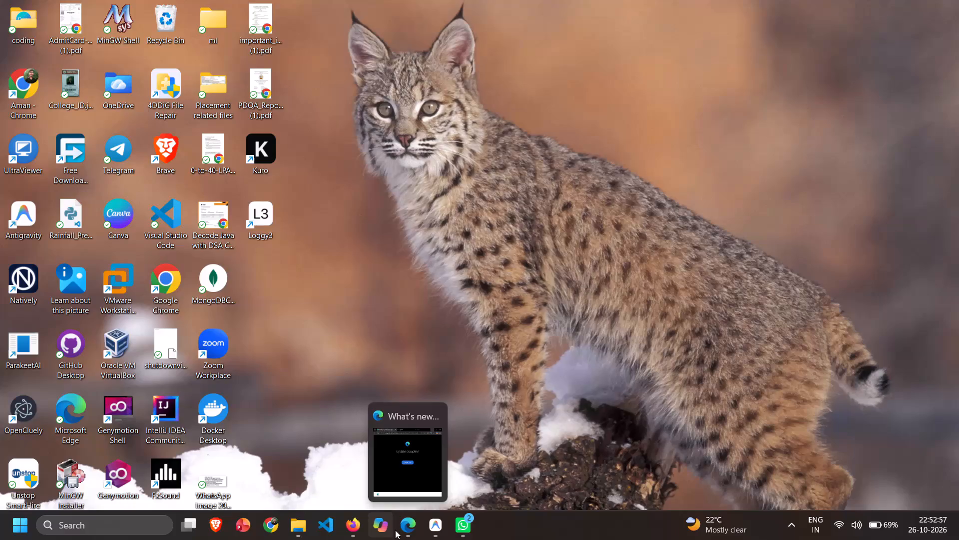
Launch Word from the recent Windows searches.
left_click(151, 523)
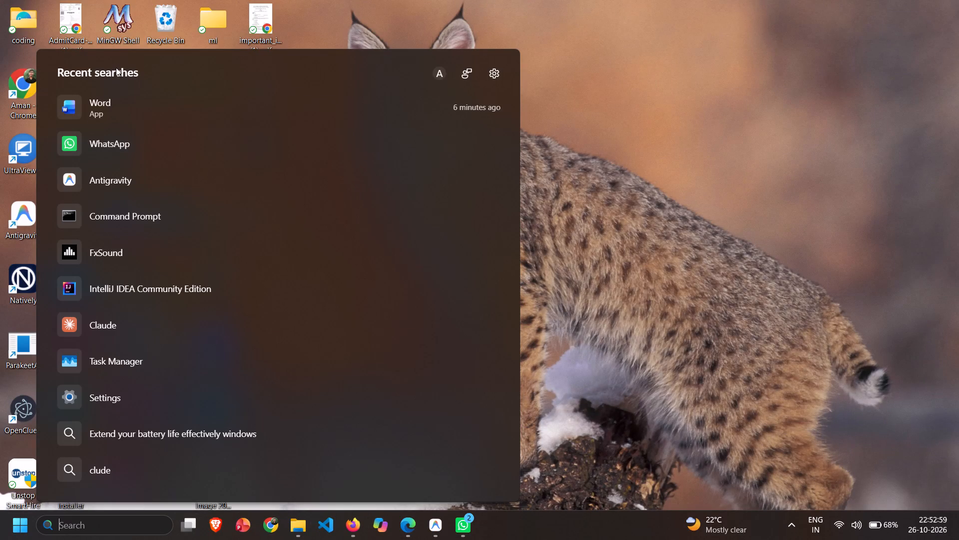
left_click(97, 108)
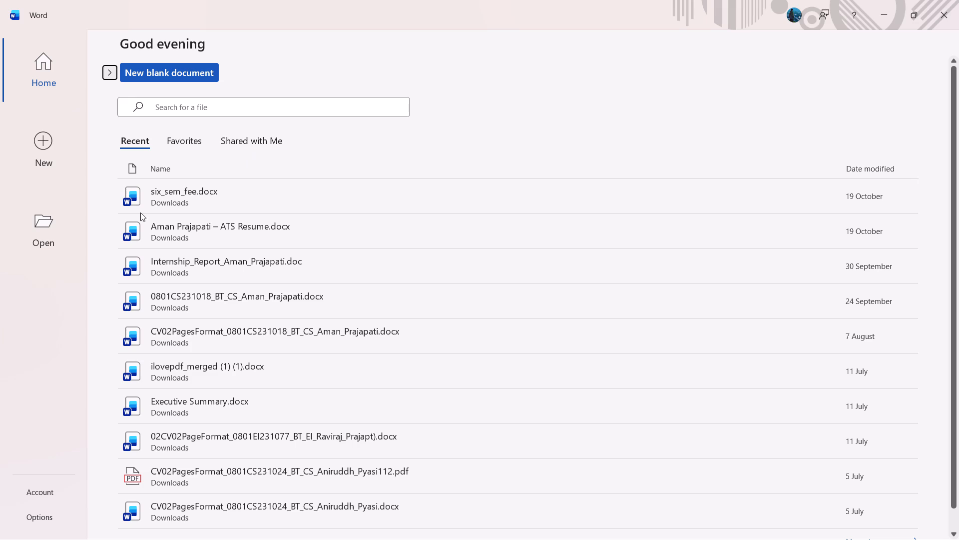
Search Word's files to open for "pdqa" and look through the suggested matches.
left_click(35, 225)
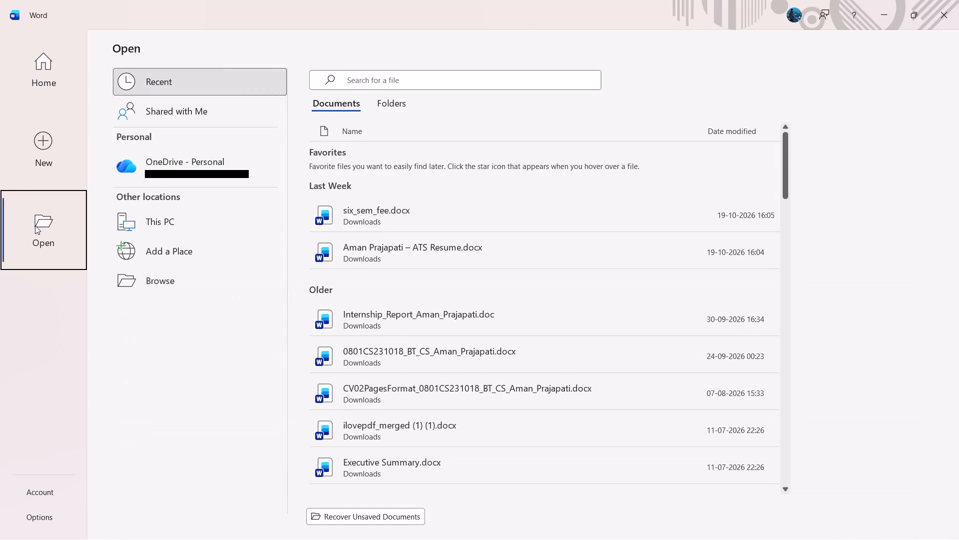
left_click(364, 86)
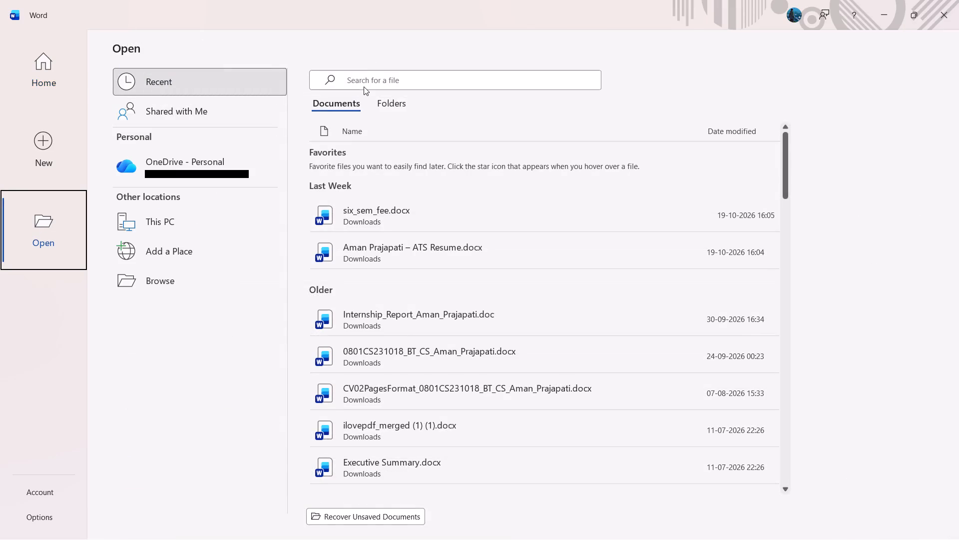
left_click(374, 74)
left_click(373, 78)
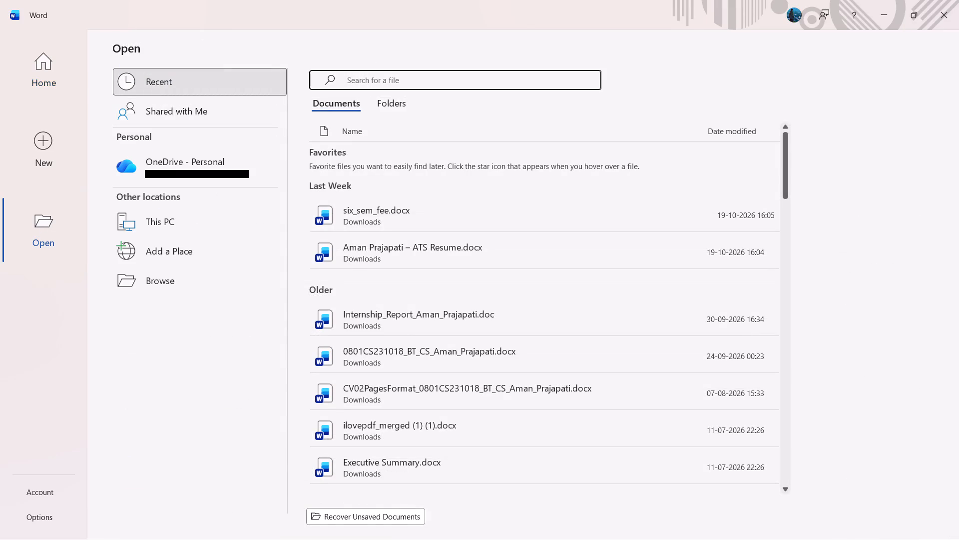
key("p")
type("dqa")
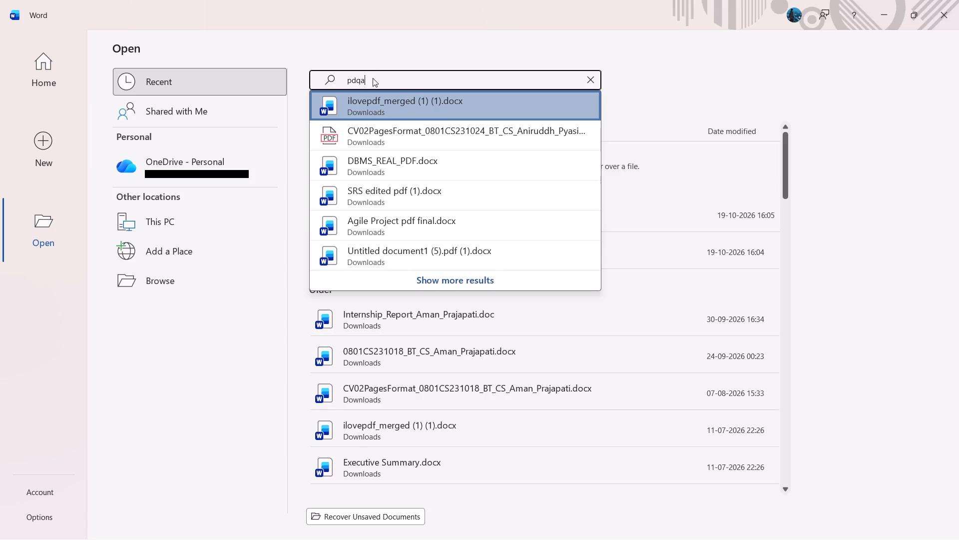
scroll(384, 181, "down", 1)
left_click(437, 278)
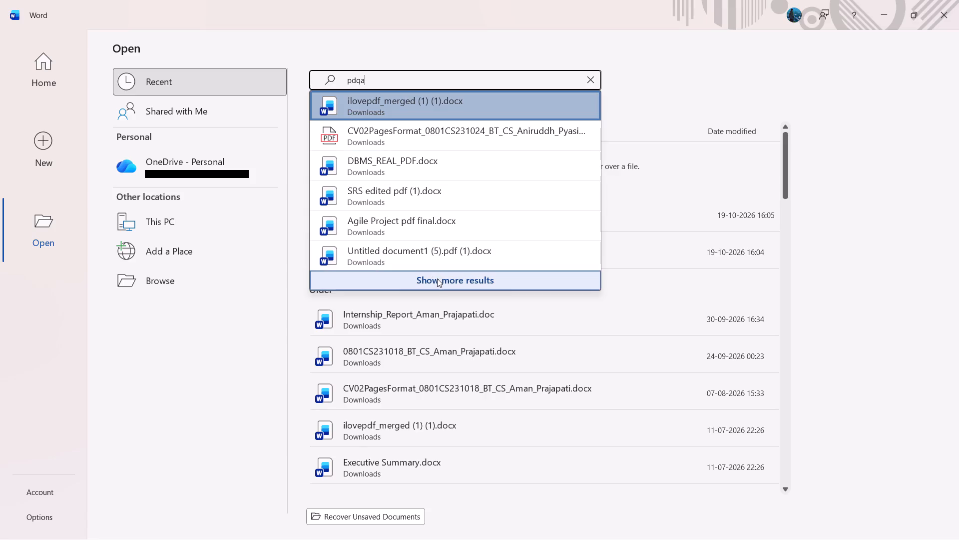
scroll(396, 216, "down", 2)
scroll(396, 216, "up", 2)
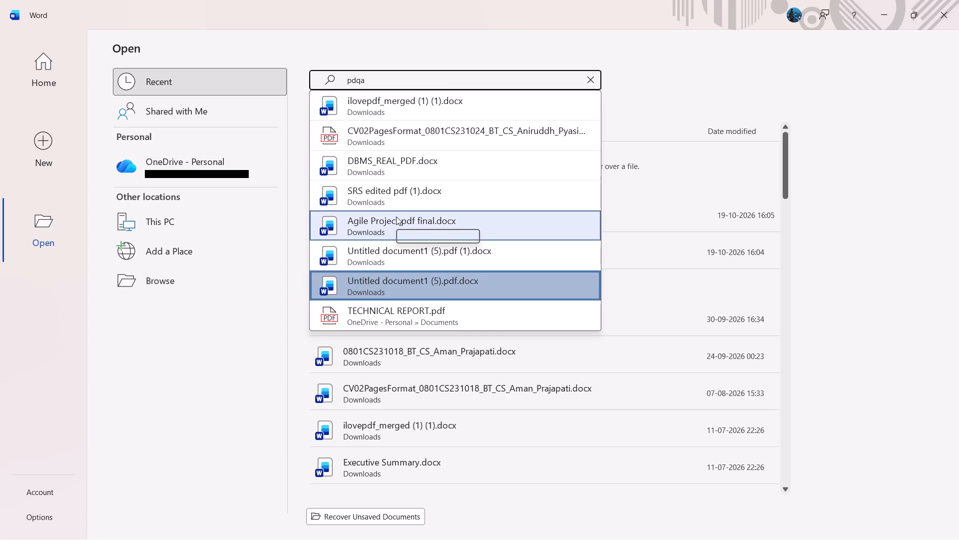
left_click(423, 68)
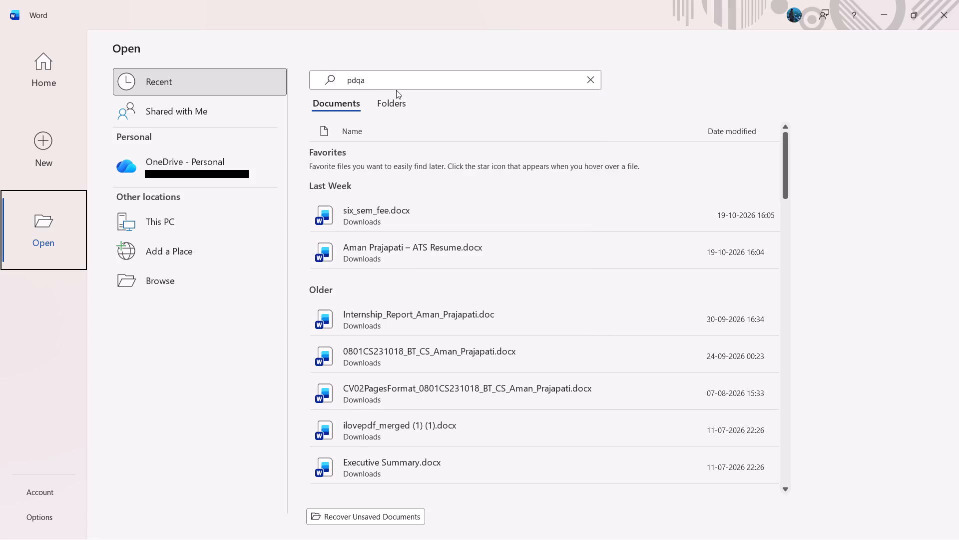
Look through the whole list of recent documents for the PDQA file.
scroll(396, 281, "down", 5)
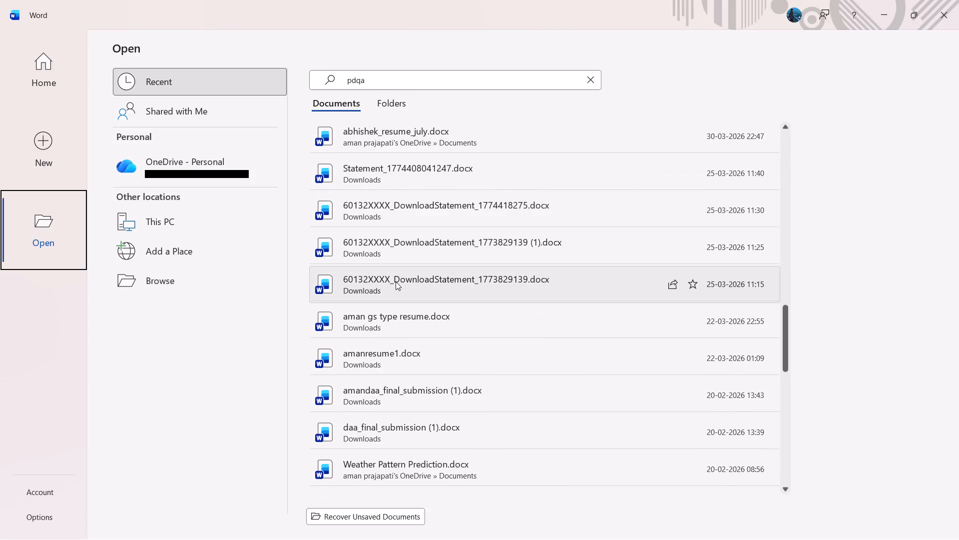
scroll(396, 281, "down", 6)
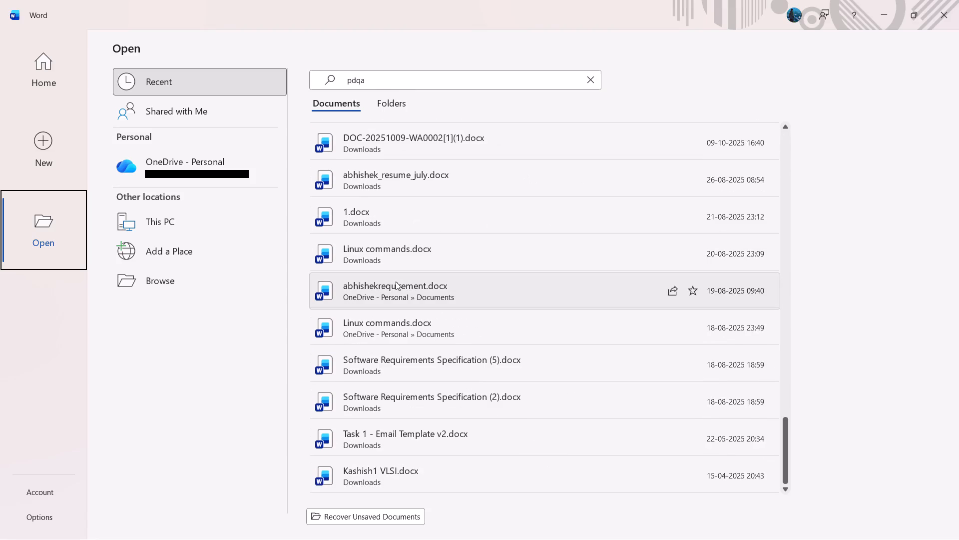
scroll(400, 371, "down", 4)
scroll(400, 371, "up", 9)
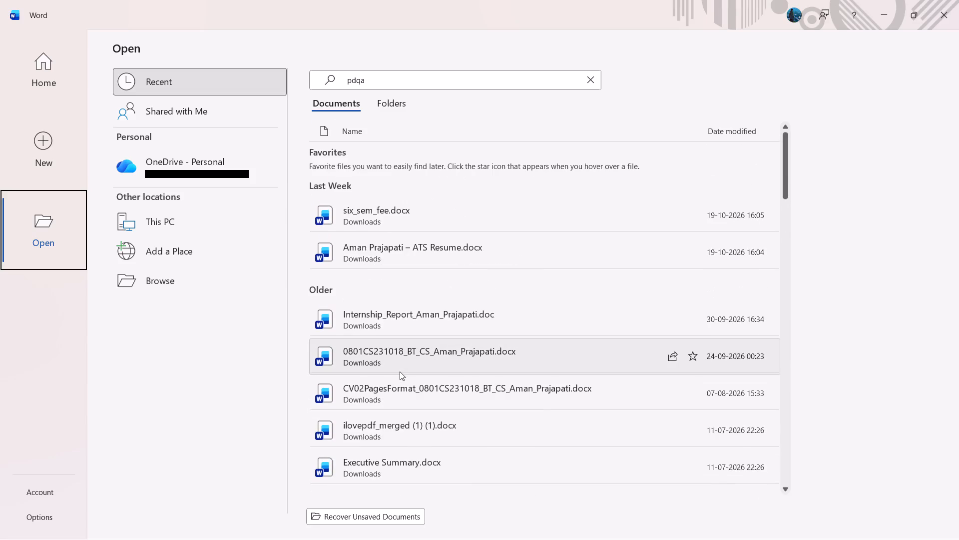
Examine the Documents folder on This PC and recheck the recent documents for the PDQA file.
left_click(158, 225)
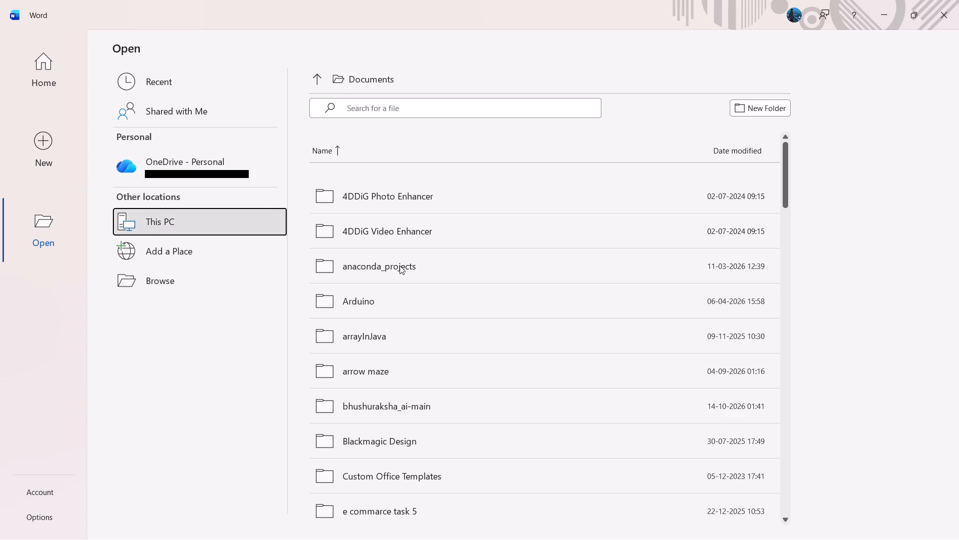
scroll(334, 316, "down", 5)
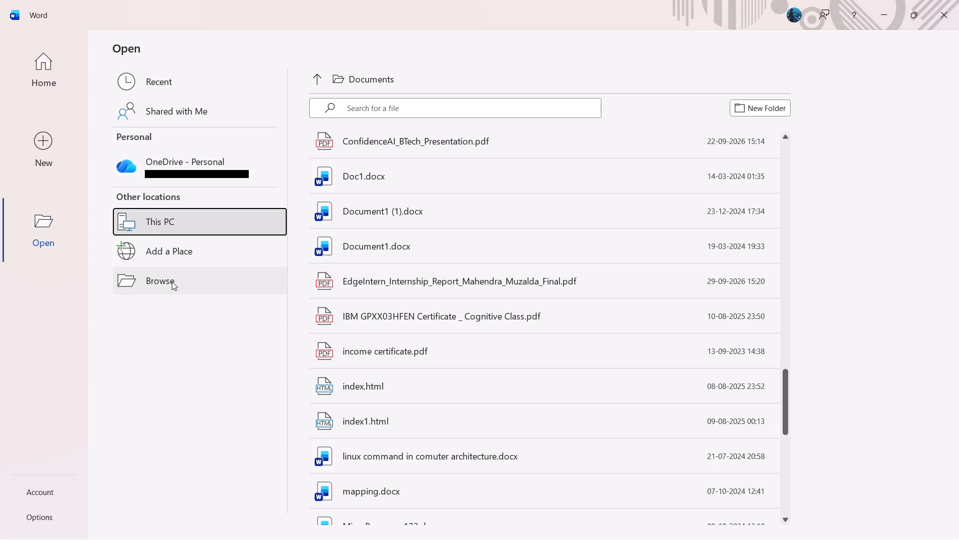
left_click(154, 81)
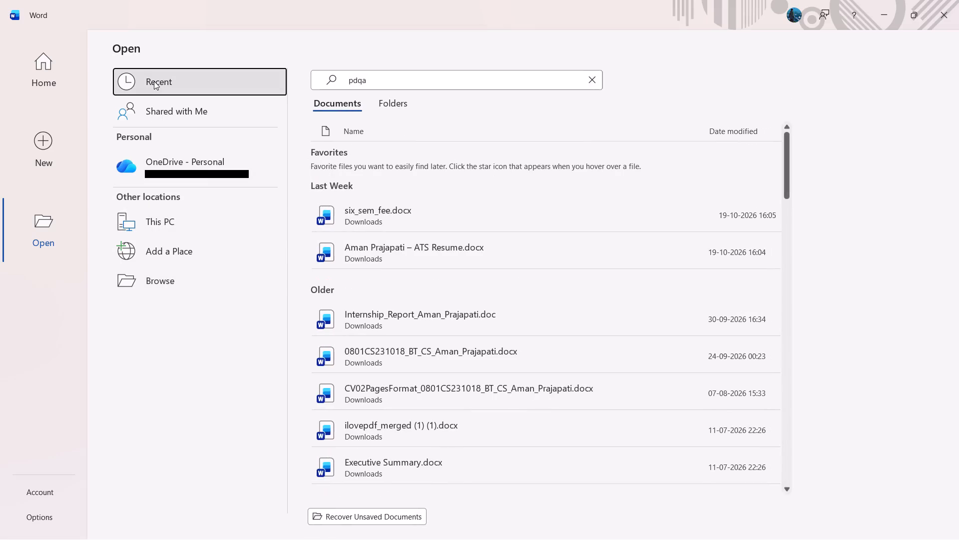
scroll(434, 258, "down", 1)
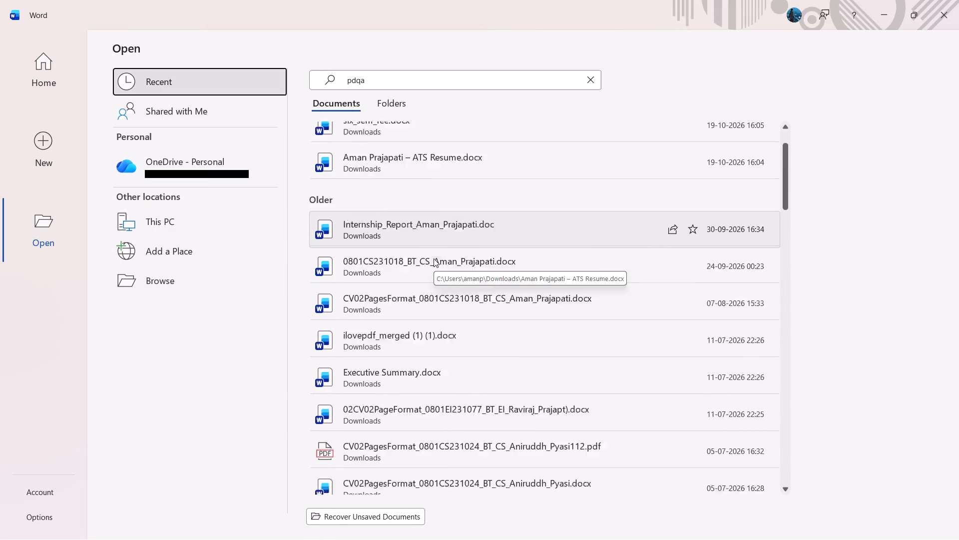
scroll(434, 258, "down", 1)
scroll(434, 258, "up", 3)
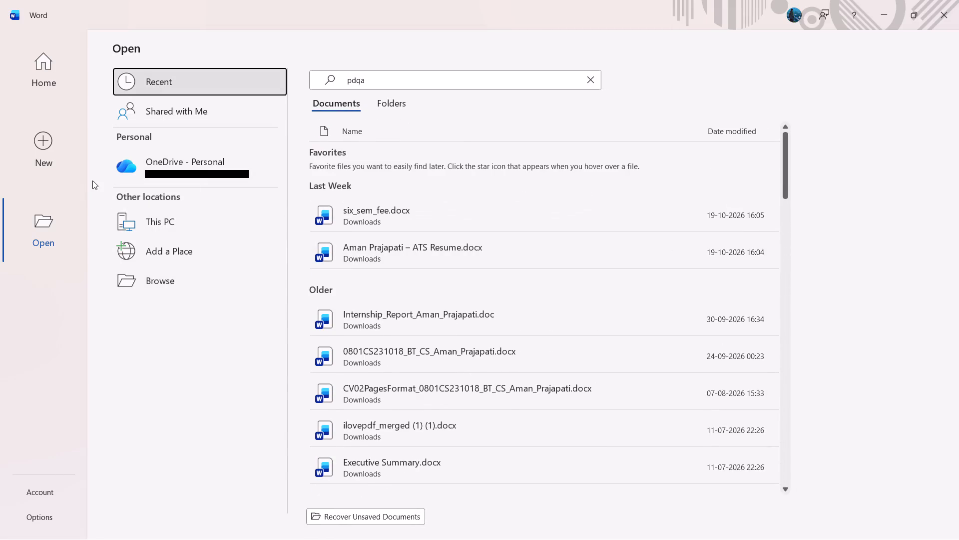
Retry the "pdqa" file search from Word's Home page and clear the search term.
left_click(43, 84)
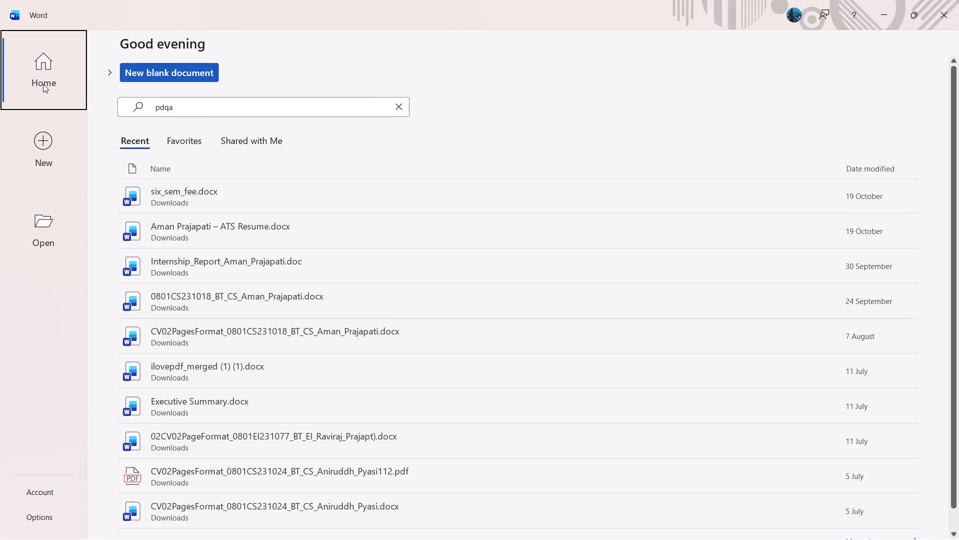
left_click(201, 114)
left_click(200, 107)
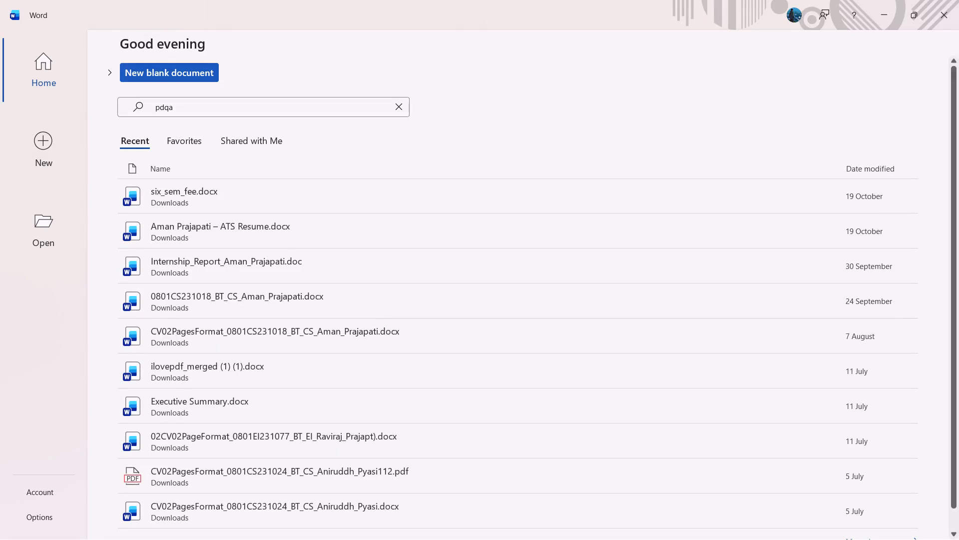
left_click(200, 107)
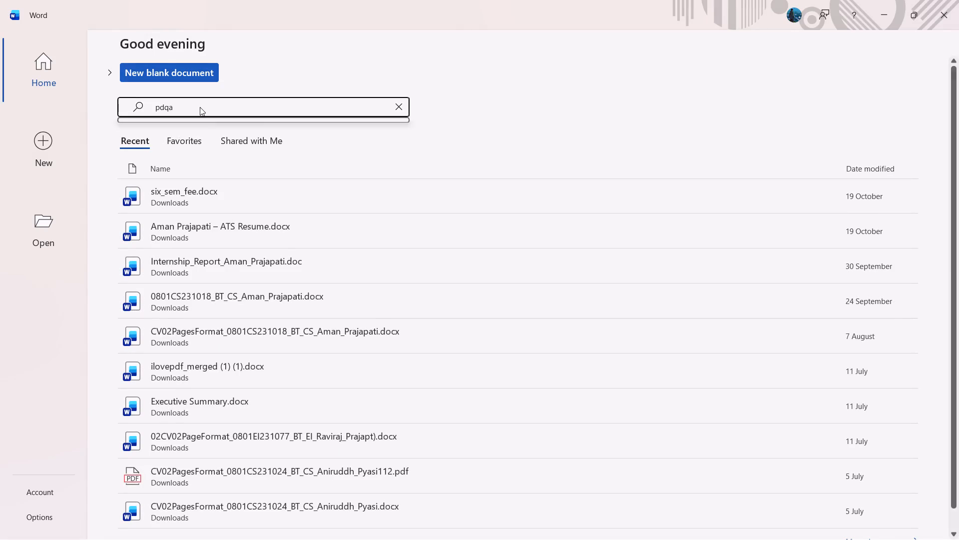
key("Return")
left_click(181, 115)
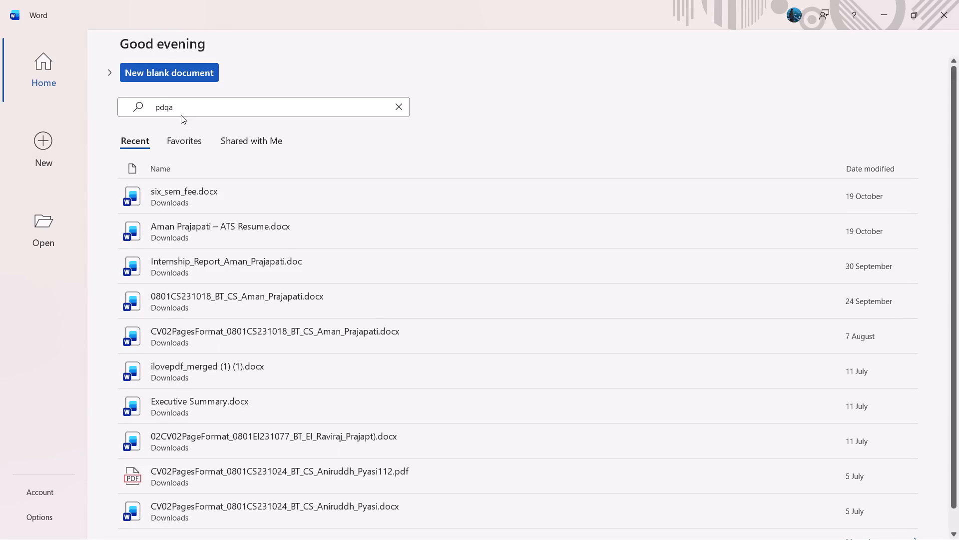
left_click(185, 111)
left_click(298, 90)
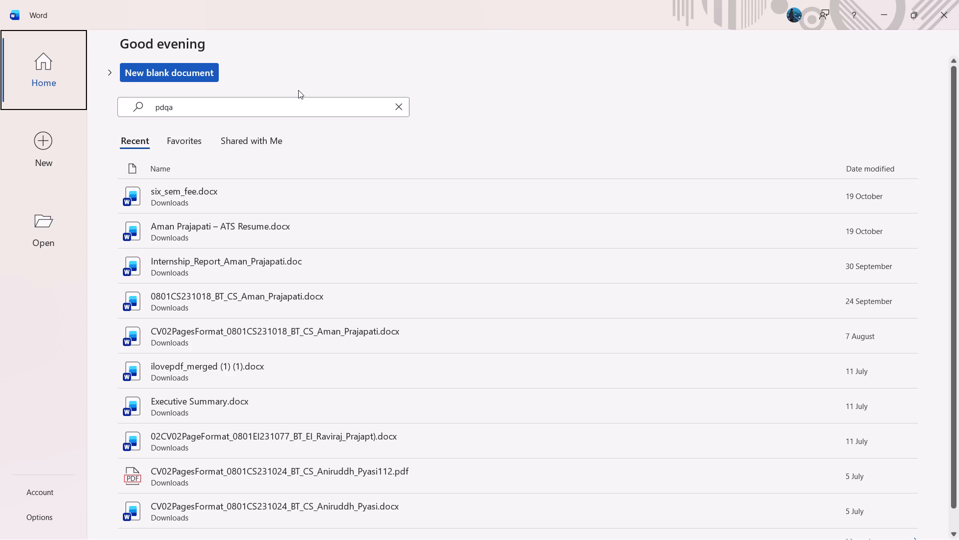
left_click(276, 41)
left_click(399, 108)
Minimize the Word window to return to the desktop.
left_click(886, 14)
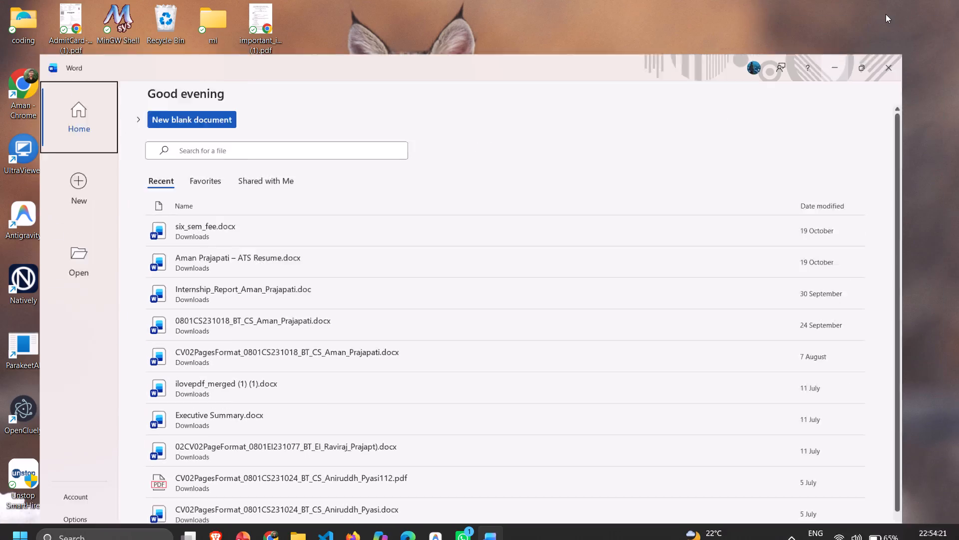
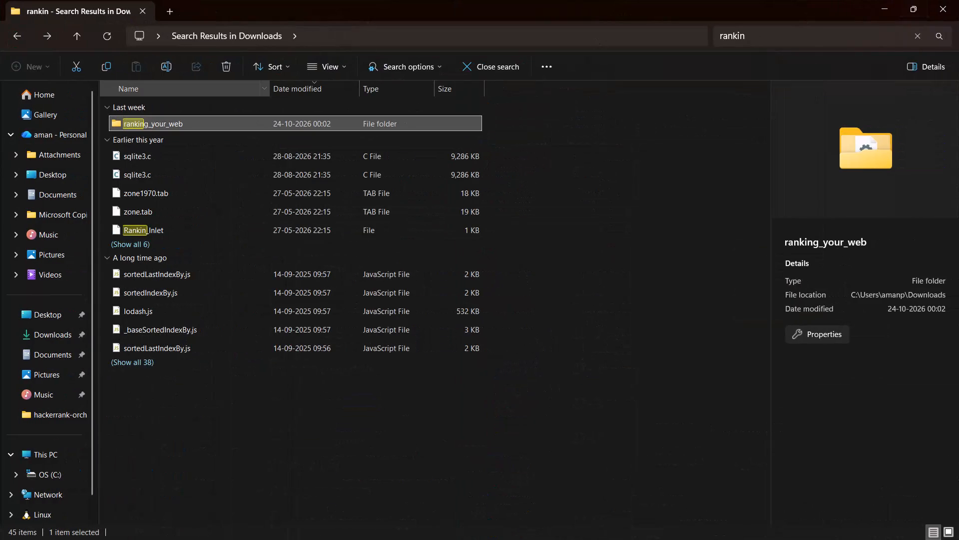
Open PDQA_REPORT_CARECONNECT_AI.pdf from the Downloads folder and maximize its window.
left_click(47, 121)
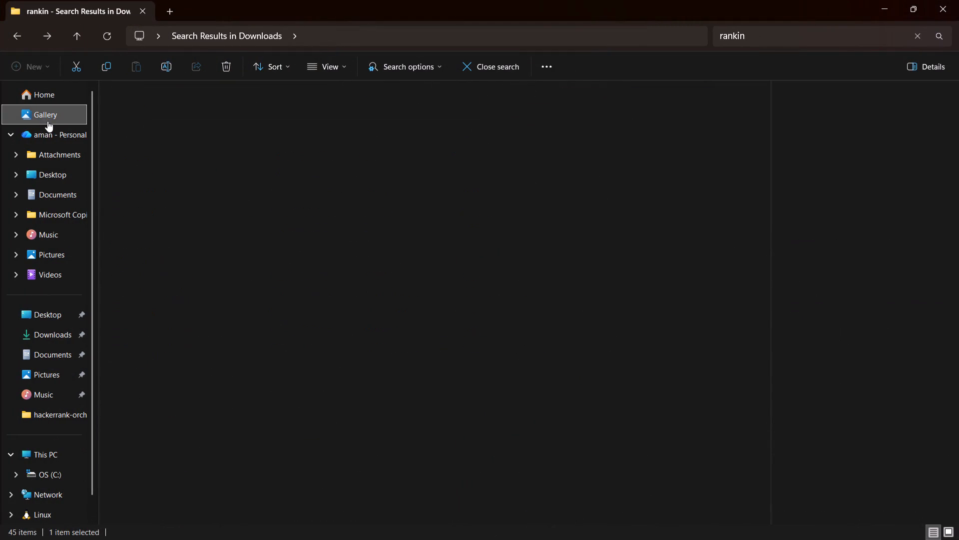
left_click(44, 329)
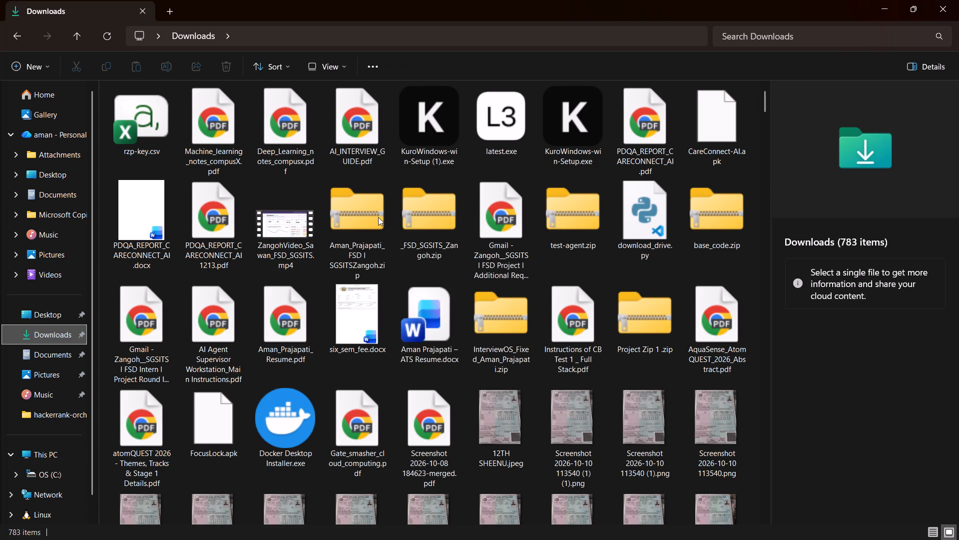
double_click(648, 145)
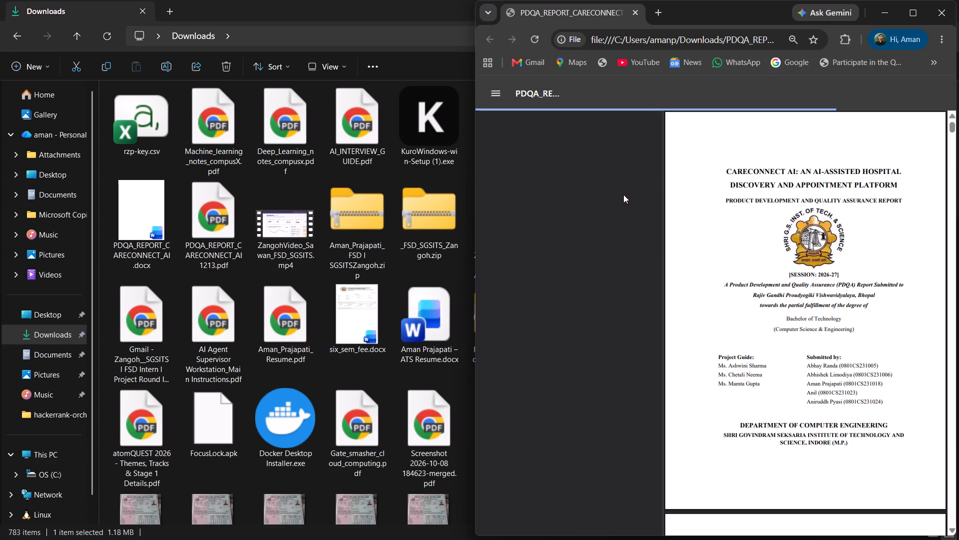
left_click(918, 20)
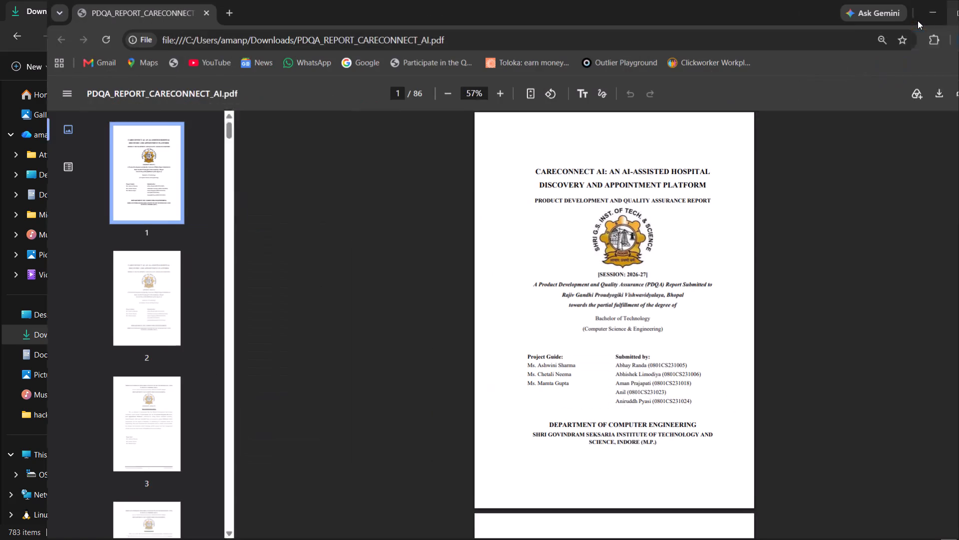
Examine the cover and title pages of the PDQA report PDF.
scroll(674, 192, "down", 2)
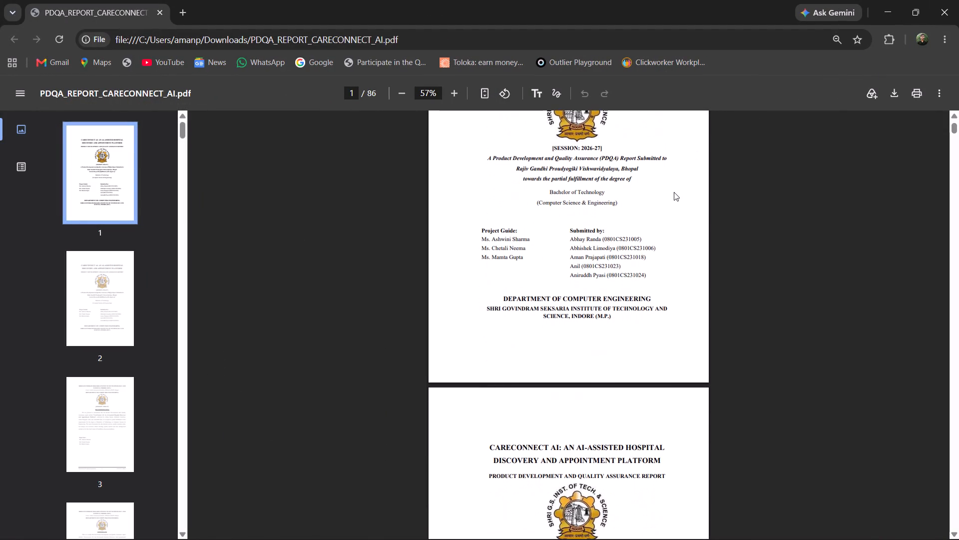
scroll(674, 192, "down", 2)
scroll(674, 192, "up", 1)
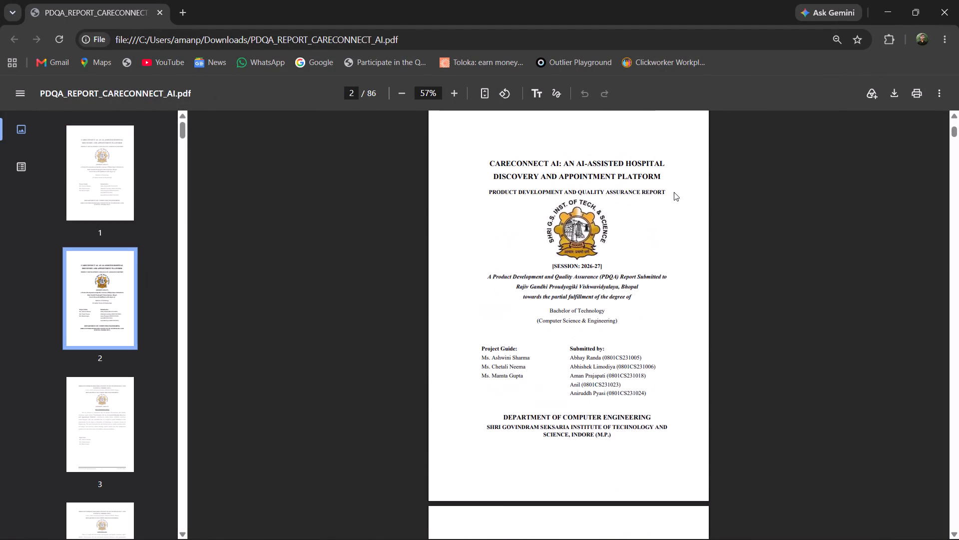
scroll(674, 192, "up", 3)
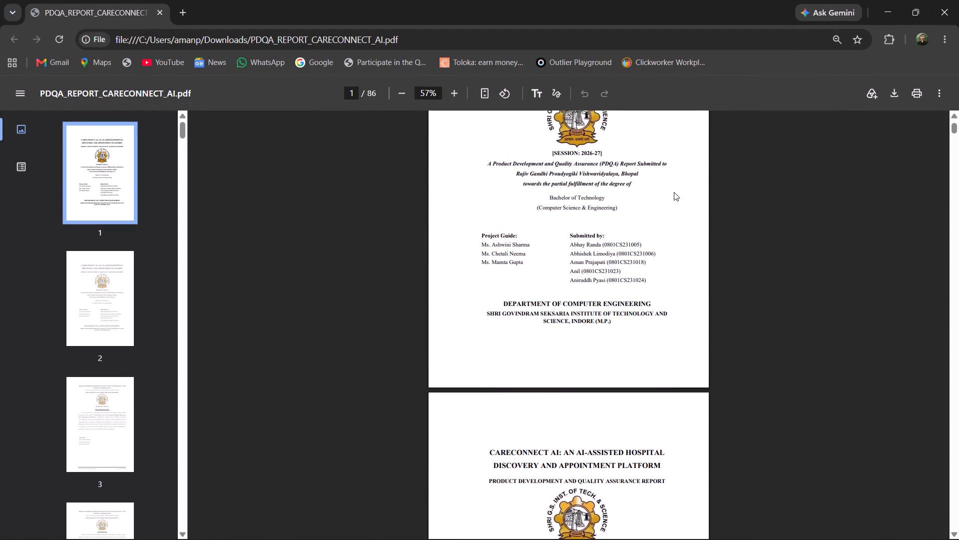
scroll(674, 192, "up", 2)
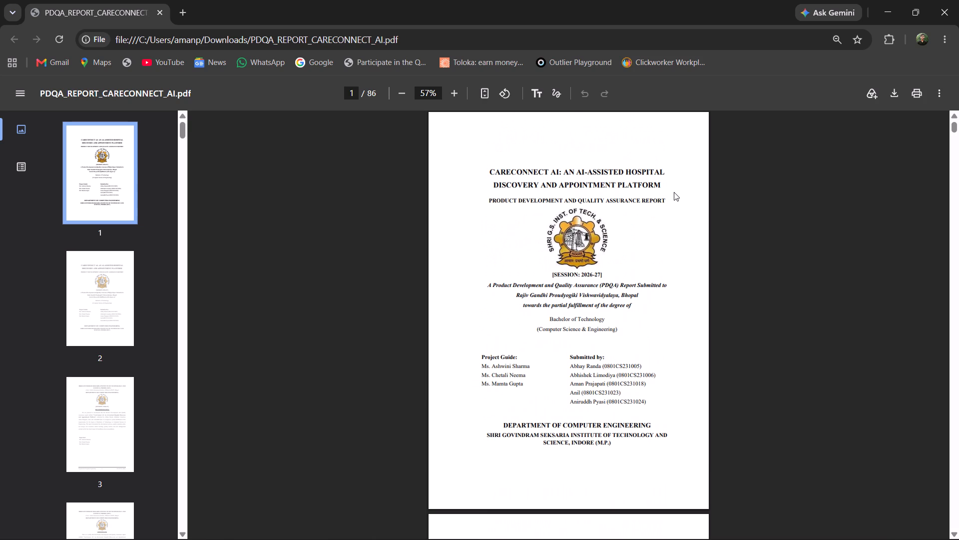
Look through the report's front matter, from the acknowledgement and abstract to the list of abbreviations, up to Chapter 1.
scroll(674, 192, "down", 5)
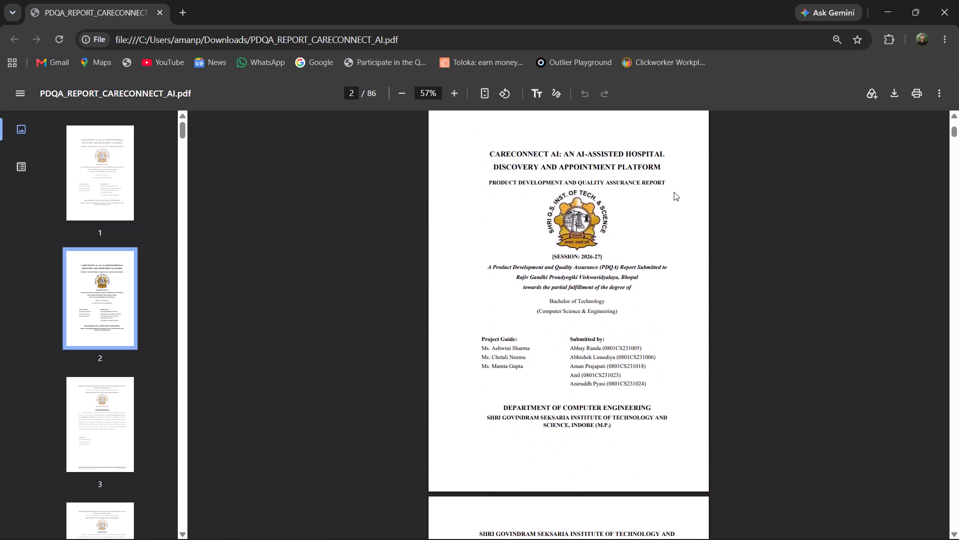
scroll(674, 192, "down", 4)
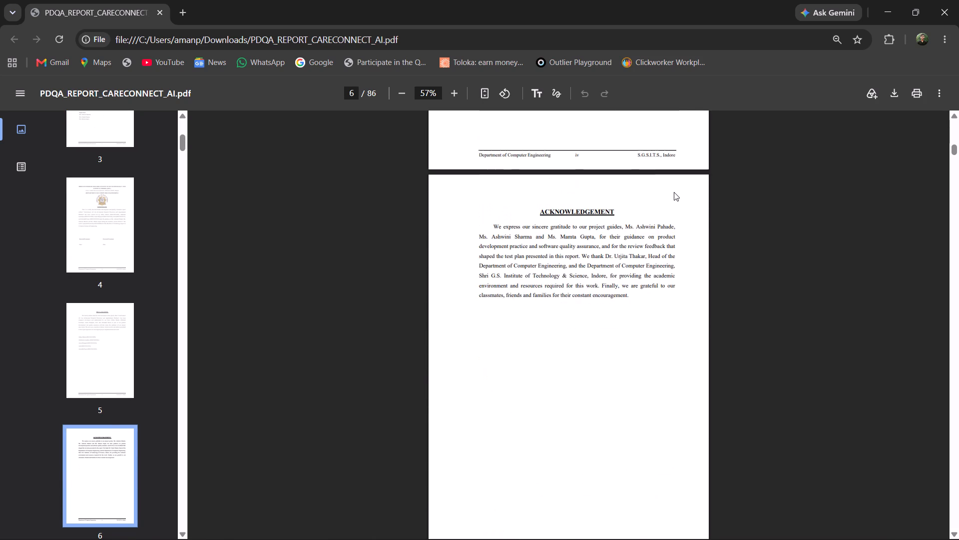
scroll(674, 192, "down", 2)
scroll(674, 192, "up", 1)
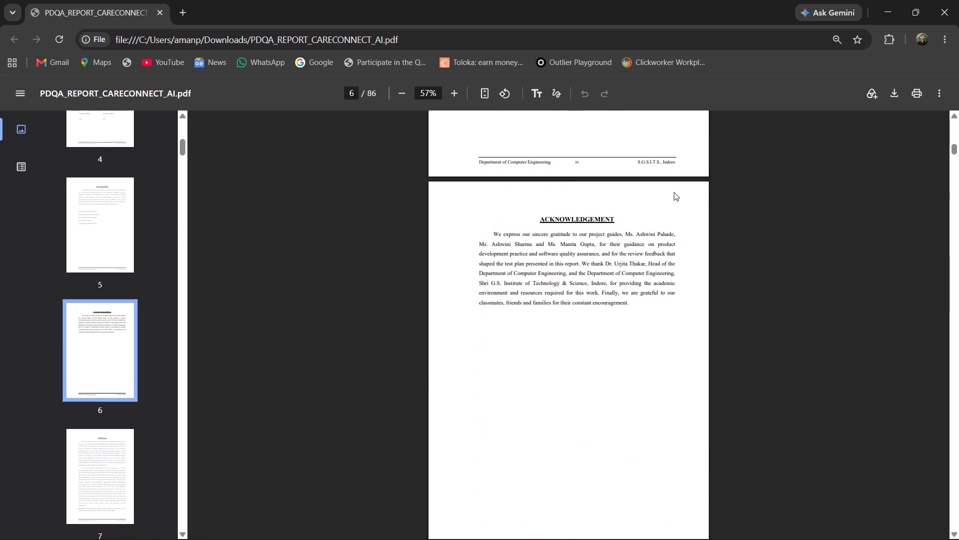
scroll(674, 192, "down", 4)
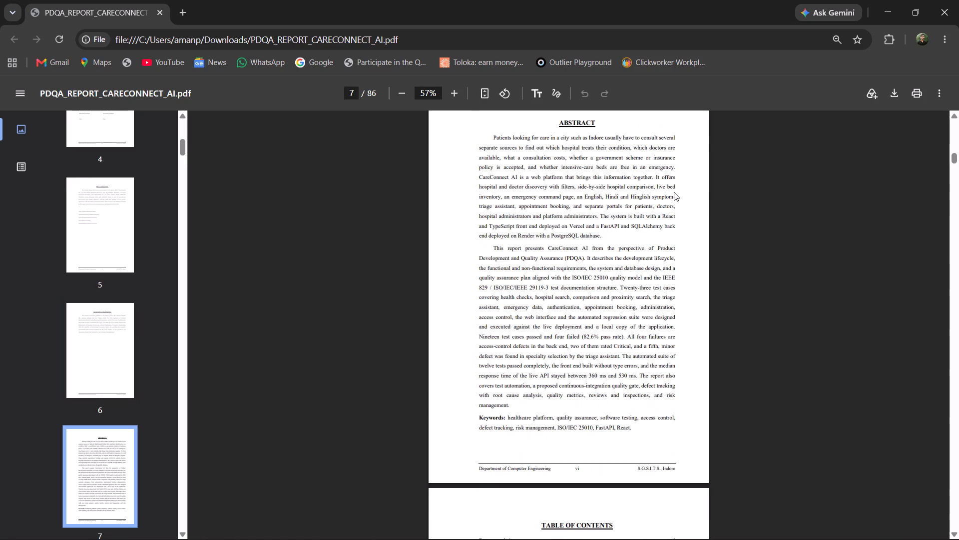
scroll(674, 192, "down", 4)
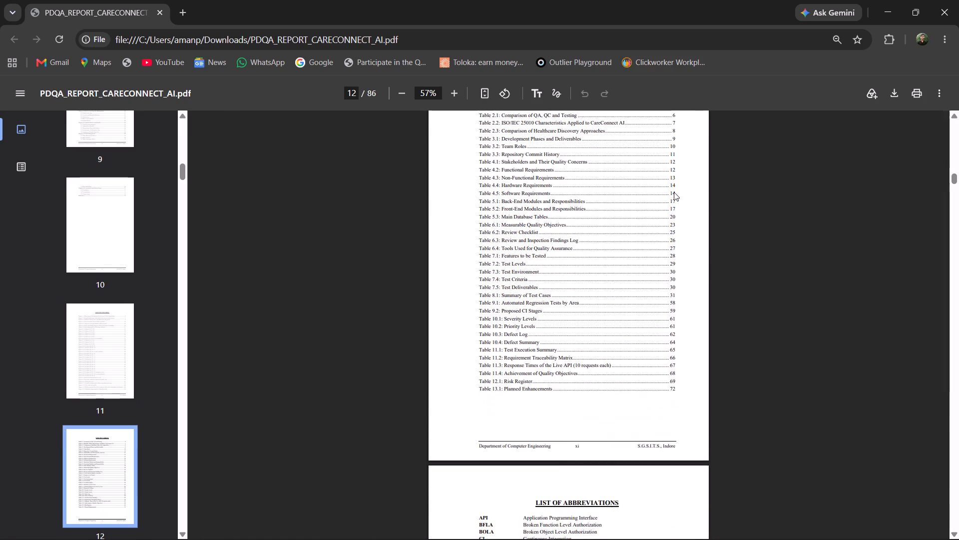
scroll(674, 192, "down", 4)
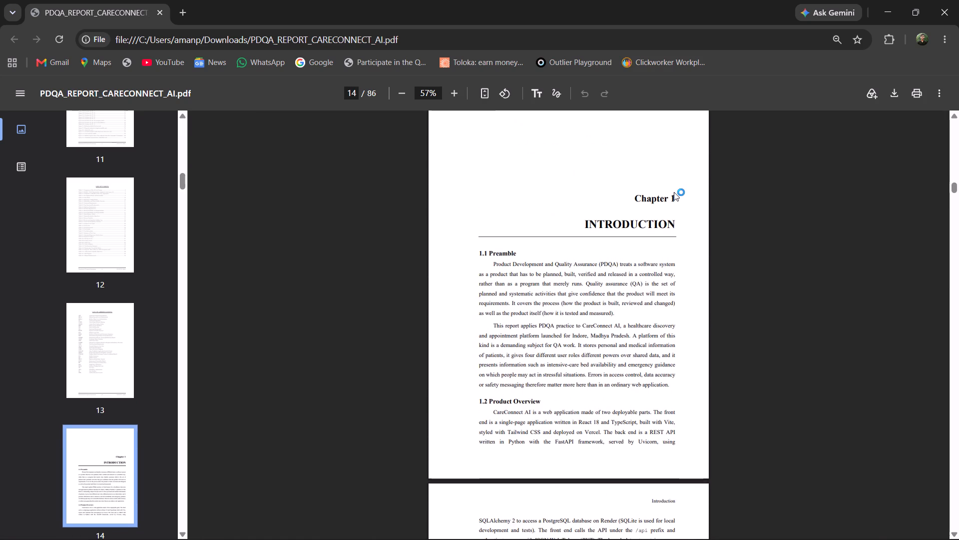
Skim the report from Chapter 1 Introduction through the requirement analysis to the Chapter 5 system design pages.
scroll(674, 192, "up", 1)
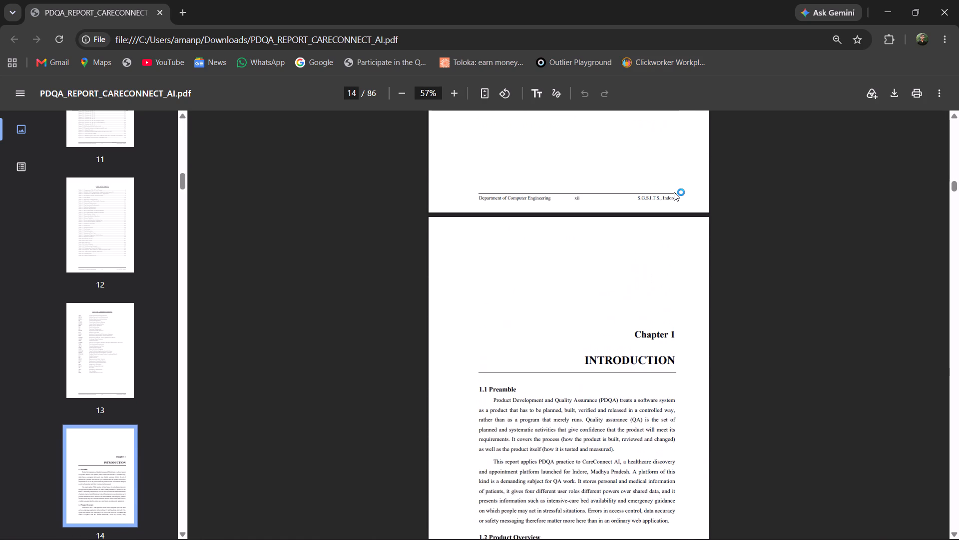
scroll(674, 192, "down", 2)
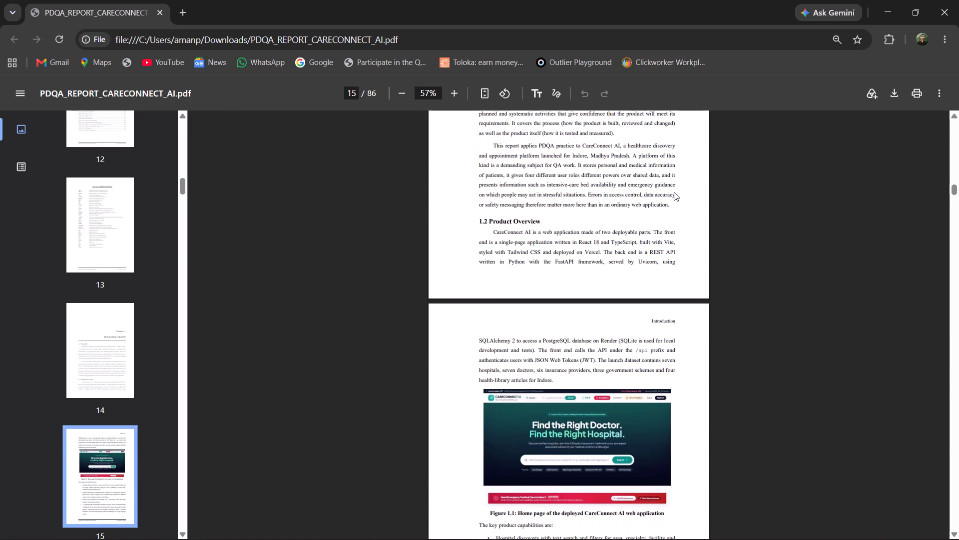
scroll(674, 192, "down", 4)
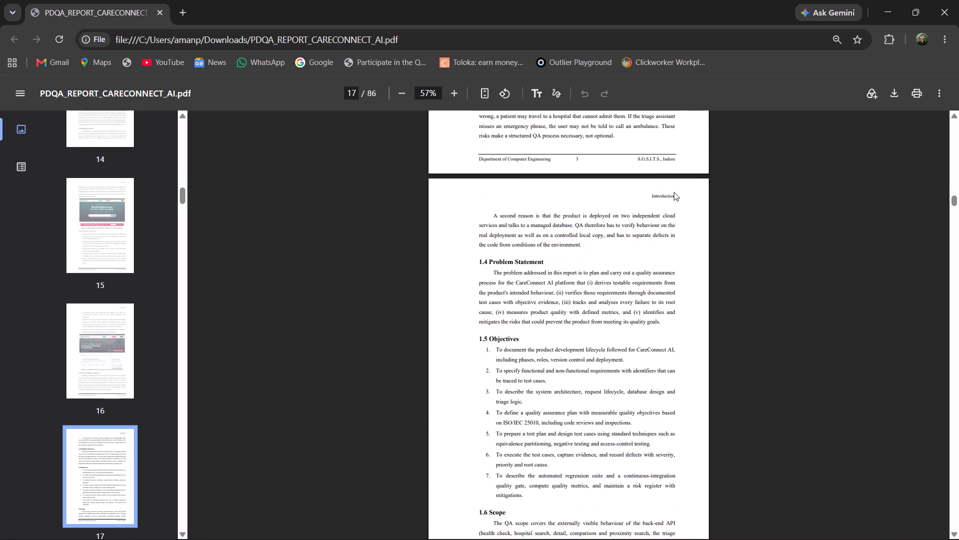
scroll(674, 192, "down", 4)
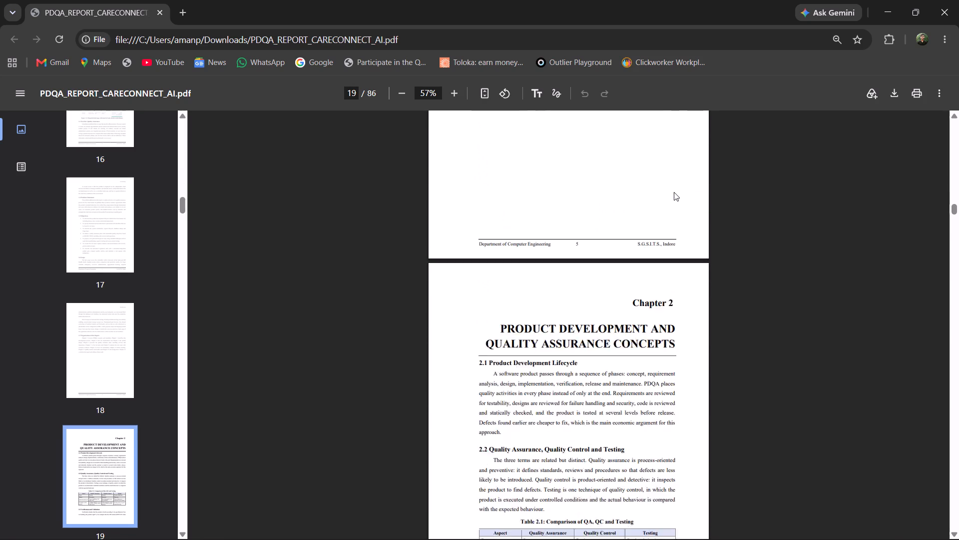
scroll(674, 192, "down", 3)
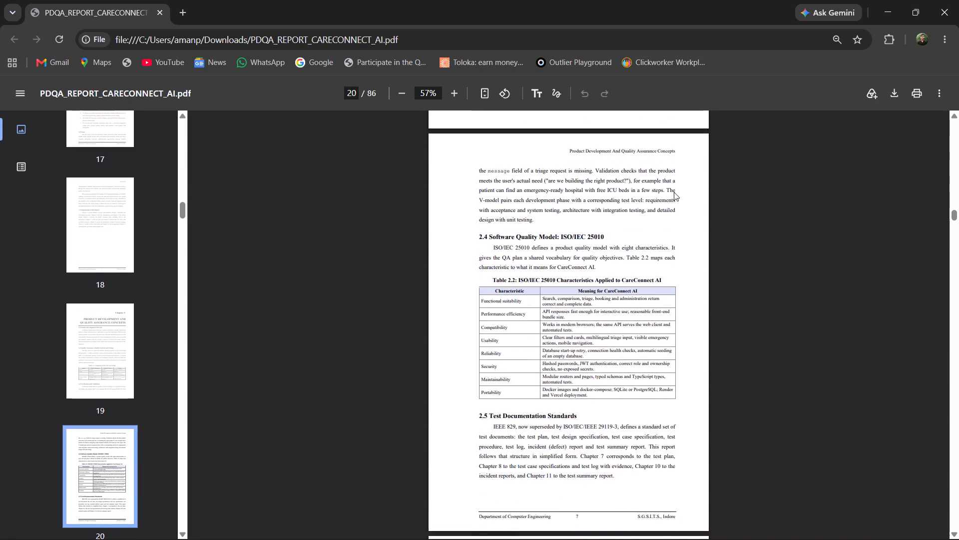
scroll(674, 192, "down", 4)
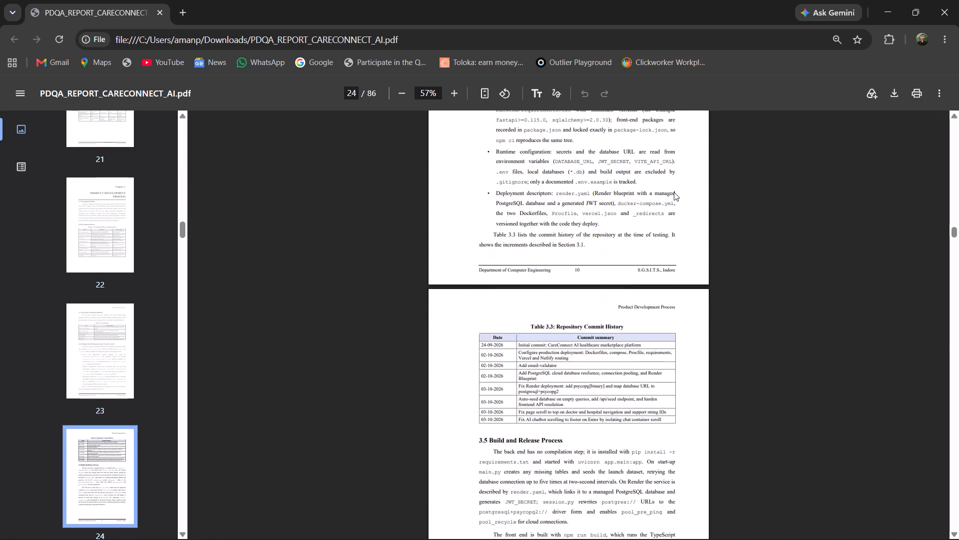
scroll(674, 192, "down", 4)
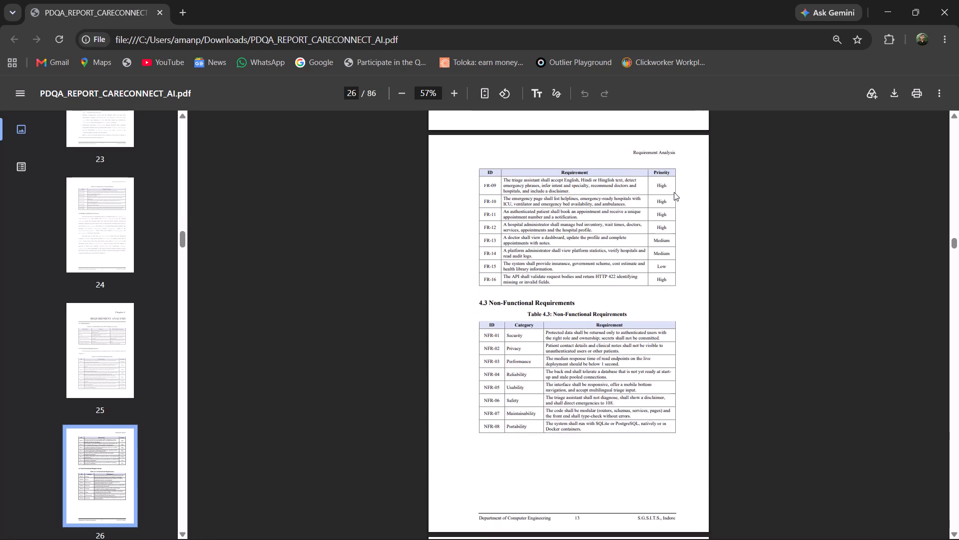
scroll(674, 192, "down", 3)
Skim the rest of the report from system design through the quality assurance plan and test cases to the last pages.
scroll(674, 192, "up", 1)
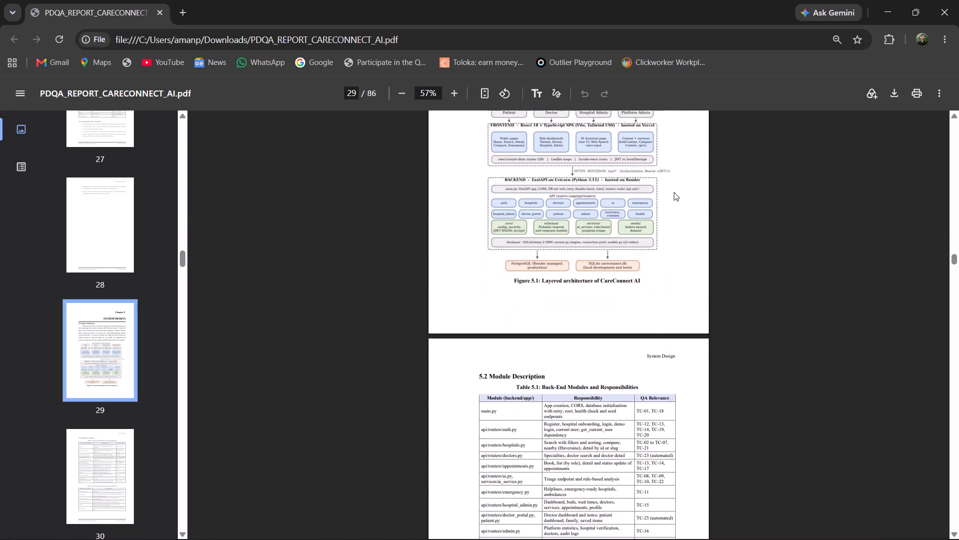
scroll(674, 192, "up", 1)
scroll(674, 192, "right", 1)
scroll(674, 192, "up", 2)
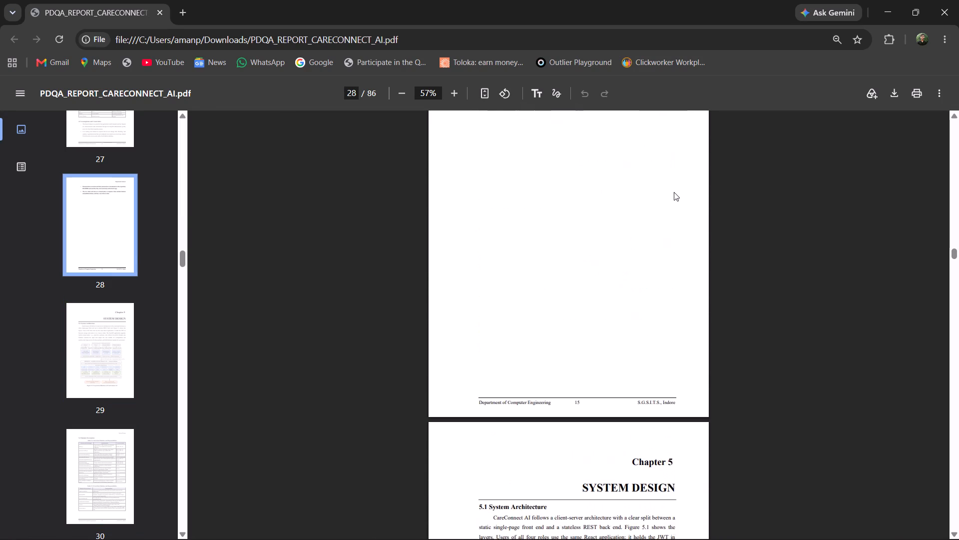
scroll(674, 192, "up", 1)
scroll(674, 192, "down", 7)
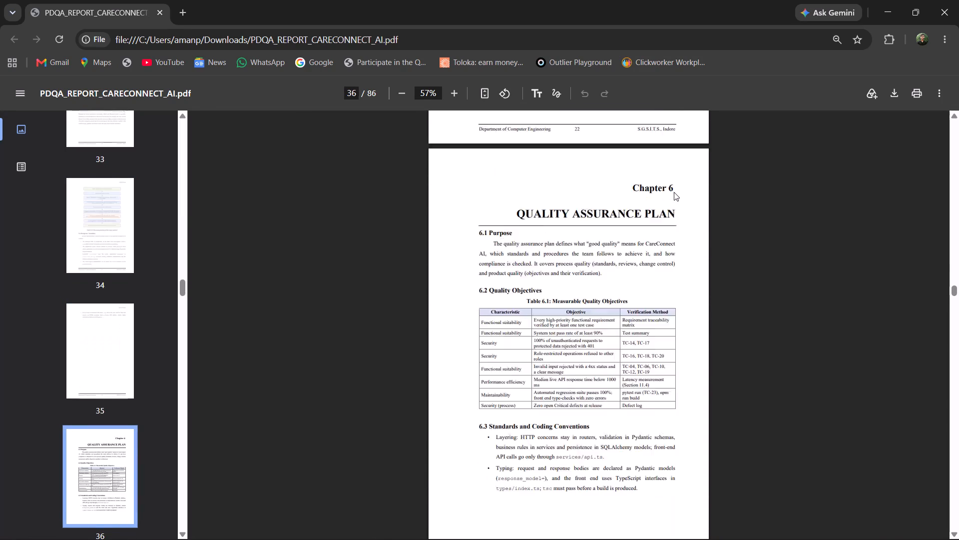
scroll(674, 192, "down", 7)
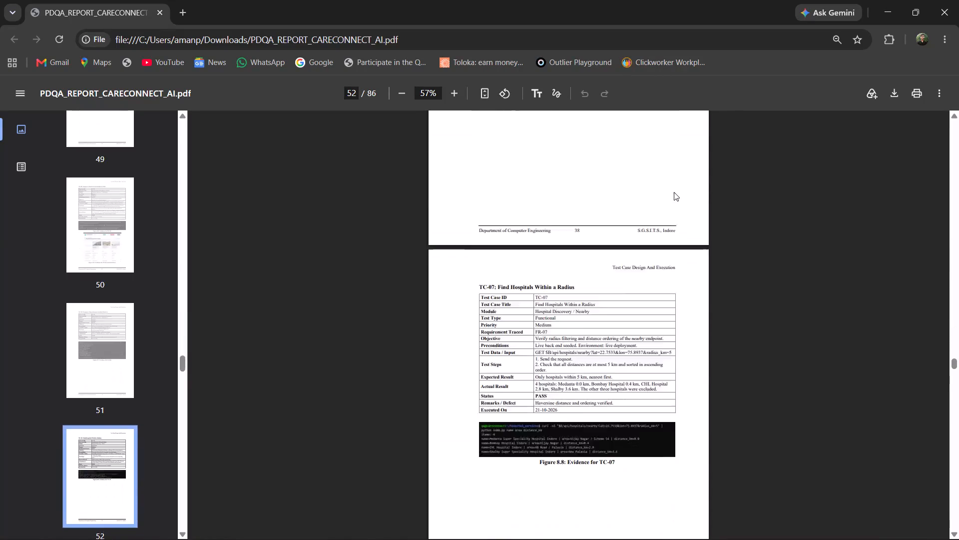
scroll(674, 192, "down", 7)
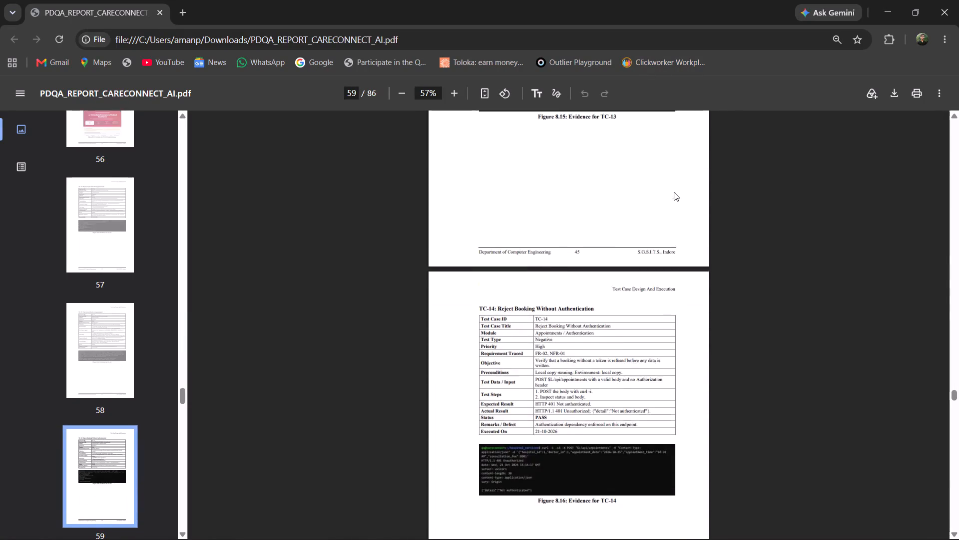
scroll(674, 192, "down", 12)
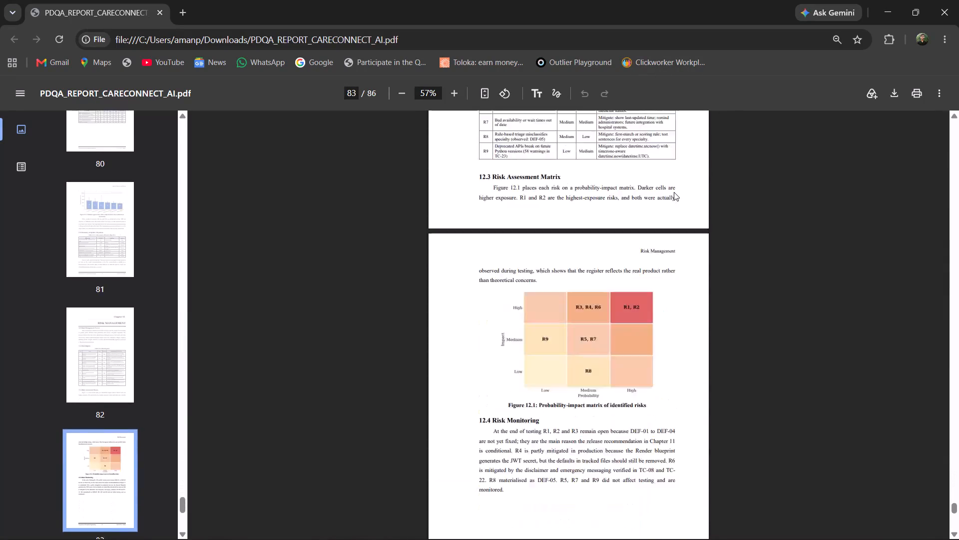
scroll(674, 192, "down", 8)
Review the report backwards from Future Scope through risk management and defect tracking to the first test cases.
scroll(674, 192, "up", 4)
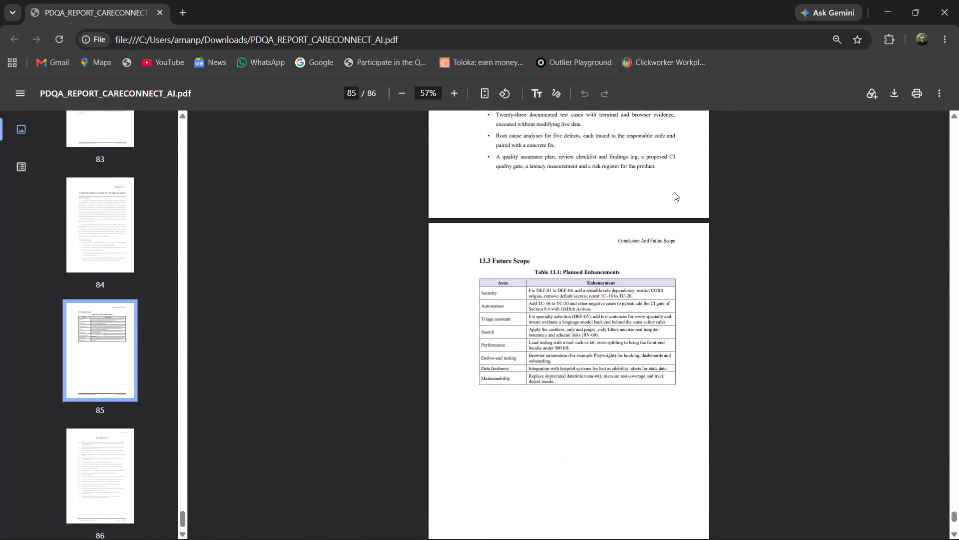
scroll(674, 192, "up", 4)
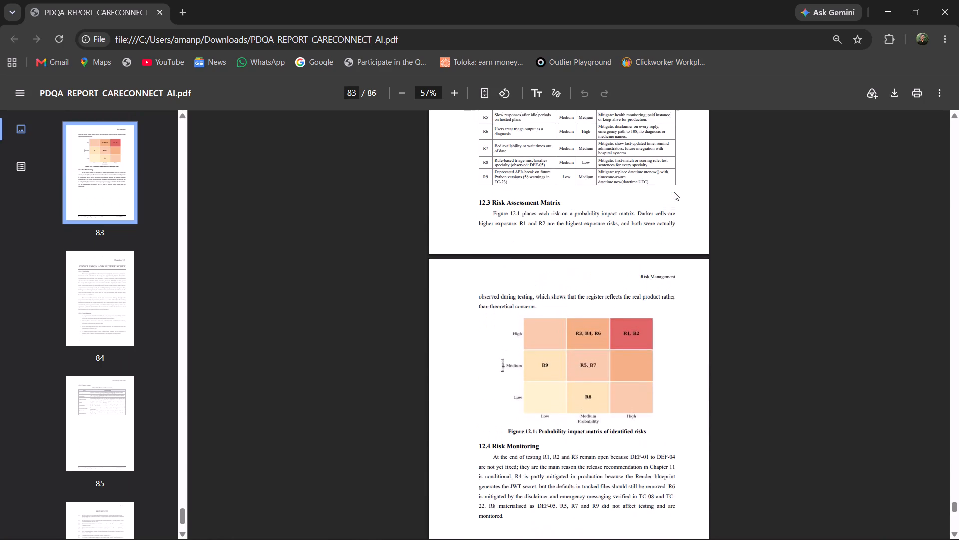
scroll(674, 192, "up", 5)
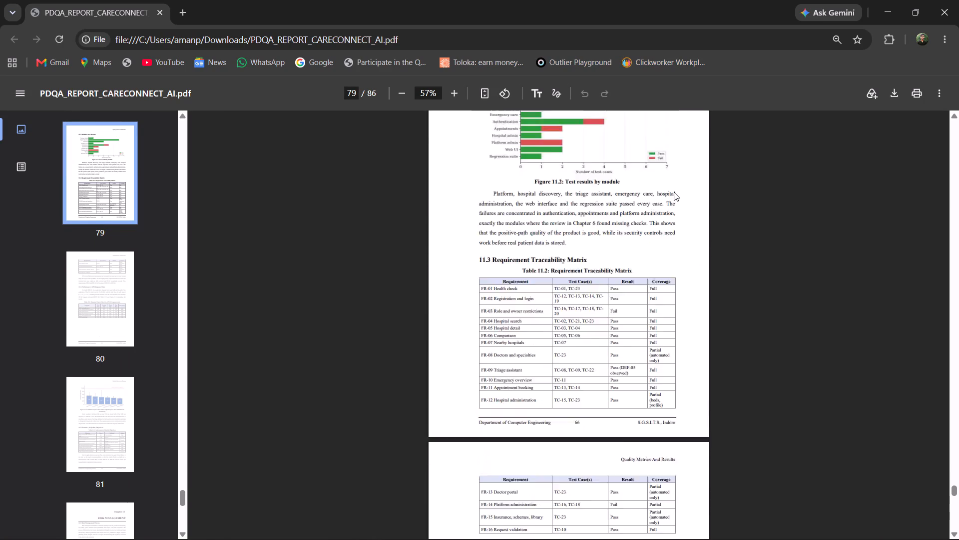
scroll(674, 192, "up", 4)
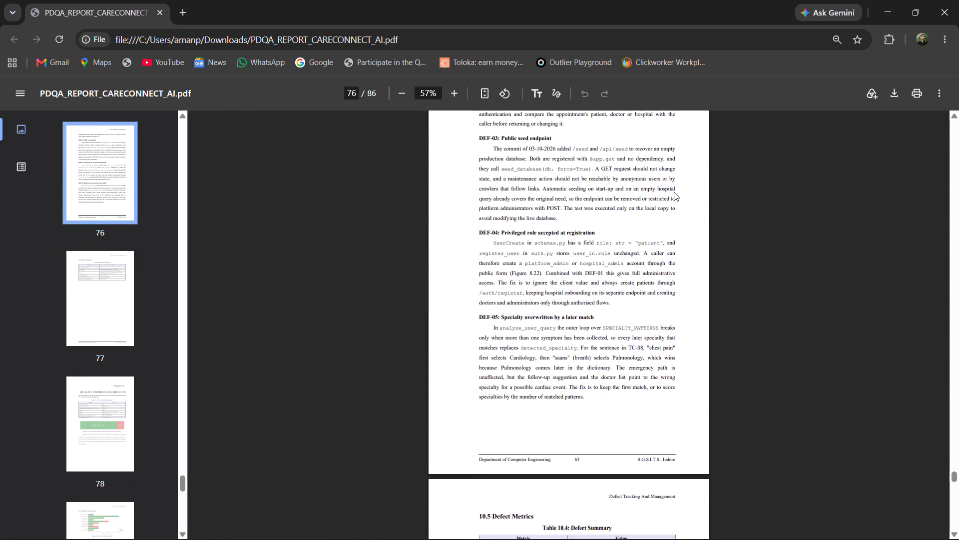
scroll(674, 192, "up", 5)
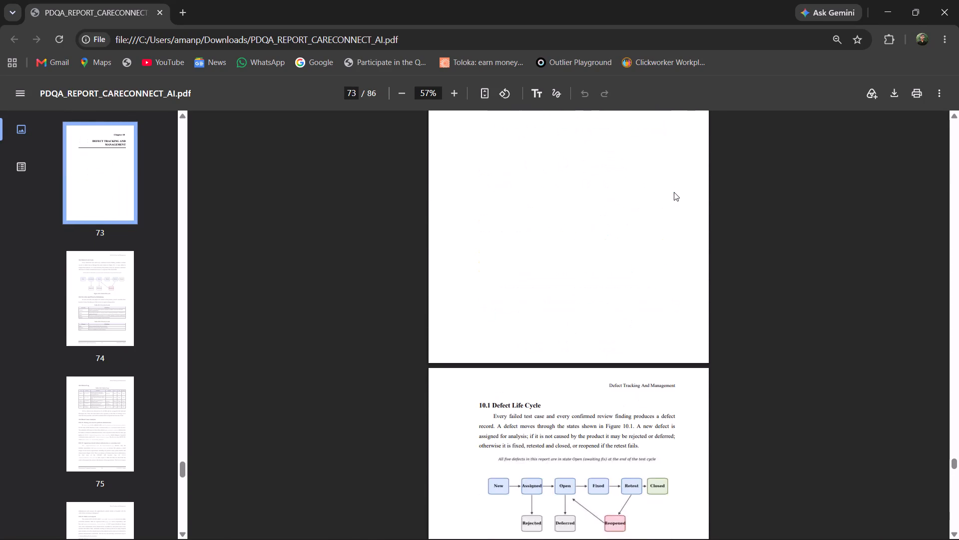
scroll(674, 192, "up", 1)
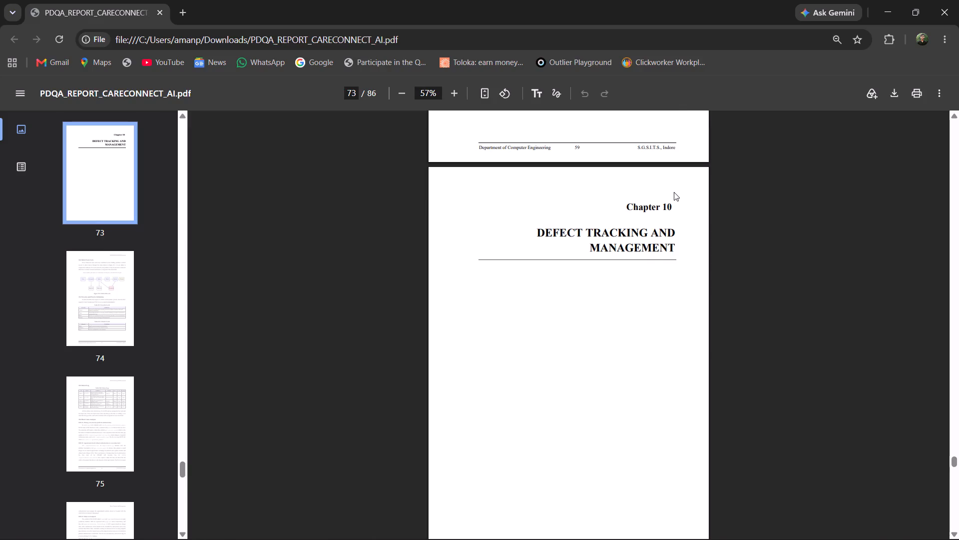
scroll(674, 192, "up", 19)
scroll(674, 192, "up", 5)
scroll(674, 192, "right", 7)
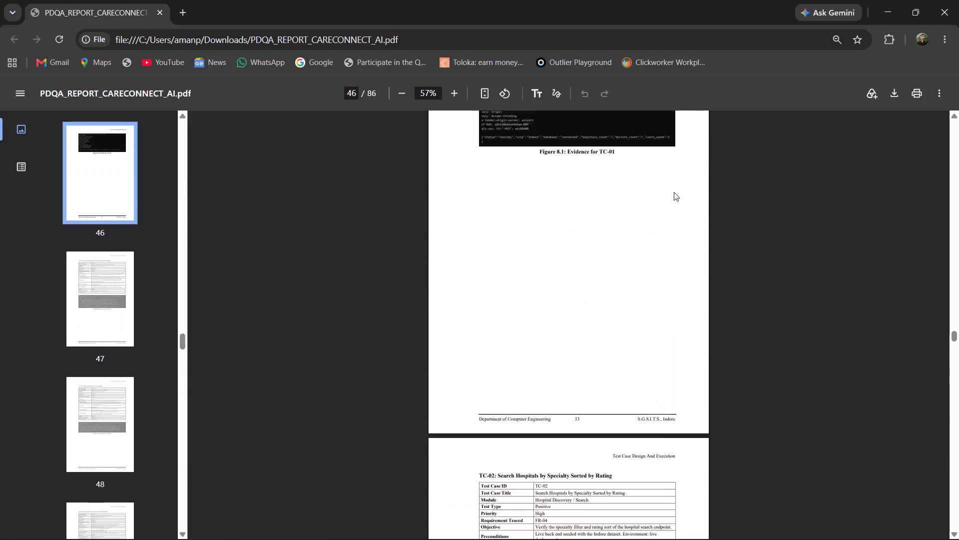
Minimize the PDF window to return to the Downloads folder.
left_click(888, 14)
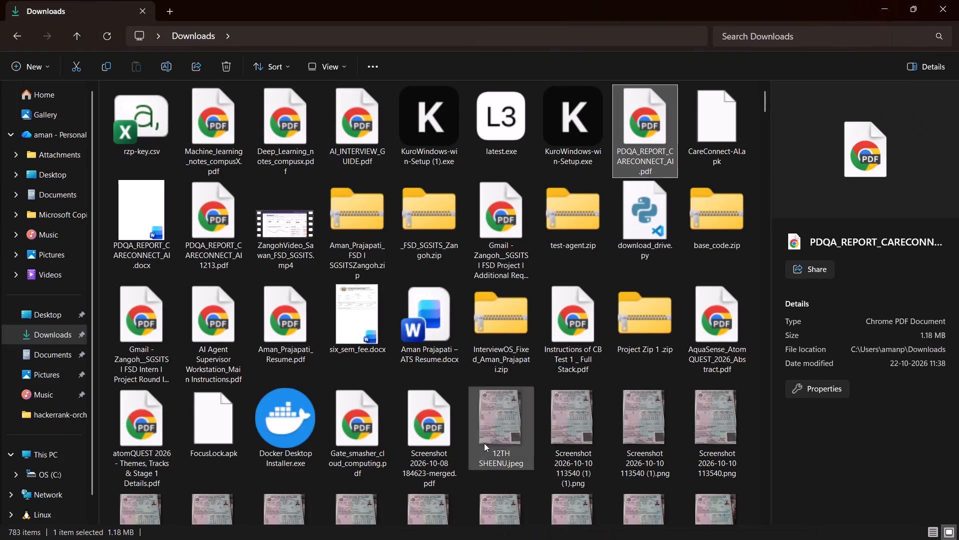
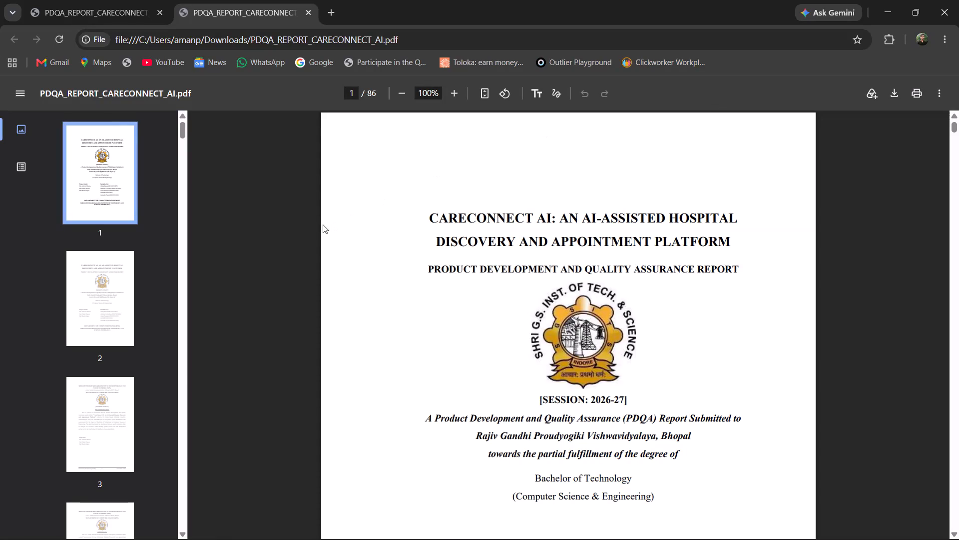
Examine the title page of the PDF report, including the project guide and submitted-by lists.
scroll(451, 340, "down", 2)
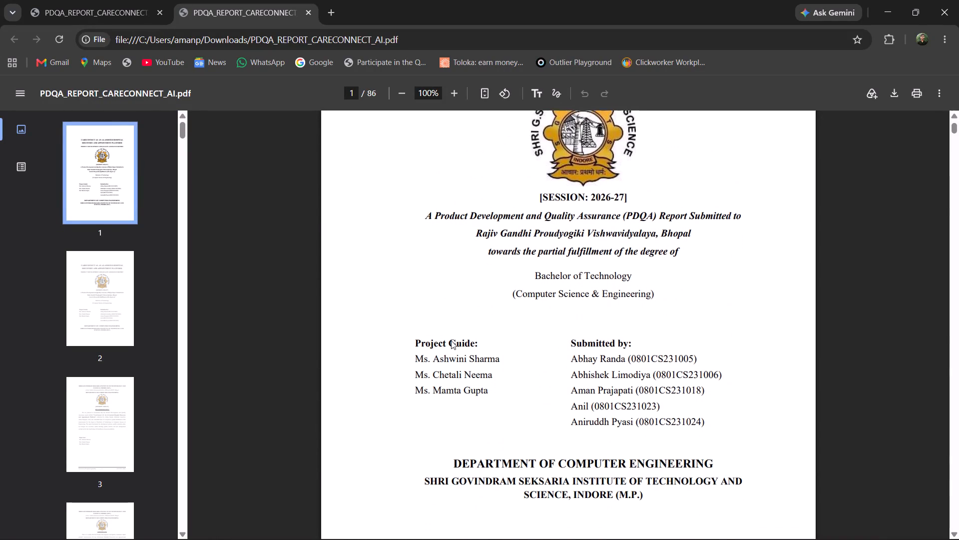
scroll(451, 340, "down", 2)
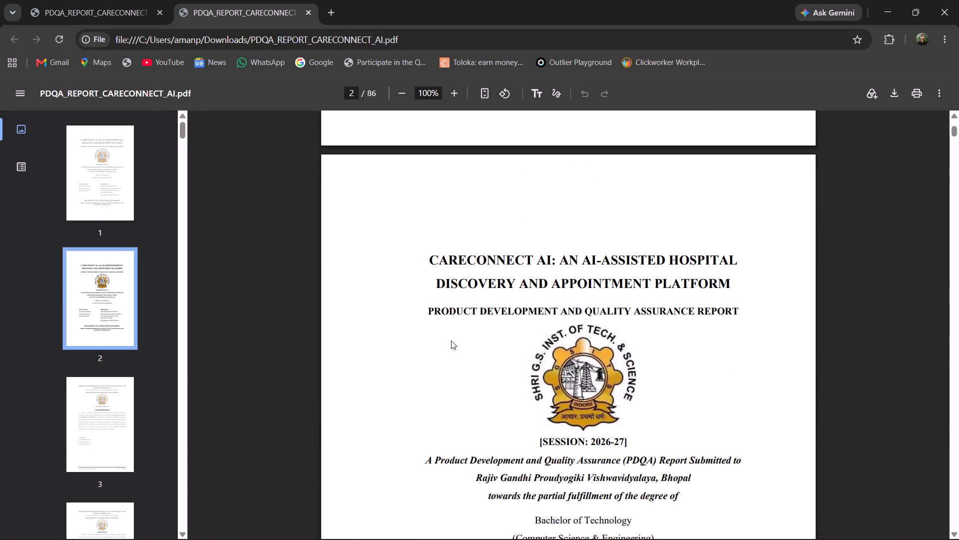
scroll(451, 340, "up", 1)
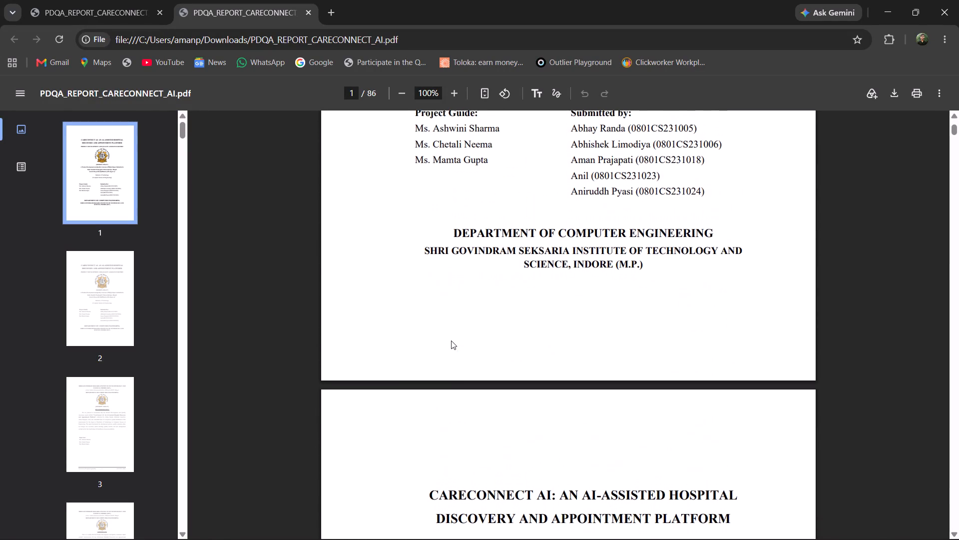
scroll(451, 340, "up", 4)
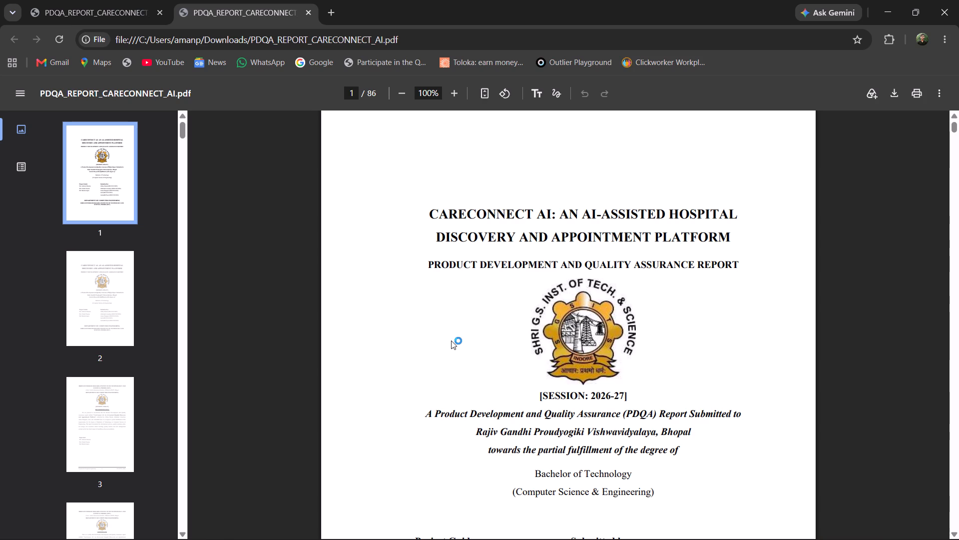
scroll(451, 340, "down", 3)
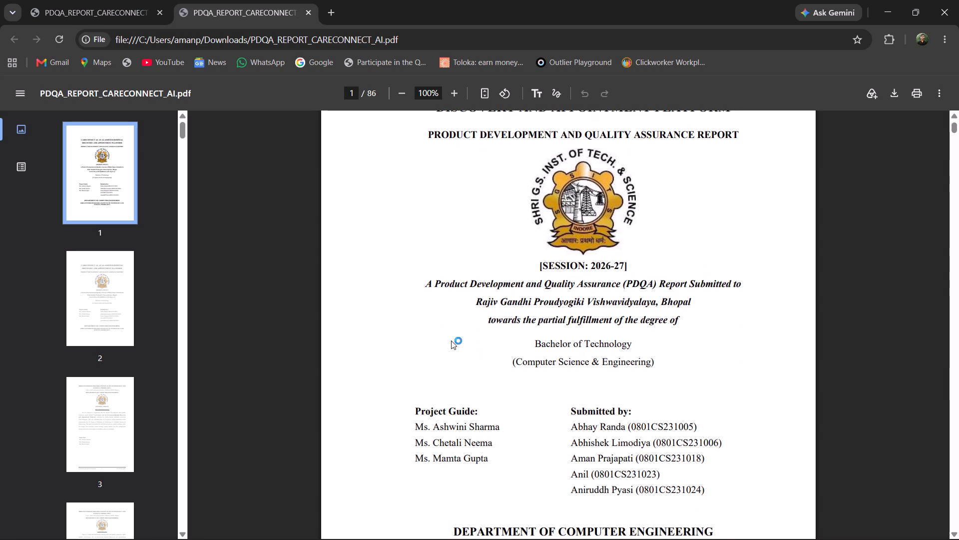
scroll(451, 340, "down", 2)
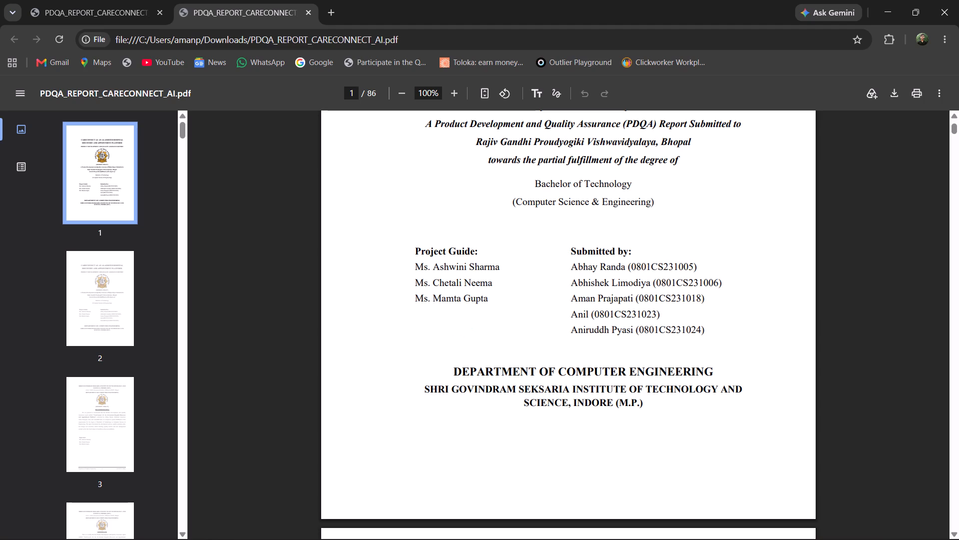
Return to the Downloads folder and open PDQA_REPORT_CARECONNECT_AI.docx in Word.
left_click(890, 6)
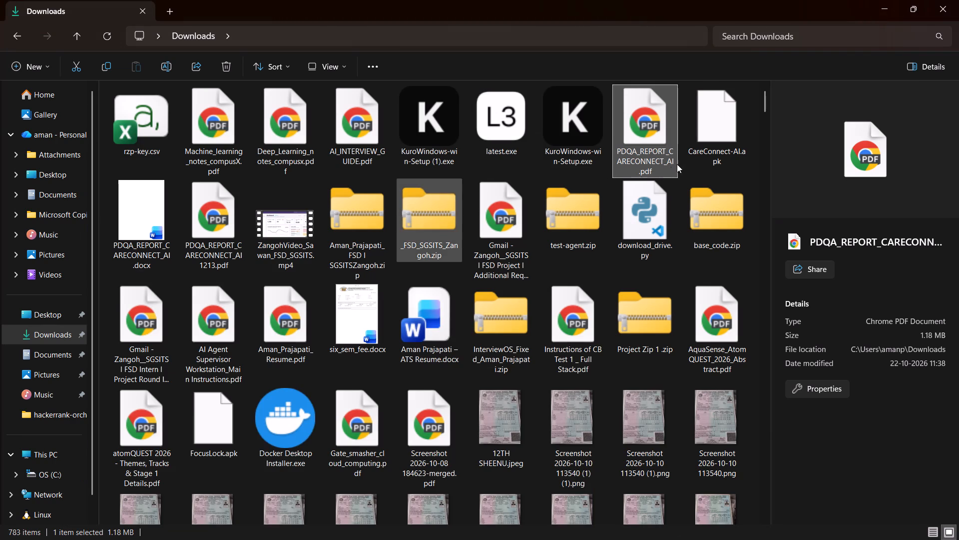
double_click(148, 209)
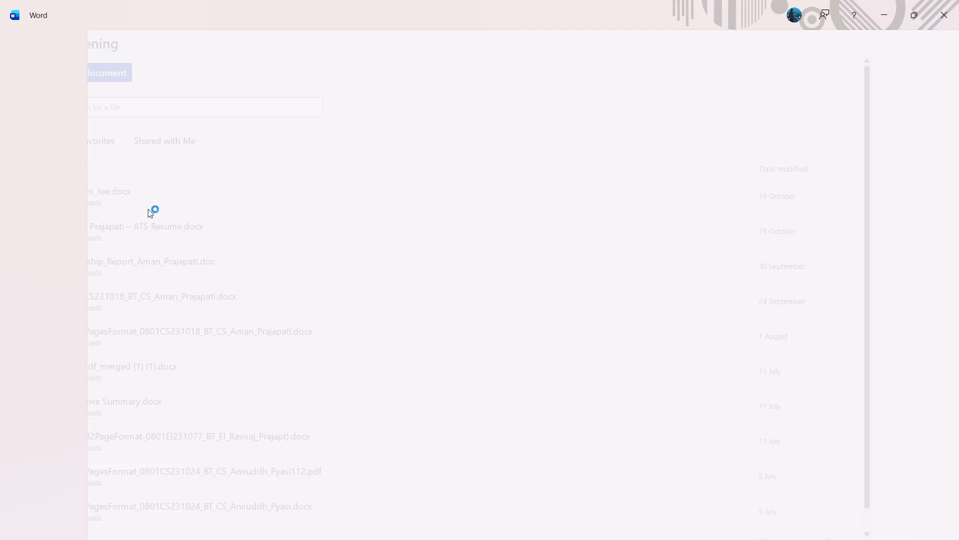
Skim the Word report's front matter from the title page through the certificate and declaration to the abstract.
scroll(412, 236, "down", 3)
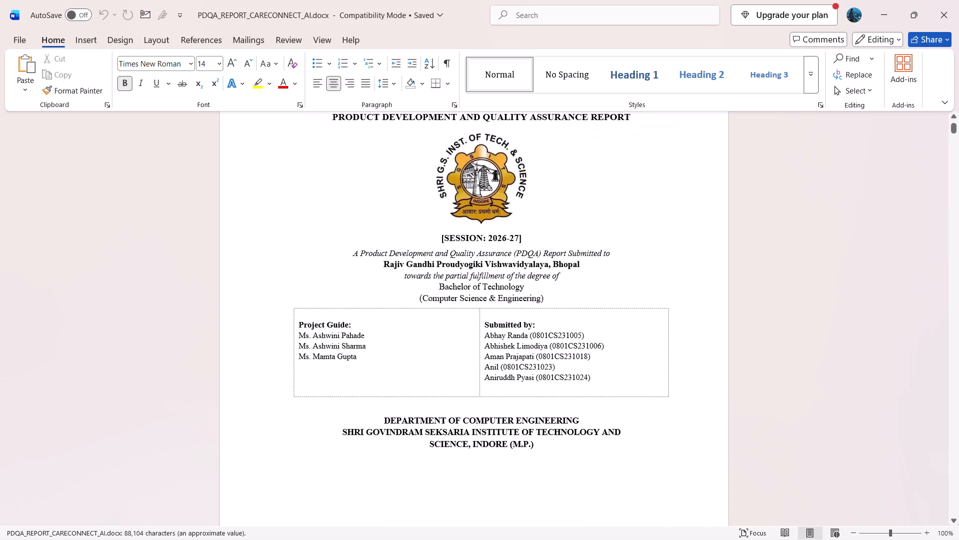
scroll(412, 236, "down", 3)
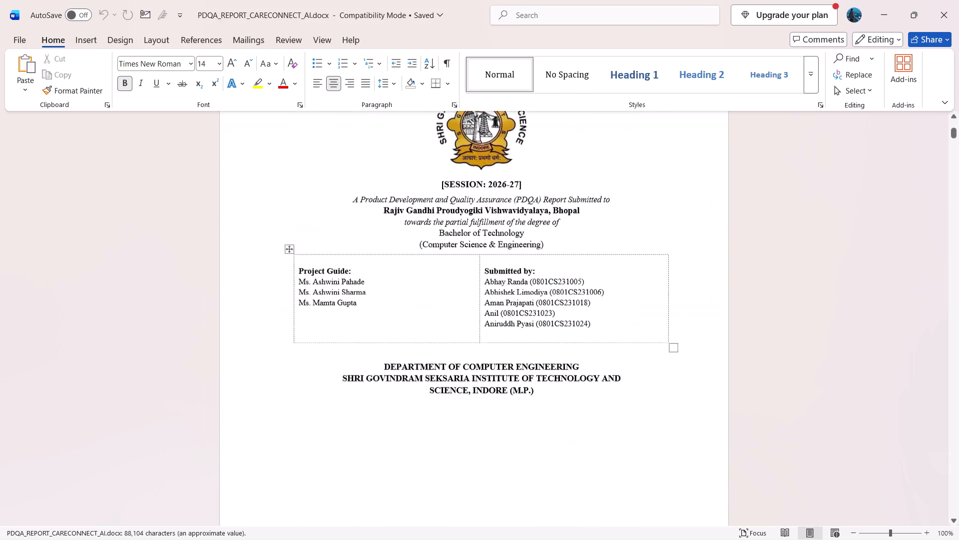
scroll(412, 236, "down", 3)
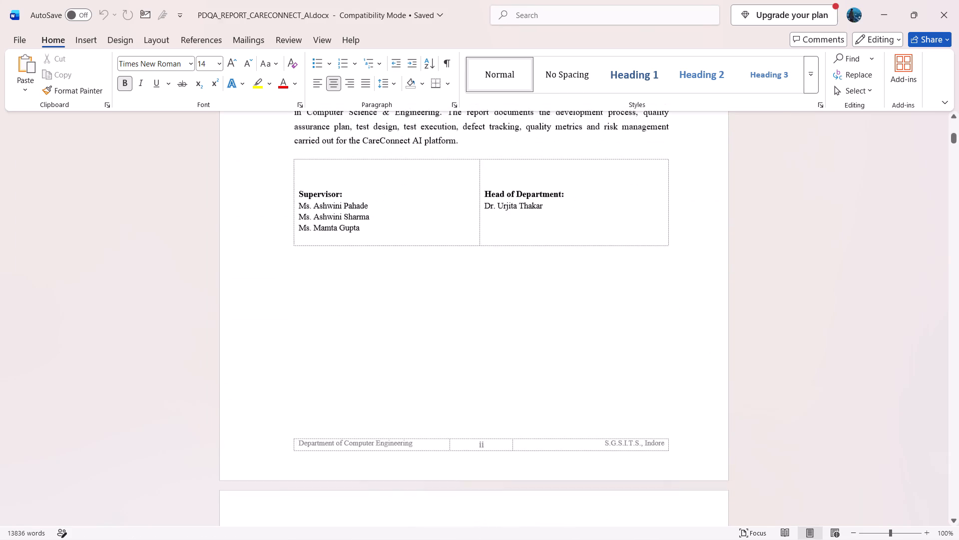
scroll(412, 236, "down", 3)
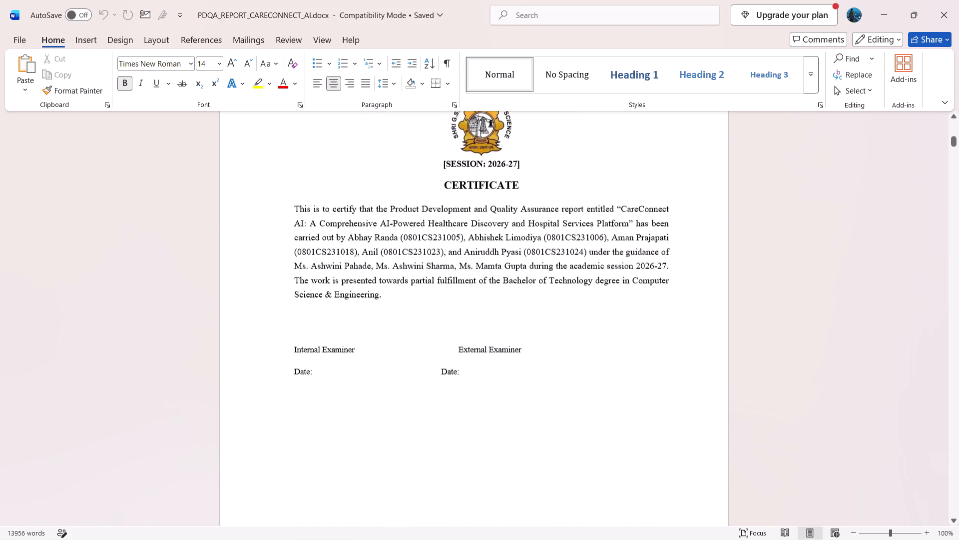
scroll(412, 236, "down", 3)
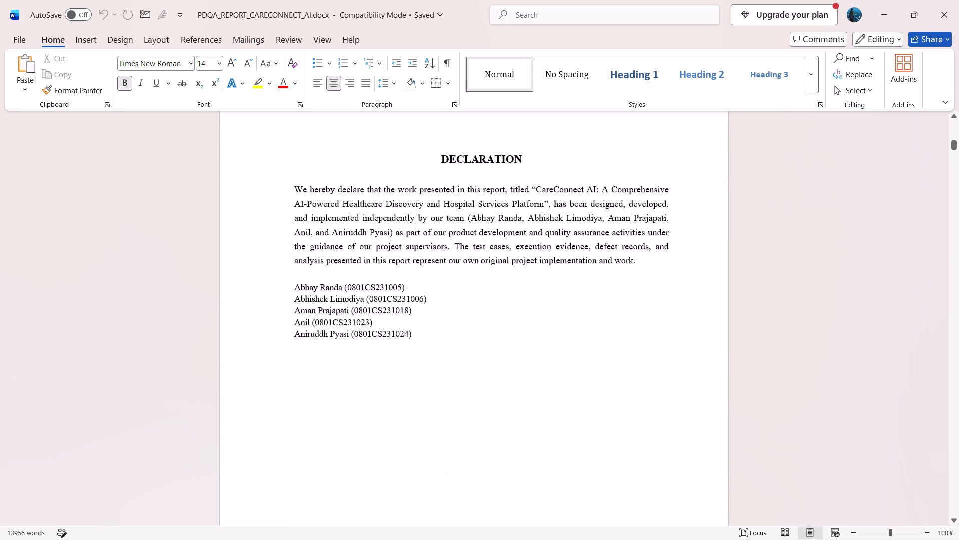
scroll(412, 236, "down", 3)
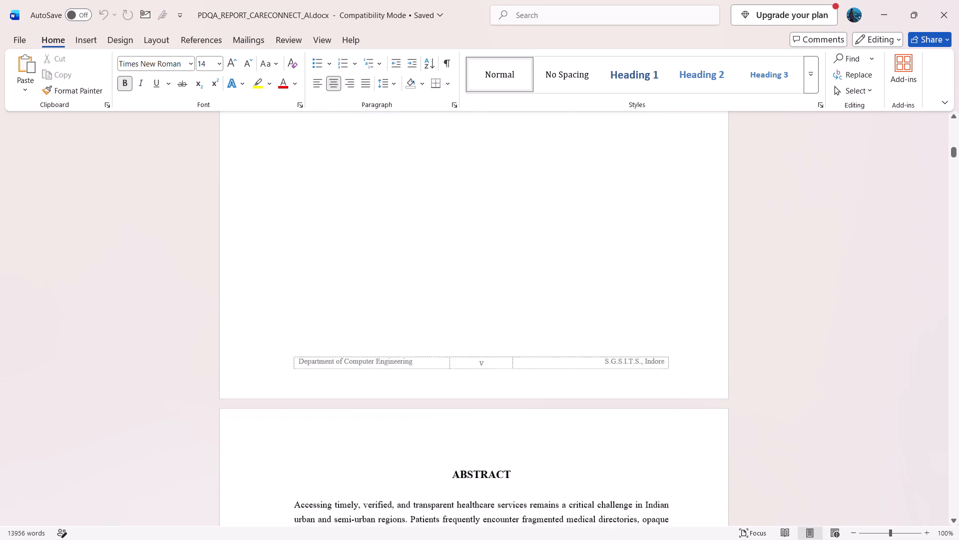
Skim the Word report from the abstract through the contents and lists to the Chapter 1 Introduction sections.
scroll(412, 236, "down", 5)
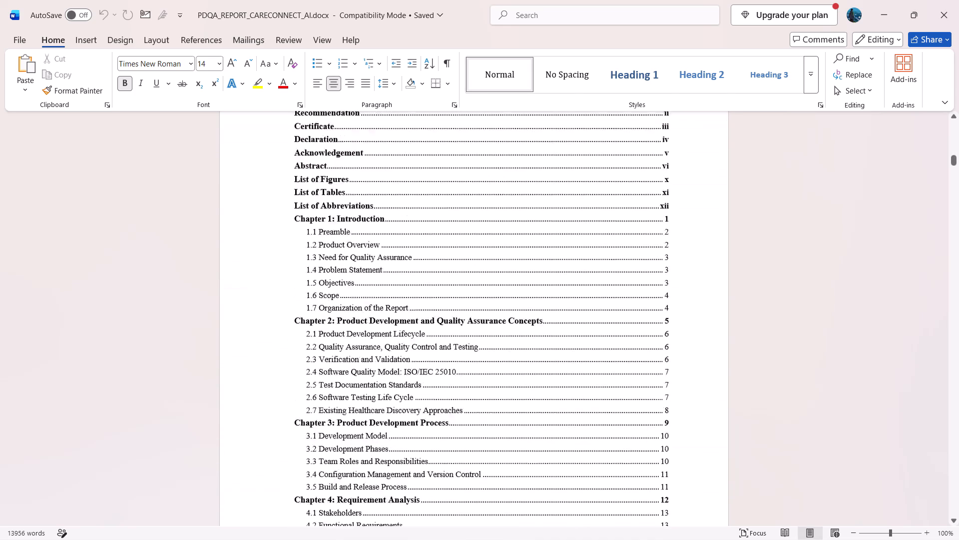
scroll(412, 236, "down", 5)
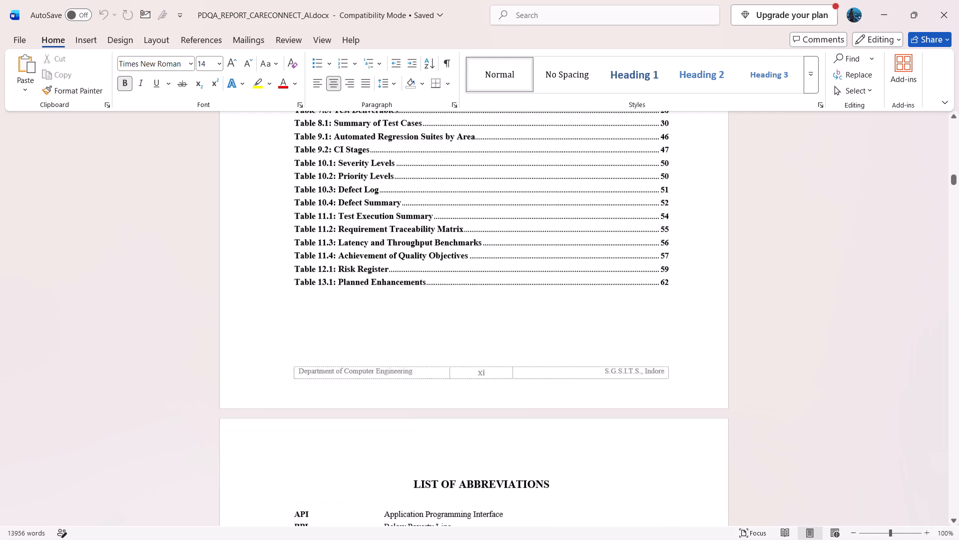
scroll(412, 236, "down", 3)
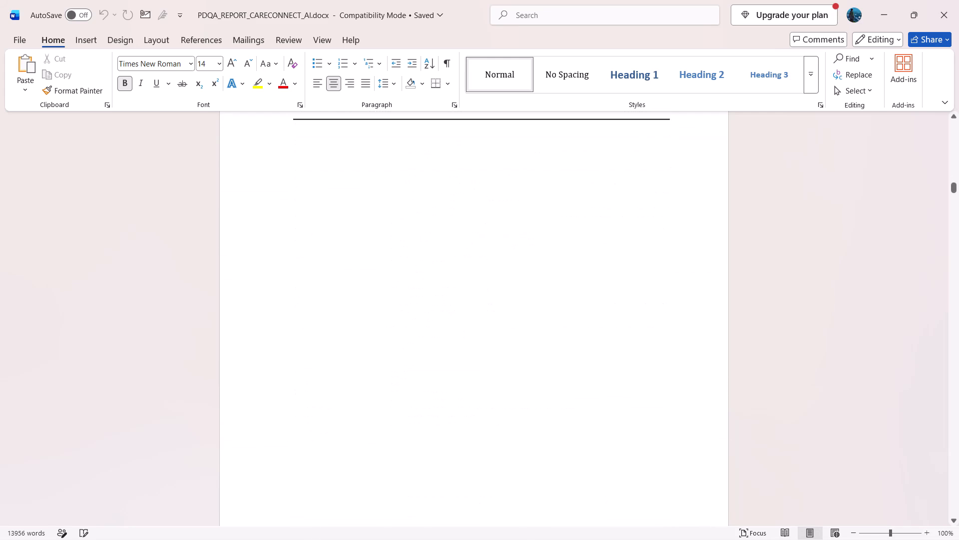
scroll(412, 236, "up", 2)
scroll(412, 236, "down", 2)
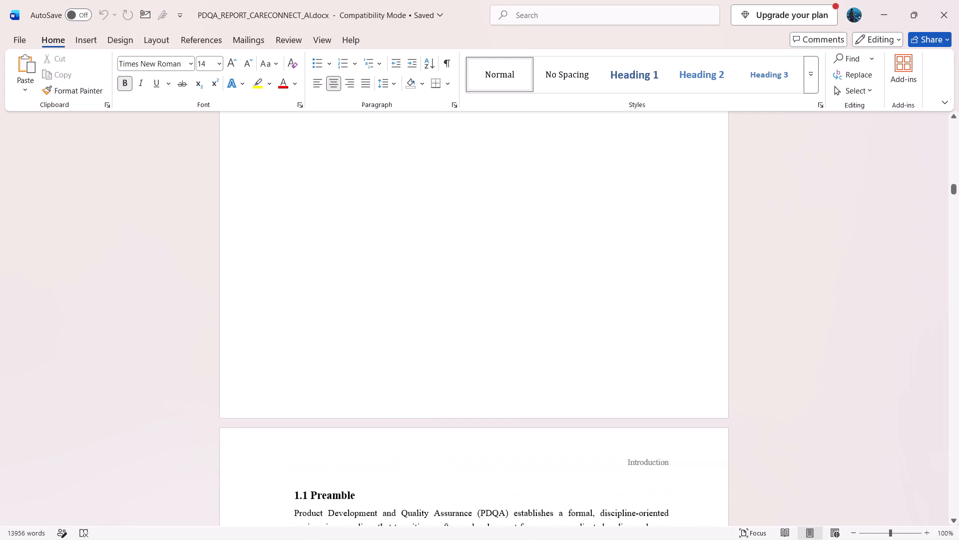
scroll(412, 236, "down", 4)
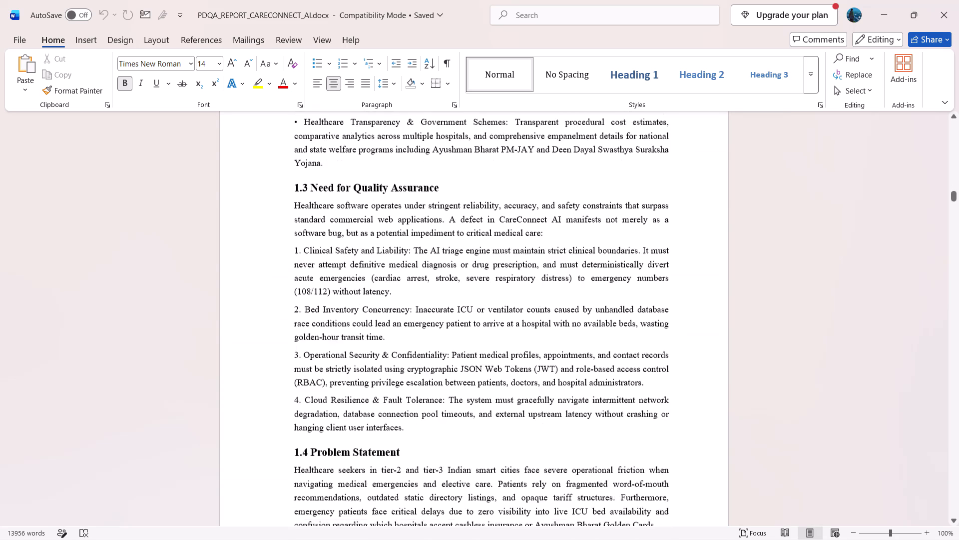
scroll(412, 236, "up", 6)
scroll(412, 236, "right", 5)
Minimize Word and the Downloads folder, and switch back to Chrome.
left_click(886, 18)
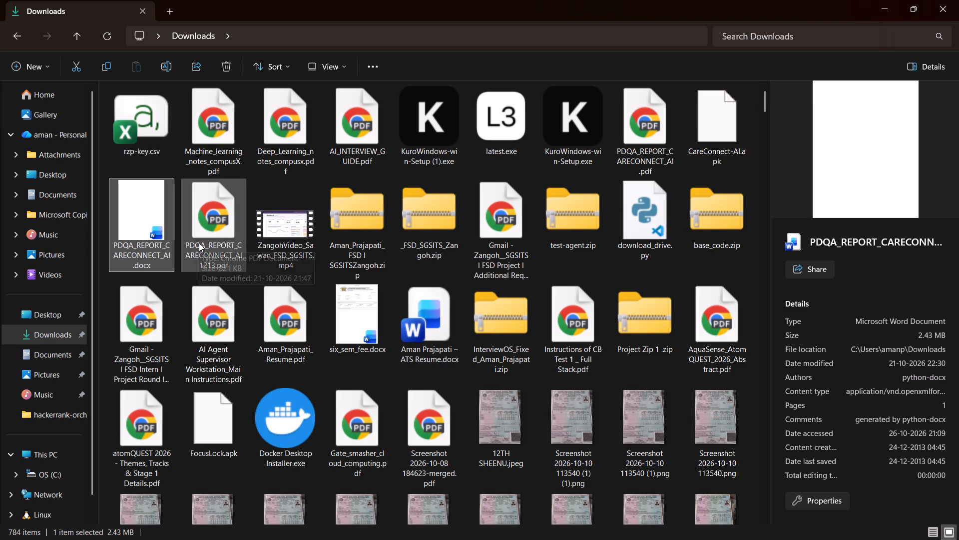
left_click(875, 11)
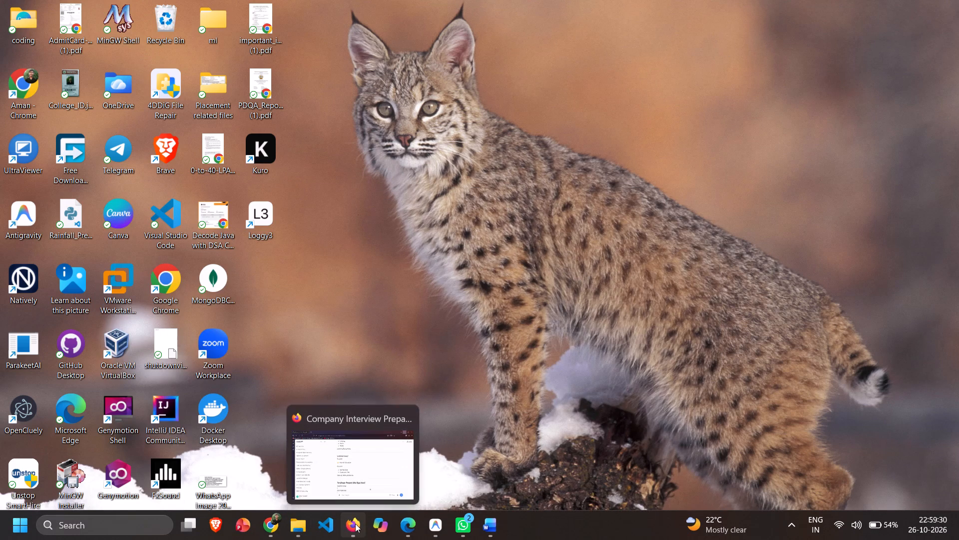
left_click(275, 526)
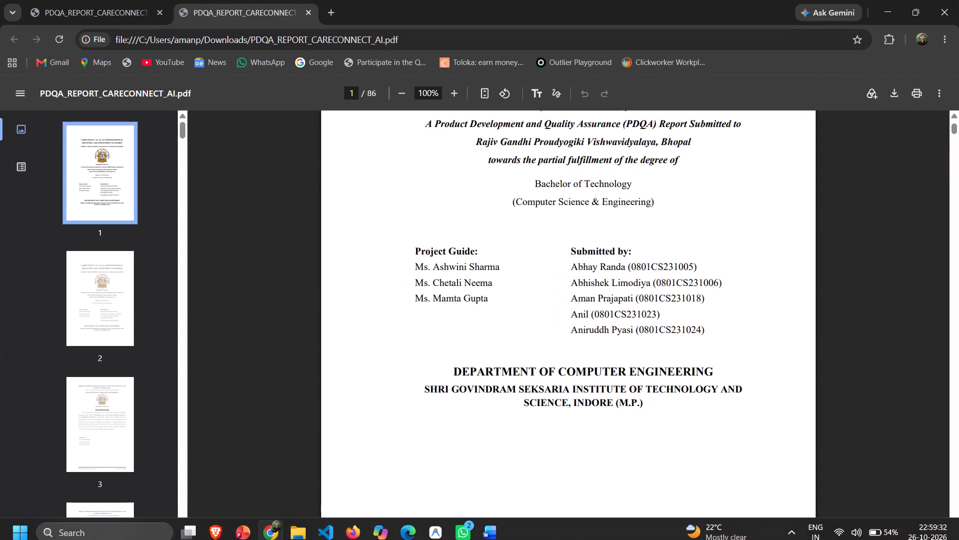
Search the web for "pdf to word" in a new tab and open the iLovePDF PDF to Word converter.
left_click(337, 14)
type("pd")
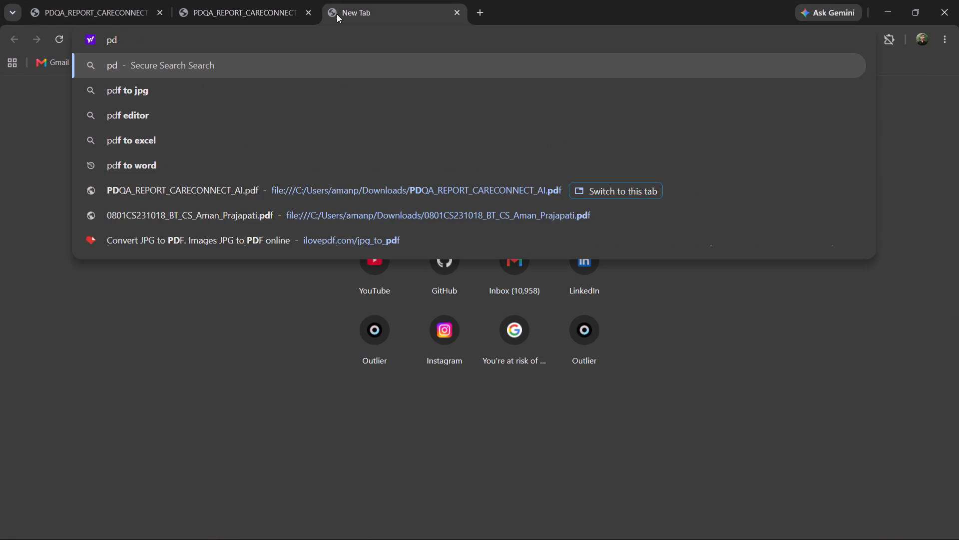
type("f to wo")
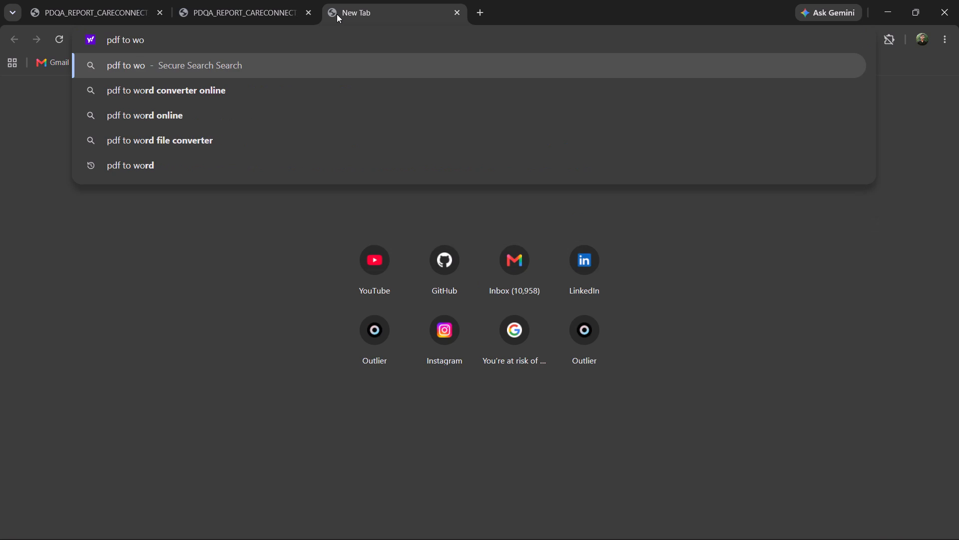
type("rd")
key("Return")
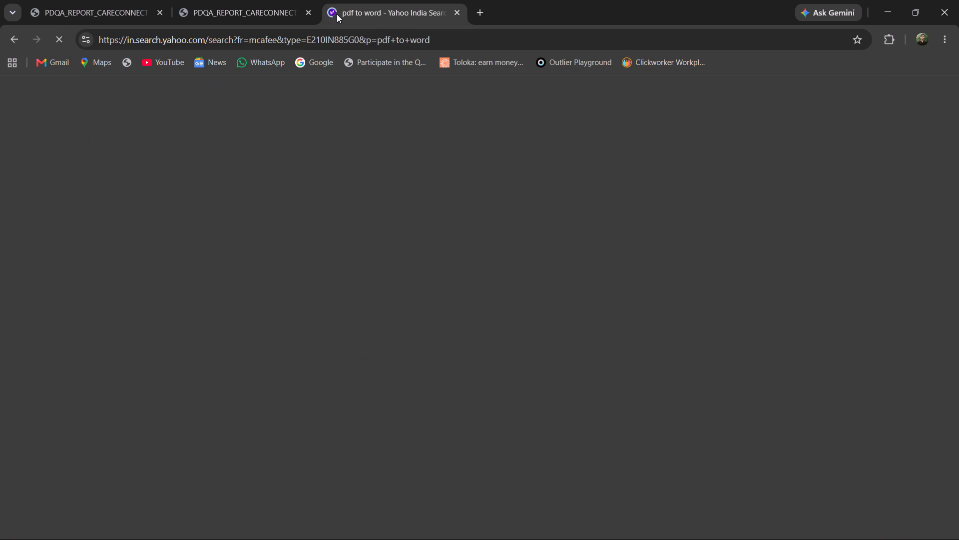
left_click(224, 210)
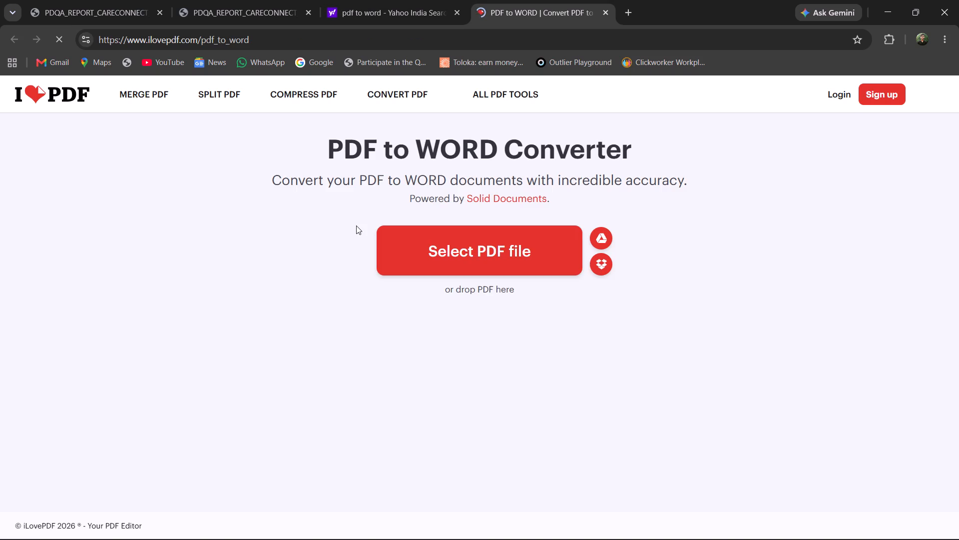
Choose PDQA_REPORT_CARECONNECT_AI.pdf from the Downloads folder as the file to upload for conversion.
left_click(435, 250)
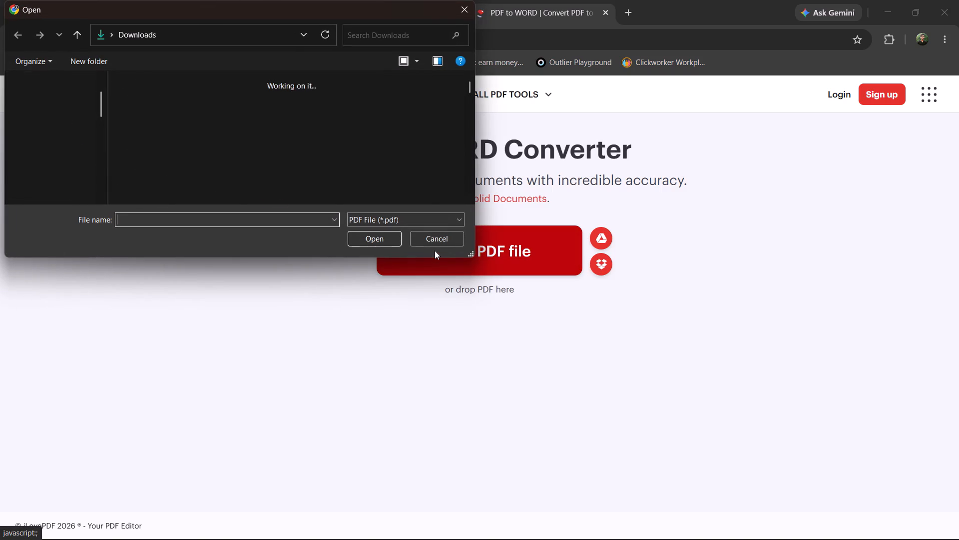
scroll(286, 151, "down", 1)
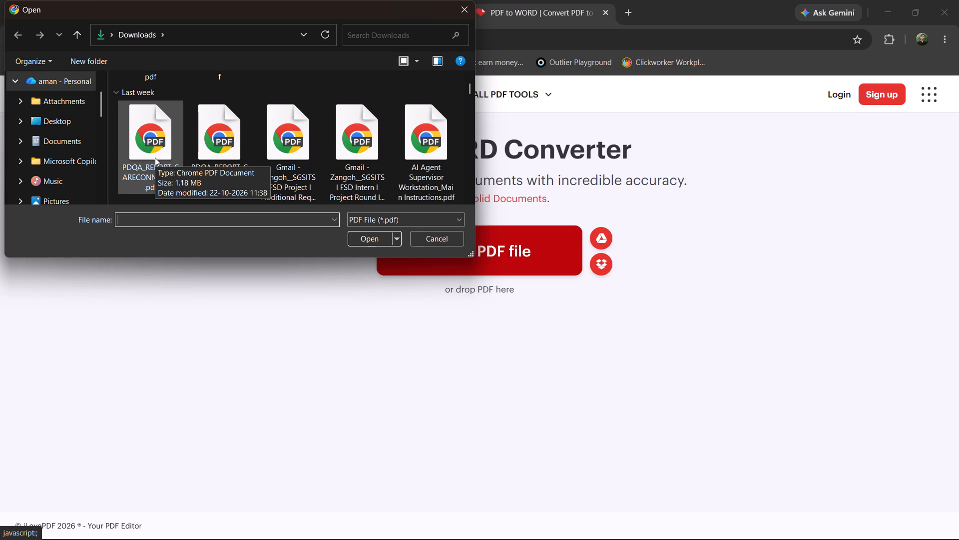
scroll(218, 152, "up", 1)
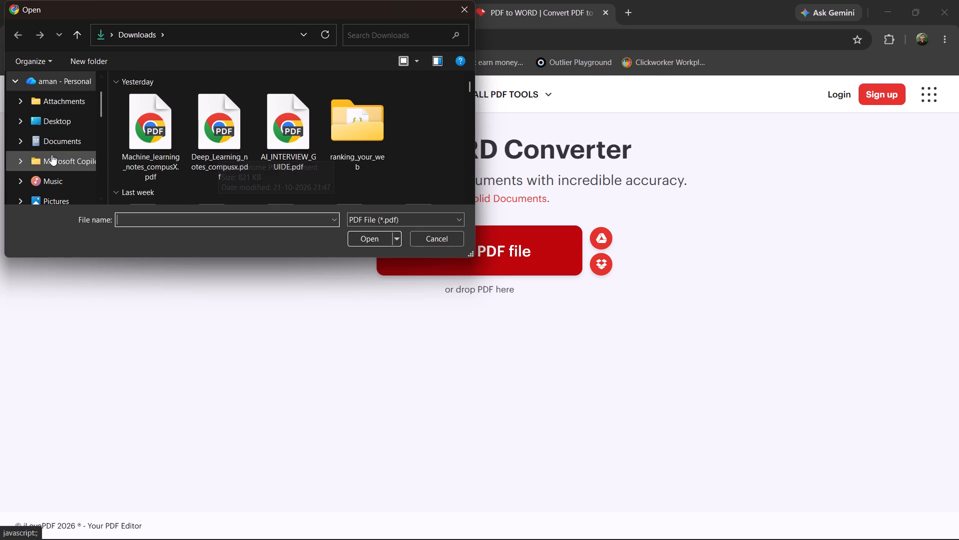
scroll(46, 151, "down", 1)
left_click(47, 157)
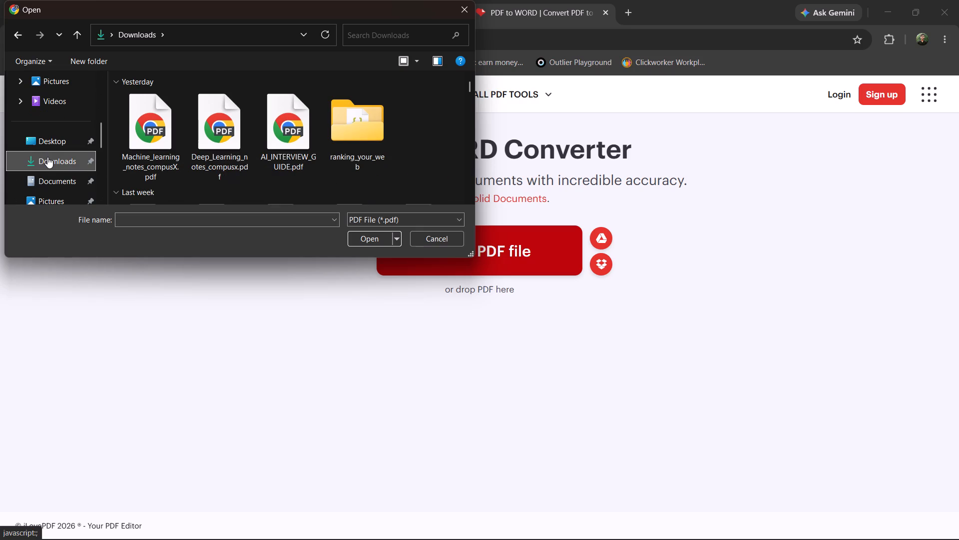
scroll(244, 146, "down", 1)
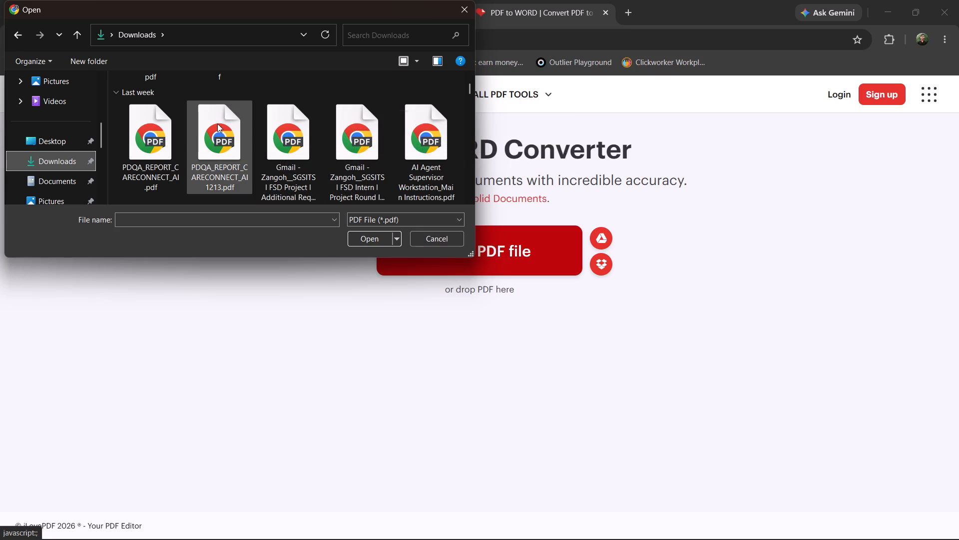
left_click(160, 141)
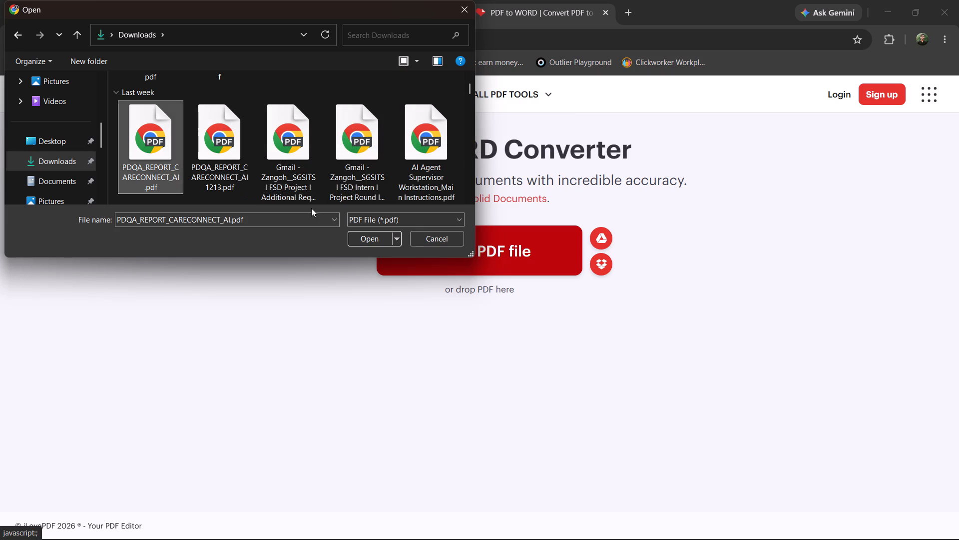
left_click(360, 237)
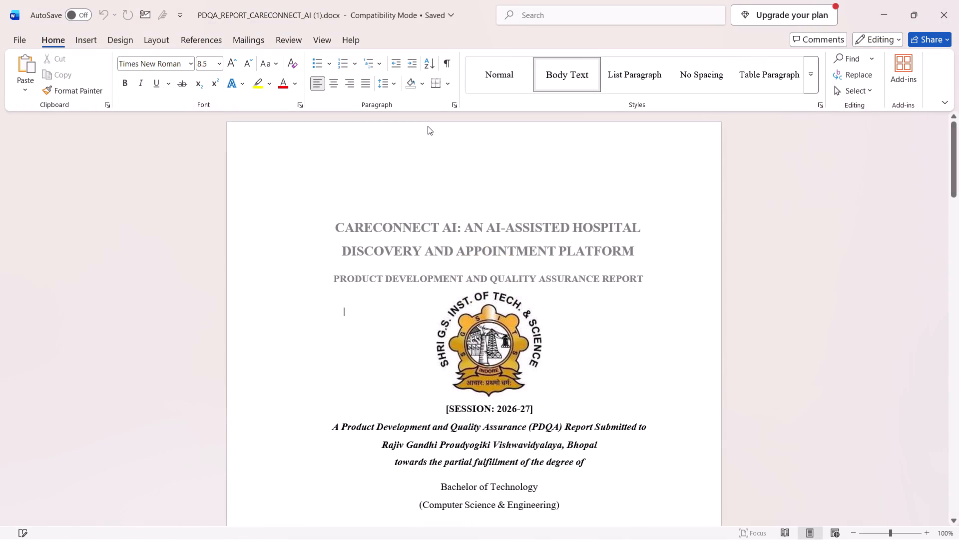
Examine the converted report's first cover page and its repeated copy, including the header and footer text.
left_click(339, 324)
scroll(339, 324, "down", 1)
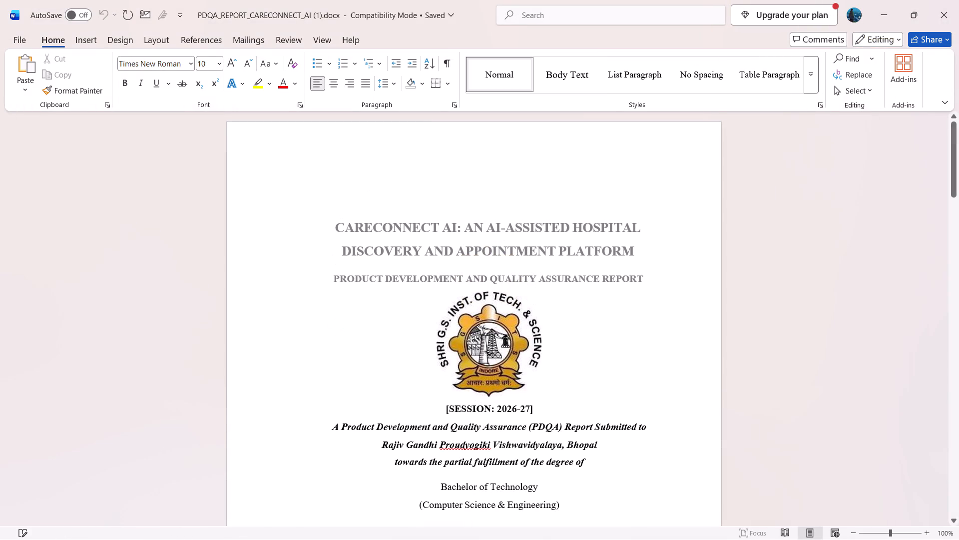
scroll(339, 324, "down", 3)
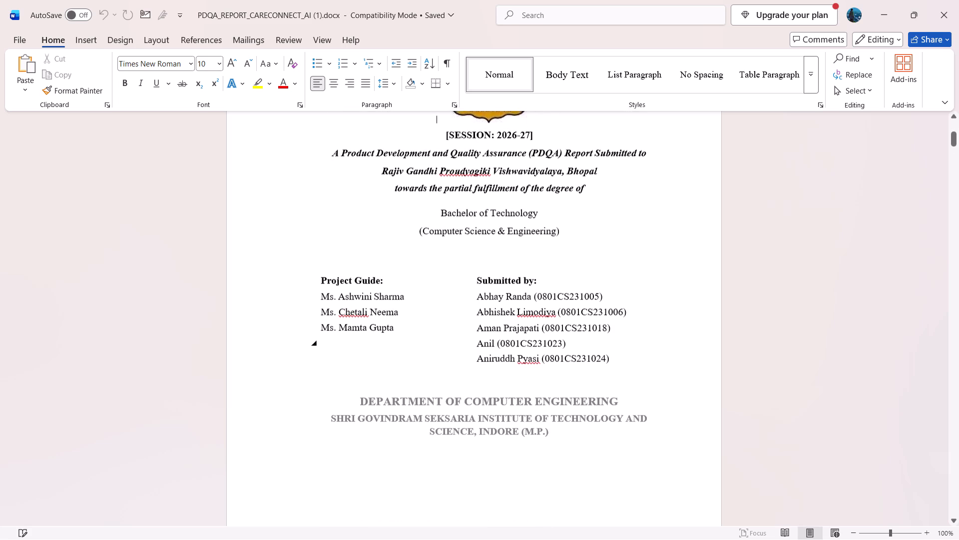
scroll(339, 324, "down", 1)
double_click(396, 342)
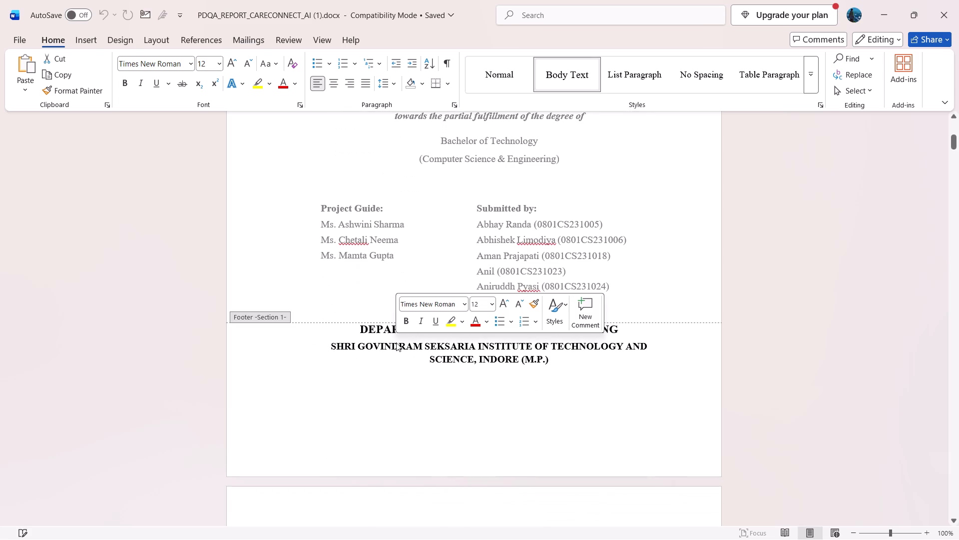
left_click(263, 267)
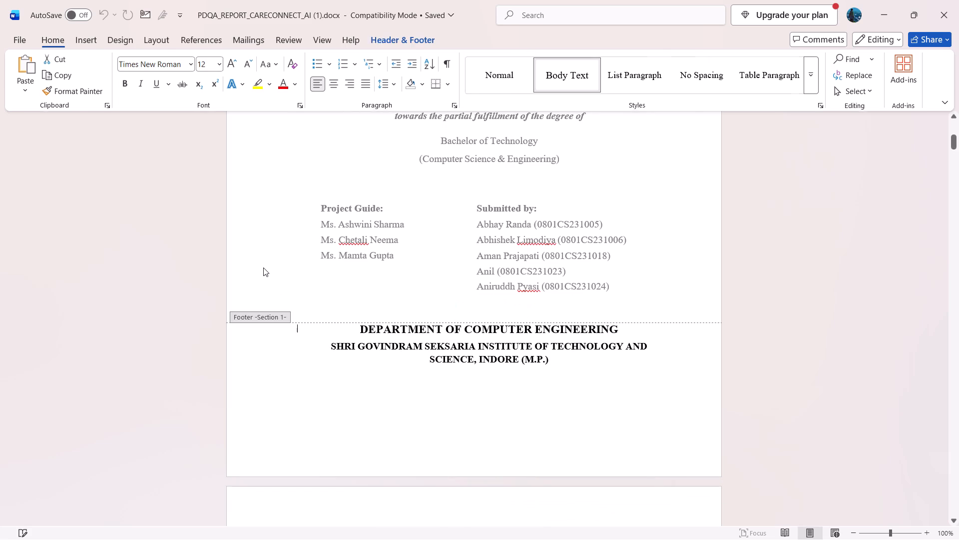
scroll(336, 291, "down", 1)
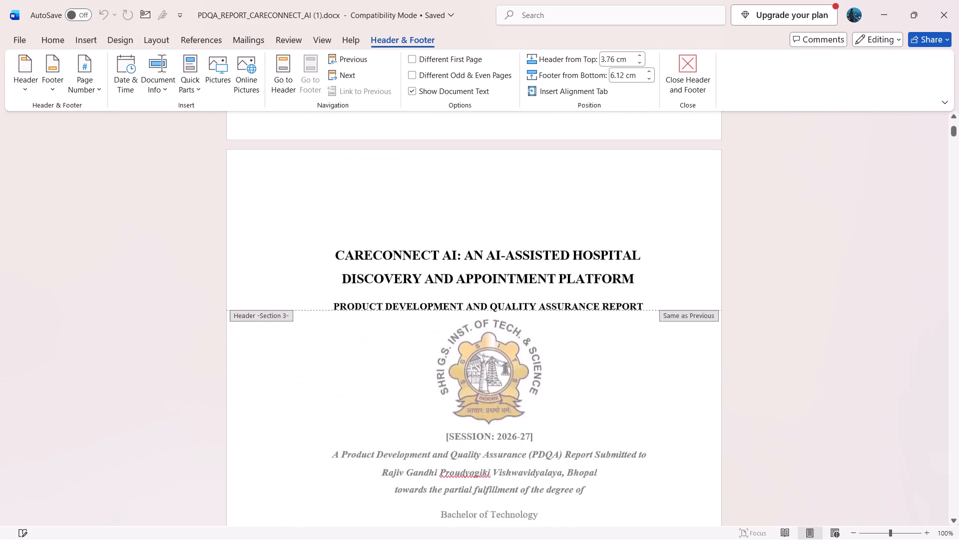
scroll(336, 291, "down", 2)
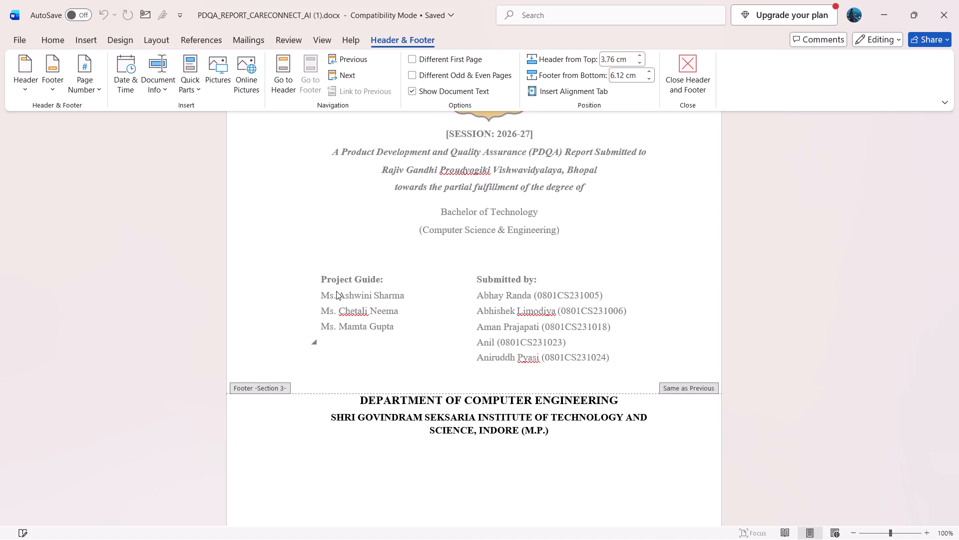
scroll(464, 187, "up", 7)
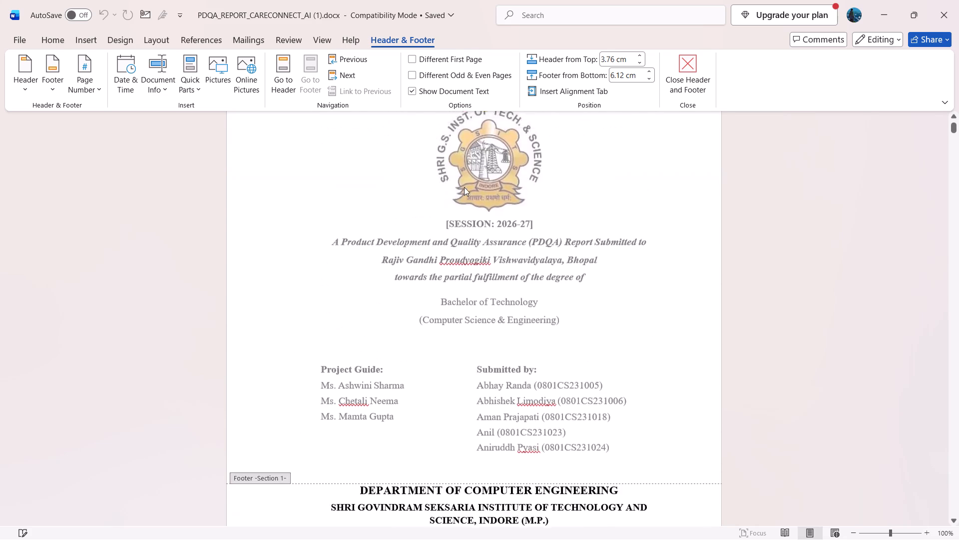
scroll(464, 187, "up", 4)
scroll(464, 187, "down", 2)
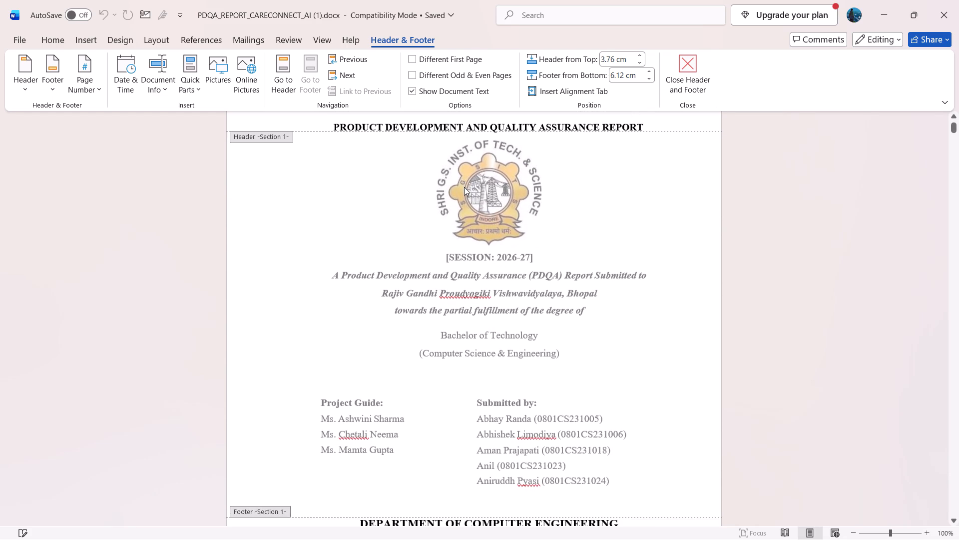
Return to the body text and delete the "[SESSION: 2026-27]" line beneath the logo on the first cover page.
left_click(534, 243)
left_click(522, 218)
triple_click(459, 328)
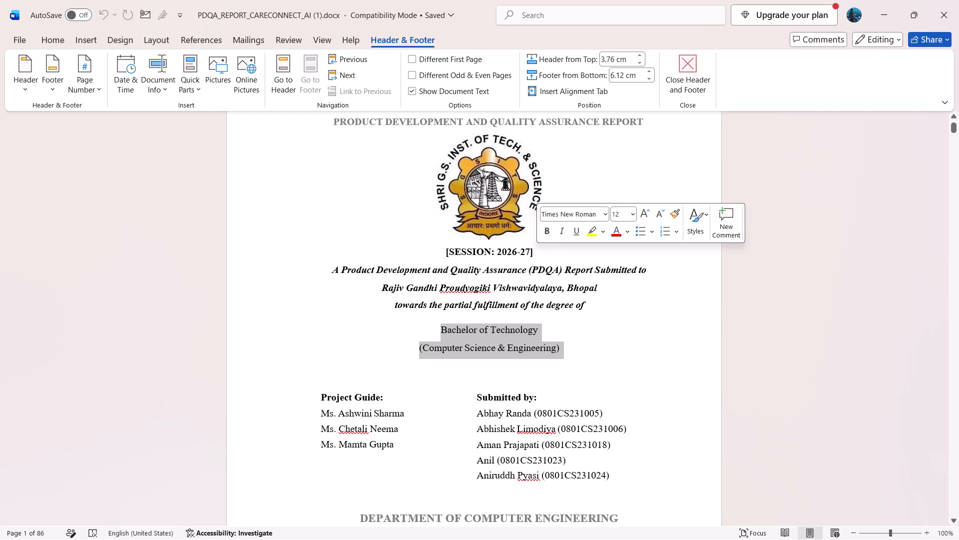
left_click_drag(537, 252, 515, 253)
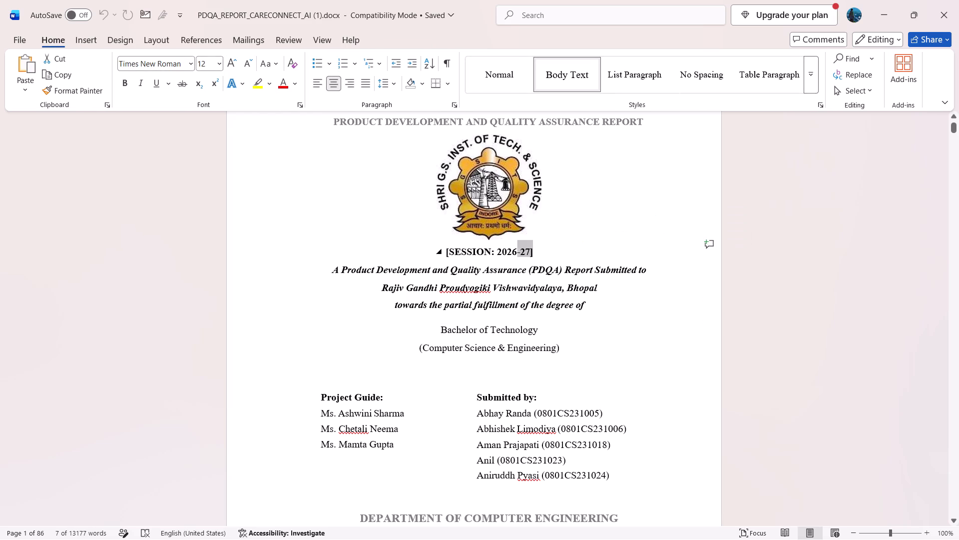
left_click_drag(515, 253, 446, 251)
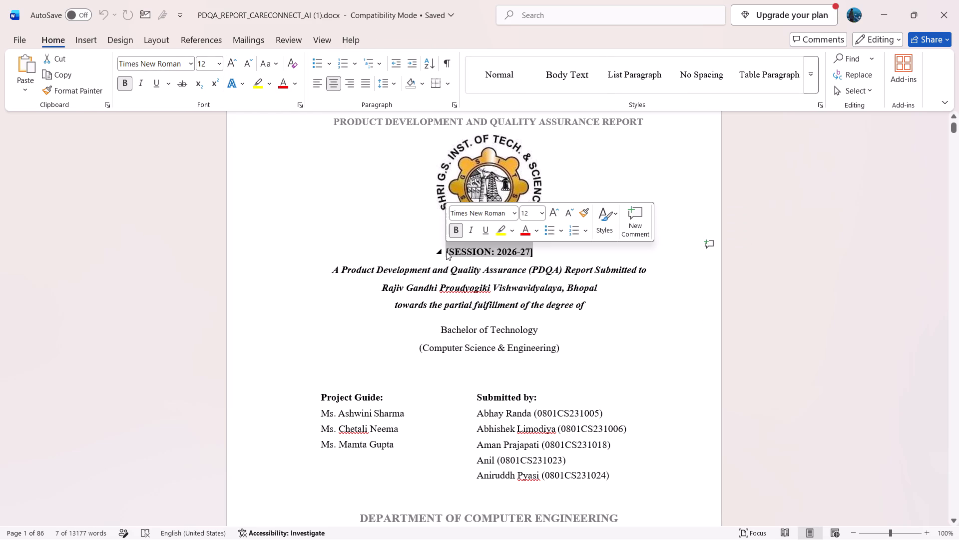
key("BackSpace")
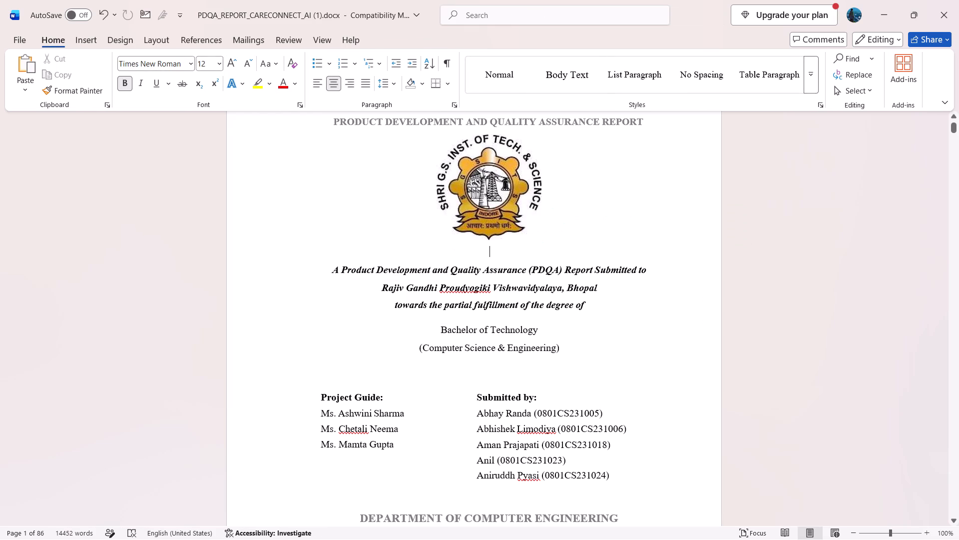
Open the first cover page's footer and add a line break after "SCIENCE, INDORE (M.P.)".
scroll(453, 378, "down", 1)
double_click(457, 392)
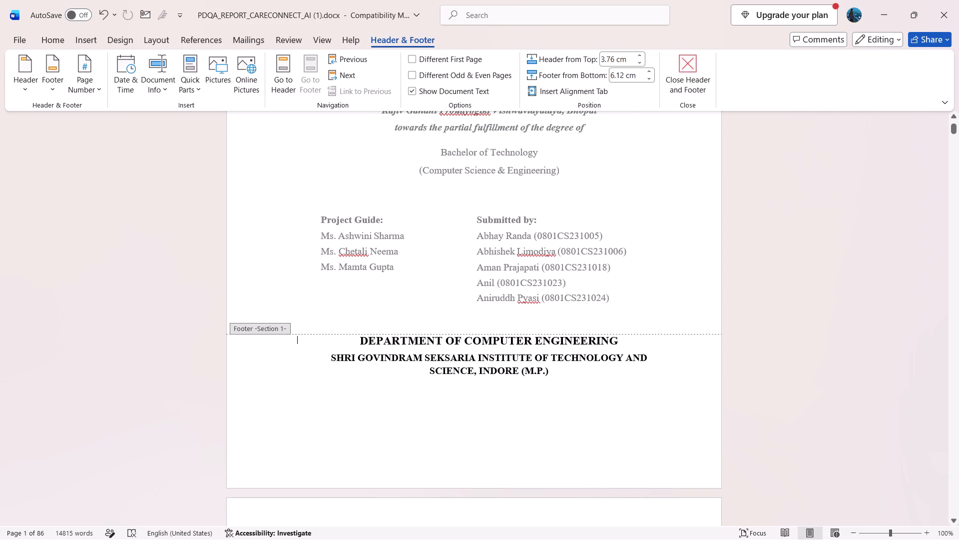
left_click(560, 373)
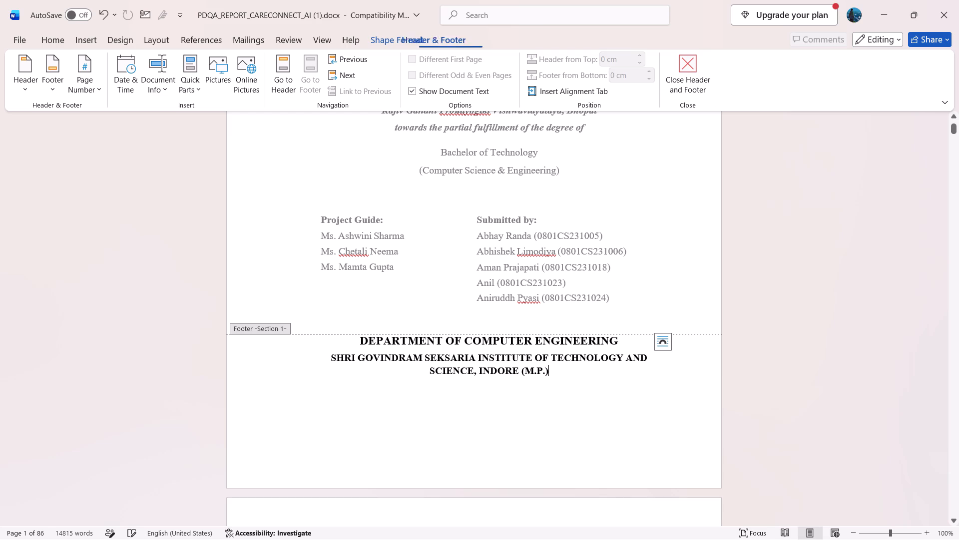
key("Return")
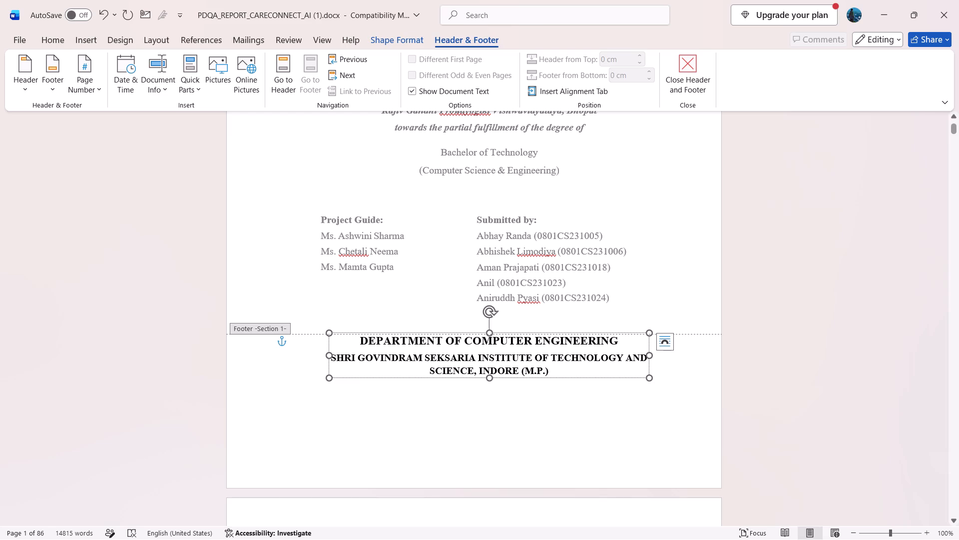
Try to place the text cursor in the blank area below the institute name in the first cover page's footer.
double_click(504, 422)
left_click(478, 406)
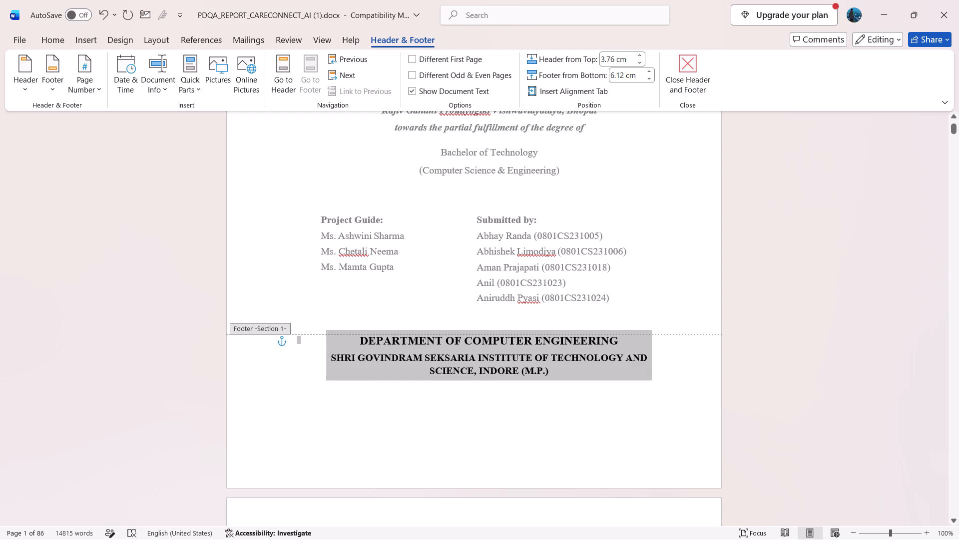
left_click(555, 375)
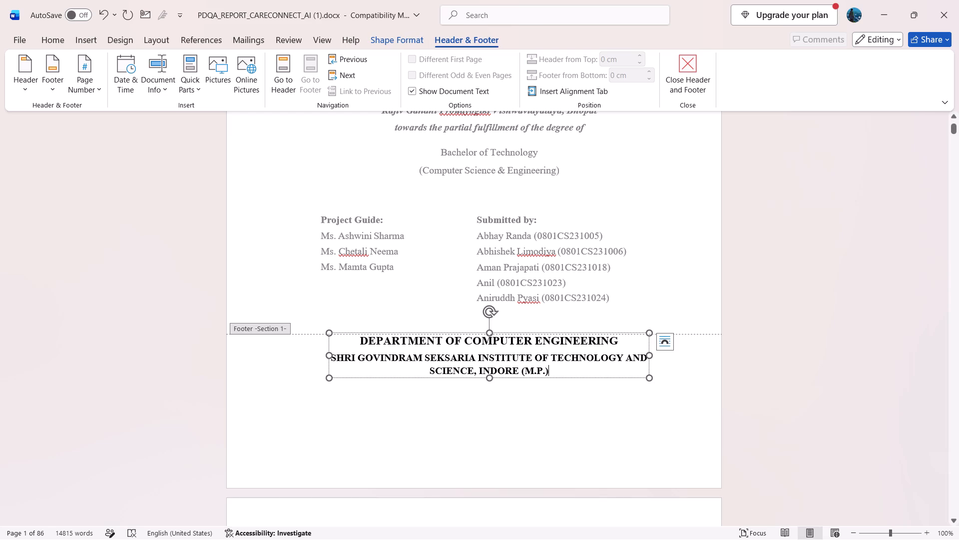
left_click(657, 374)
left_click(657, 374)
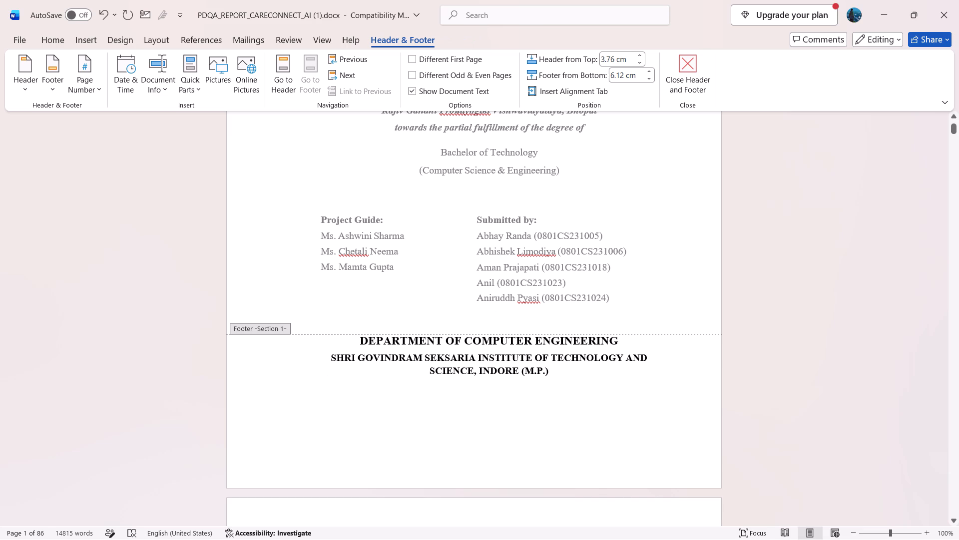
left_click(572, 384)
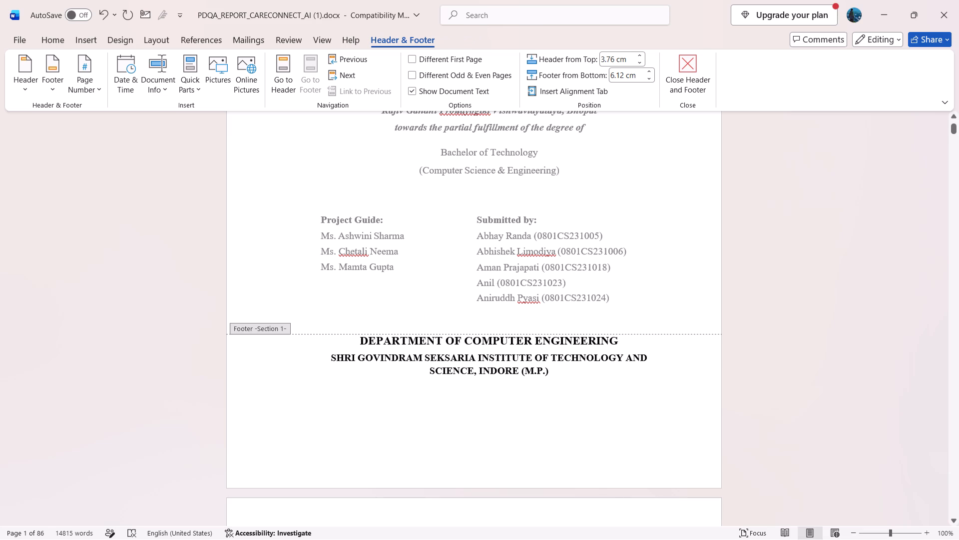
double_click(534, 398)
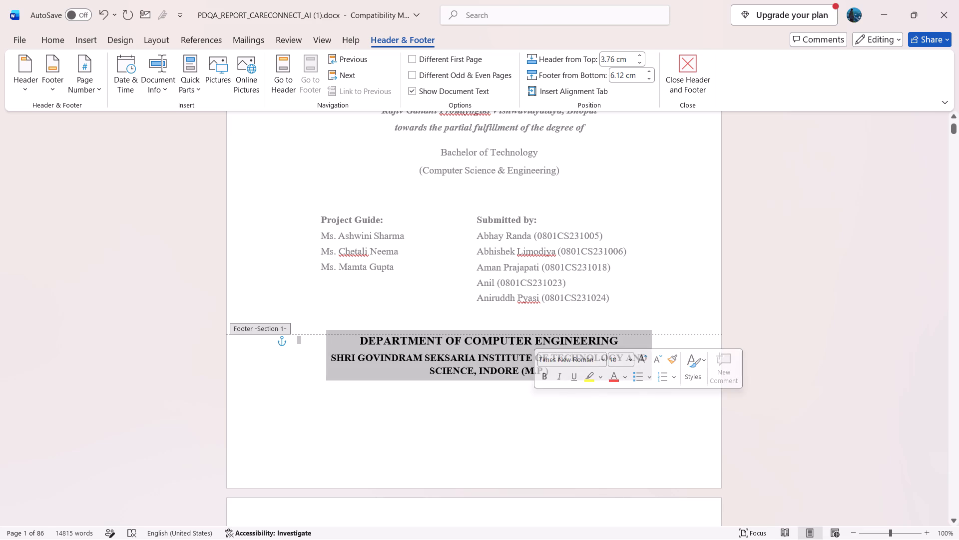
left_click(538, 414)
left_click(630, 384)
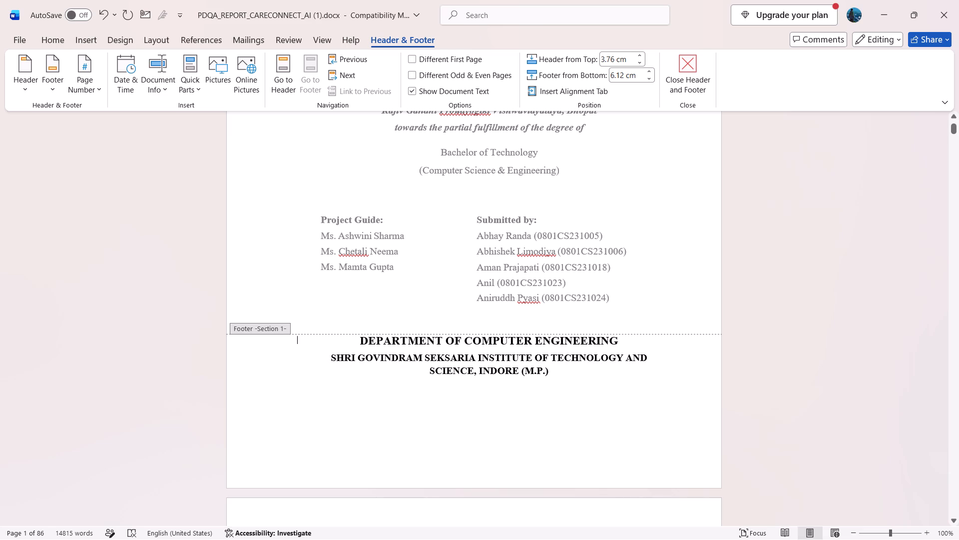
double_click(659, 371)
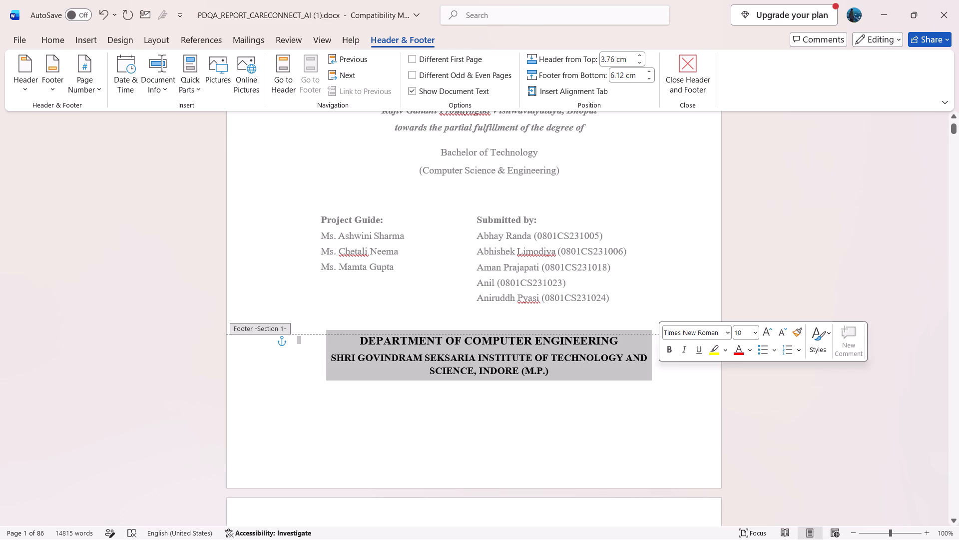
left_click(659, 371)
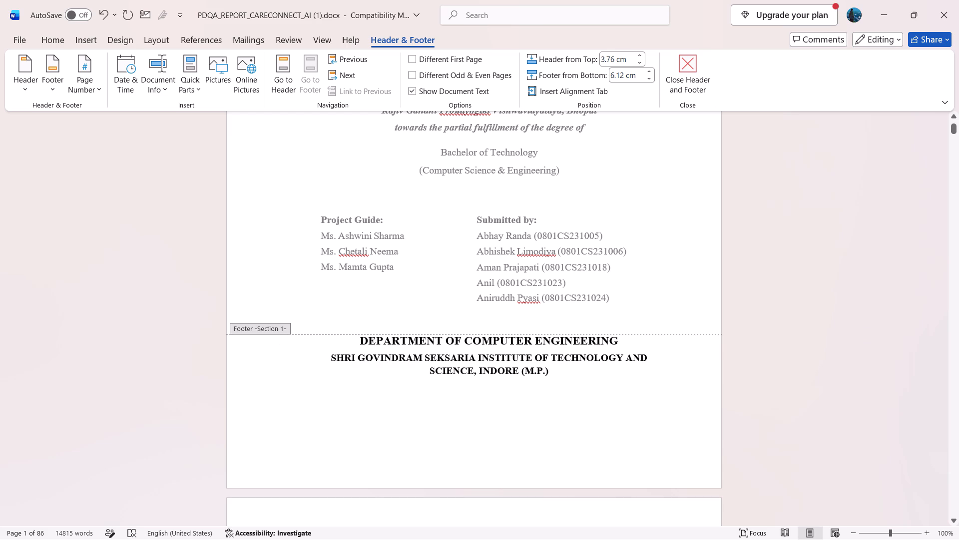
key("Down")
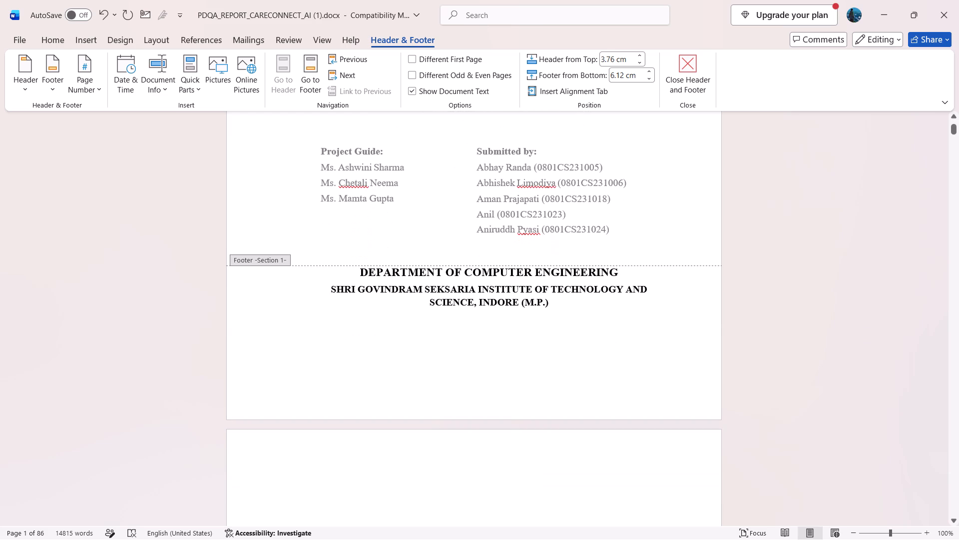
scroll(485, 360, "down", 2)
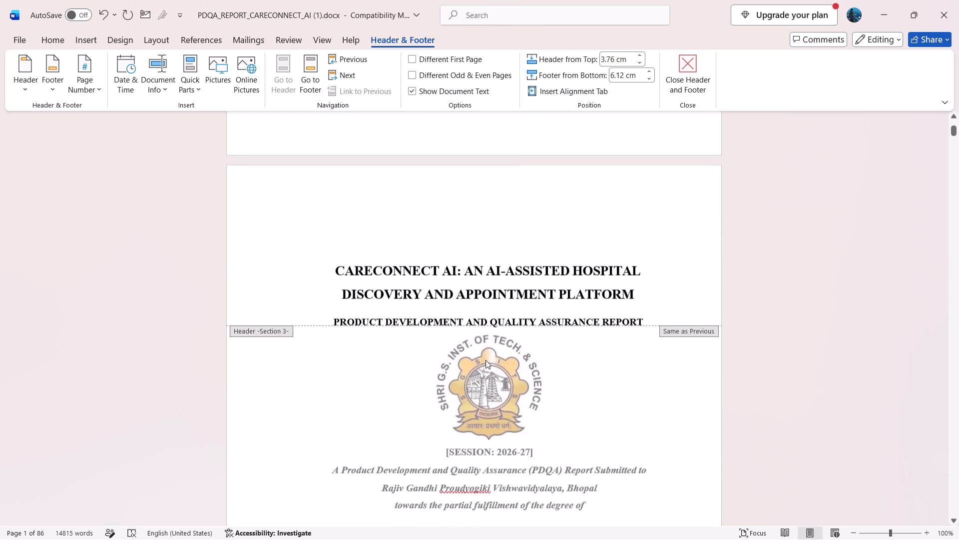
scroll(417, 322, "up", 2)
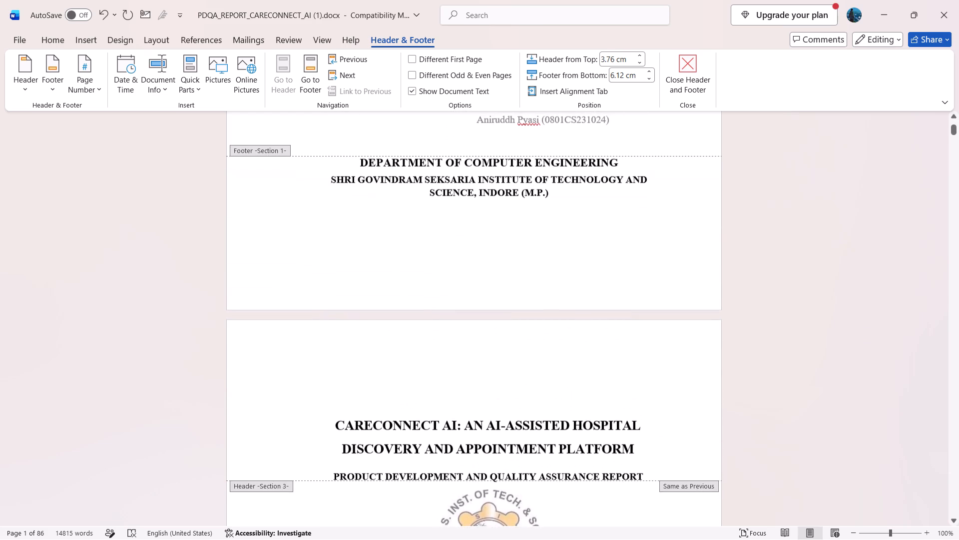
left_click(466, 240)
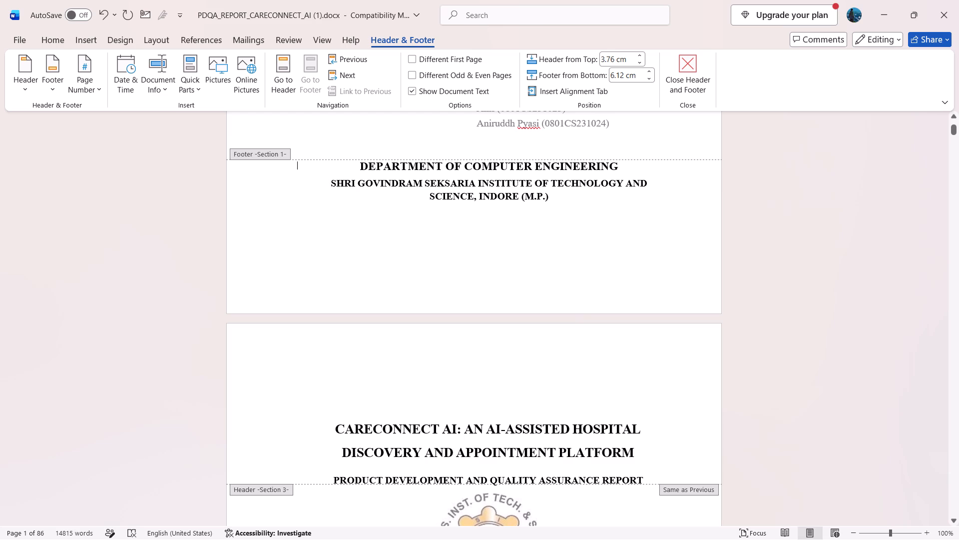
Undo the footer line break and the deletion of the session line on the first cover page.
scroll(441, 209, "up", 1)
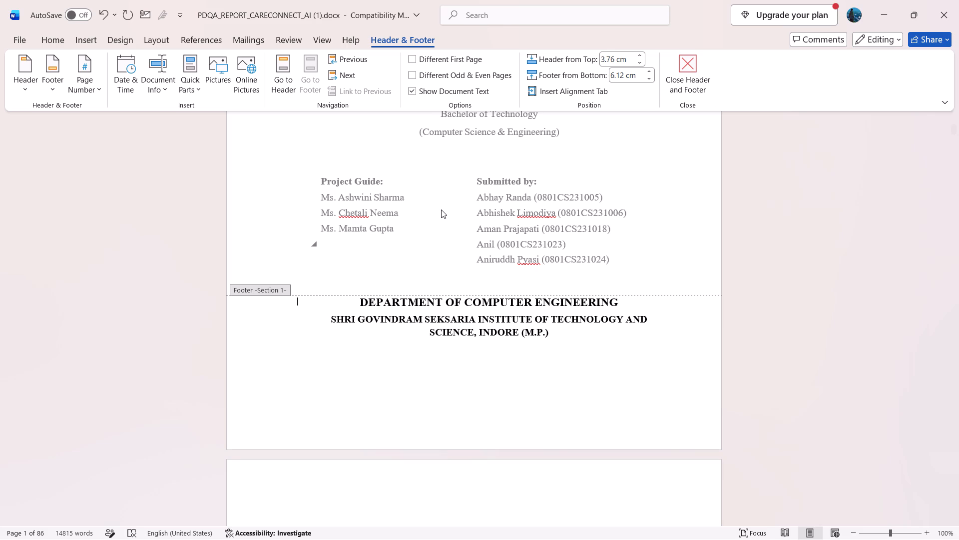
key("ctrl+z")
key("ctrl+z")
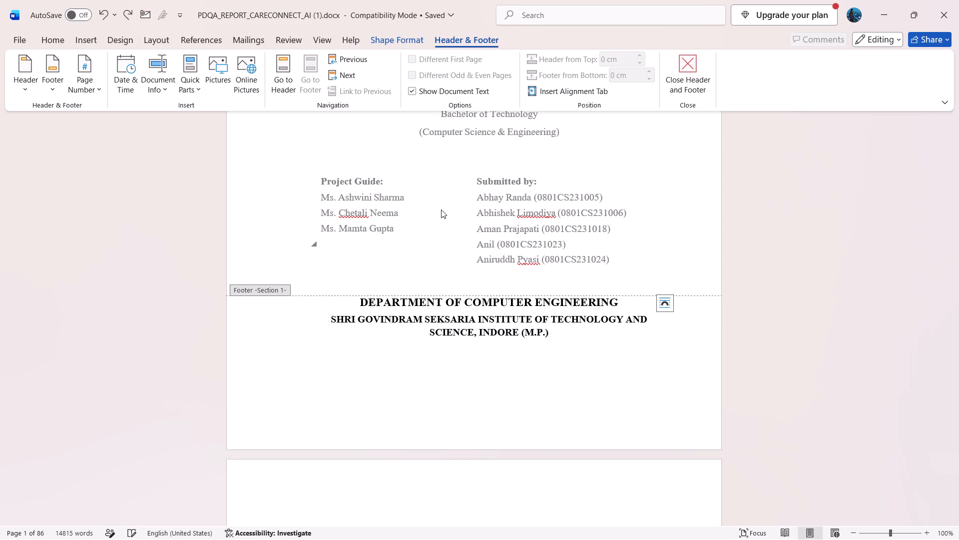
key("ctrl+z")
Delete the "[SESSION: 2026-27]" line beneath the logo in the body text of the first cover page.
scroll(455, 172, "up", 2)
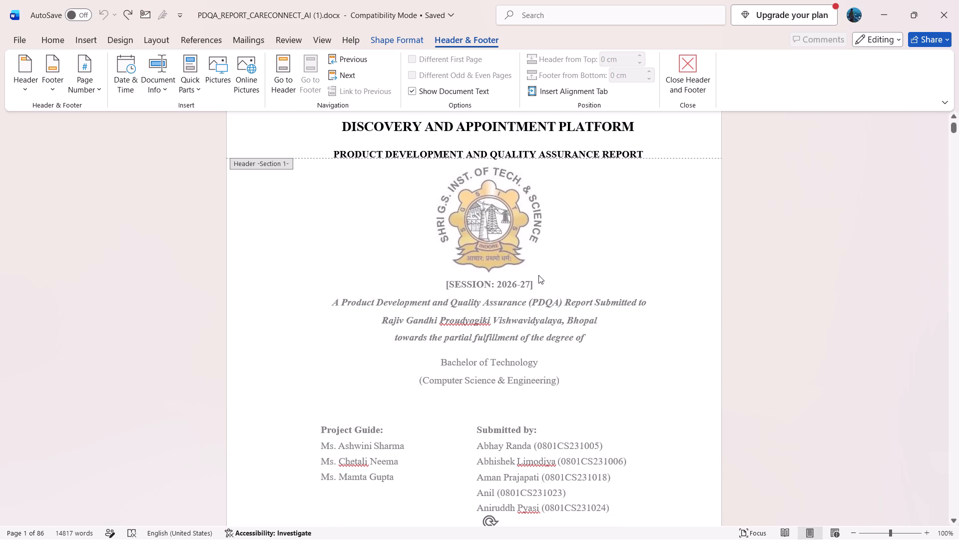
scroll(537, 275, "down", 1)
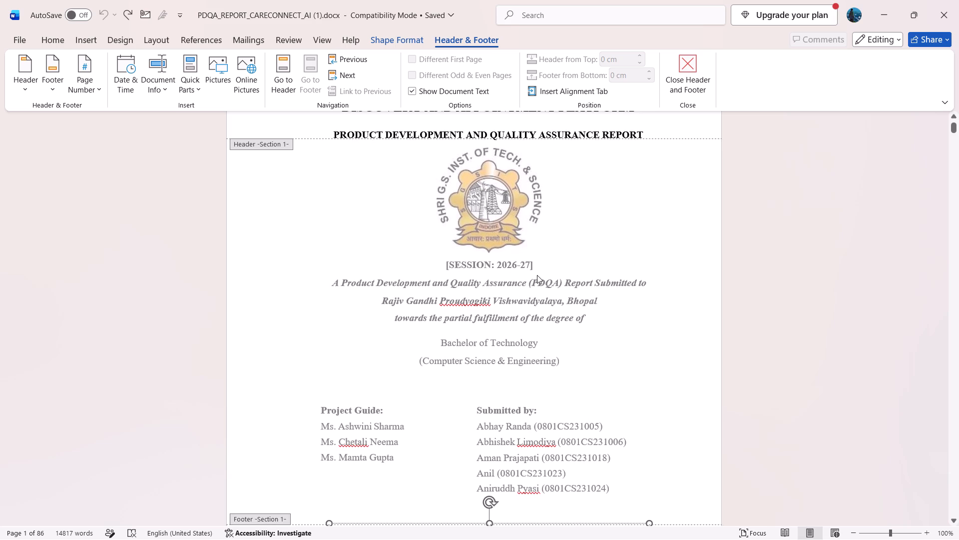
left_click(543, 268)
double_click(538, 201)
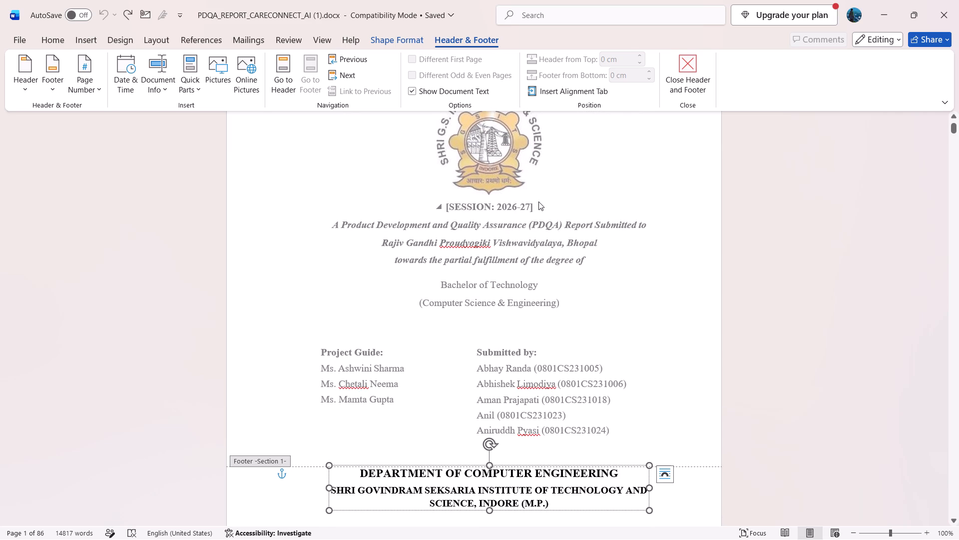
left_click_drag(536, 205, 504, 203)
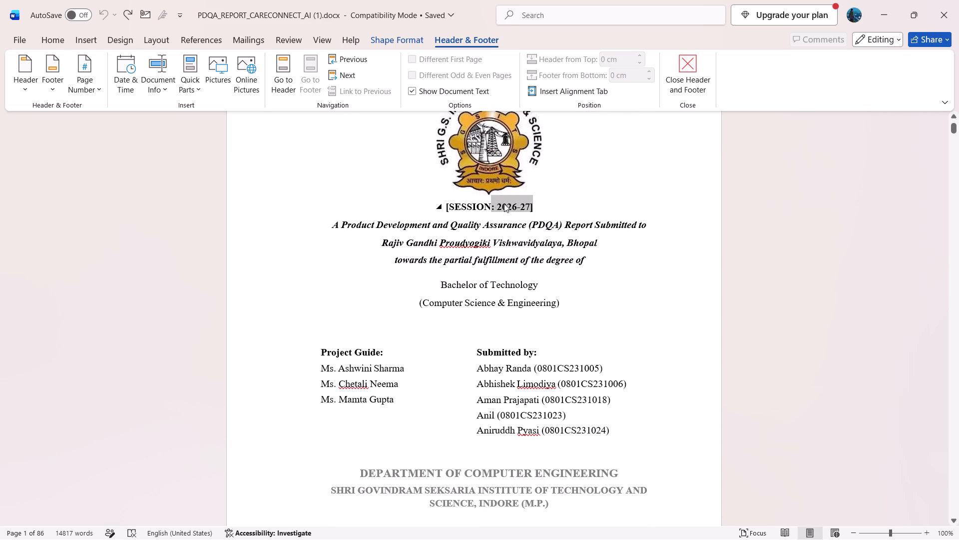
left_click_drag(504, 203, 534, 200)
left_click_drag(534, 208, 469, 209)
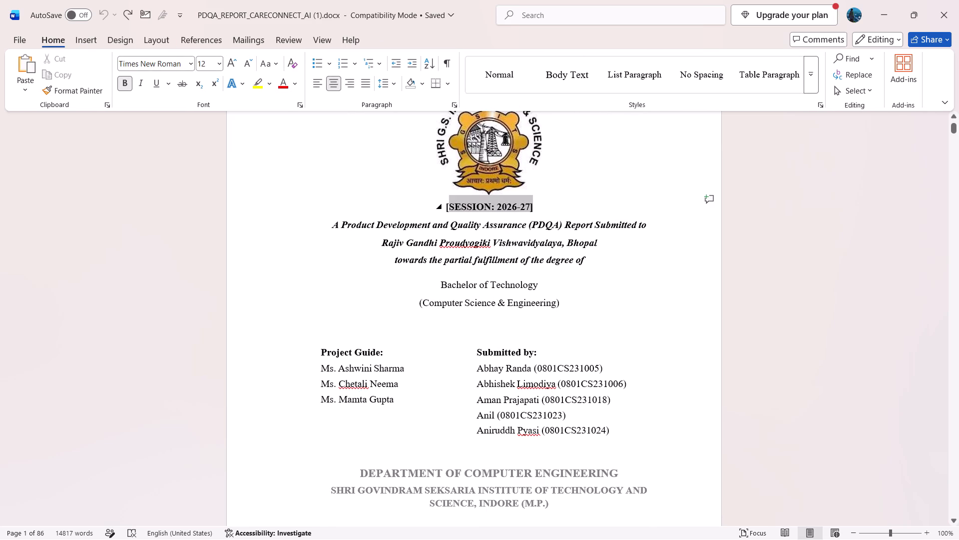
left_click_drag(469, 209, 441, 205)
key("BackSpace")
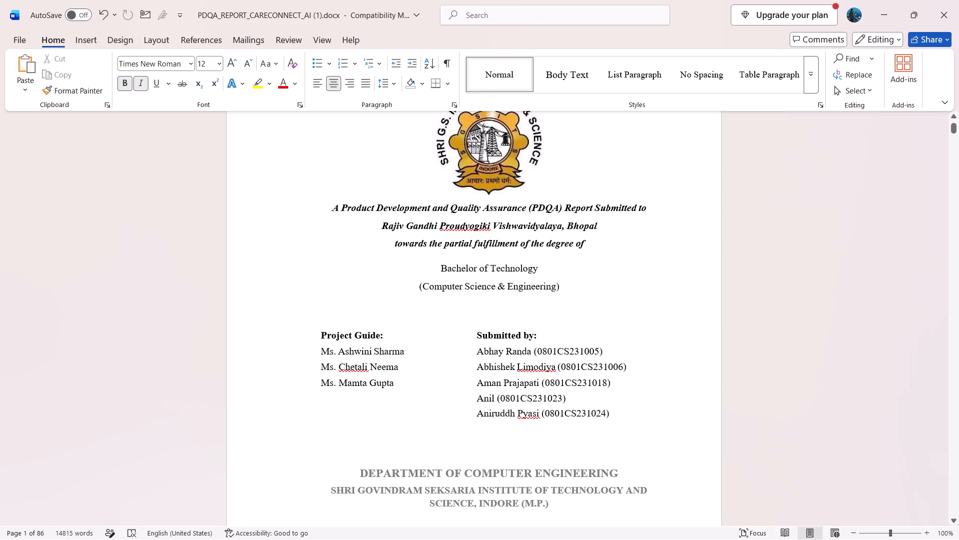
key("ctrl+z")
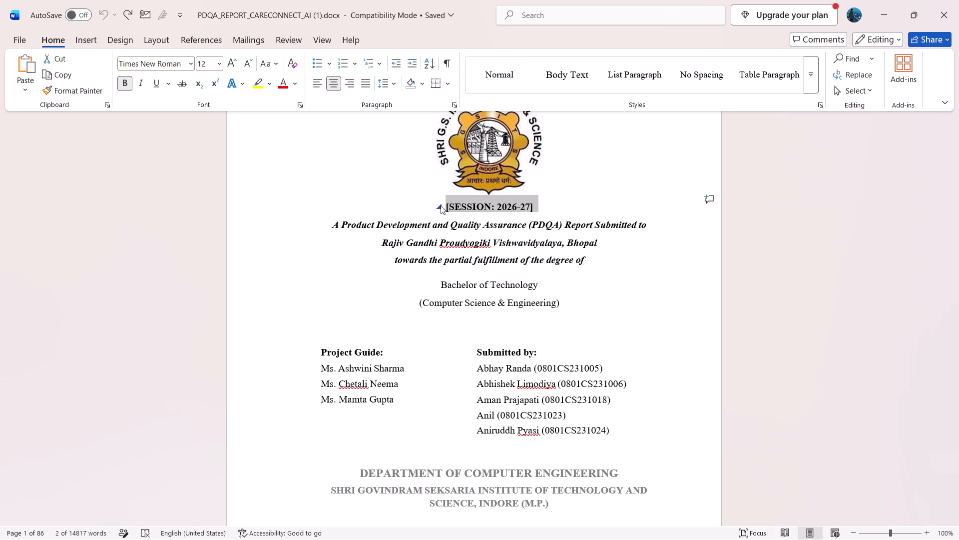
key("BackSpace")
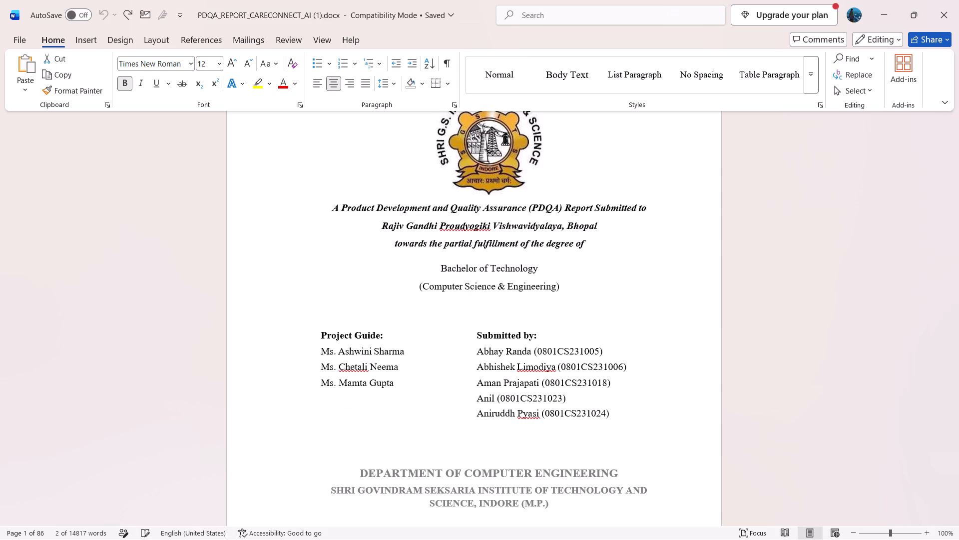
Open the first cover page's footer and extend its text box downward to make room below "SCIENCE, INDORE (M.P.)".
scroll(407, 284, "down", 1)
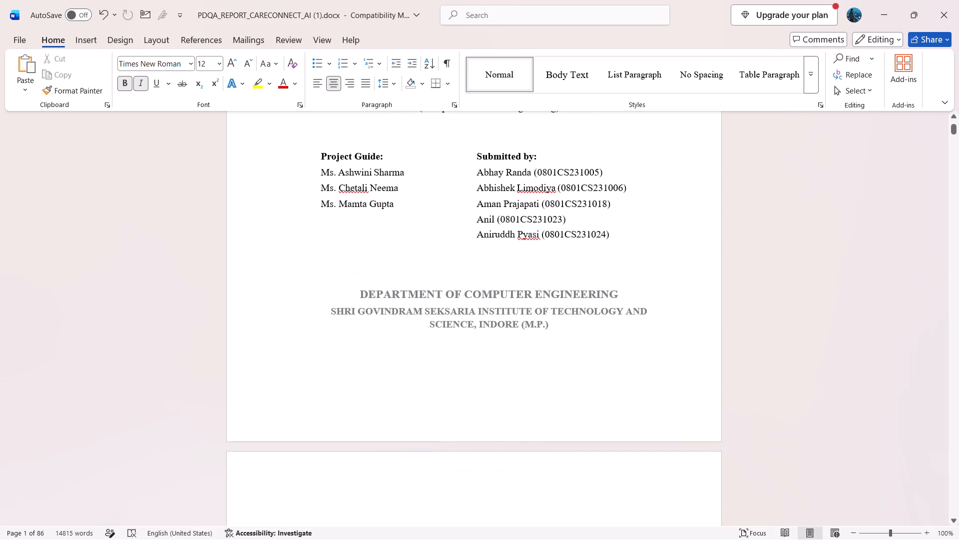
left_click(482, 326)
double_click(525, 330)
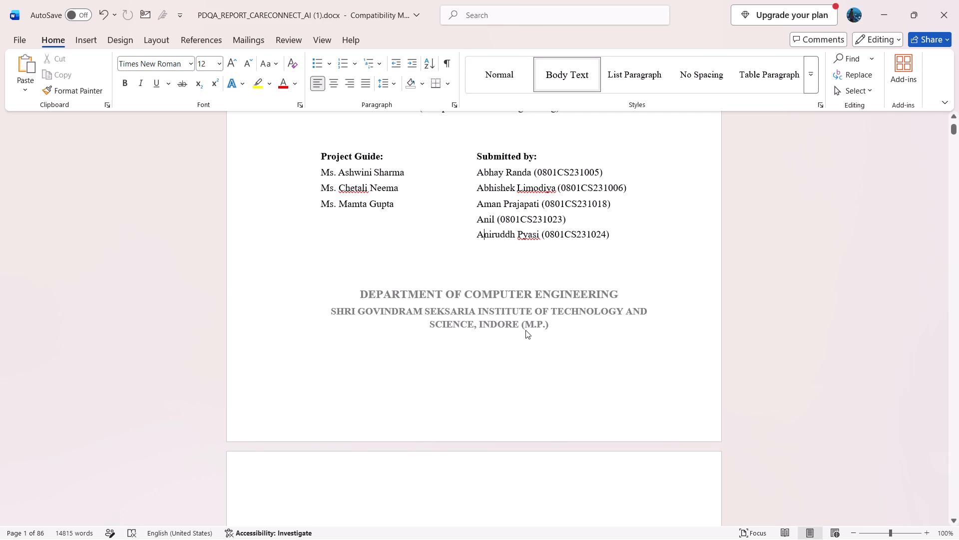
double_click(534, 320)
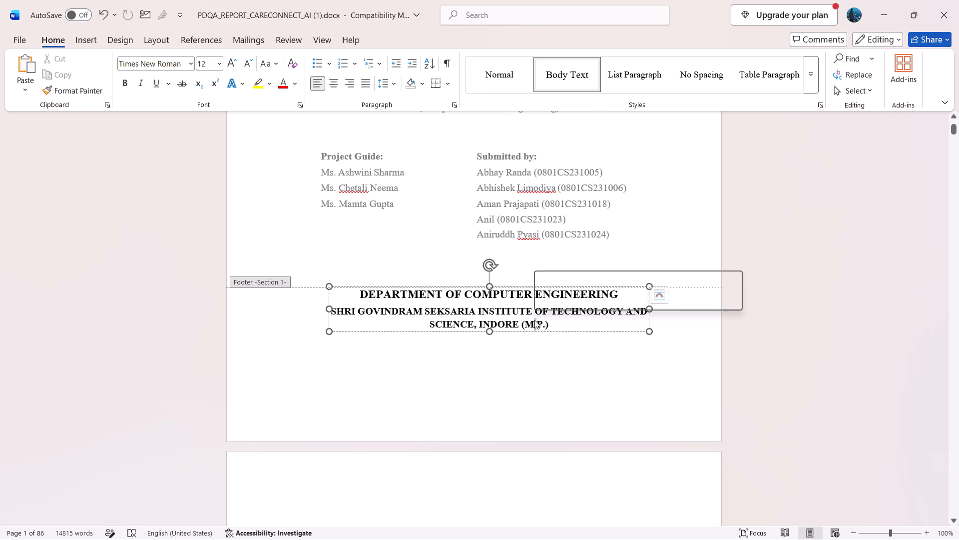
left_click(557, 325)
key("Return")
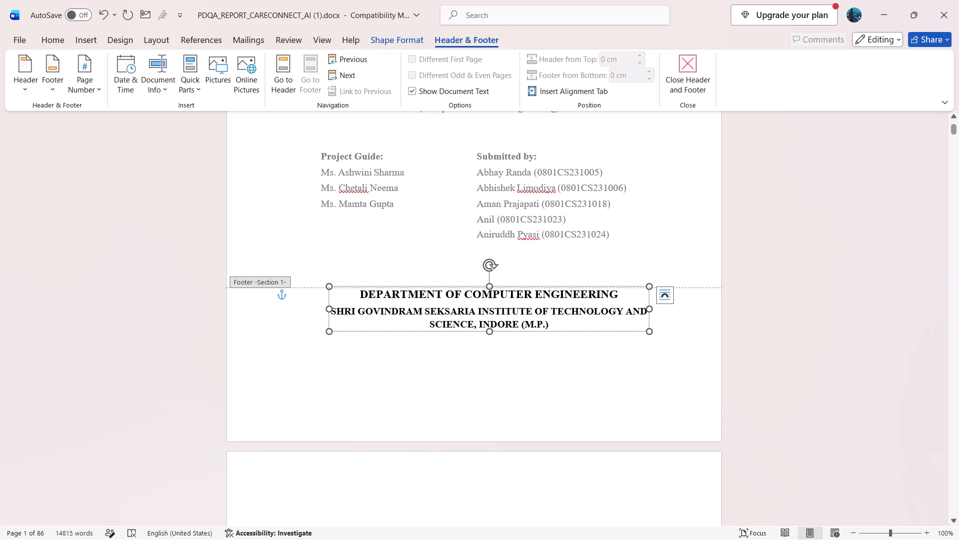
left_click(552, 323)
key("Return")
left_click_drag(650, 334, 650, 359)
Add a line reading "|2026-2027|" below the institute name in the first cover page's footer.
left_click(555, 323)
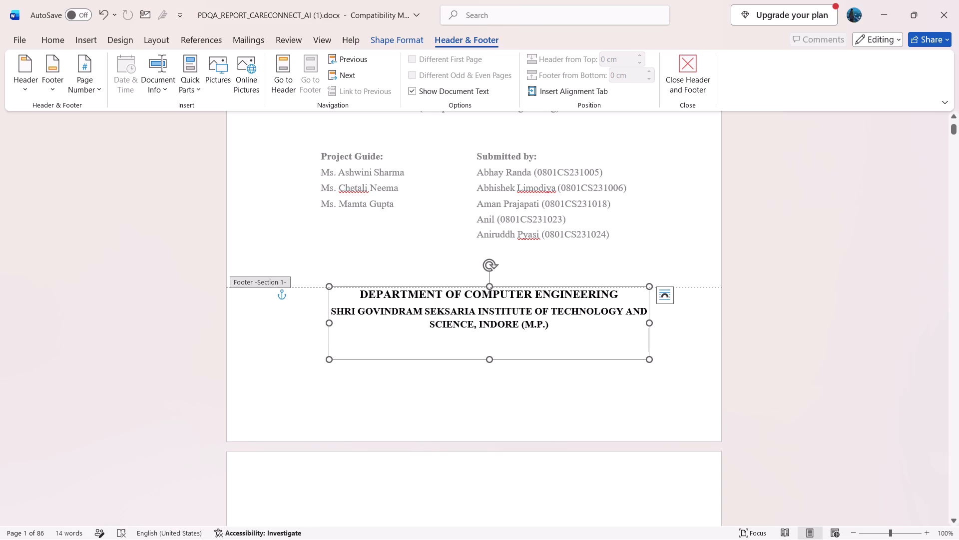
key("Return")
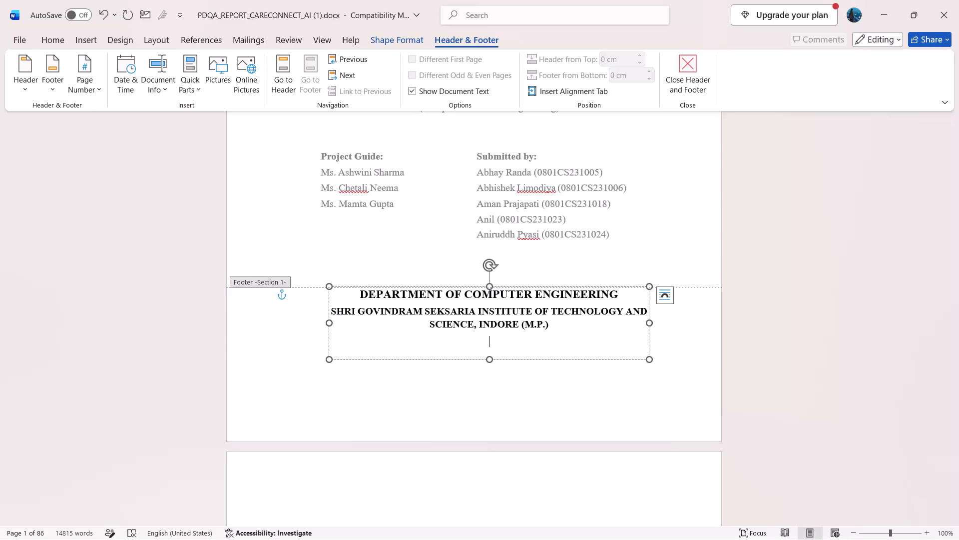
type("\\\\")
key("BackSpace")
key("BackSpace")
key("backslash")
key("BackSpace")
key("shift+bar")
type("20")
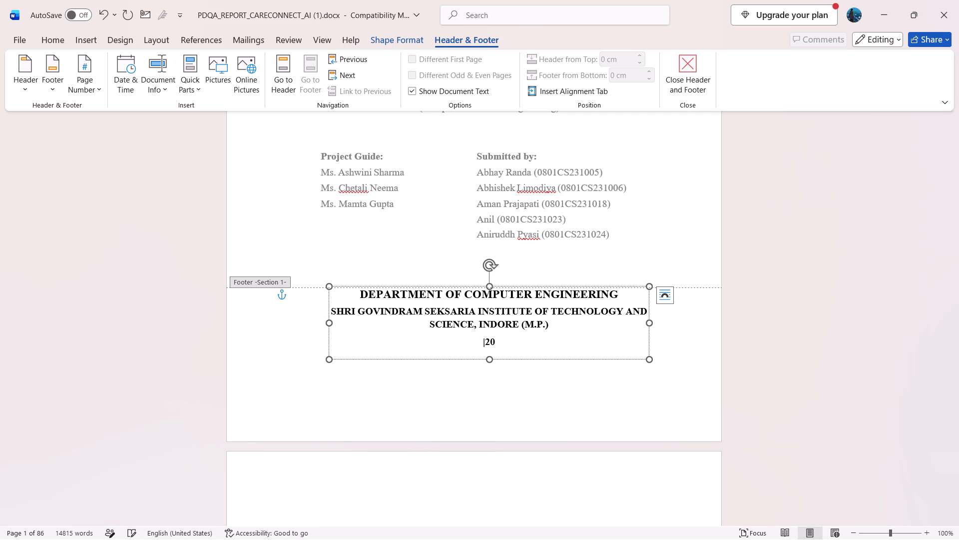
key("2")
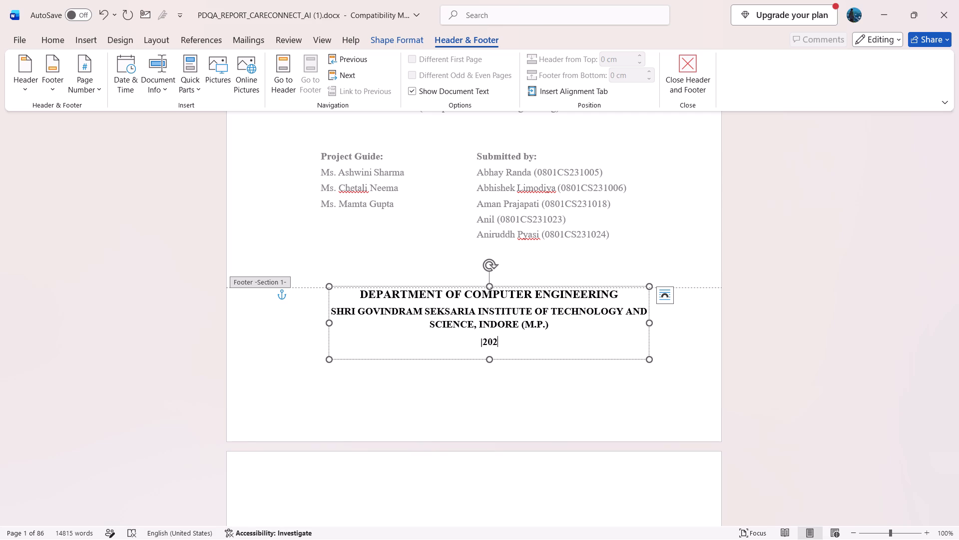
key("6")
key("minus")
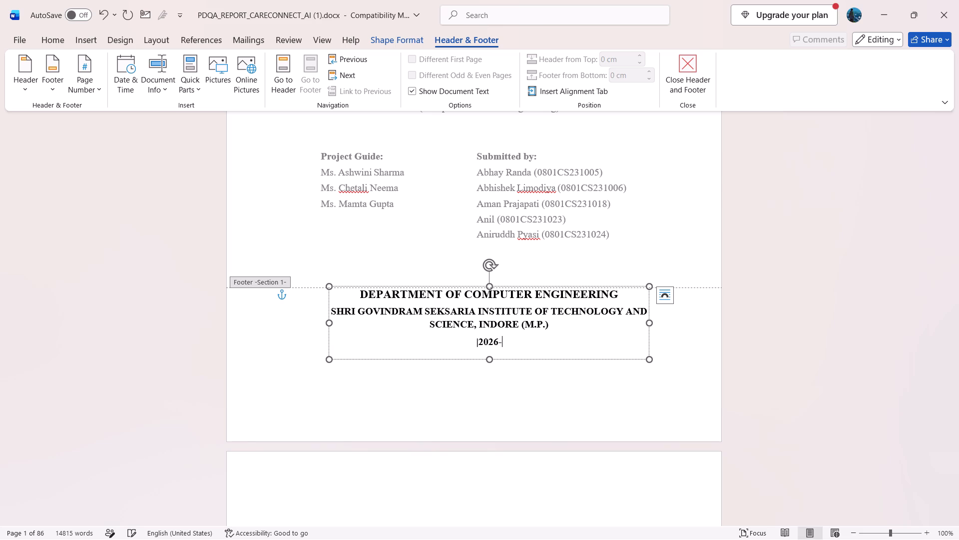
key("2")
type("027")
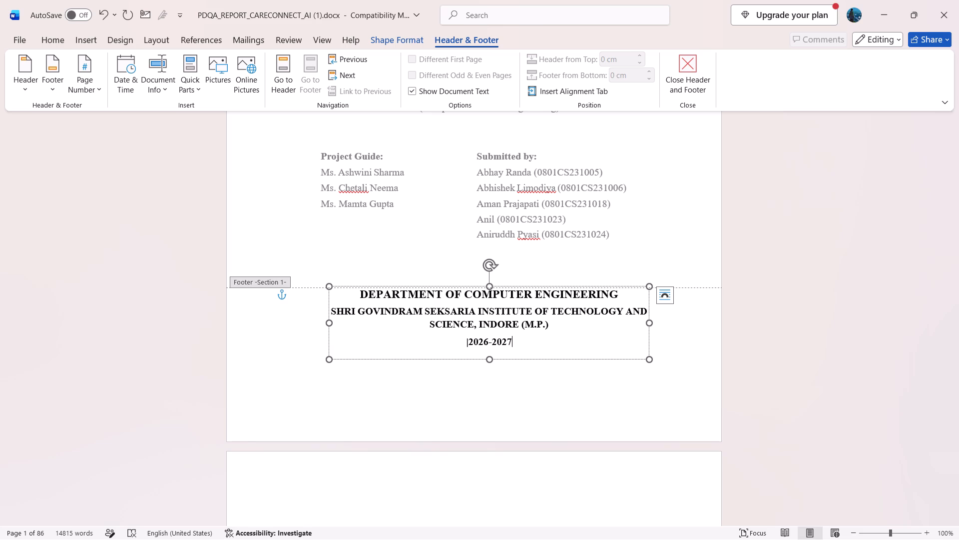
key("shift+bar")
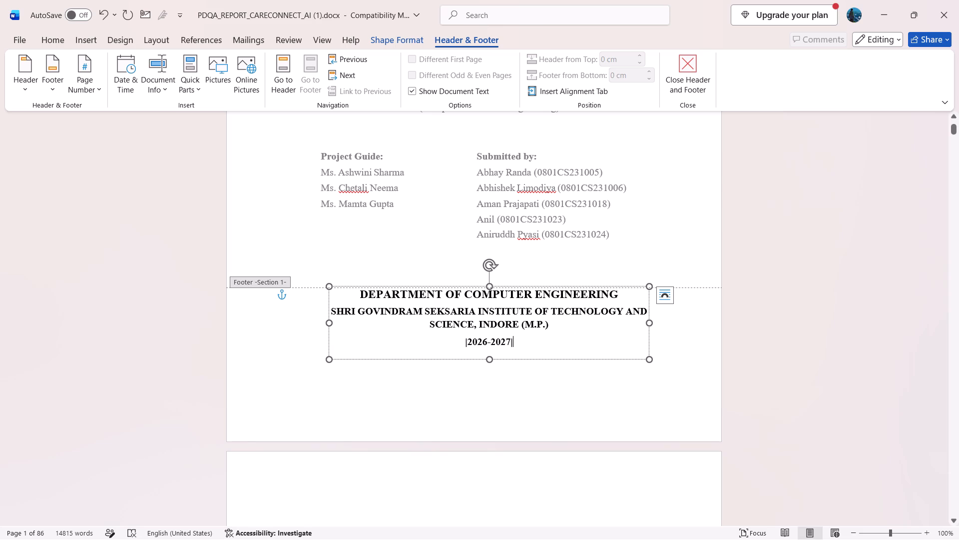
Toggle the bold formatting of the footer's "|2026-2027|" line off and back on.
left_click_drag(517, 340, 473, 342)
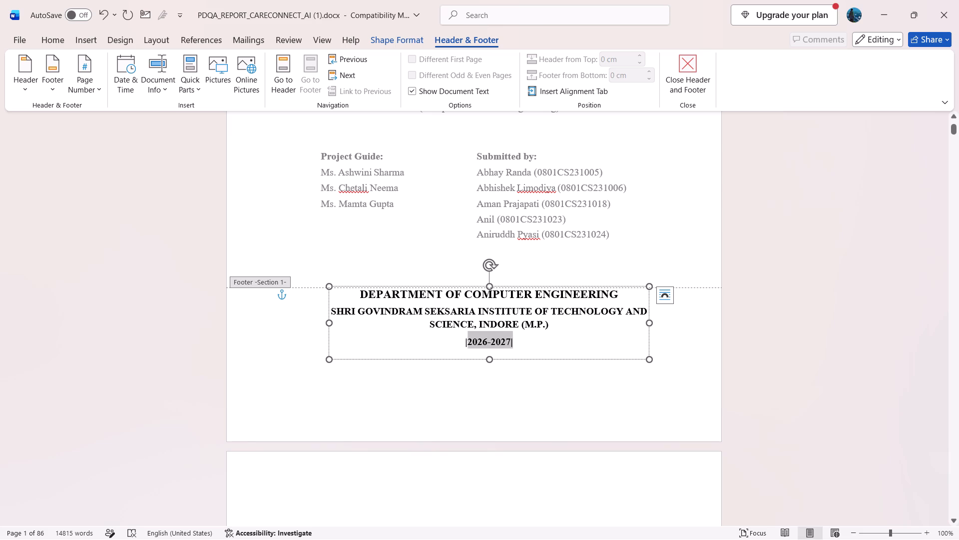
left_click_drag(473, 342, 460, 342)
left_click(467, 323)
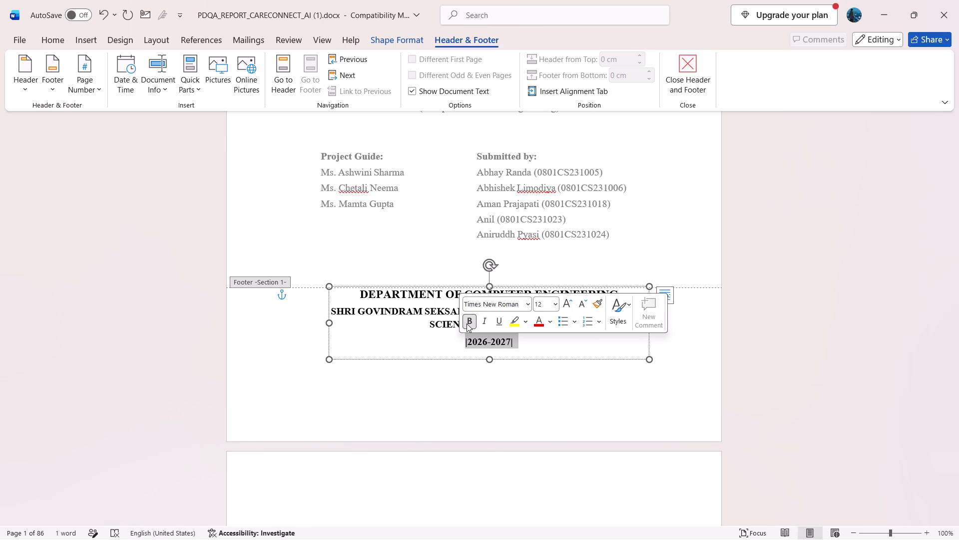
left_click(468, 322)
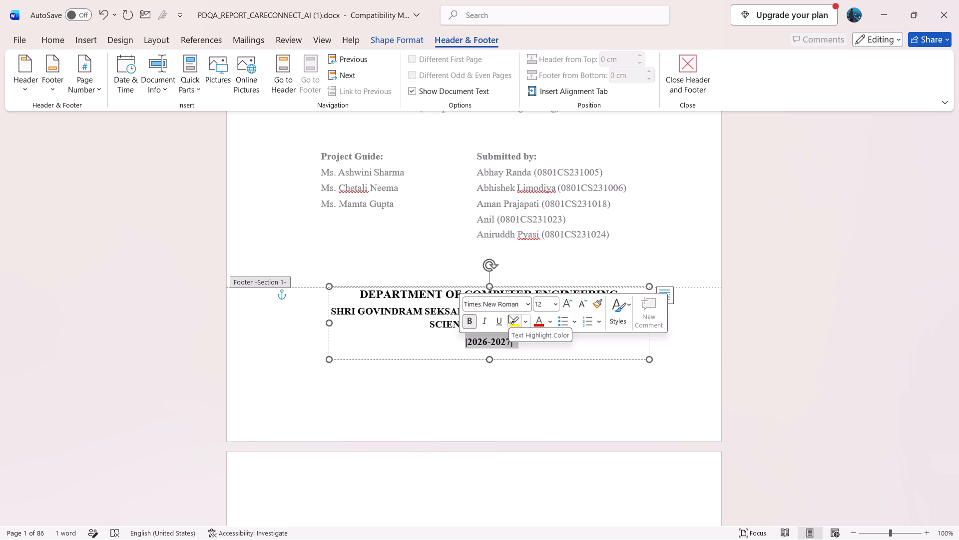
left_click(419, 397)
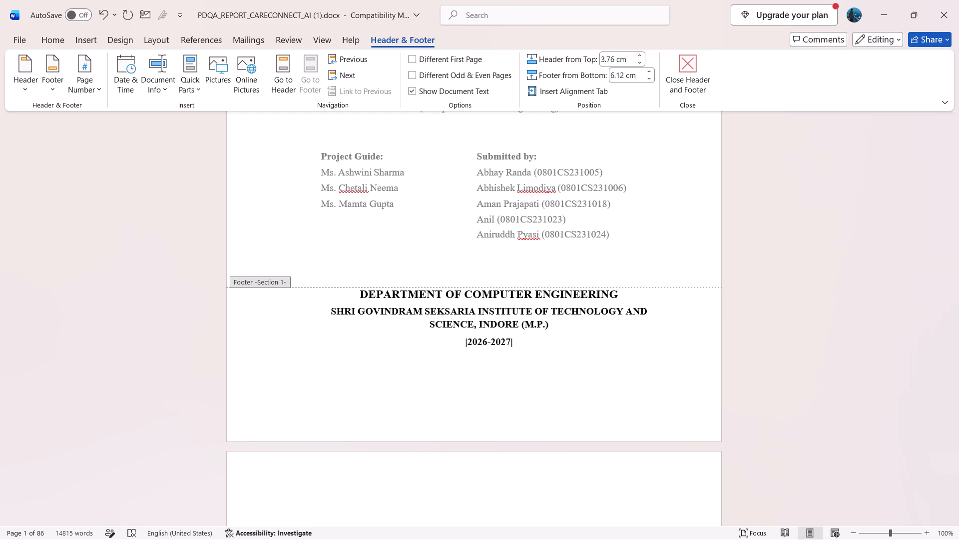
Shorten the year line in the first cover page's footer to "|2026-27|".
left_click(499, 342)
key("BackSpace")
key("BackSpace")
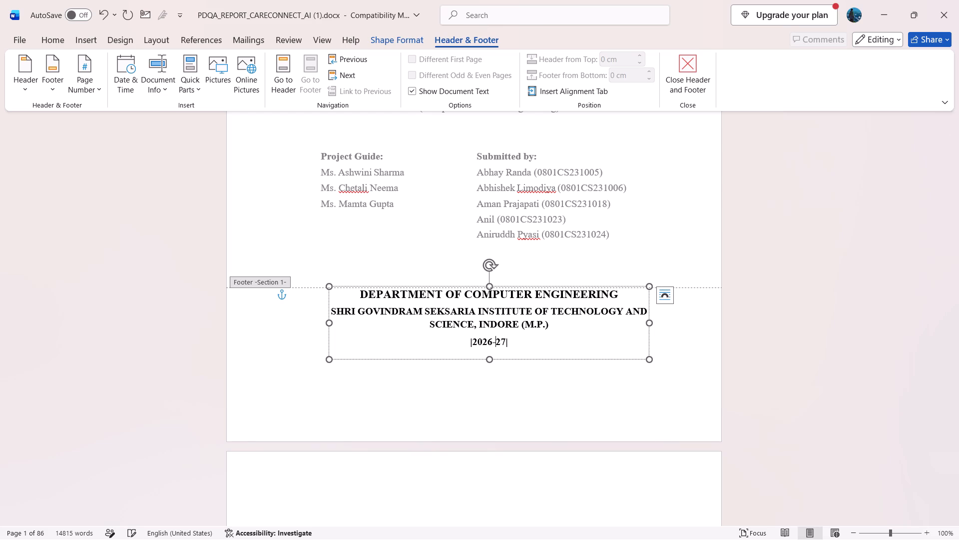
Examine the second cover page's body text and footer, and the start of the page that follows.
scroll(499, 342, "down", 4)
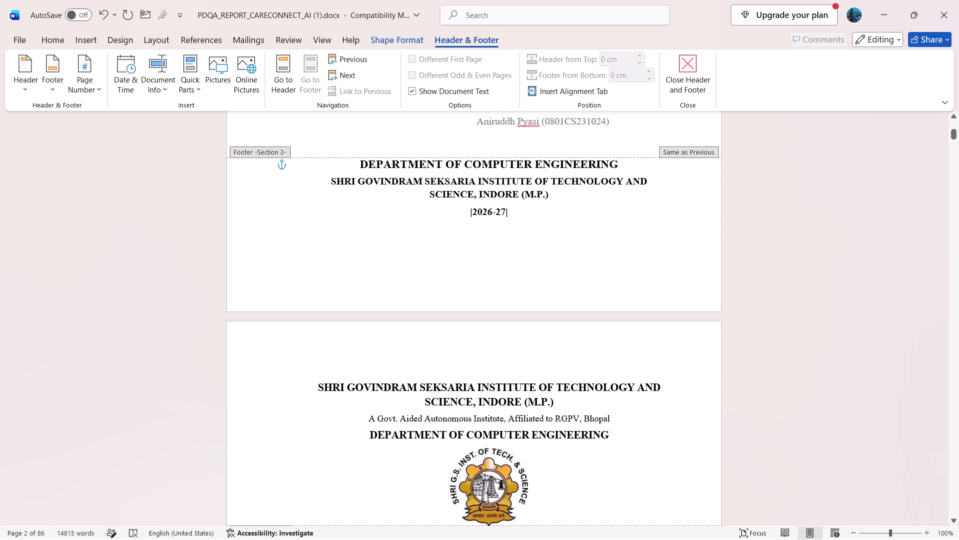
scroll(499, 342, "up", 3)
scroll(499, 342, "down", 4)
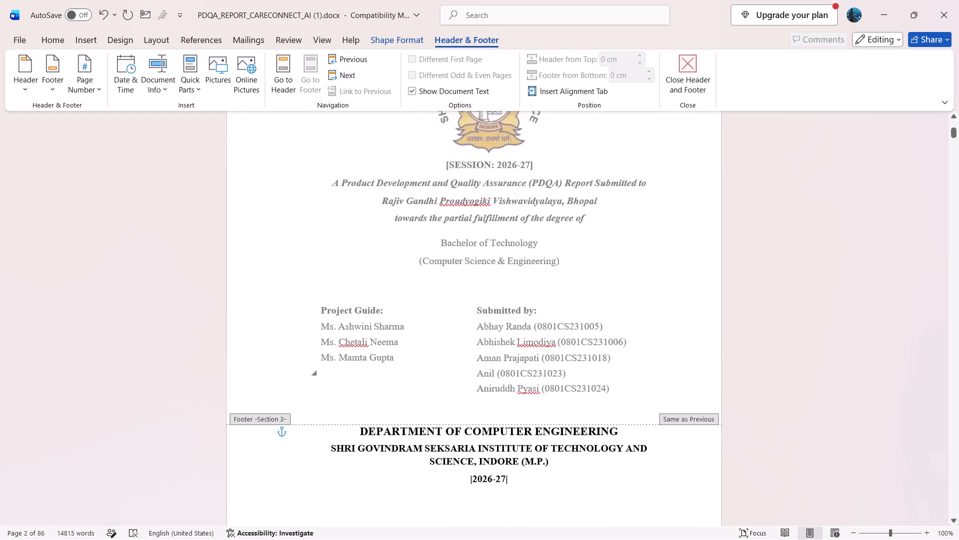
scroll(499, 342, "down", 3)
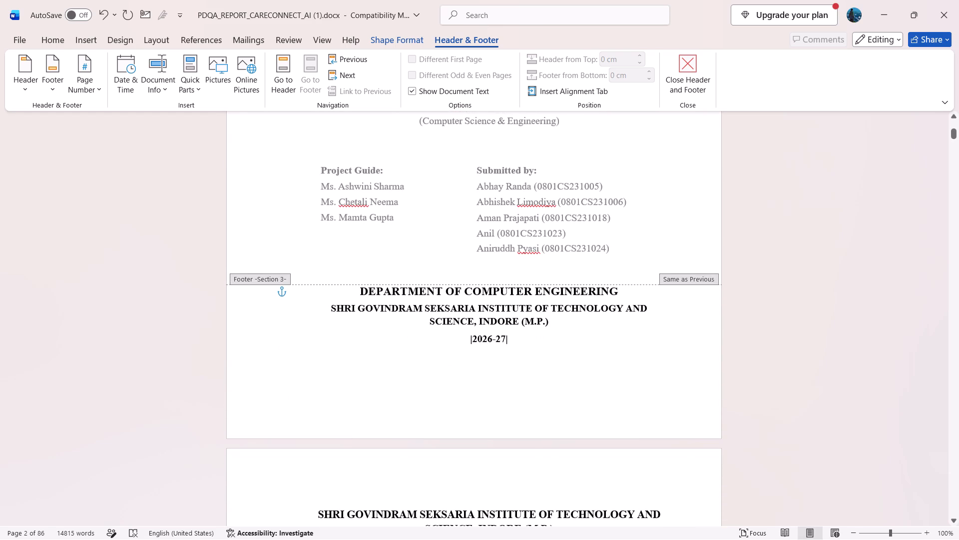
scroll(499, 342, "down", 2)
scroll(499, 342, "up", 2)
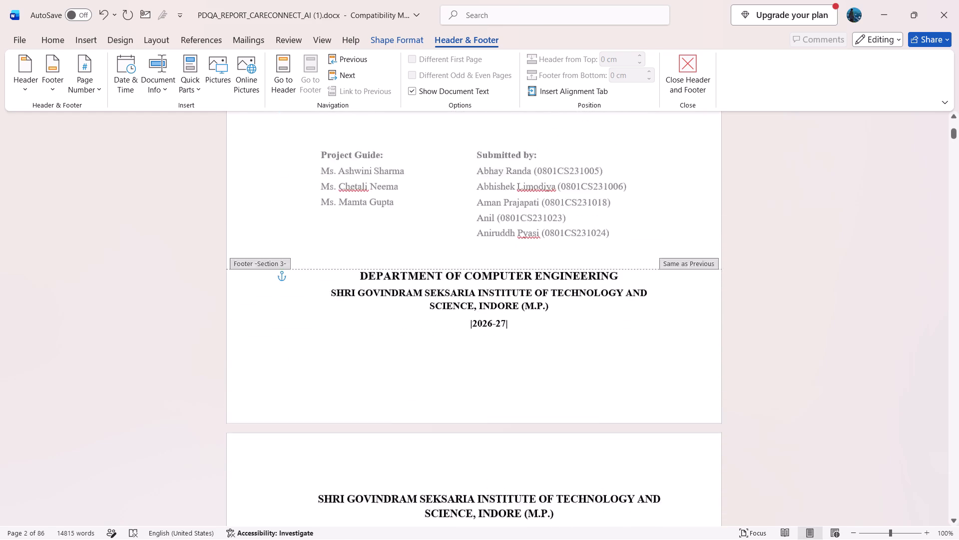
scroll(499, 342, "up", 1)
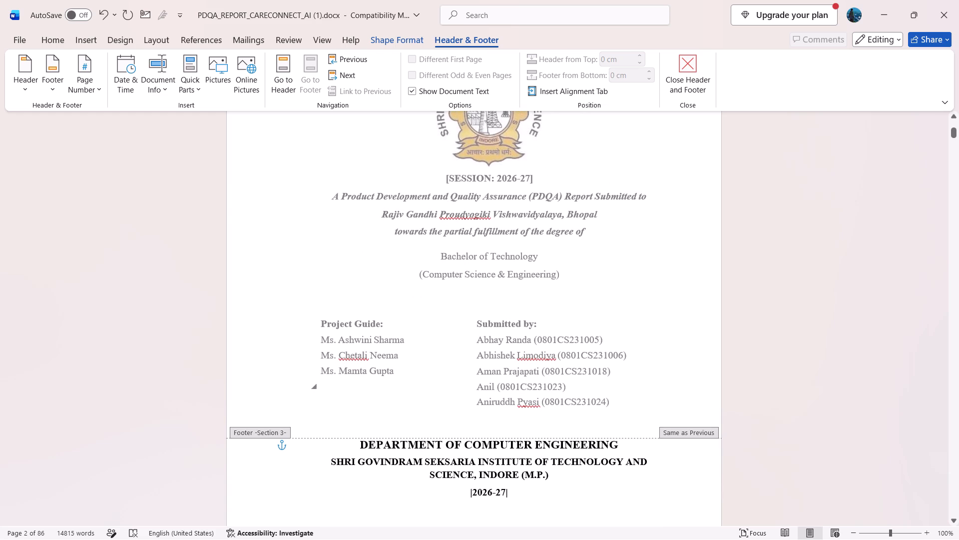
Compare the headers, body text and footers of the first and second cover pages, checking where the session year appears.
scroll(499, 342, "up", 2)
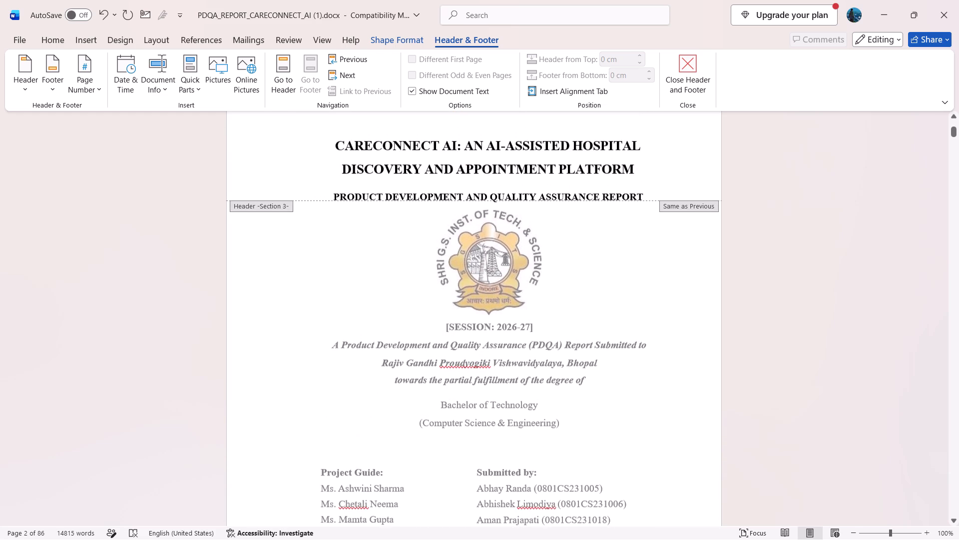
scroll(499, 342, "up", 1)
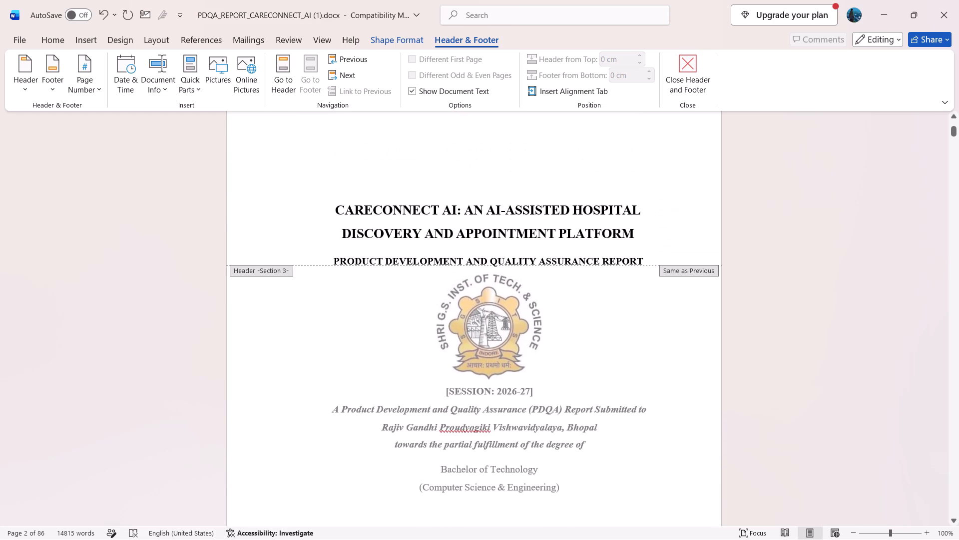
scroll(499, 342, "up", 2)
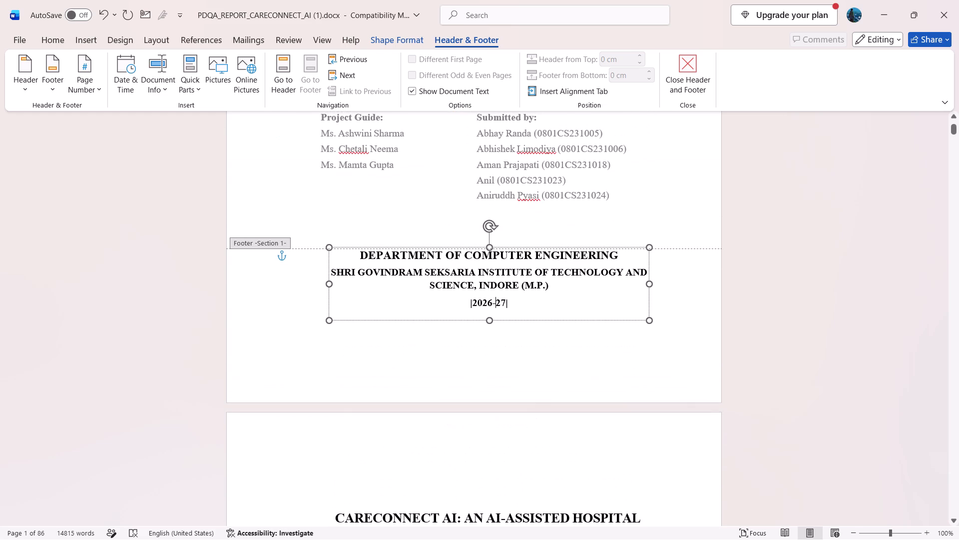
scroll(499, 342, "up", 2)
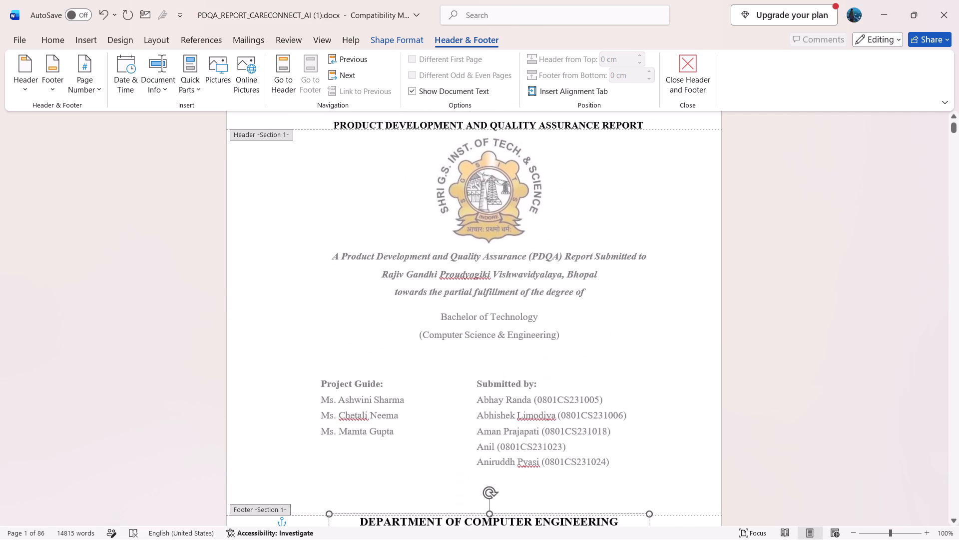
scroll(499, 342, "up", 2)
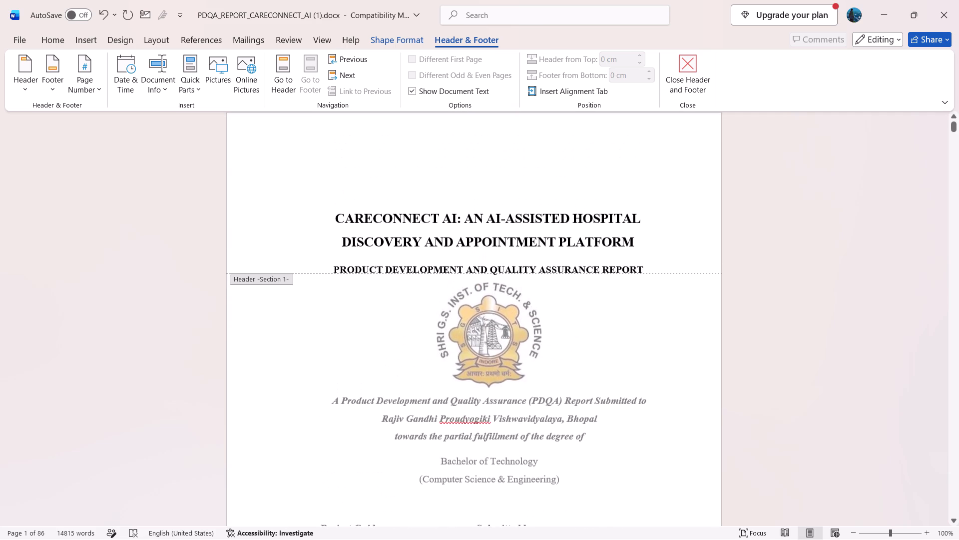
scroll(499, 342, "up", 1)
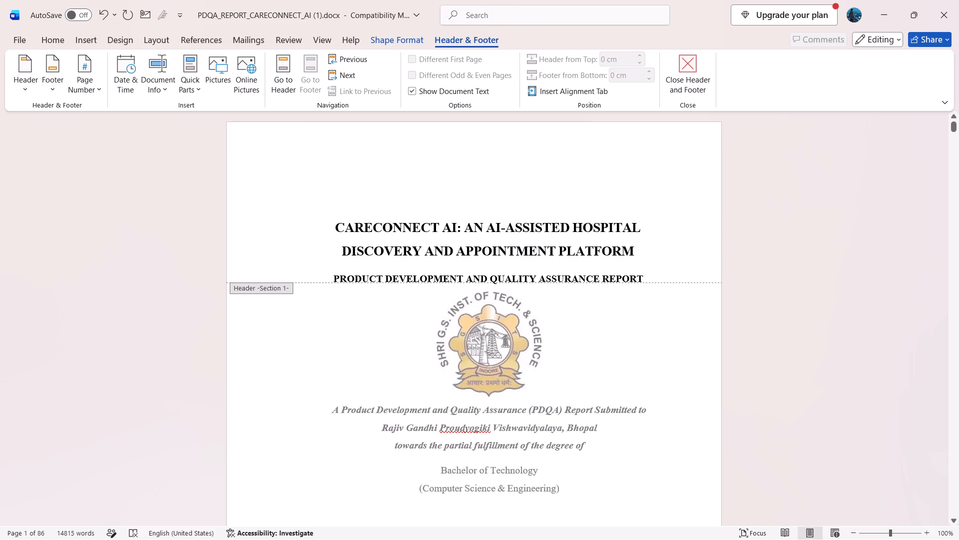
scroll(469, 275, "down", 1)
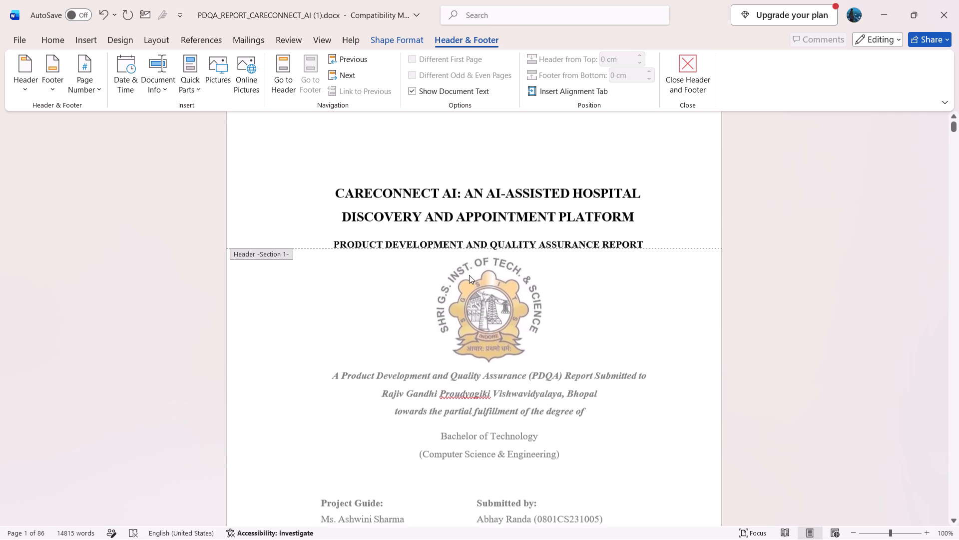
scroll(469, 275, "down", 2)
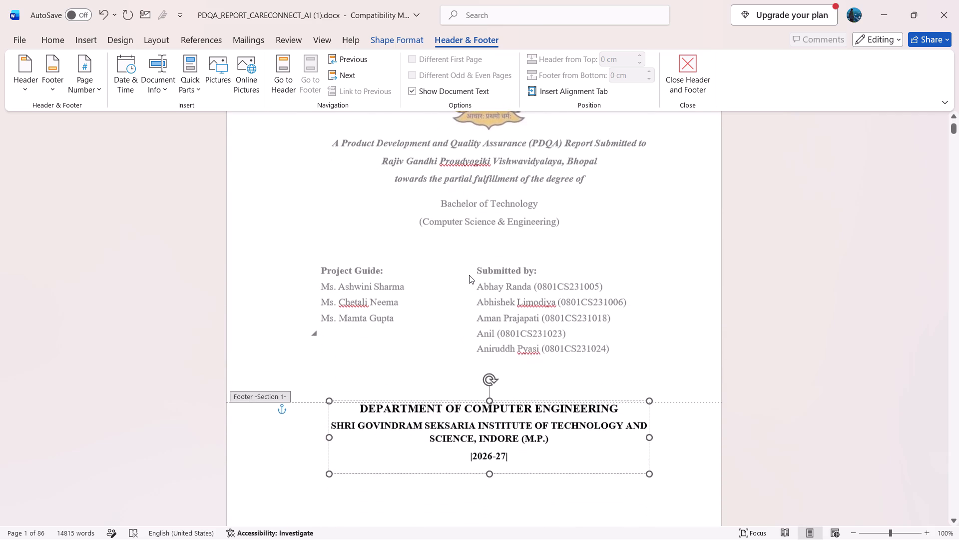
scroll(469, 275, "down", 3)
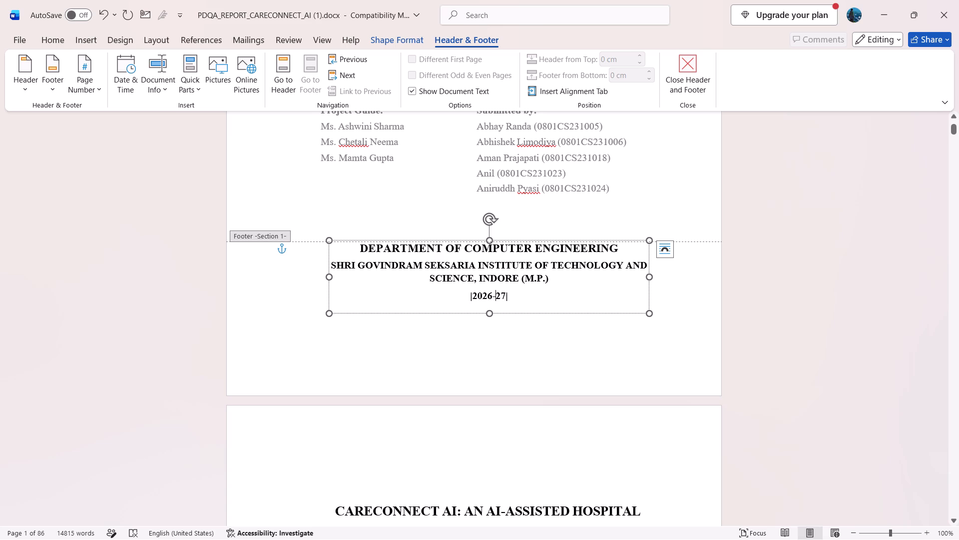
scroll(469, 275, "down", 3)
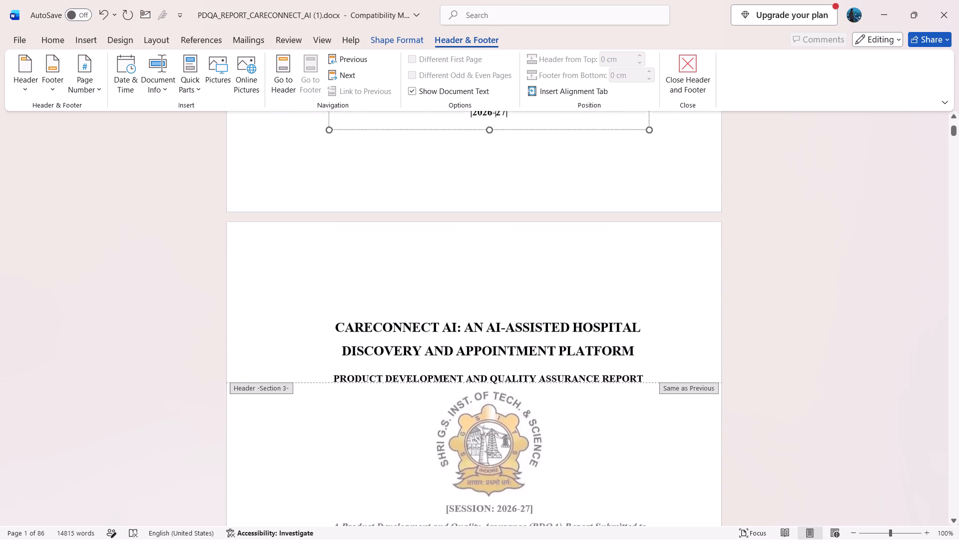
scroll(469, 275, "down", 3)
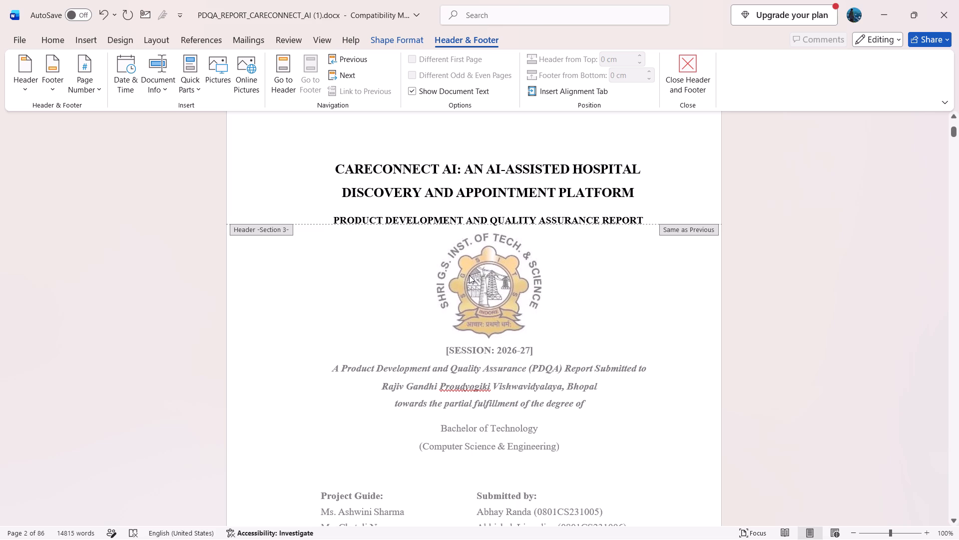
Delete the "|2026-27|" year line from the second cover page's footer.
scroll(469, 275, "down", 2)
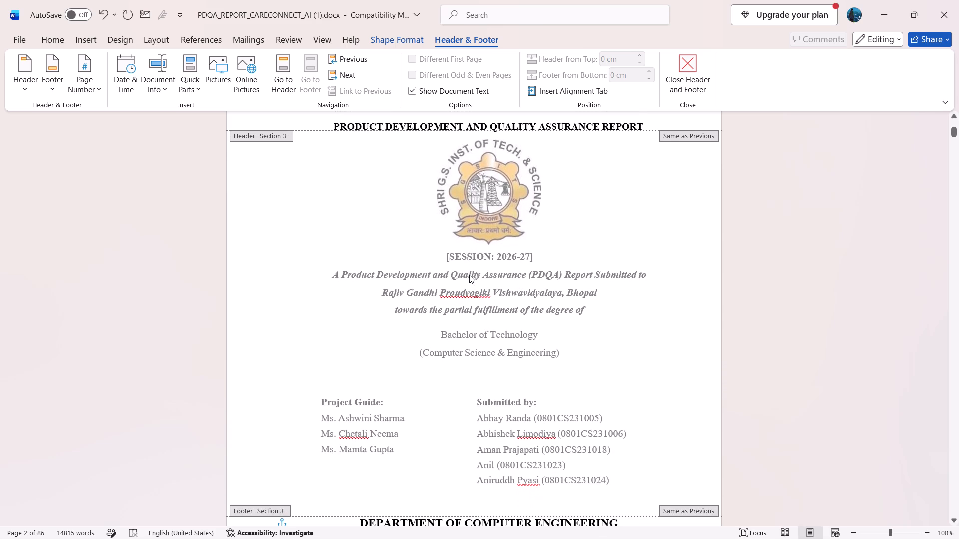
scroll(499, 344, "down", 2)
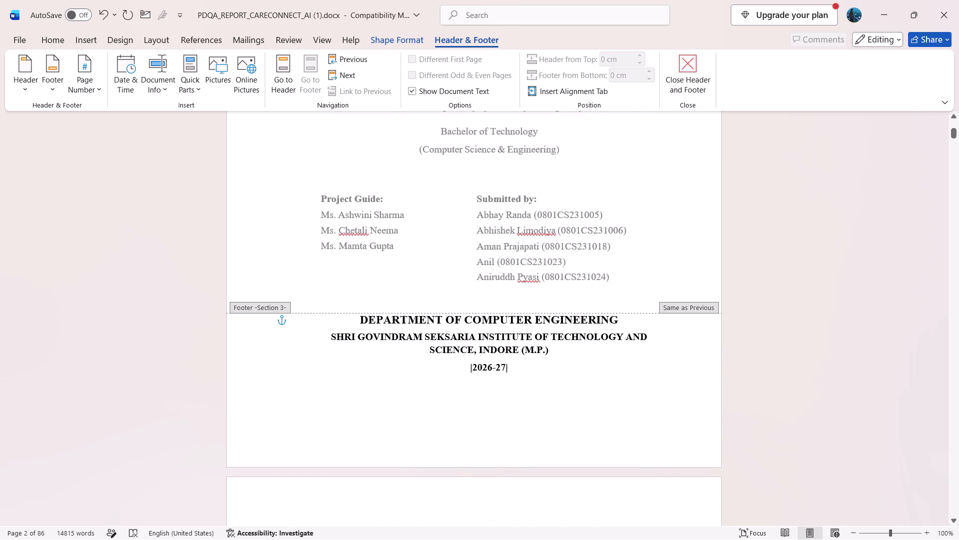
double_click(511, 369)
left_click(511, 369)
left_click_drag(509, 369, 481, 366)
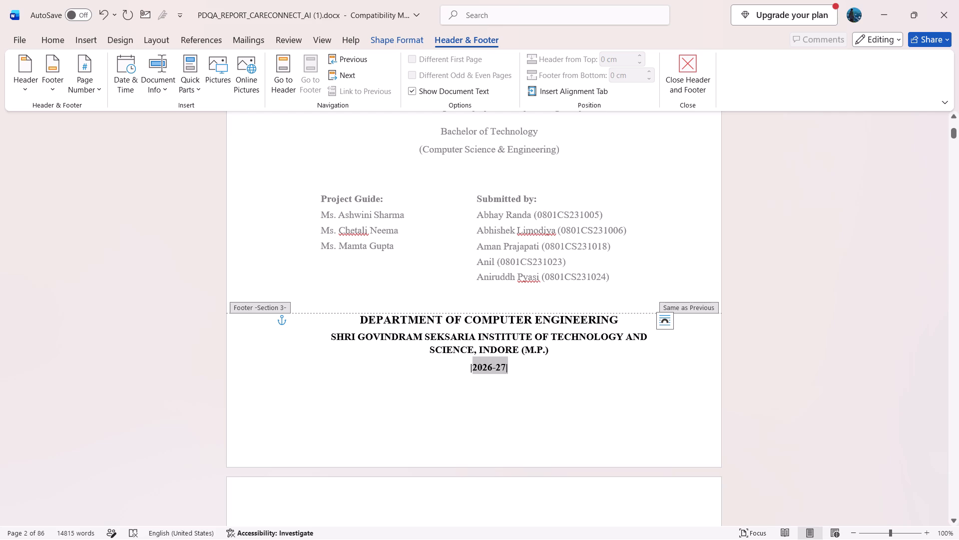
left_click_drag(481, 366, 468, 365)
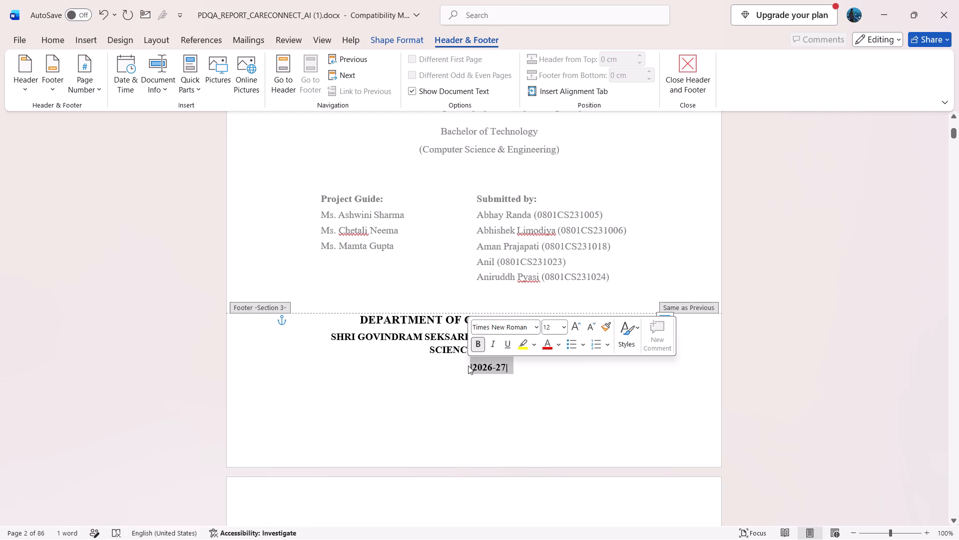
key("BackSpace")
Check the footers of both cover pages and the header of the Recommendation page that follows.
scroll(454, 362, "up", 2)
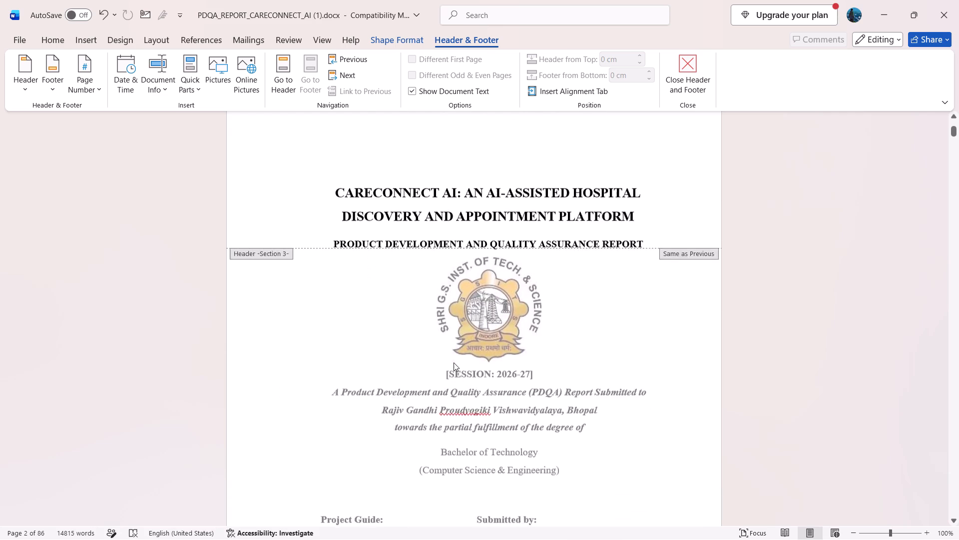
scroll(454, 362, "up", 3)
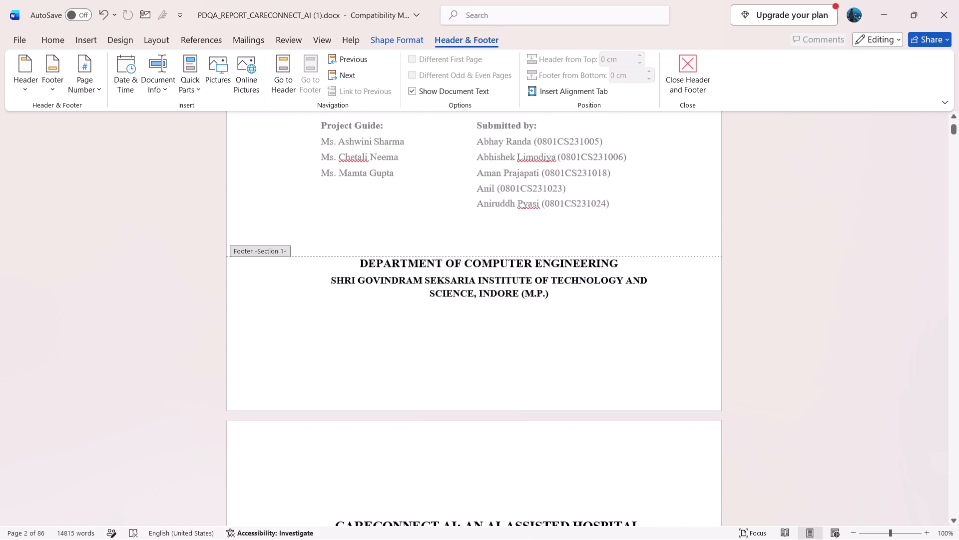
scroll(454, 362, "down", 2)
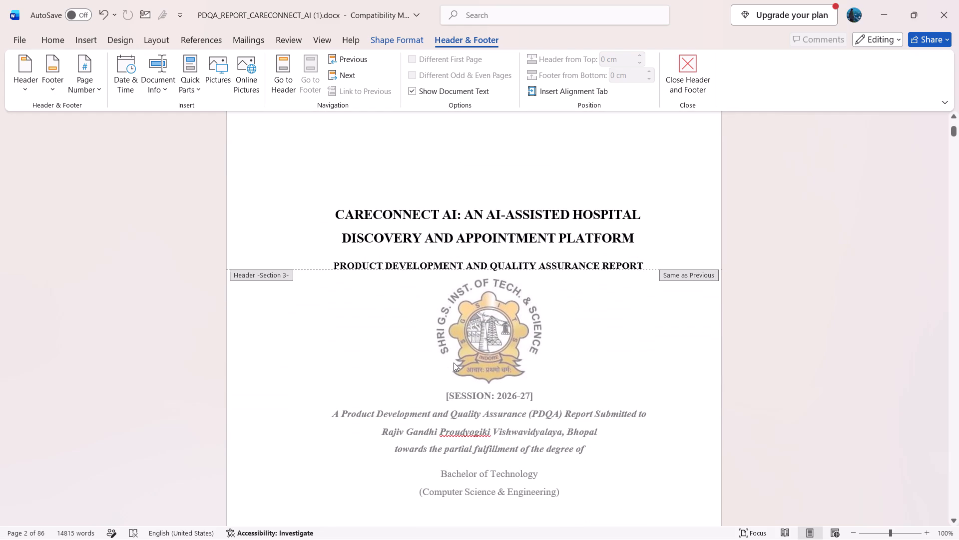
scroll(454, 362, "down", 1)
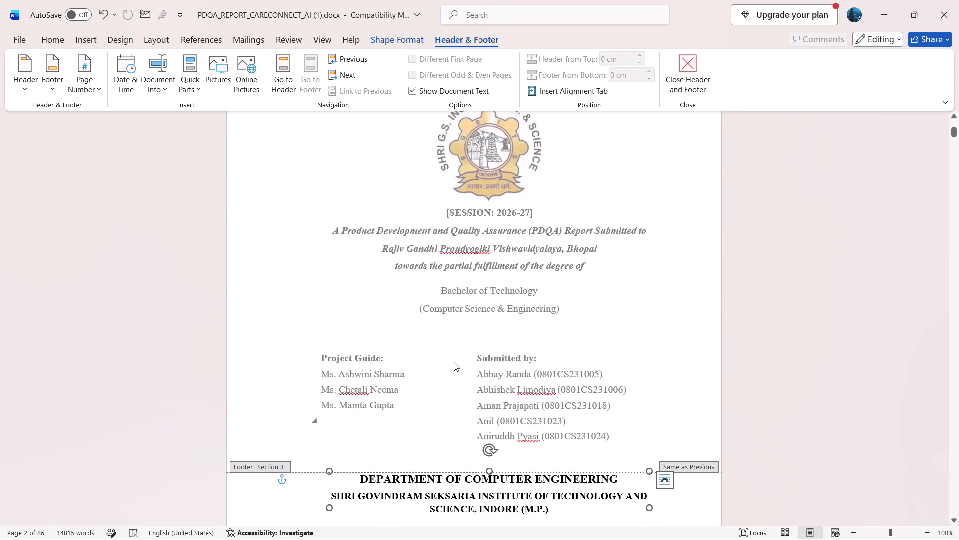
scroll(454, 362, "down", 2)
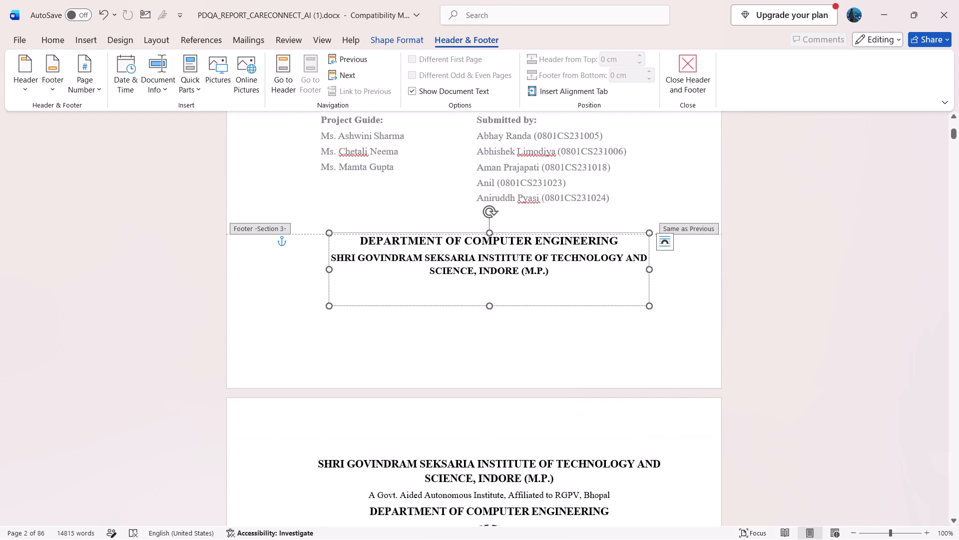
scroll(454, 362, "up", 1)
scroll(454, 362, "down", 1)
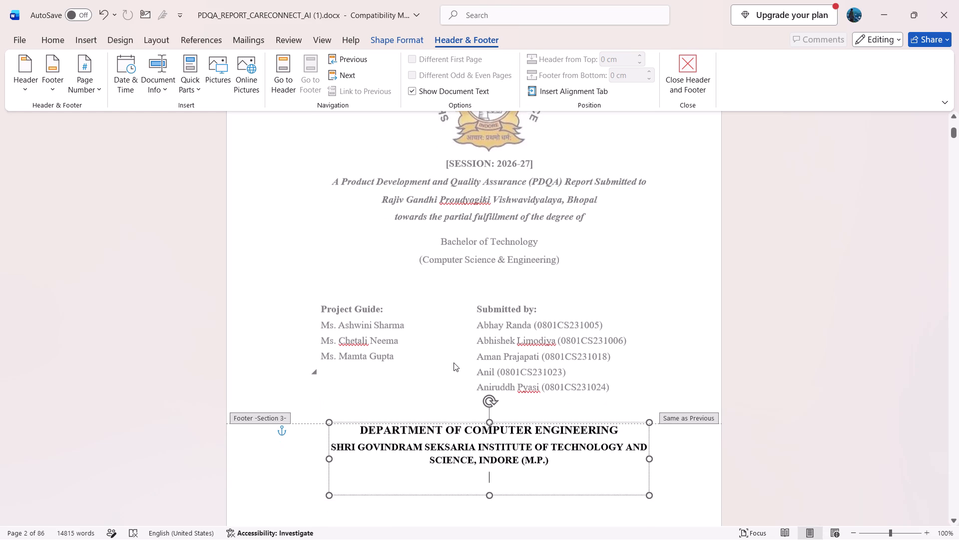
scroll(454, 362, "down", 1)
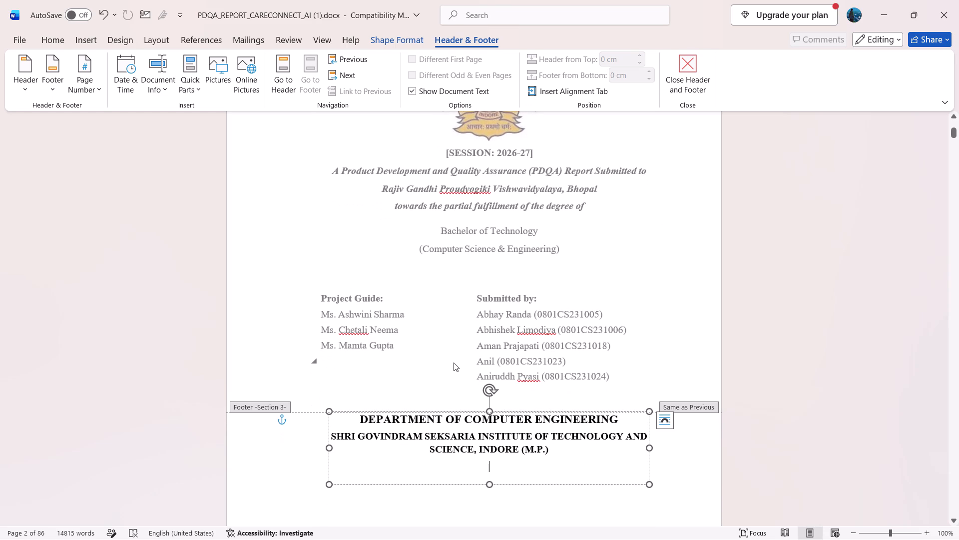
scroll(454, 362, "down", 3)
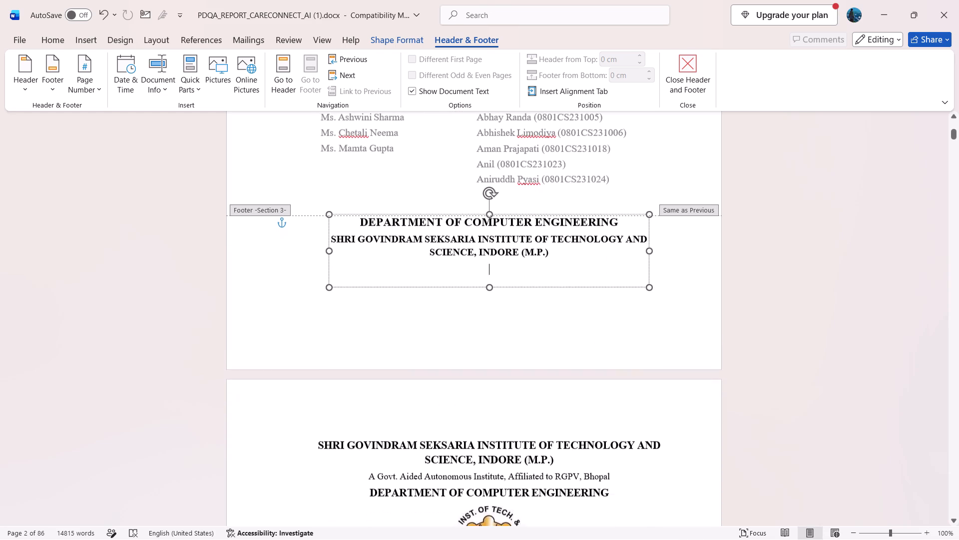
scroll(454, 362, "down", 3)
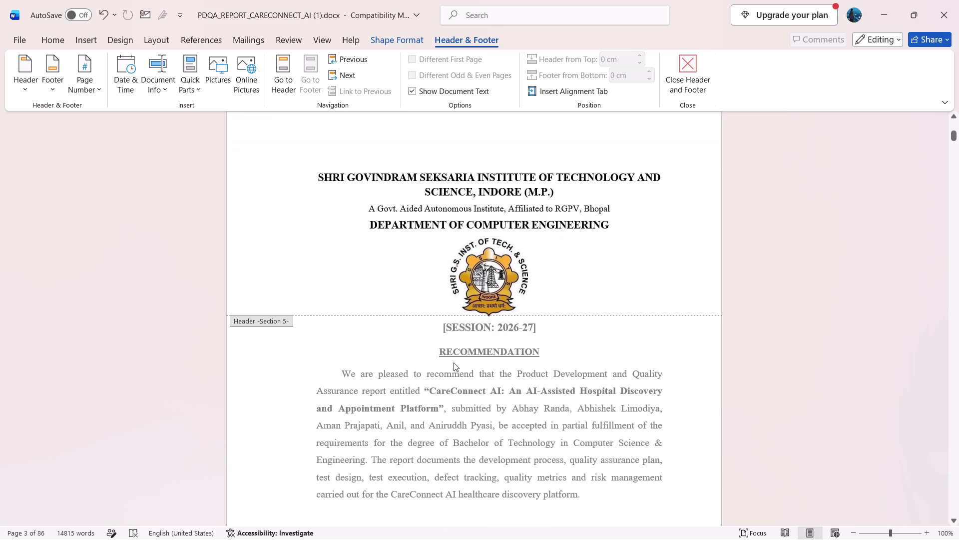
Review both cover pages again from the top, comparing the session line in the body and the footer text.
scroll(454, 362, "up", 5)
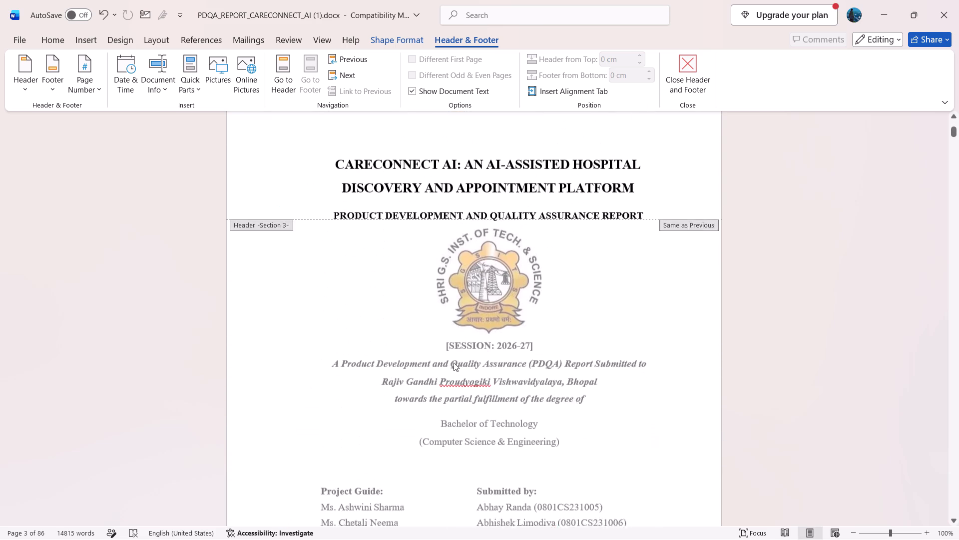
scroll(454, 362, "up", 3)
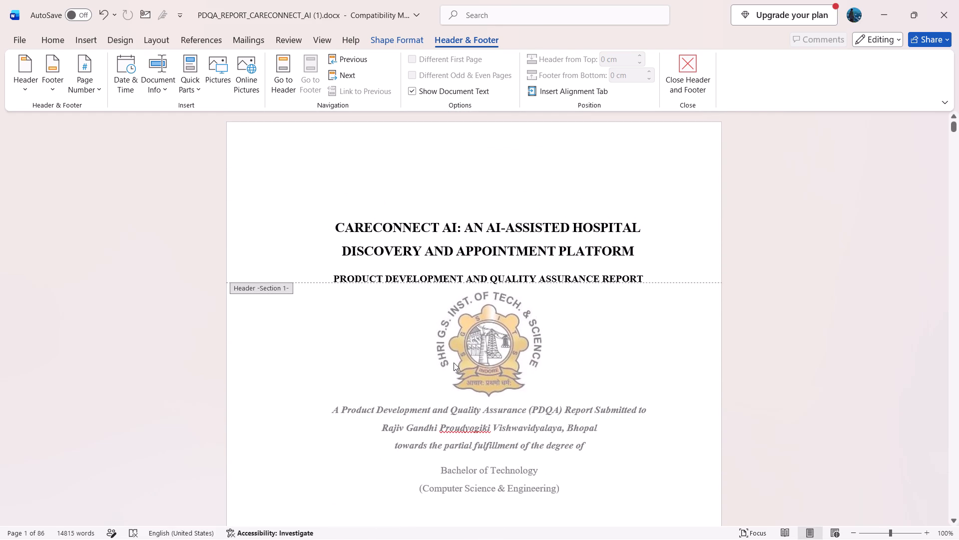
scroll(454, 362, "up", 1)
scroll(454, 362, "down", 1)
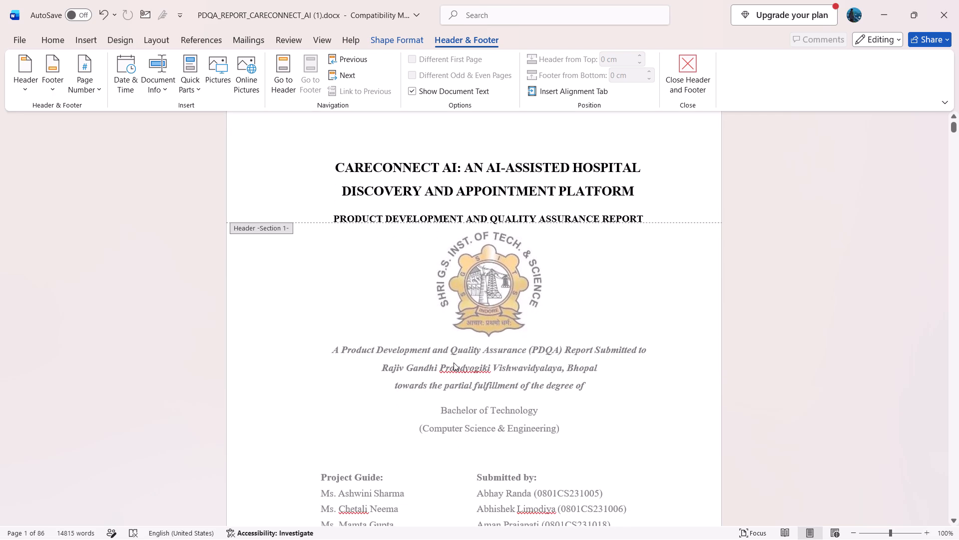
scroll(454, 362, "down", 3)
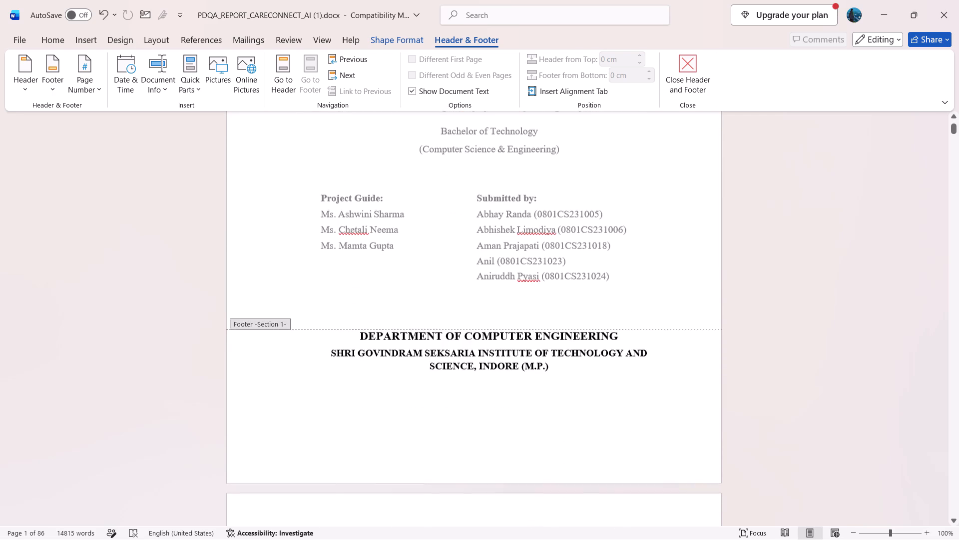
scroll(454, 362, "down", 3)
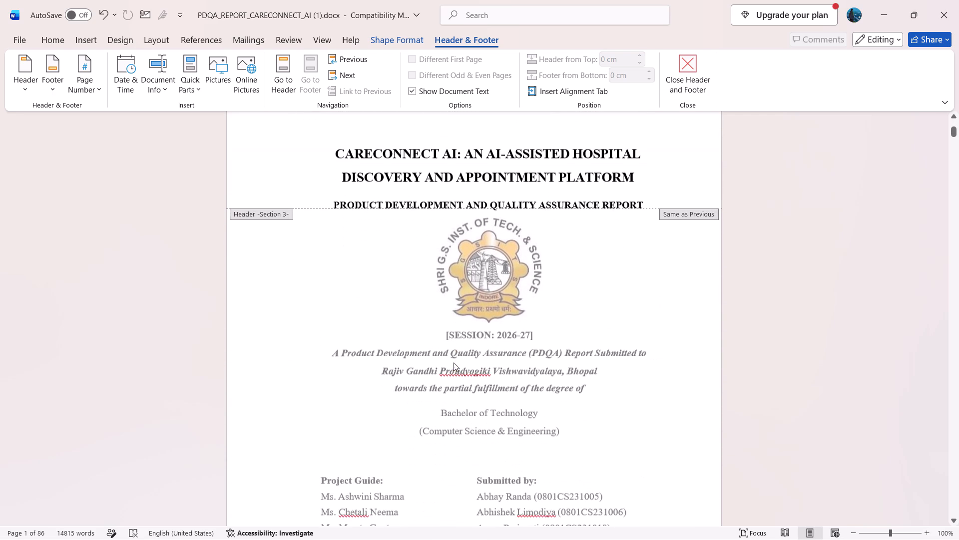
scroll(454, 362, "down", 3)
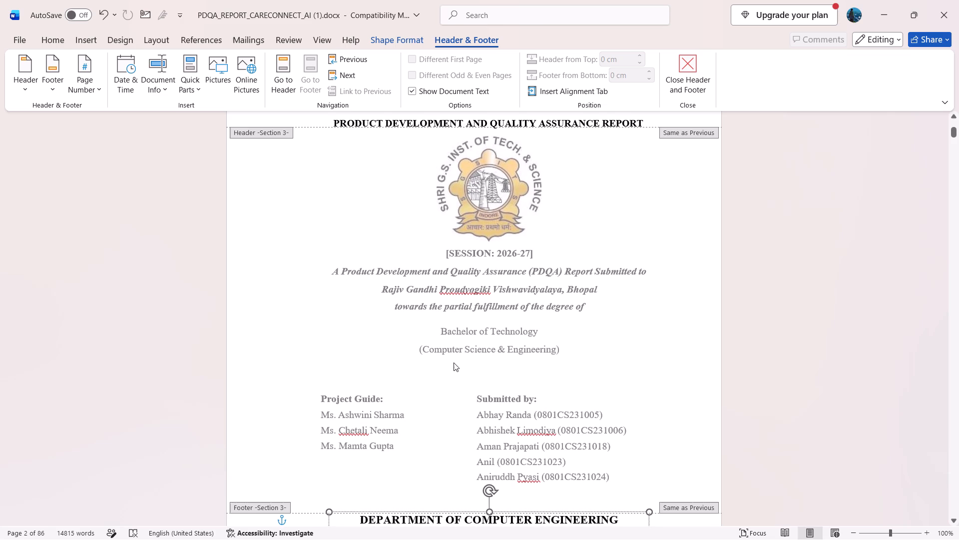
scroll(454, 362, "down", 1)
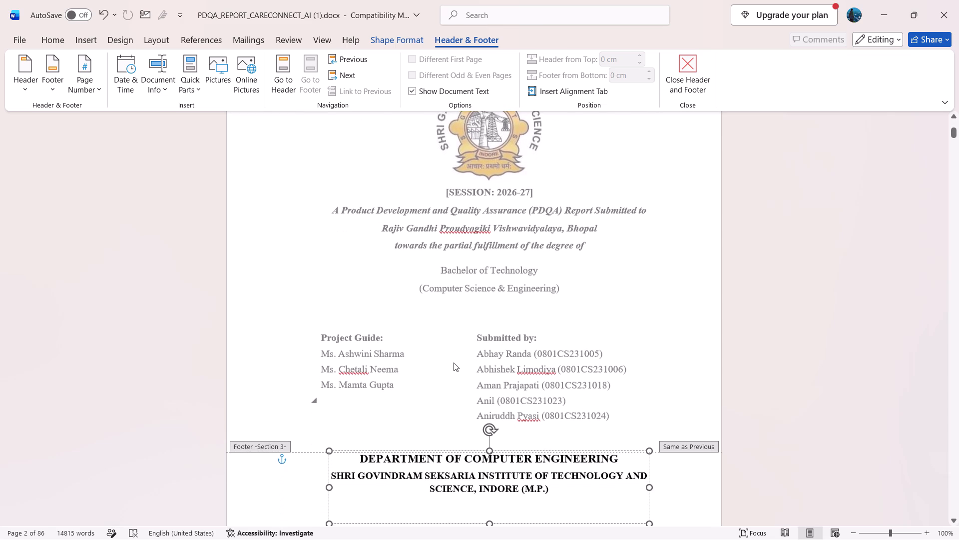
scroll(454, 362, "down", 1)
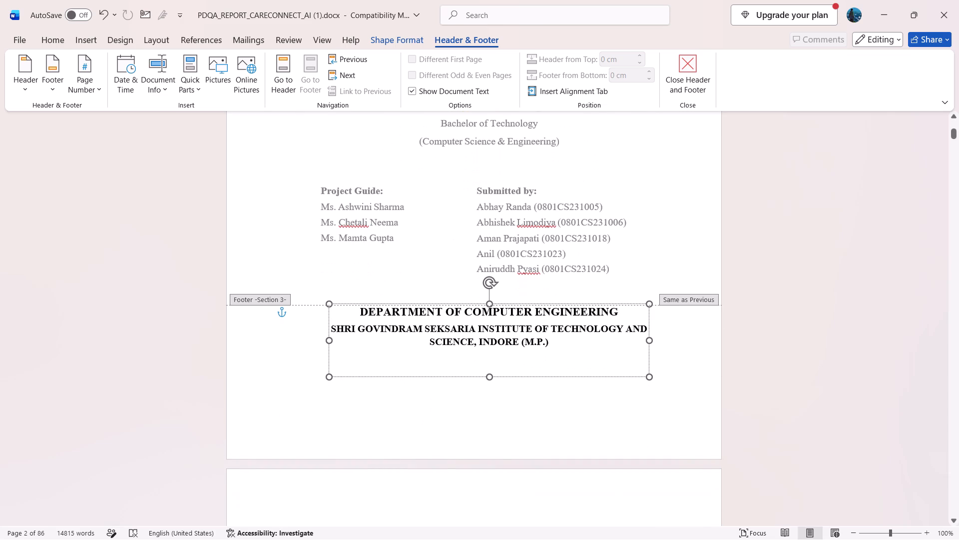
scroll(454, 362, "up", 1)
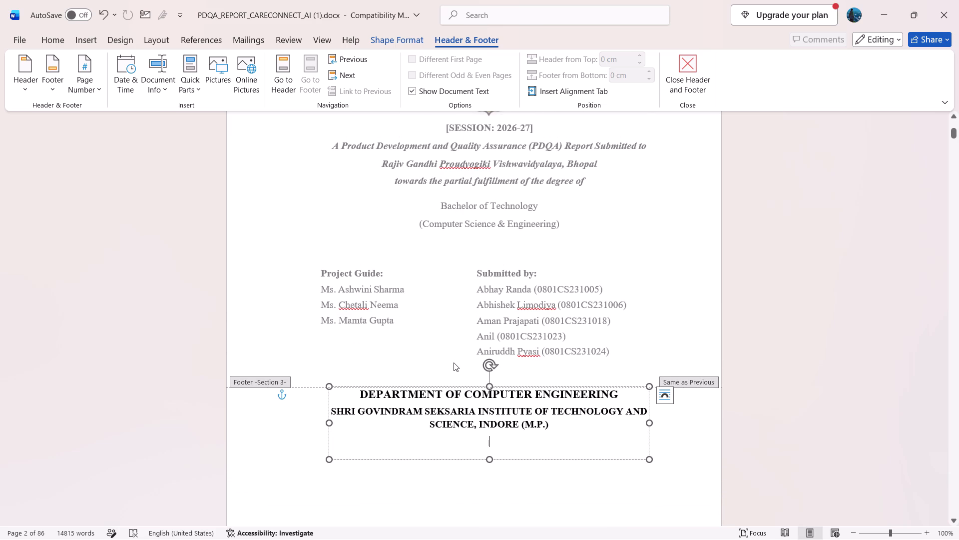
scroll(454, 362, "up", 1)
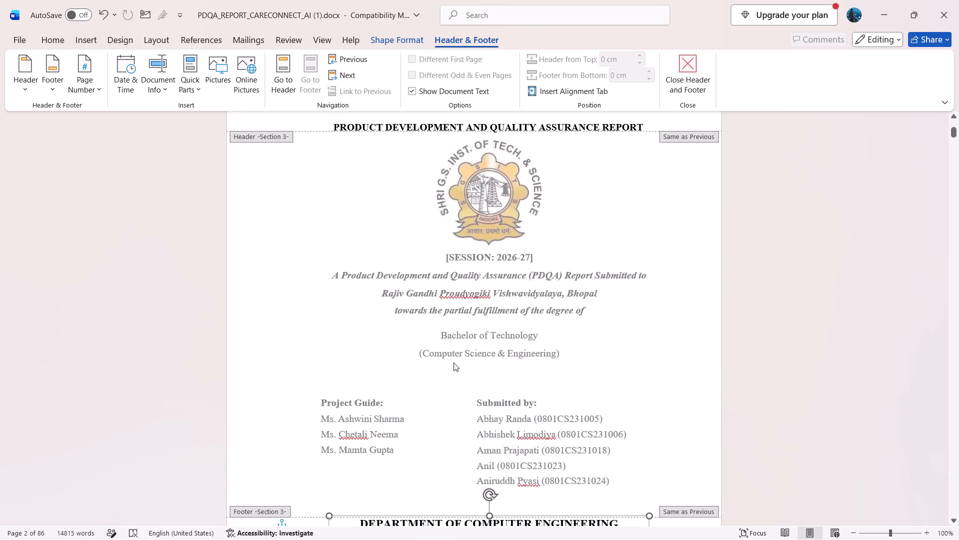
Examine the second cover page and the Recommendation and Certificate pages after it, checking their headers, session lines and footers.
scroll(454, 362, "up", 2)
scroll(454, 362, "down", 1)
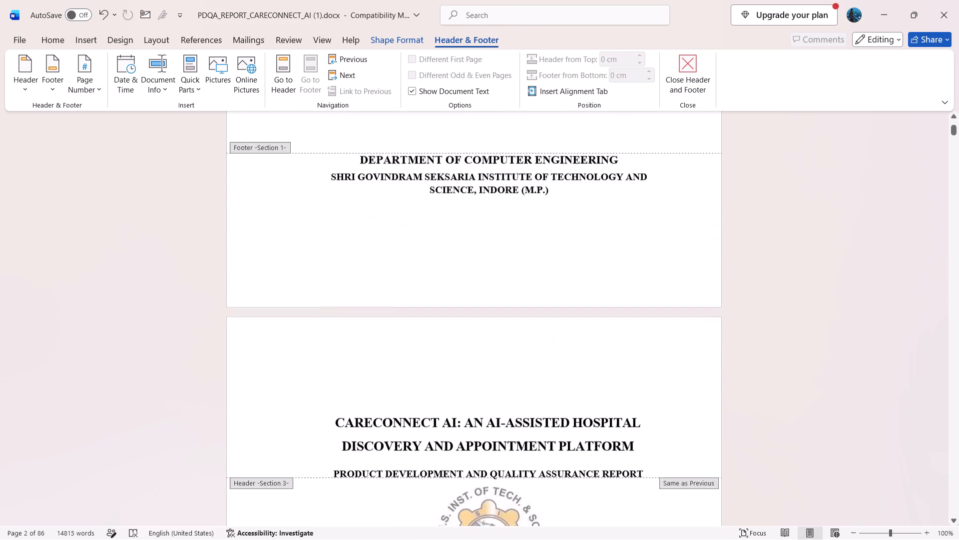
scroll(454, 362, "down", 3)
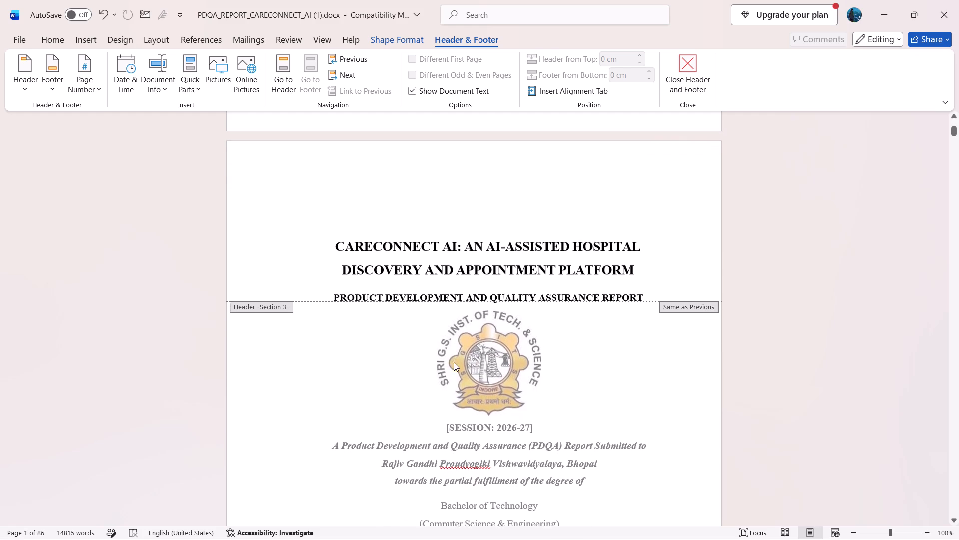
scroll(454, 362, "down", 1)
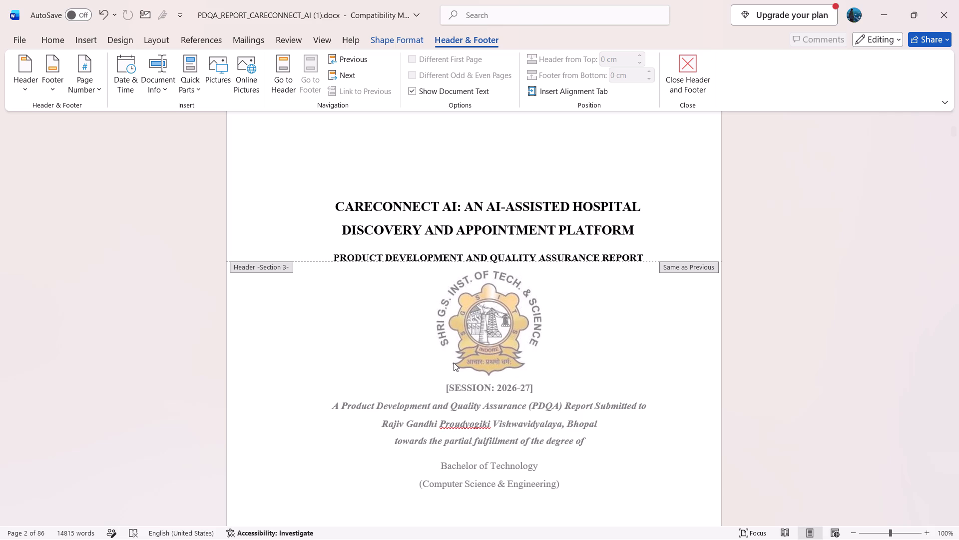
scroll(454, 362, "down", 2)
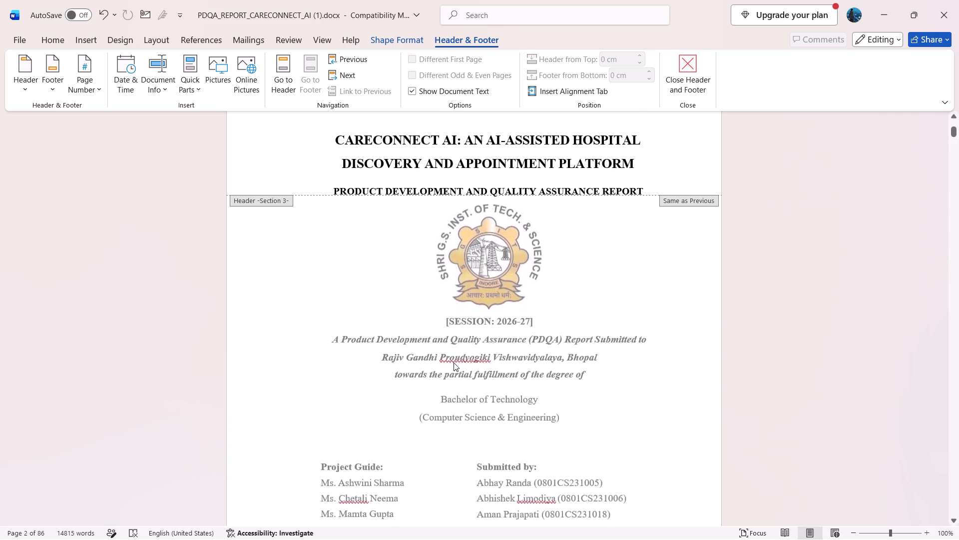
scroll(454, 362, "down", 2)
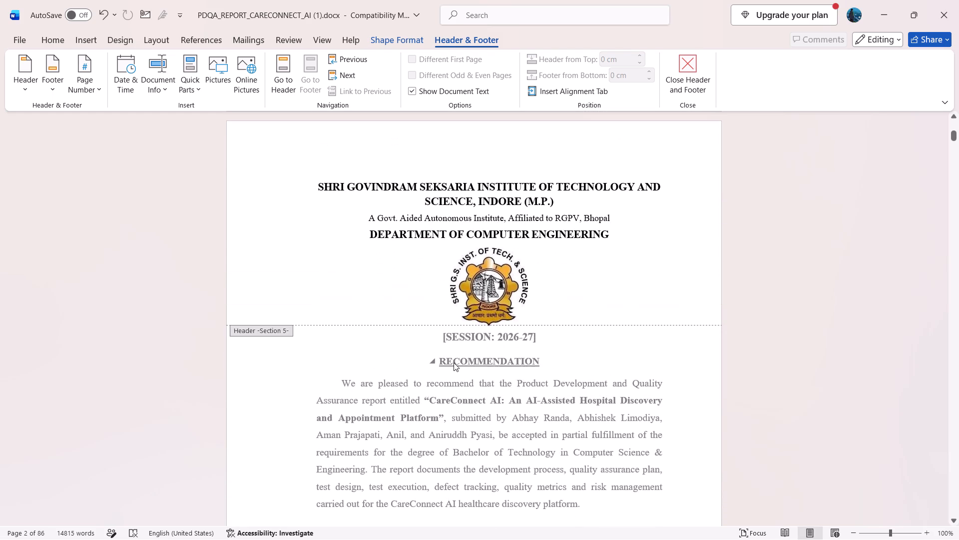
scroll(454, 362, "down", 4)
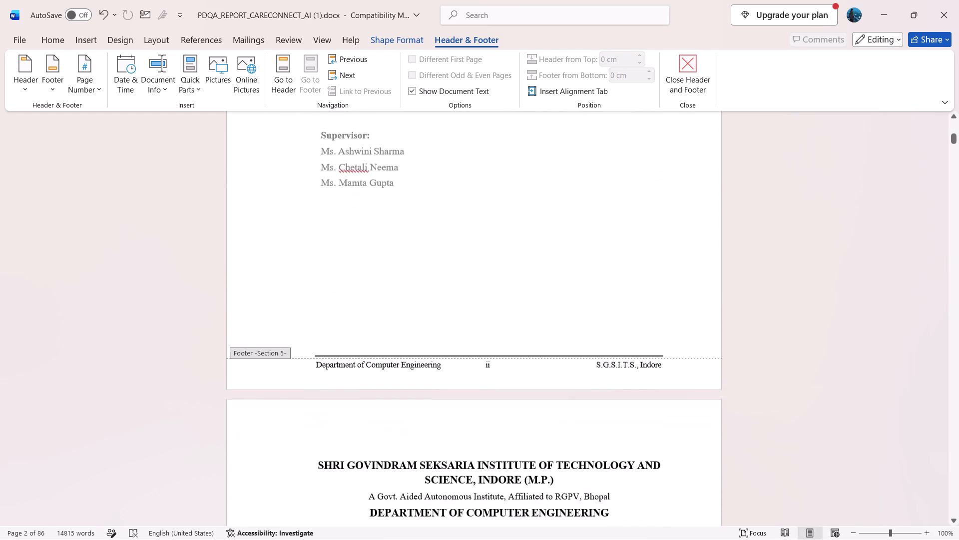
scroll(454, 362, "down", 3)
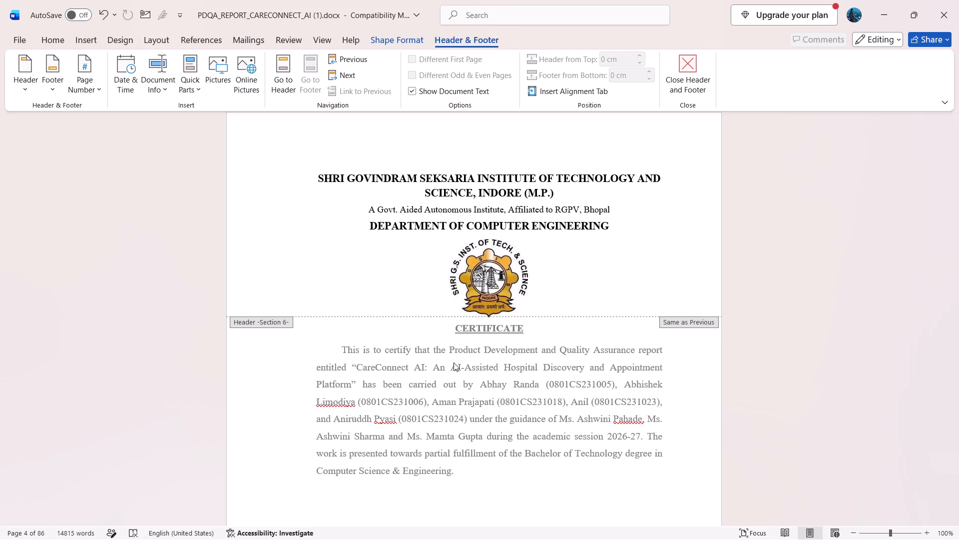
Recheck the Recommendation page's session line and footer, and the second cover page's header, session line and footer.
scroll(464, 333, "up", 2)
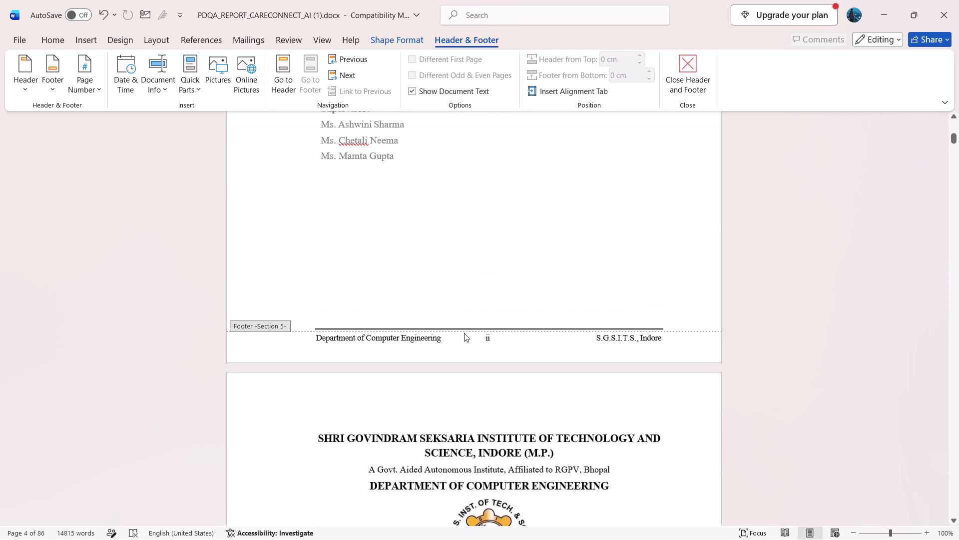
scroll(464, 333, "up", 3)
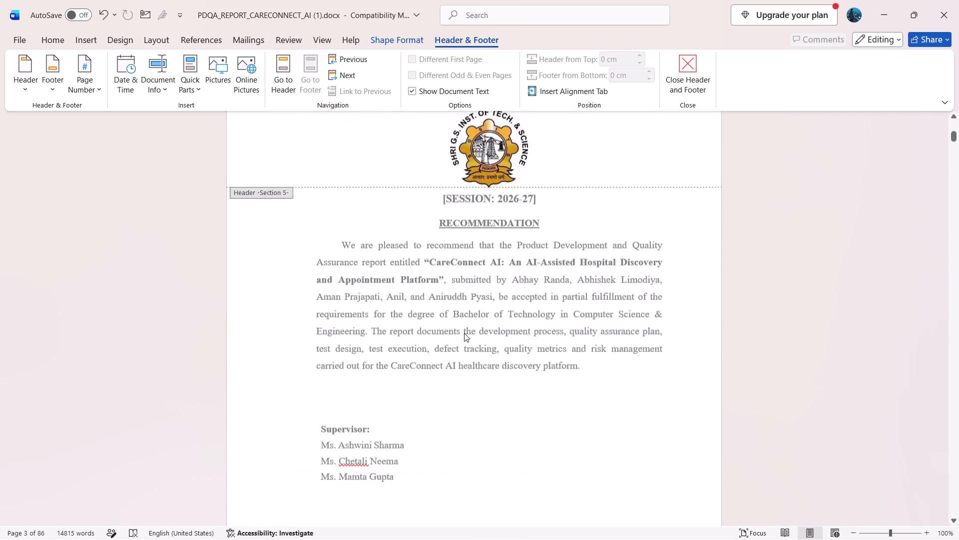
scroll(464, 333, "up", 2)
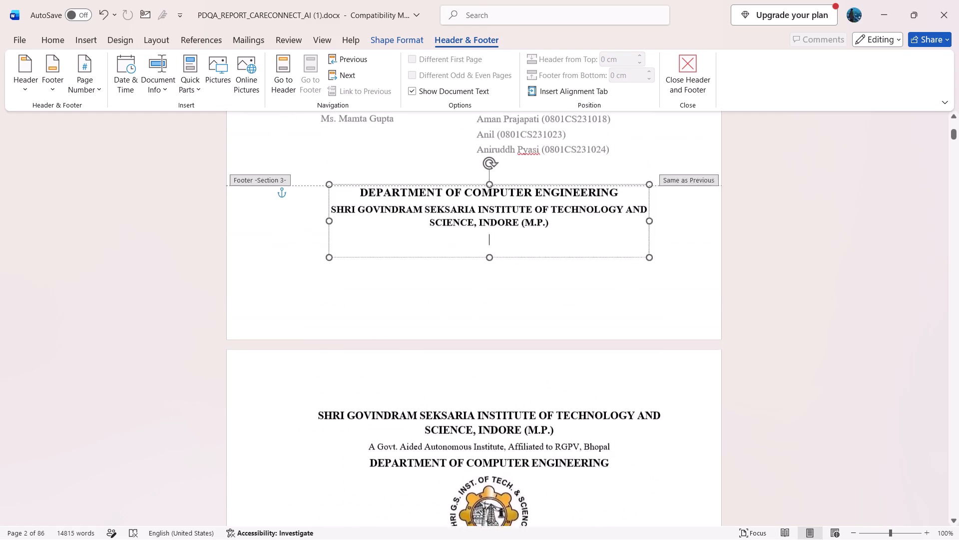
scroll(464, 333, "up", 3)
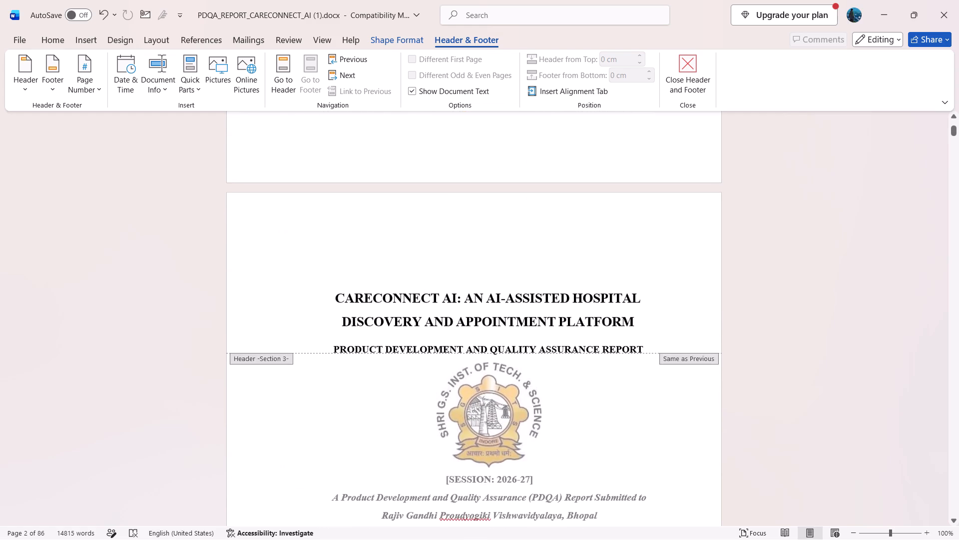
scroll(464, 333, "up", 1)
scroll(464, 333, "down", 2)
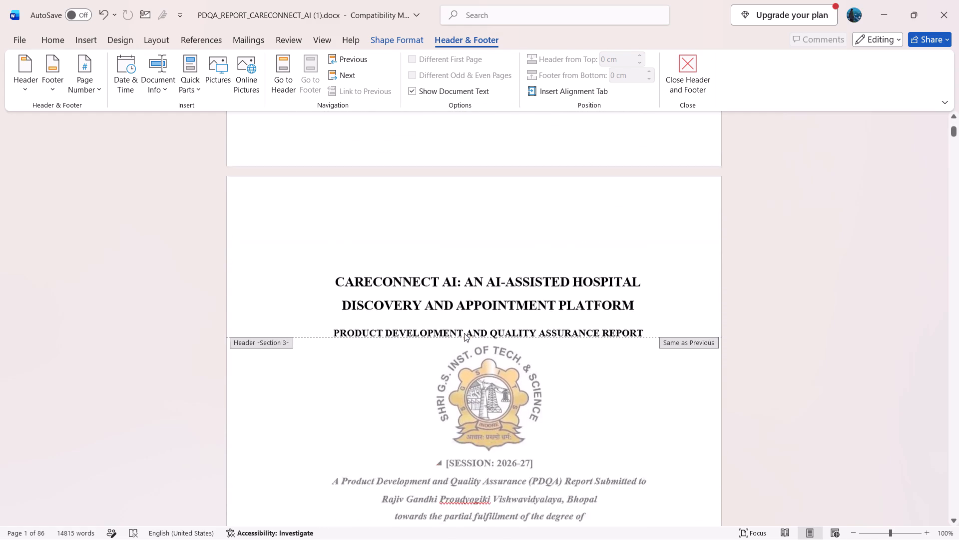
scroll(464, 333, "down", 2)
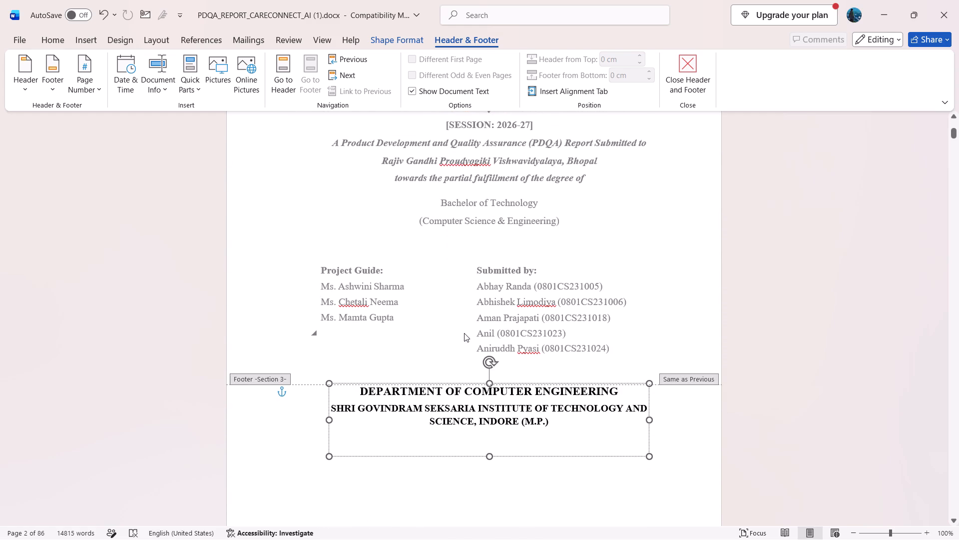
Compare the first and second cover pages again, checking the session line below the logo and the footer text.
scroll(464, 333, "up", 2)
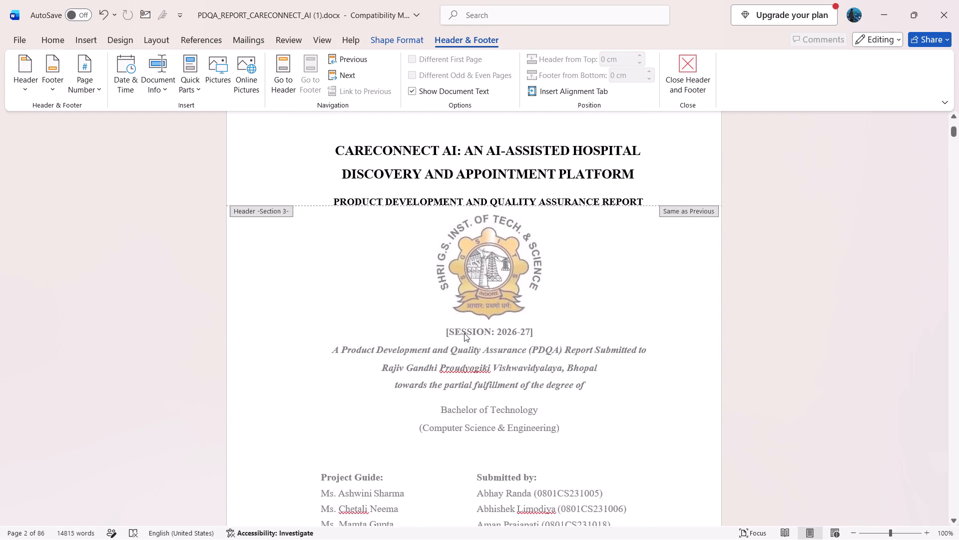
scroll(464, 333, "up", 4)
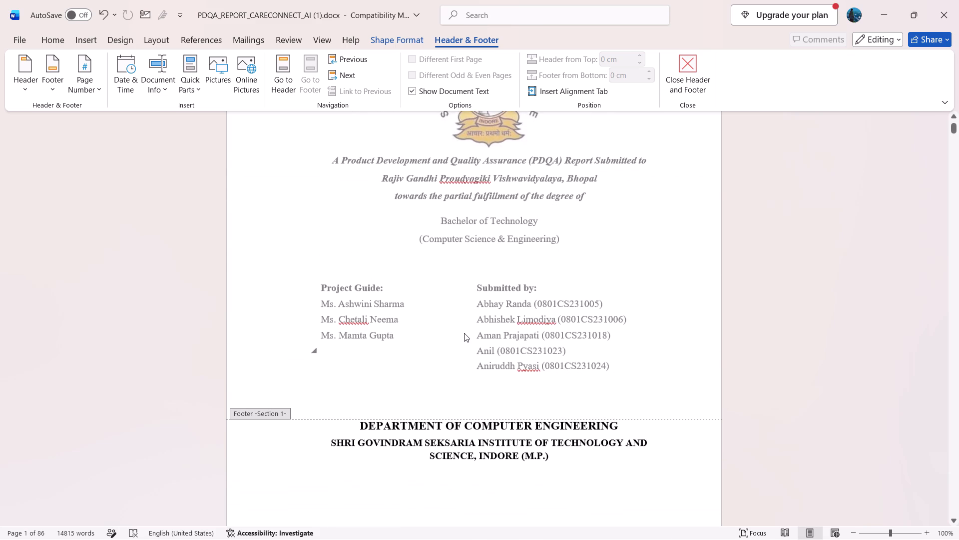
scroll(464, 333, "up", 1)
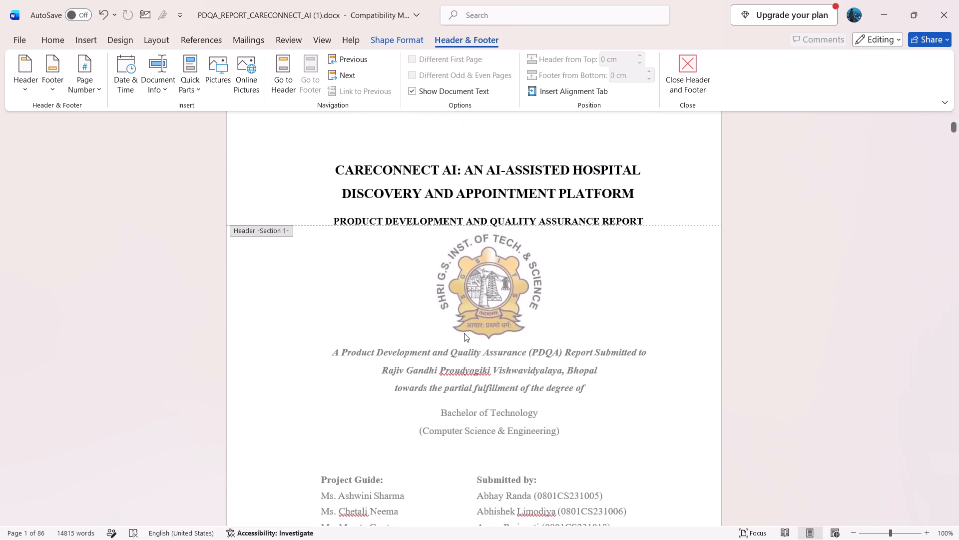
scroll(464, 333, "up", 2)
scroll(464, 333, "down", 2)
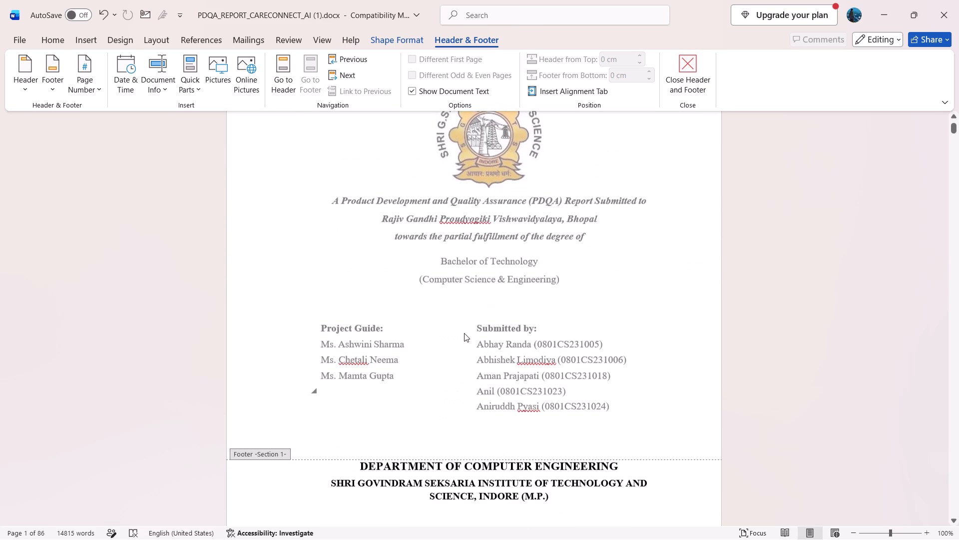
scroll(464, 333, "down", 2)
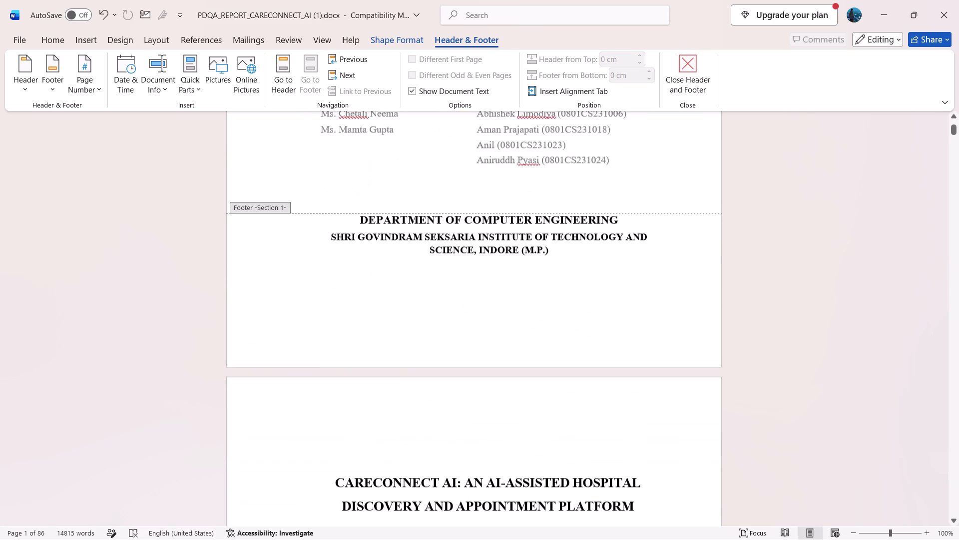
scroll(464, 333, "down", 2)
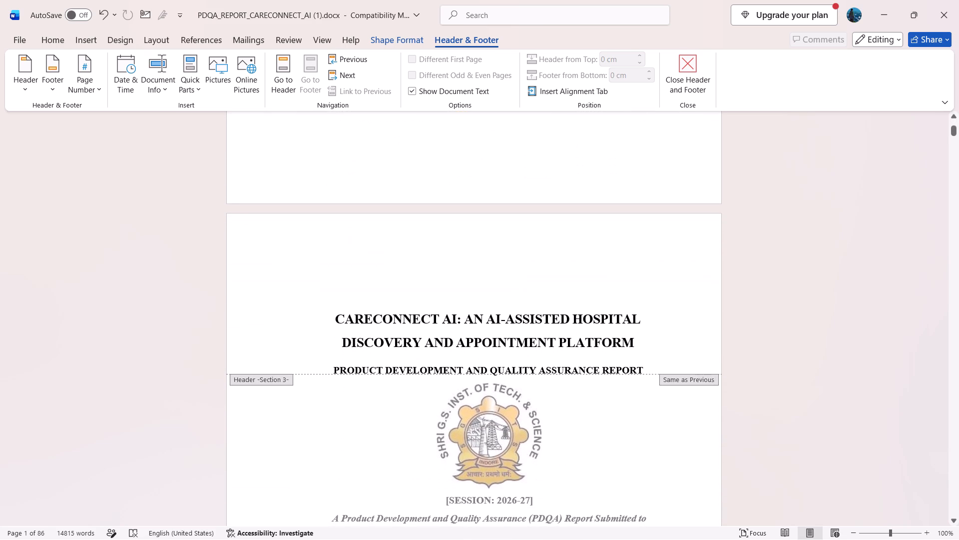
scroll(464, 333, "down", 1)
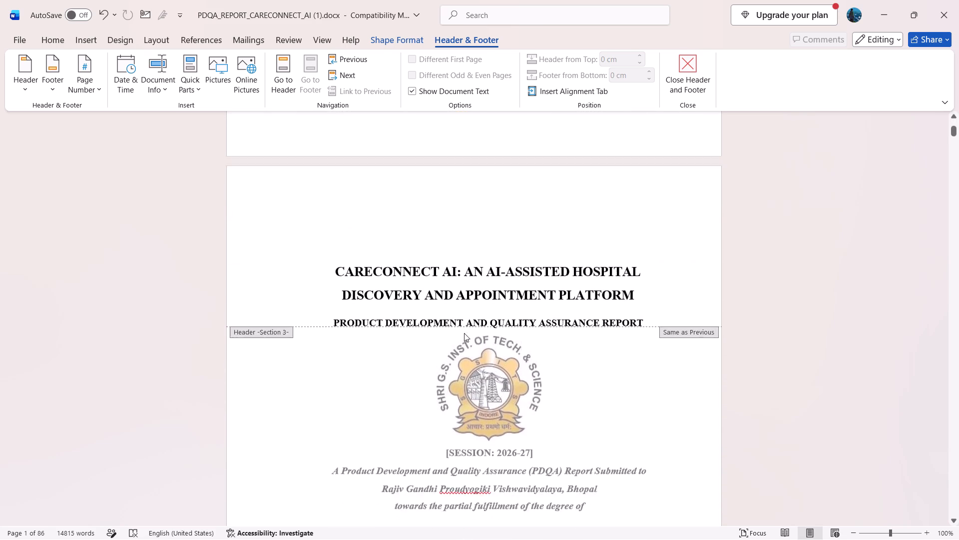
scroll(464, 333, "down", 1)
scroll(464, 333, "up", 4)
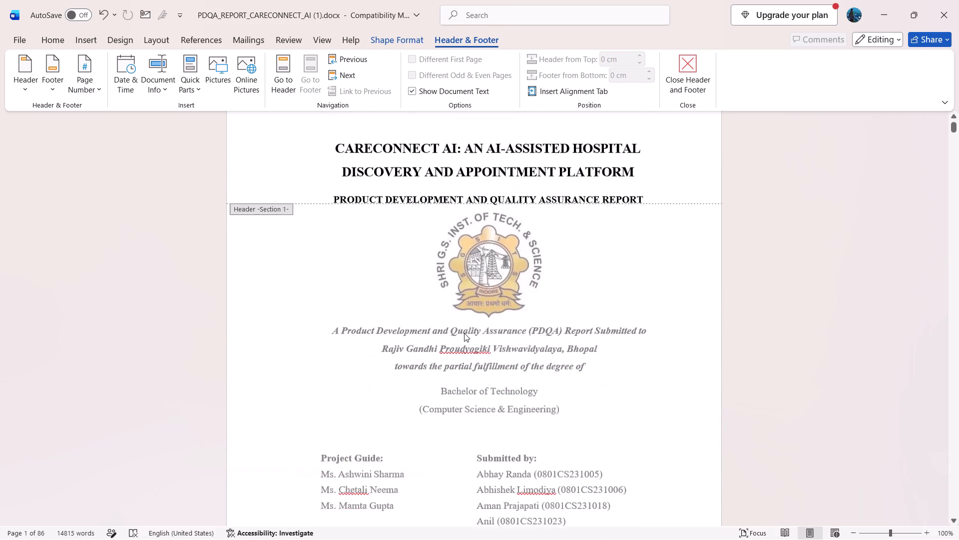
scroll(464, 333, "down", 3)
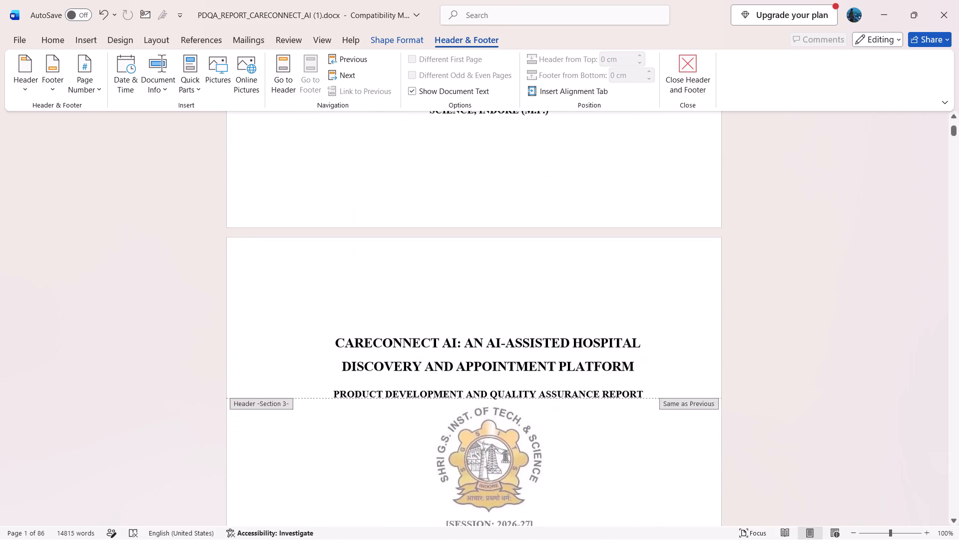
scroll(464, 333, "down", 2)
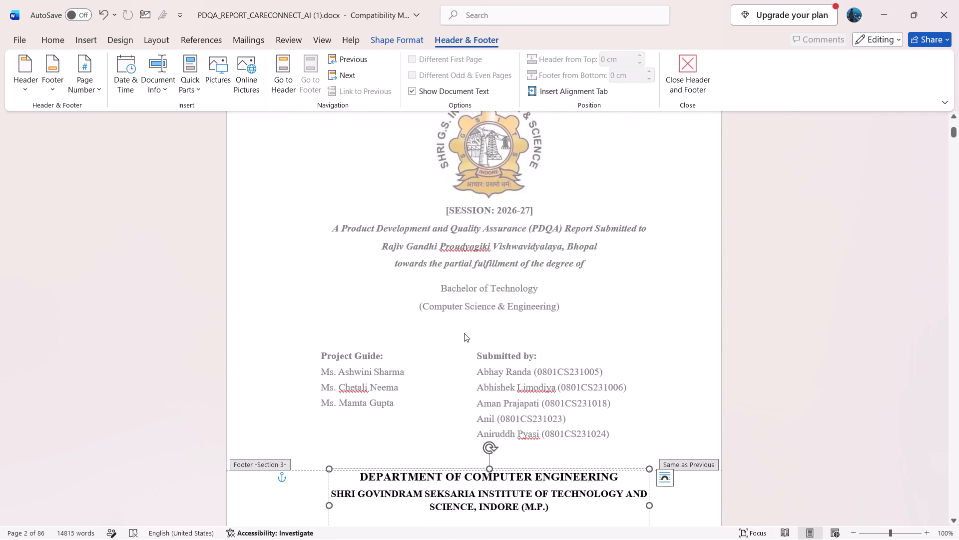
Undo all edits made to the cover pages, including the footer year line and the removal of the first cover's session line.
scroll(464, 333, "down", 2)
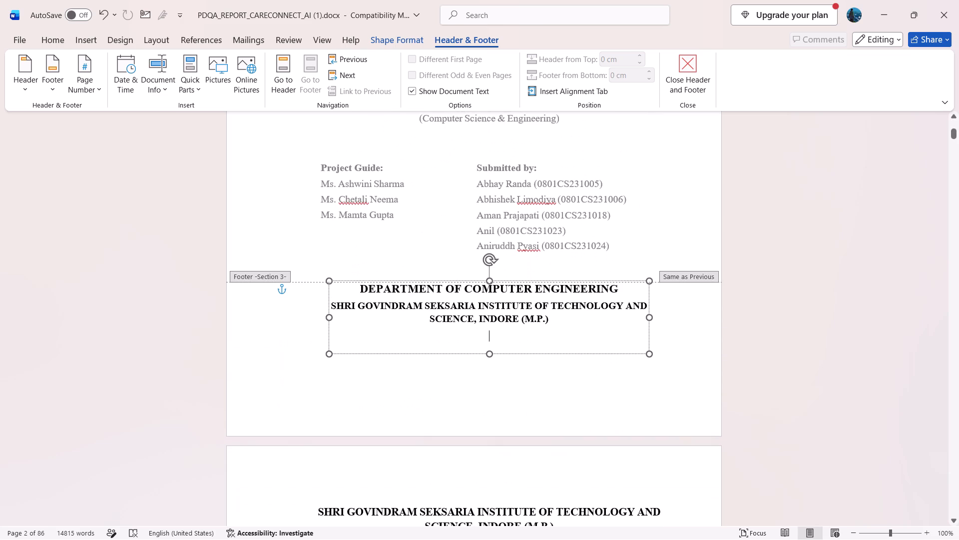
key("ctrl+z")
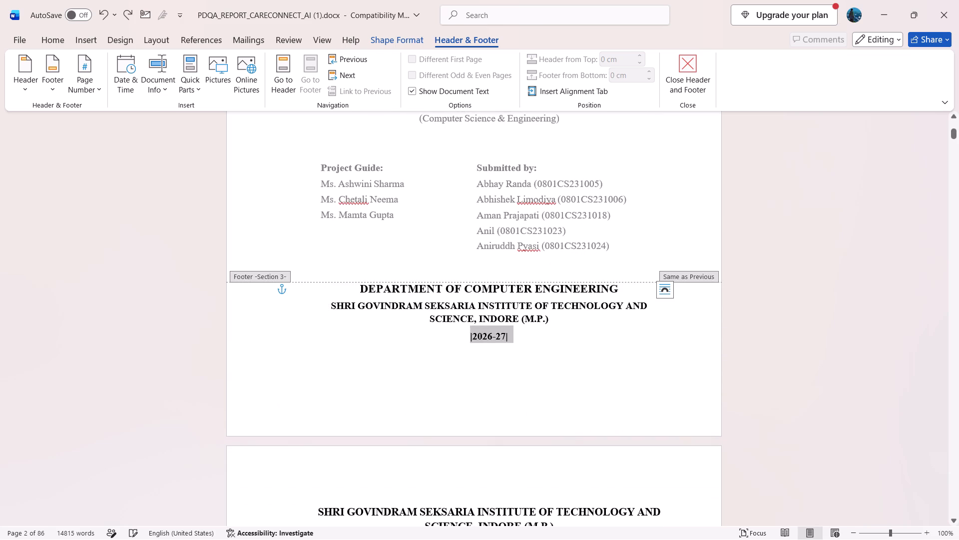
key("ctrl+z")
key("ctrl+z")
key("ctrl+z")
key("ctrl+z")
key("ctrl+z")
key("ctrl+z")
key("ctrl+z")
key("ctrl+z")
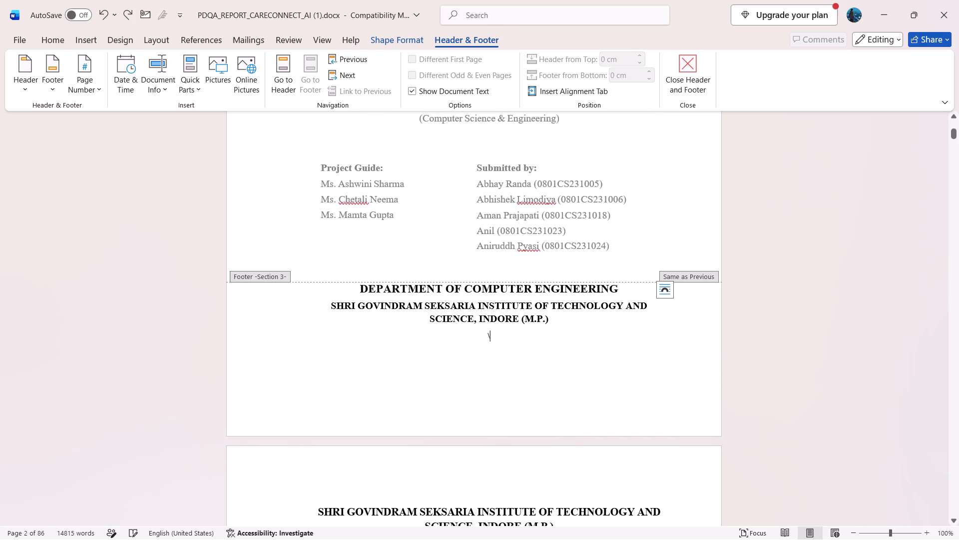
key("ctrl+z")
key("ctrl+z")
key("ctrl+z")
key("ctrl+z")
key("ctrl+z")
key("ctrl+z")
key("ctrl+z")
key("ctrl+z")
key("ctrl+z")
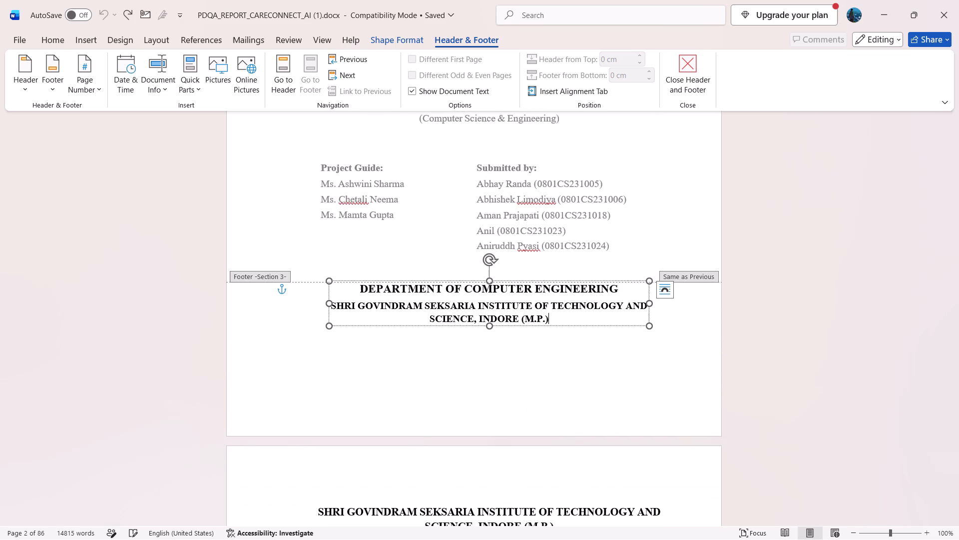
key("ctrl+z")
key("ctrl+z")
key("ctrl+z")
key("ctrl+z")
key("ctrl+z")
key("ctrl+z")
Check the session line below the logo and the footer text on both cover pages.
scroll(464, 333, "up", 4)
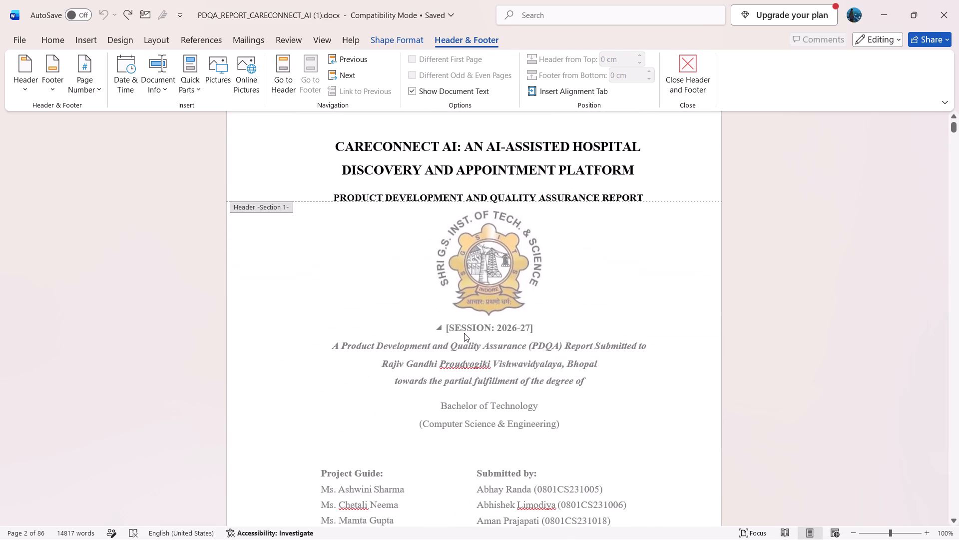
scroll(464, 333, "up", 2)
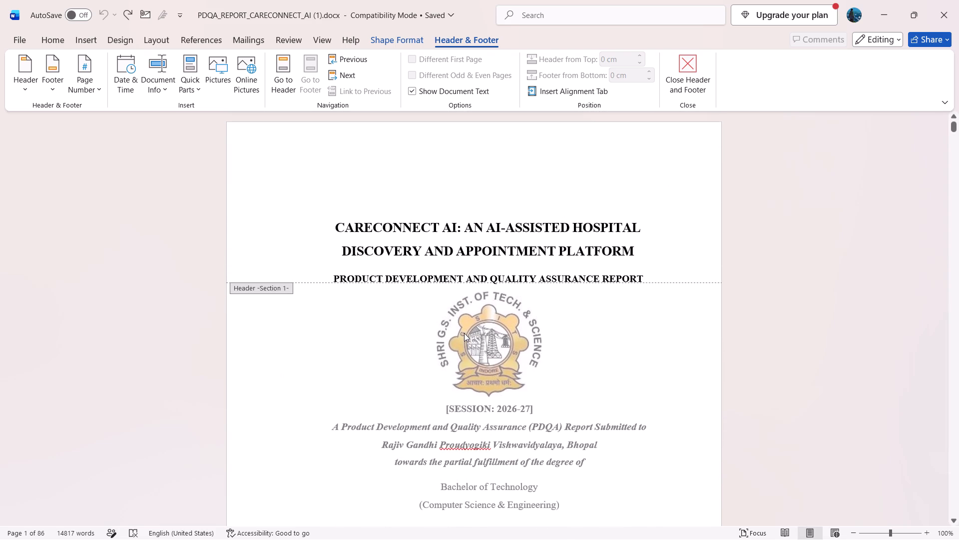
scroll(460, 346, "down", 1)
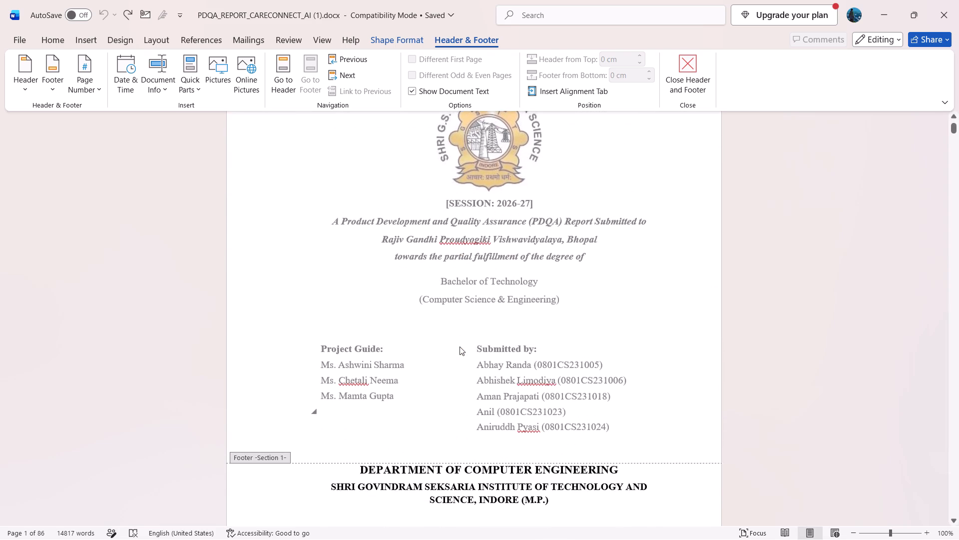
scroll(460, 346, "down", 2)
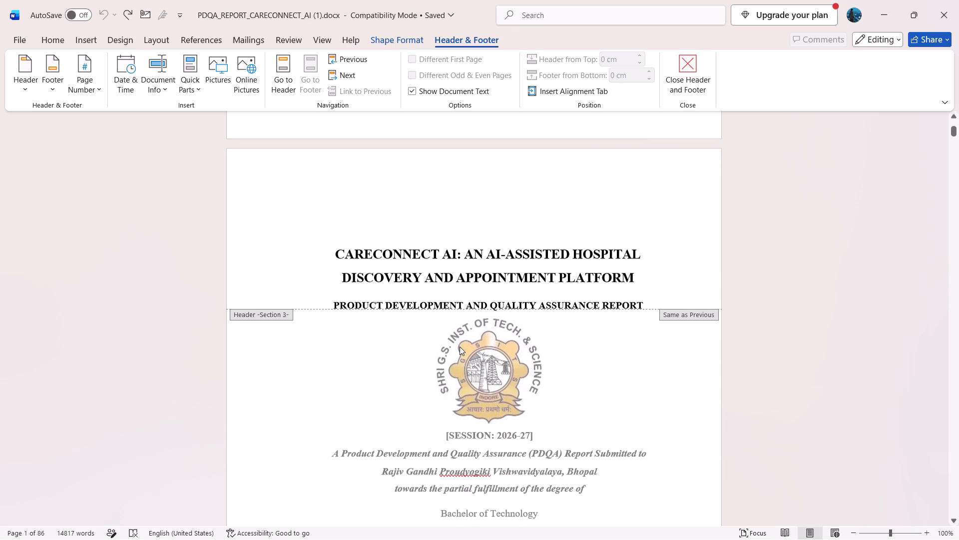
scroll(460, 346, "down", 2)
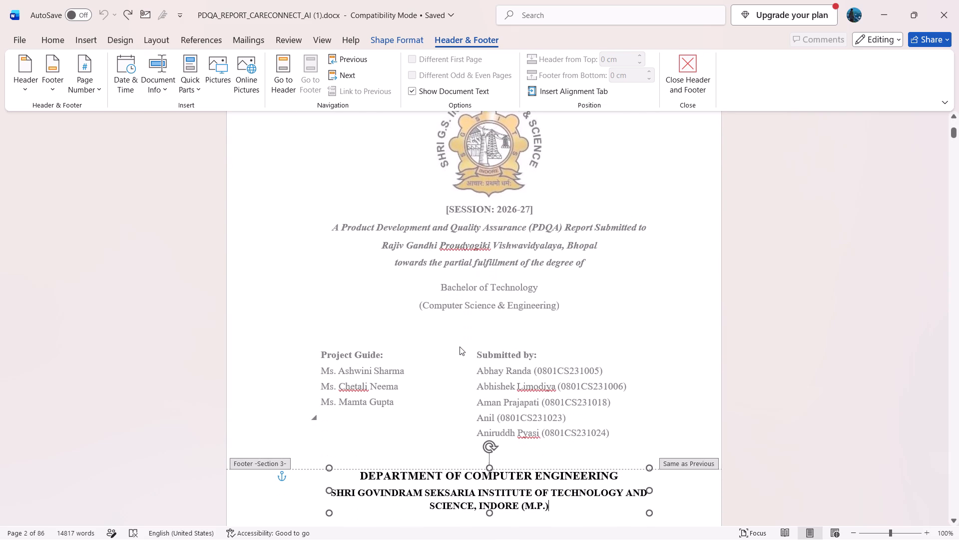
scroll(460, 346, "down", 1)
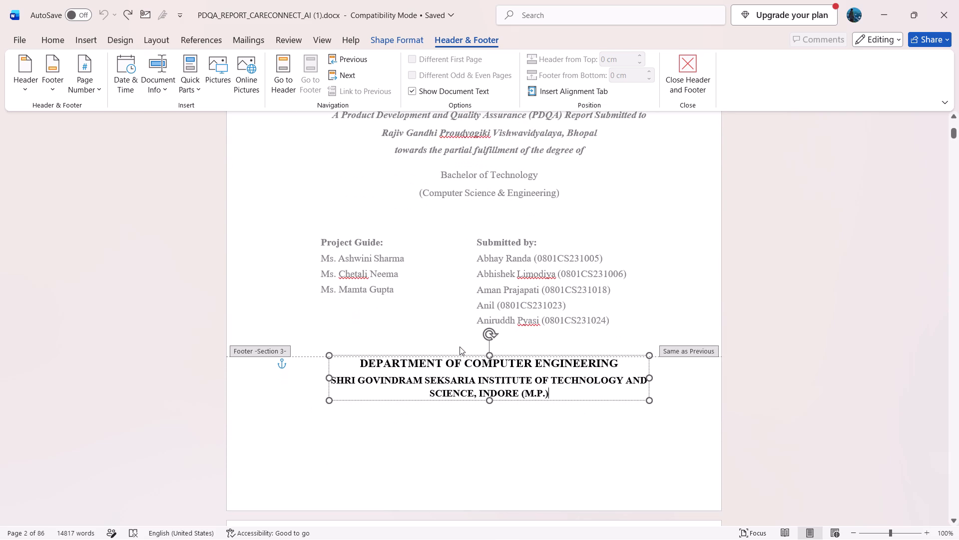
scroll(460, 346, "up", 2)
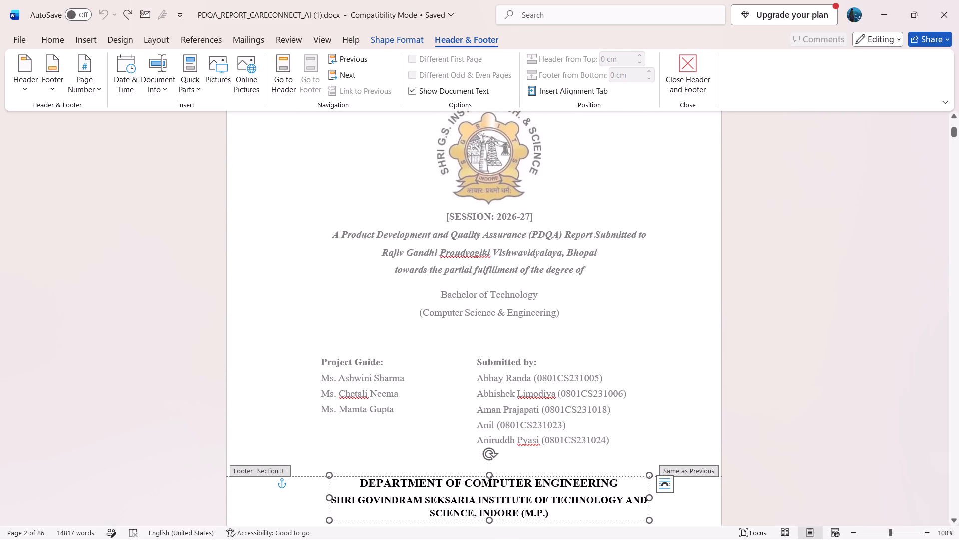
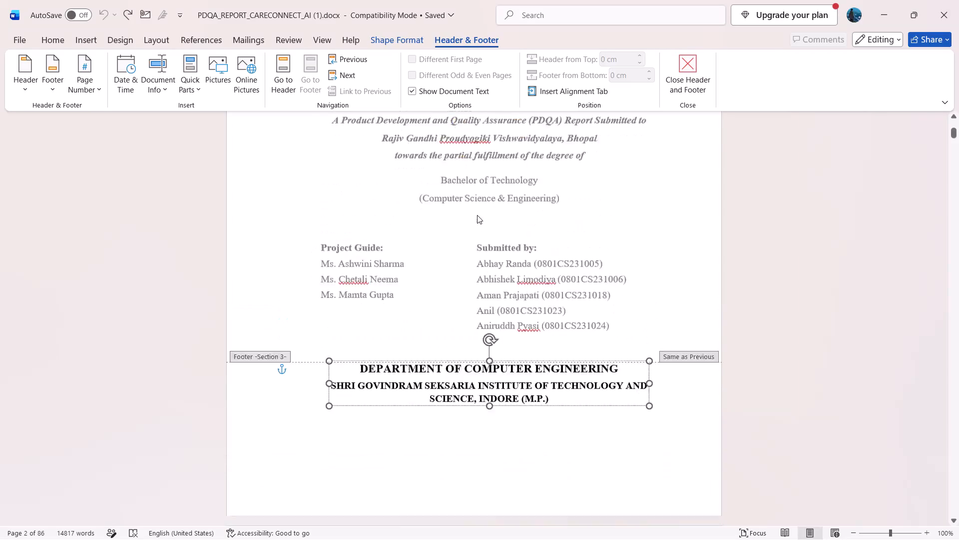
Compare the two cover pages again, checking the title header, the session line below the logo and the department footer.
scroll(477, 215, "up", 2)
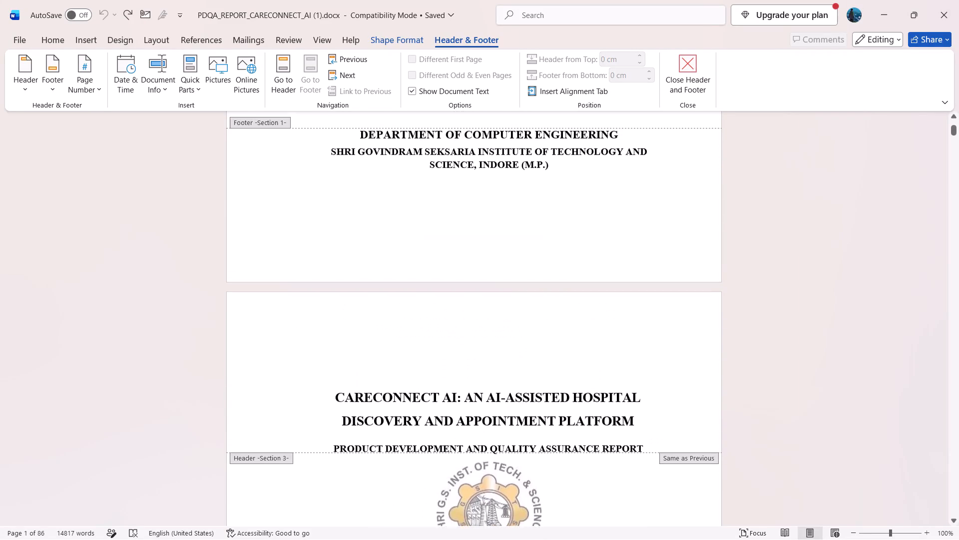
scroll(477, 215, "up", 6)
scroll(477, 215, "down", 1)
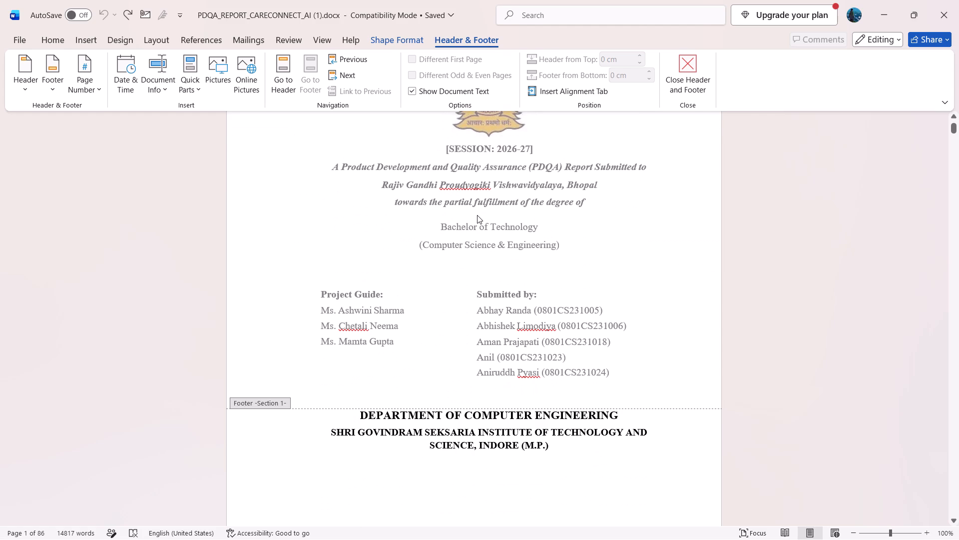
scroll(477, 215, "up", 5)
scroll(477, 215, "down", 1)
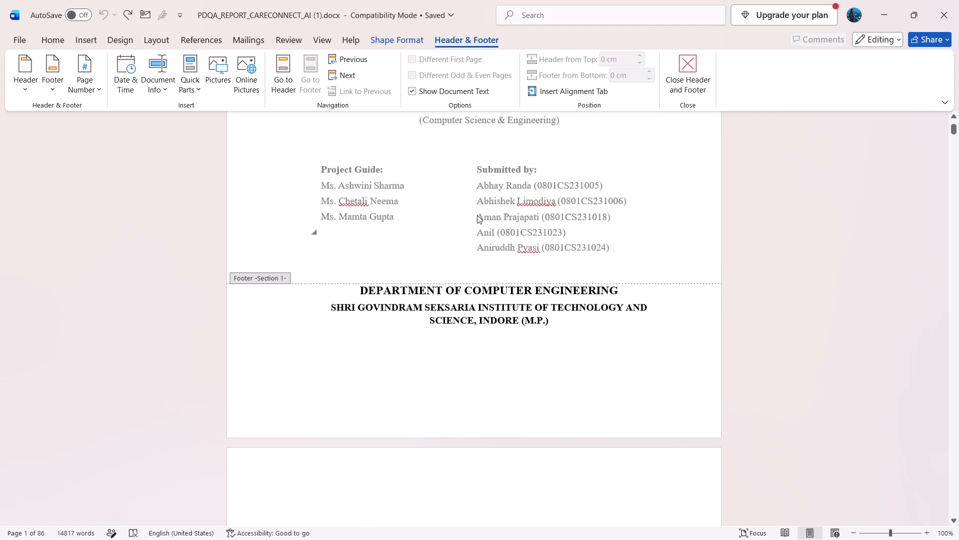
scroll(477, 215, "down", 3)
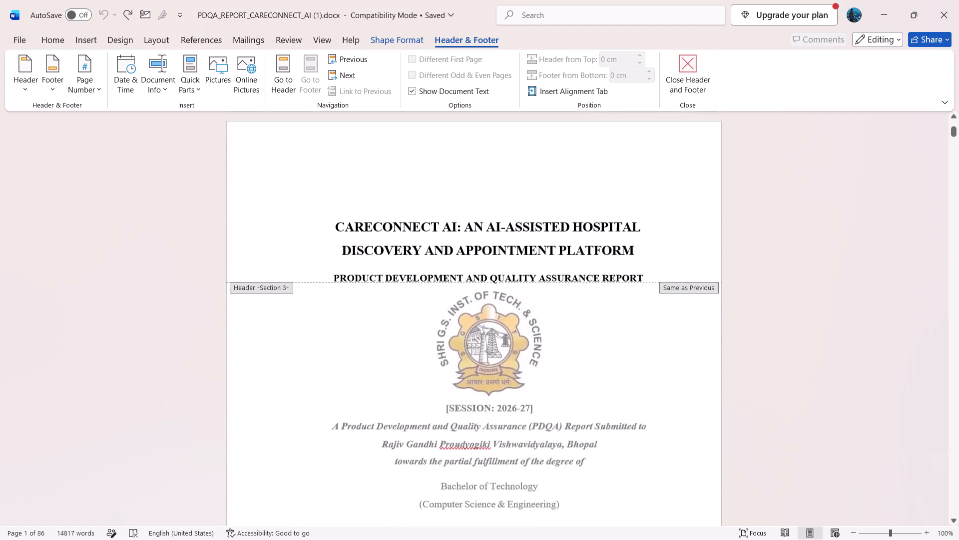
scroll(477, 215, "down", 2)
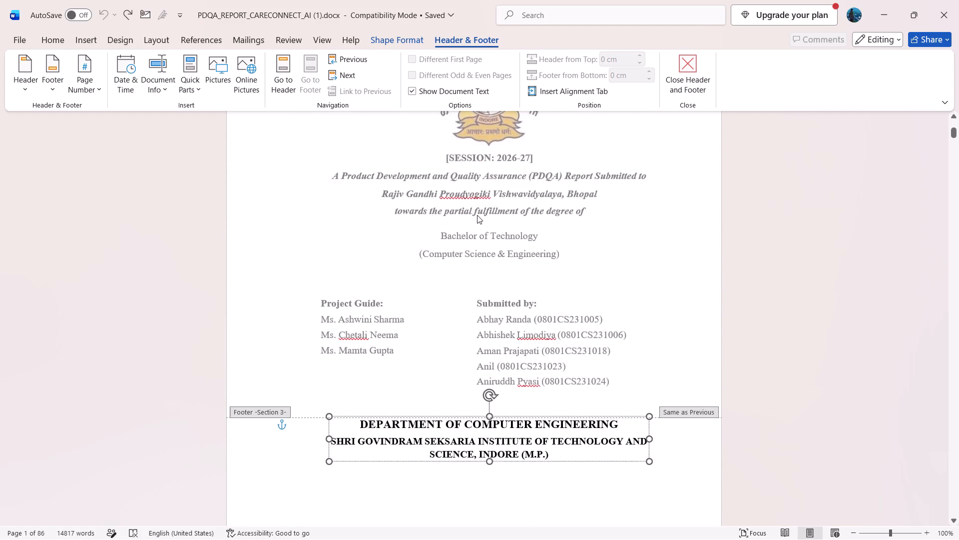
scroll(477, 215, "down", 1)
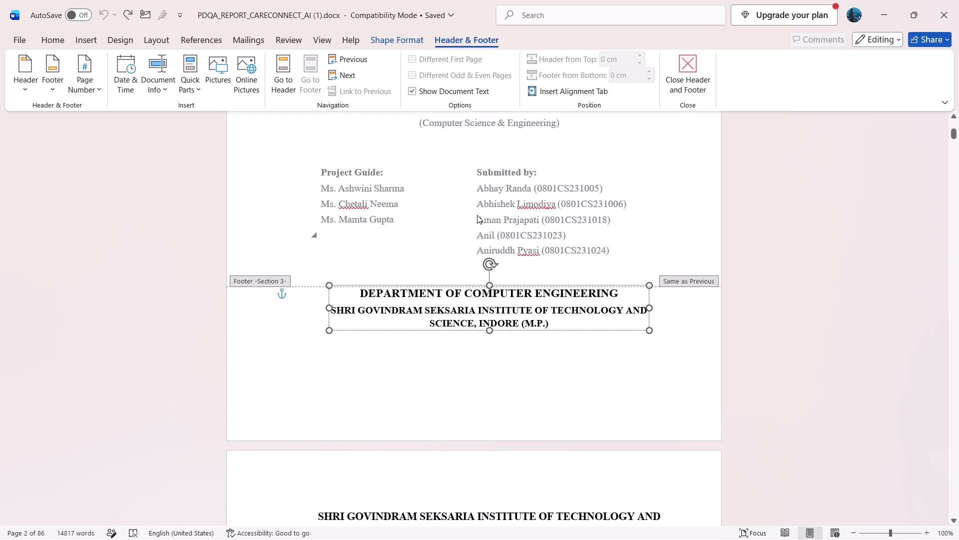
scroll(477, 215, "up", 1)
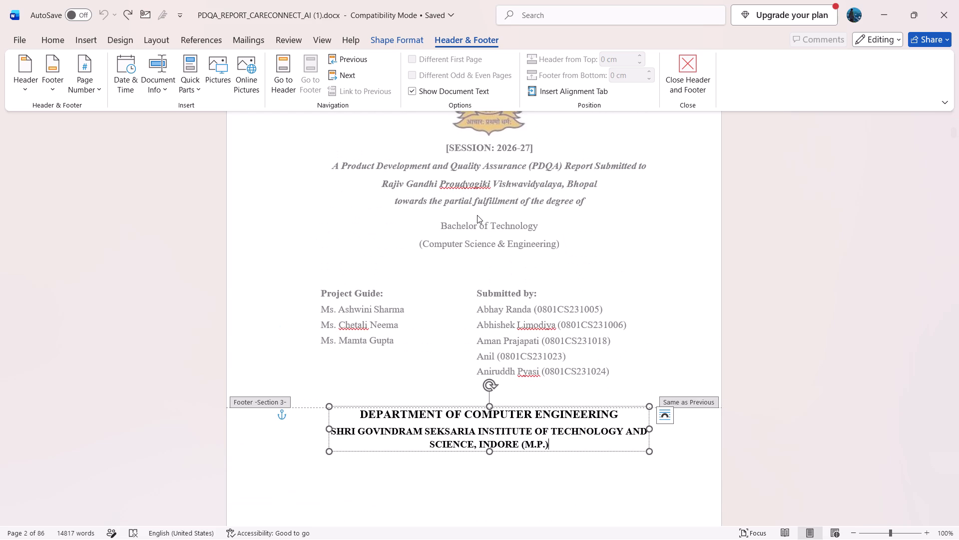
Examine the headers, session lines and footers of the Recommendation, Certificate and Declaration pages.
scroll(477, 215, "down", 2)
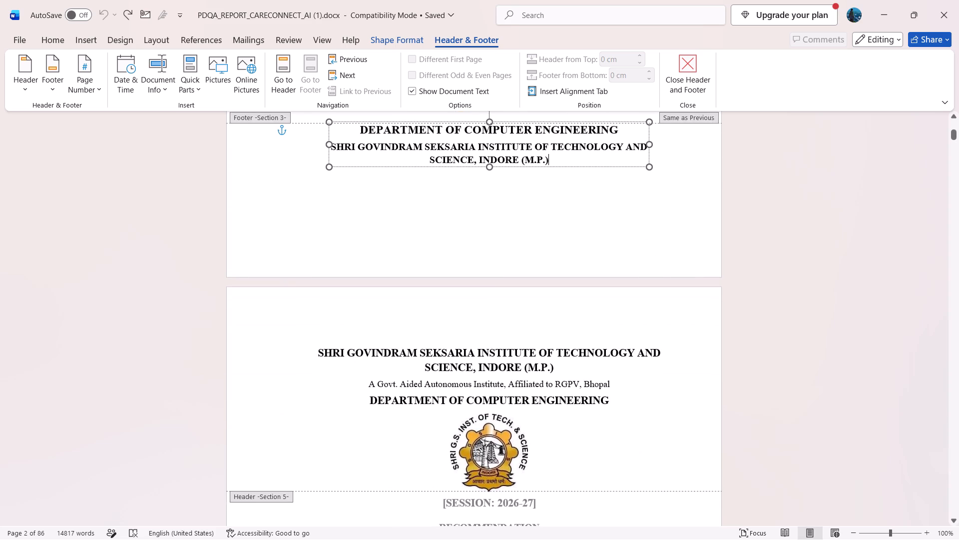
scroll(477, 215, "down", 1)
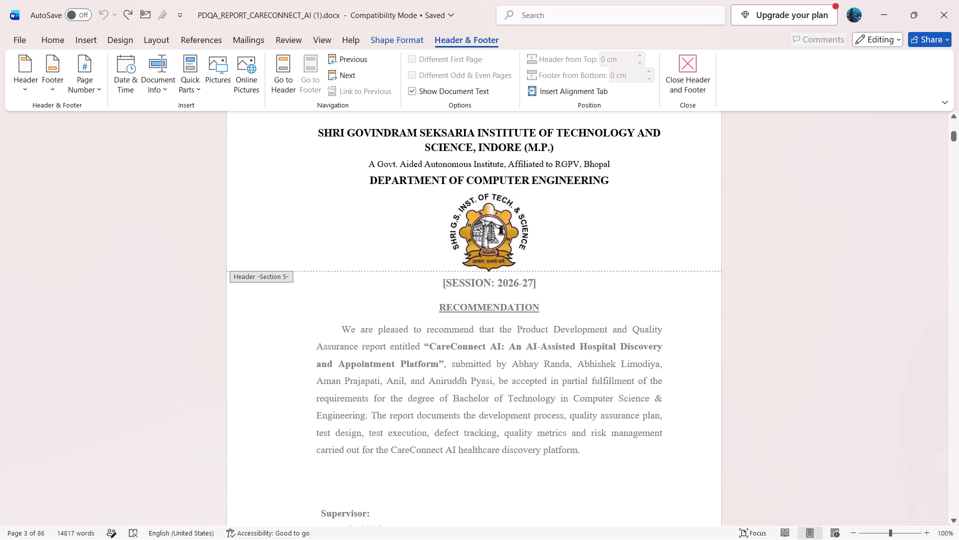
scroll(477, 215, "down", 1)
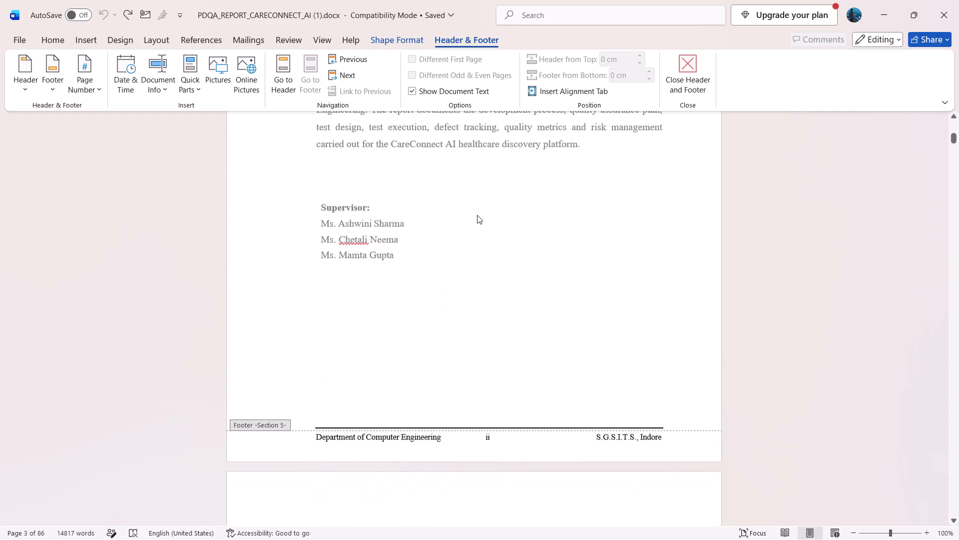
scroll(477, 215, "down", 3)
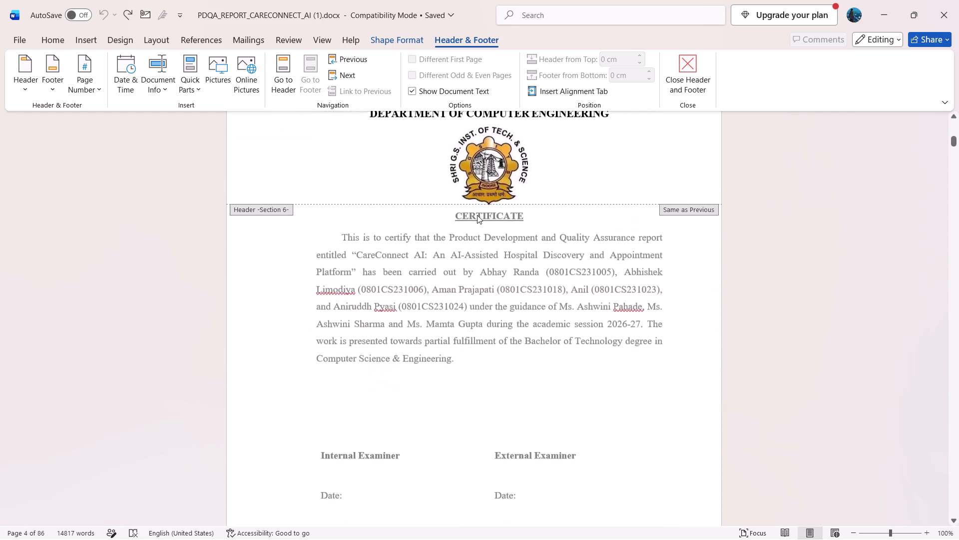
scroll(477, 215, "down", 2)
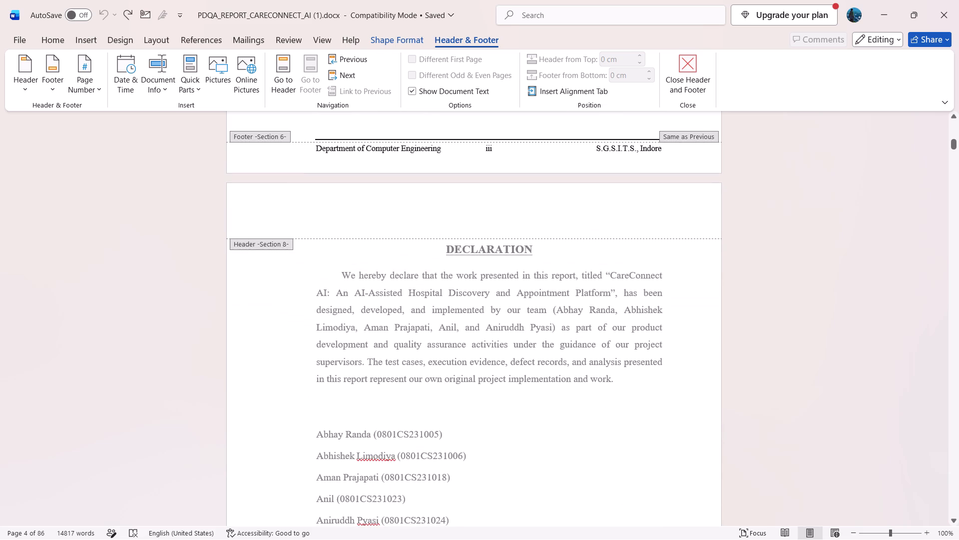
scroll(477, 215, "down", 2)
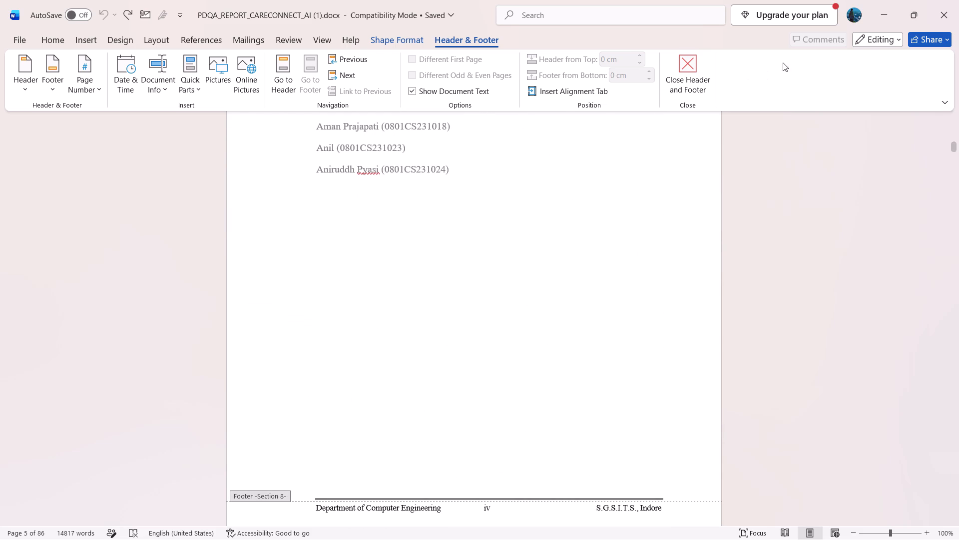
Switch to PDQA_REPORT_CARECONNECT_AI.docx and examine the title, session line, guide table and department text on its two cover pages.
left_click(884, 15)
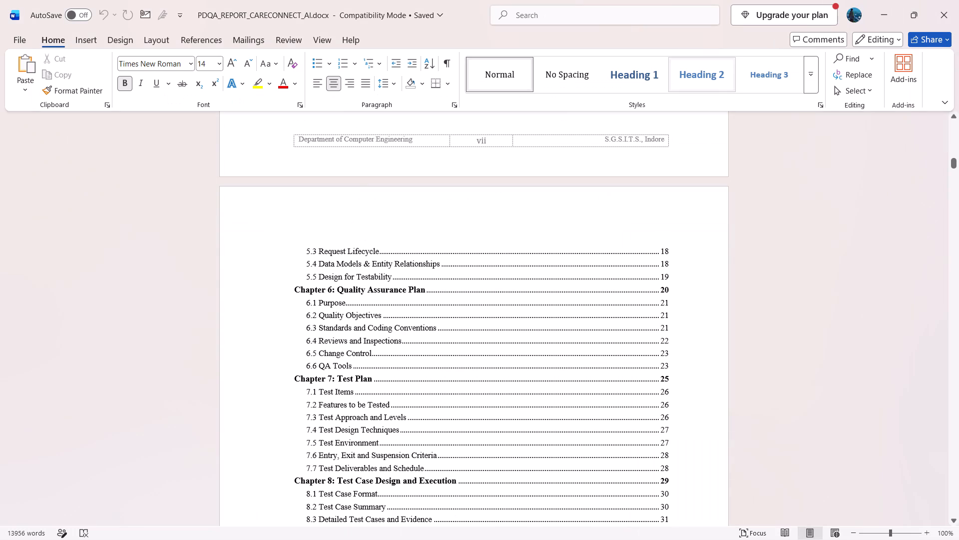
scroll(504, 263, "up", 20)
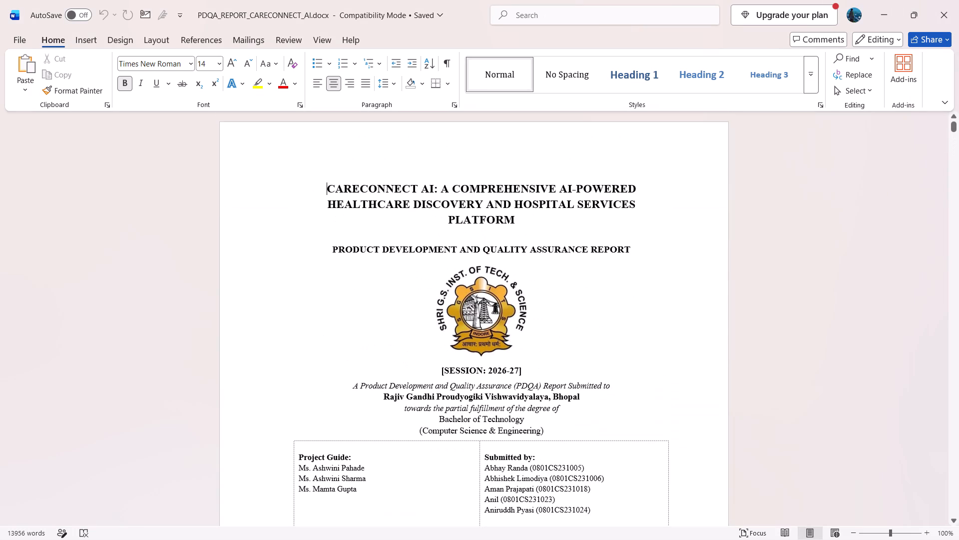
scroll(504, 263, "down", 1)
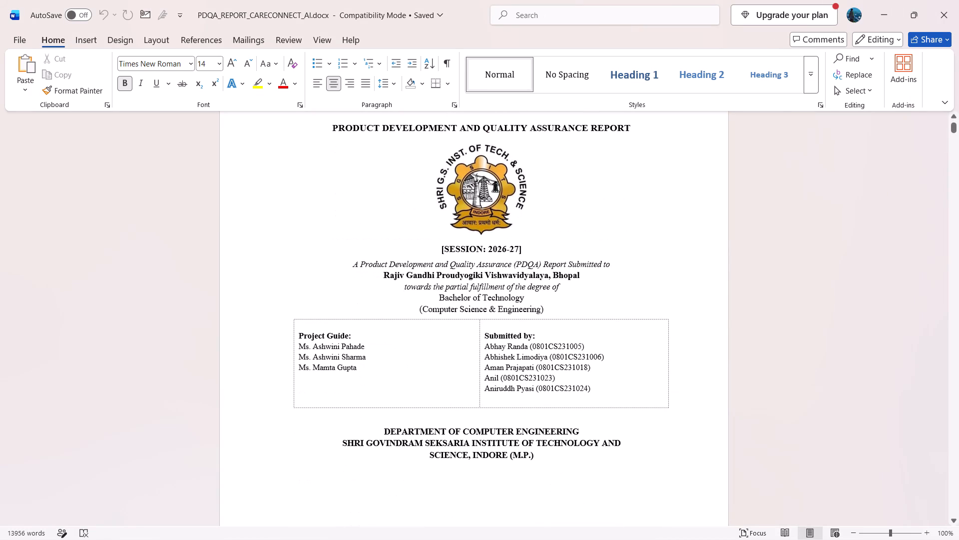
scroll(504, 263, "down", 1)
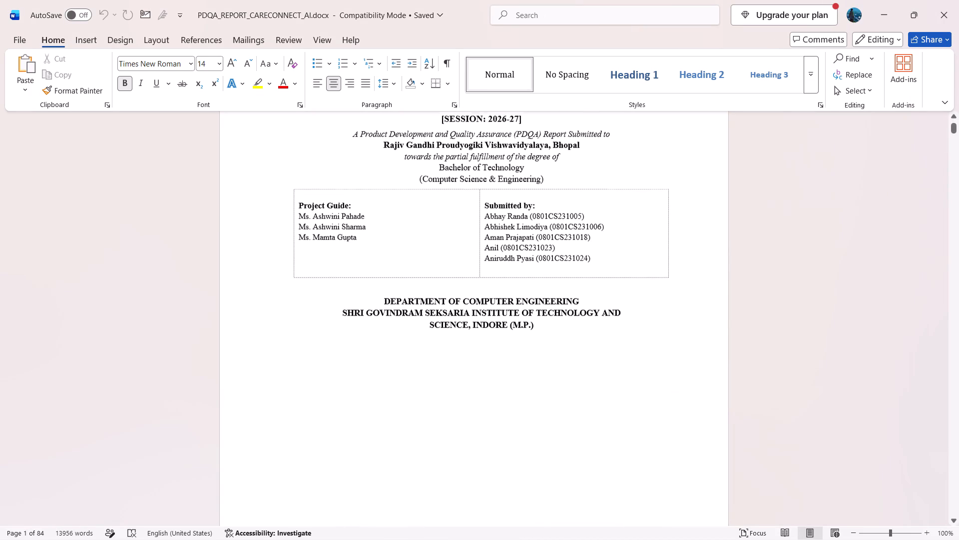
scroll(504, 263, "up", 4)
scroll(504, 263, "down", 1)
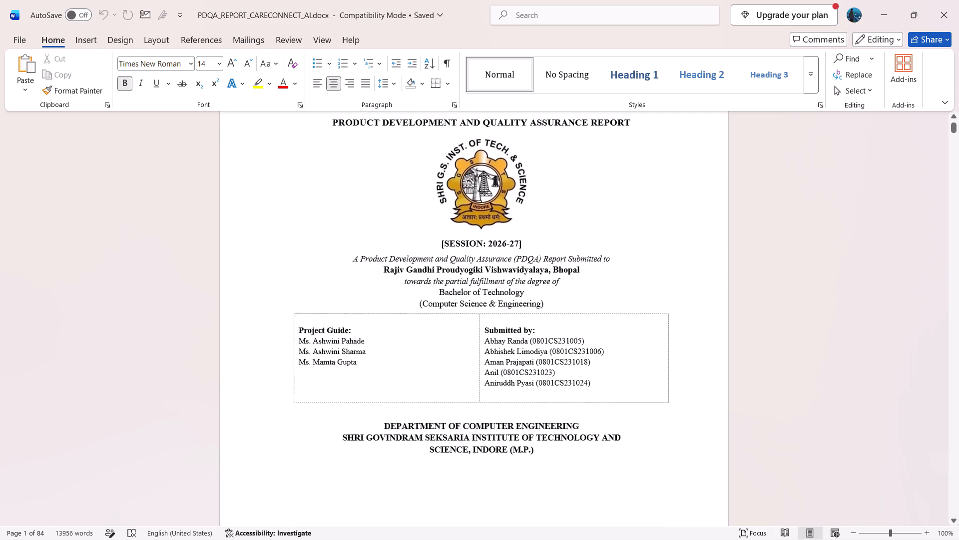
scroll(504, 263, "down", 2)
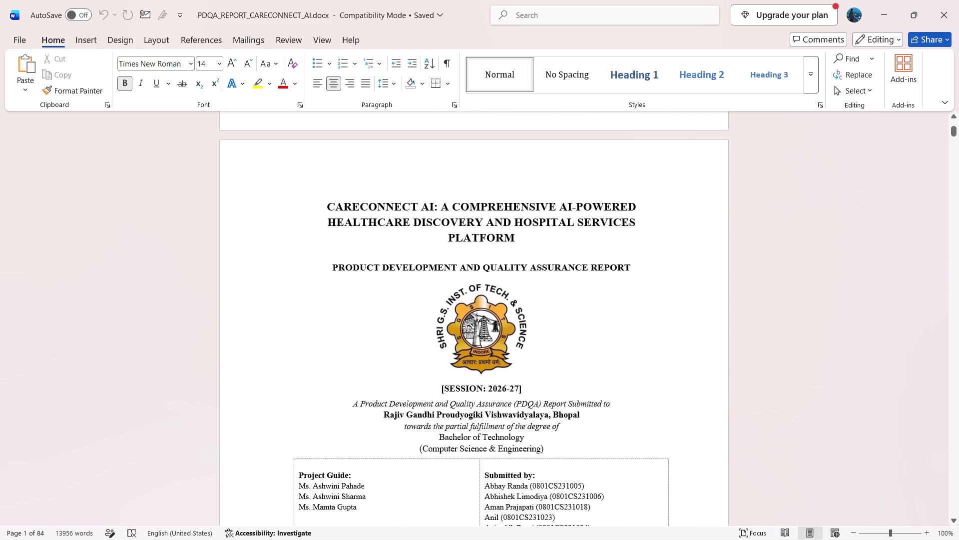
scroll(504, 263, "up", 3)
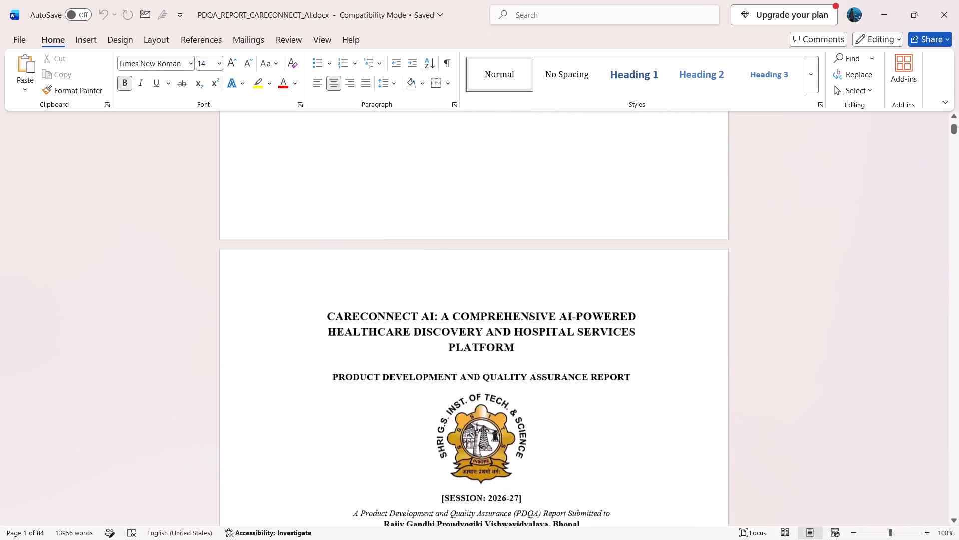
scroll(504, 263, "down", 3)
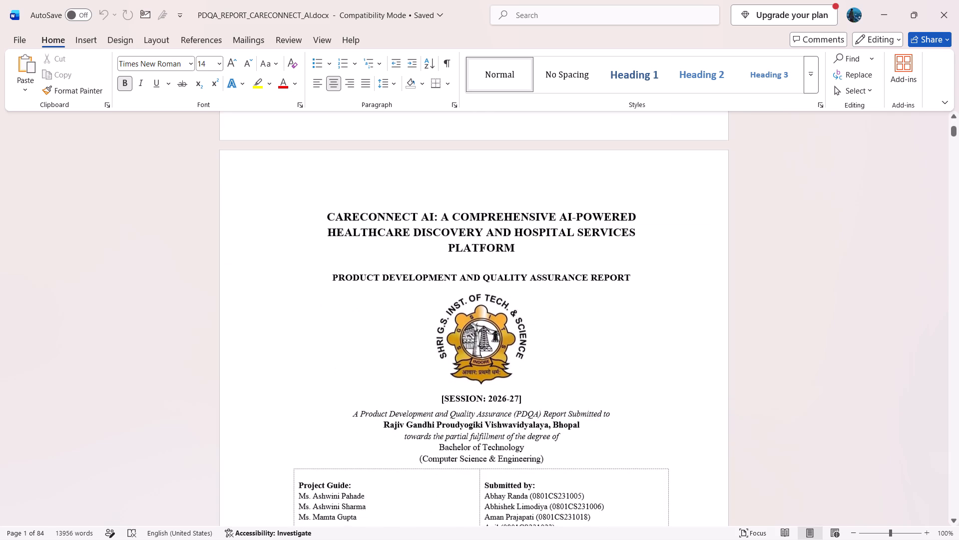
scroll(504, 263, "down", 3)
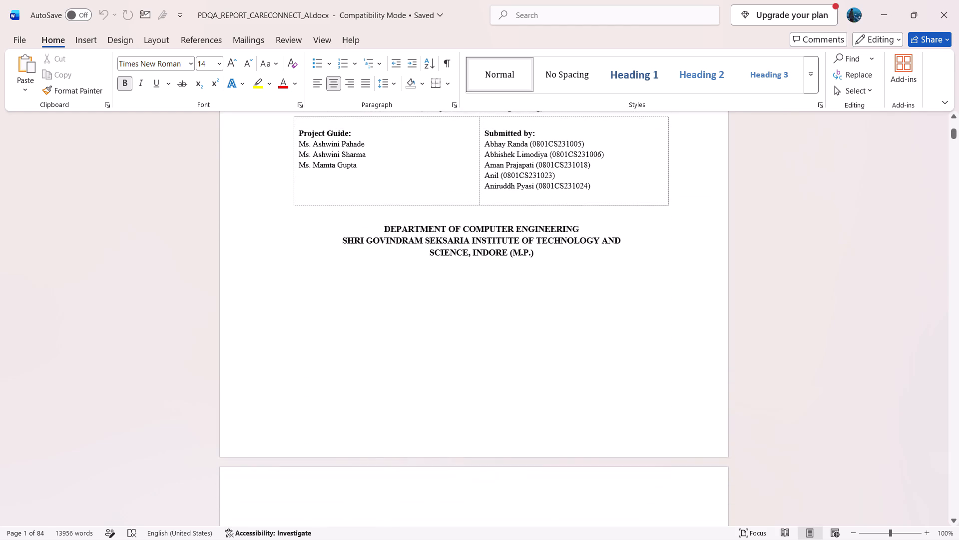
Examine the session lines and footers of this version's Recommendation and Certificate pages, rechecking its second cover page.
scroll(504, 263, "down", 2)
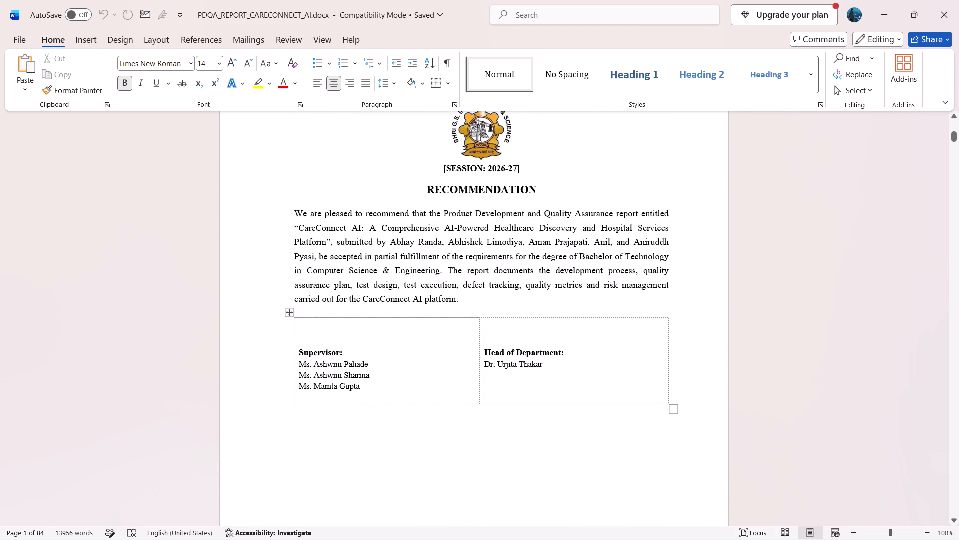
scroll(504, 263, "up", 2)
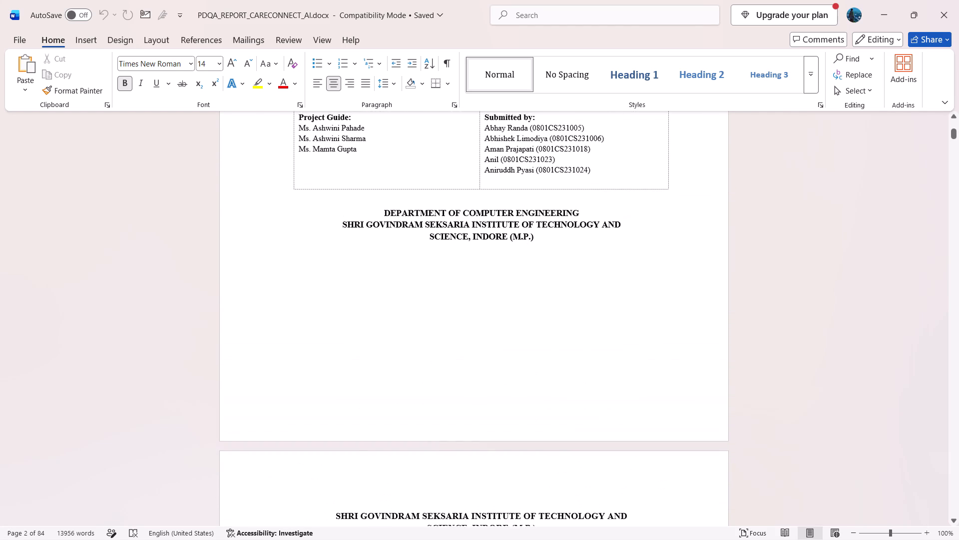
scroll(504, 263, "up", 1)
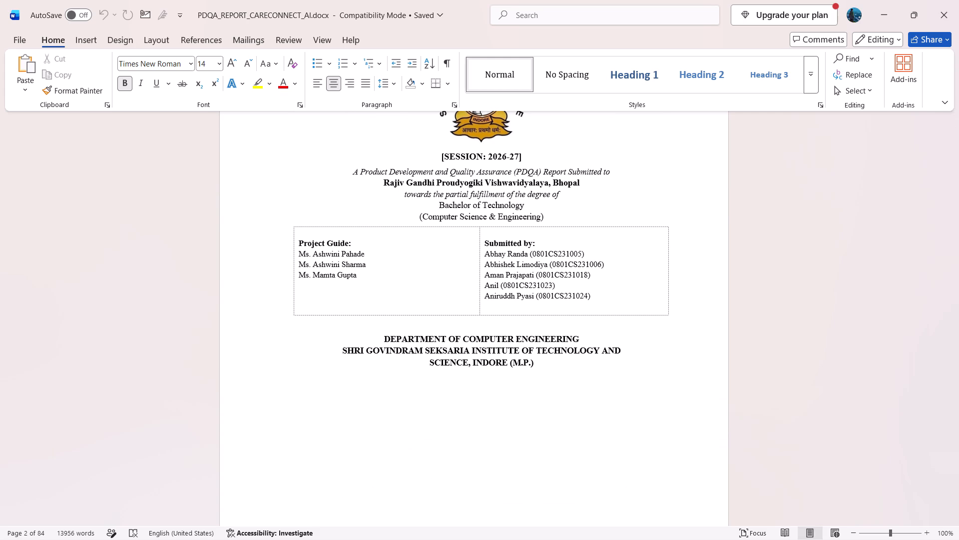
scroll(504, 263, "down", 5)
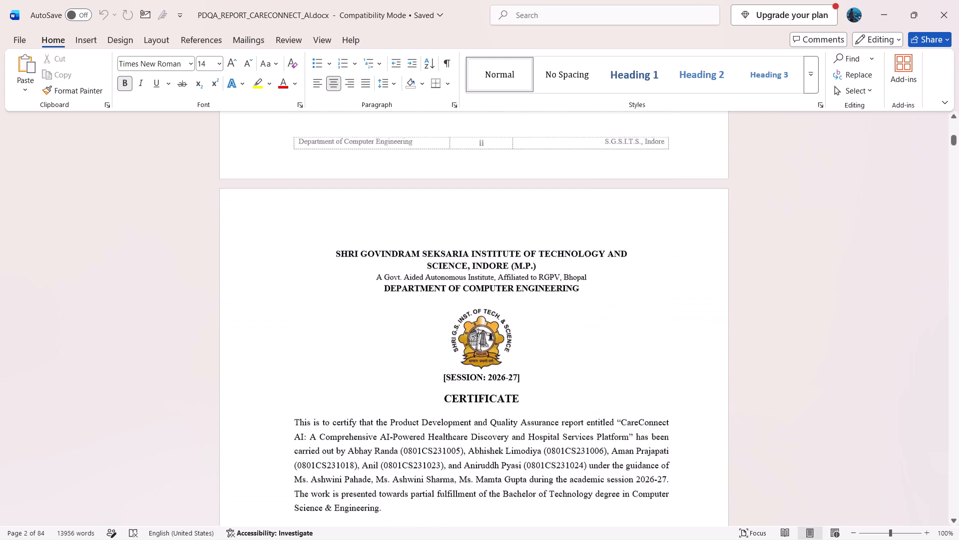
scroll(504, 263, "down", 1)
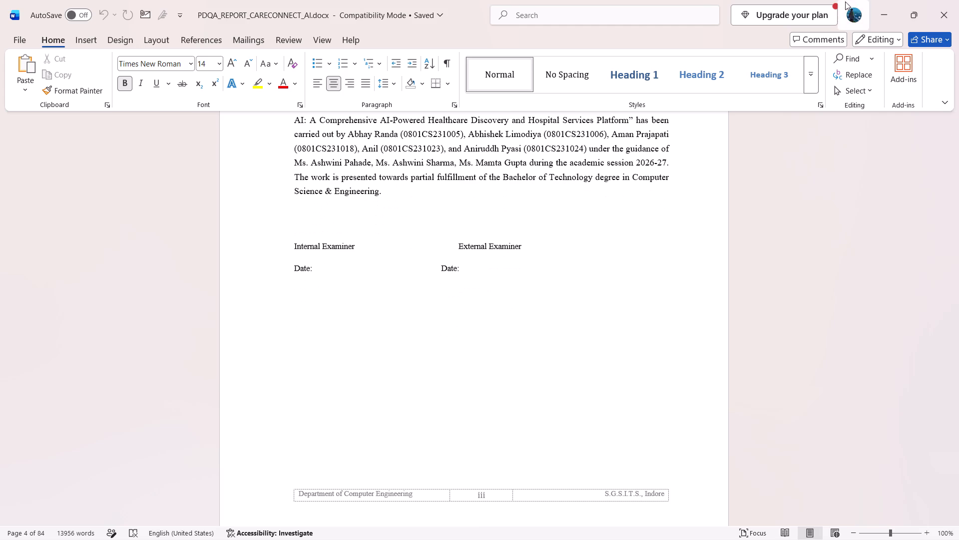
Return to PDQA_REPORT_CARECONNECT_AI (1).docx and recheck the header, session line and footer on its cover pages.
left_click(875, 7)
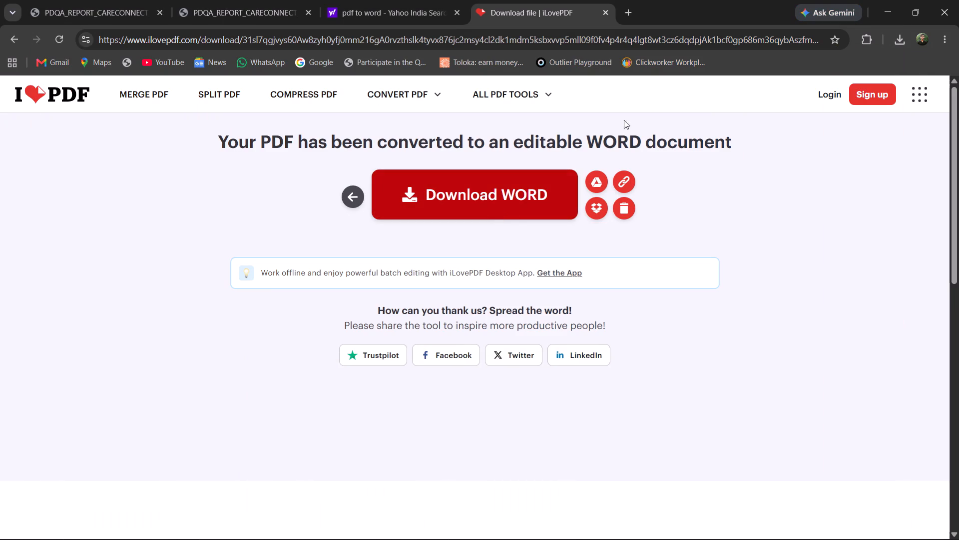
left_click(881, 3)
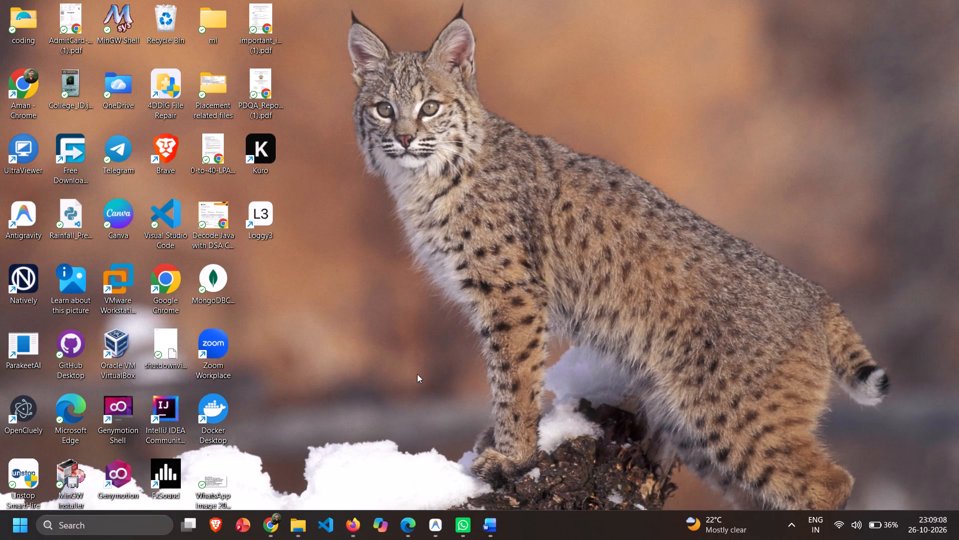
left_click(492, 528)
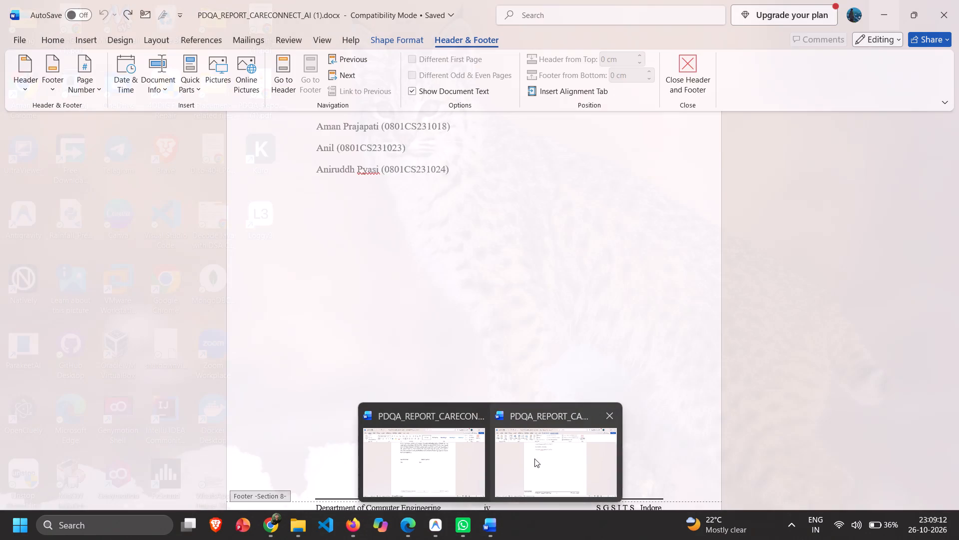
left_click(541, 458)
scroll(494, 370, "up", 4)
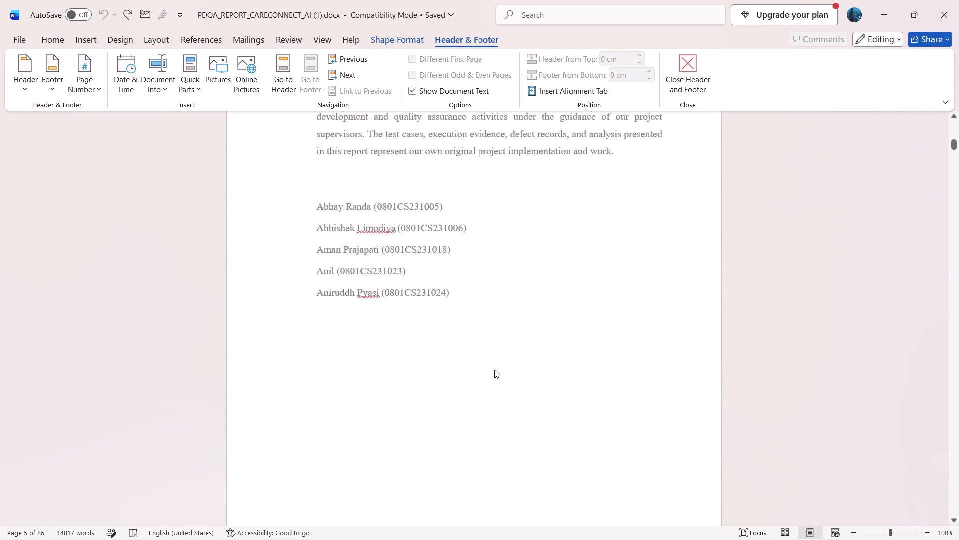
scroll(494, 370, "up", 14)
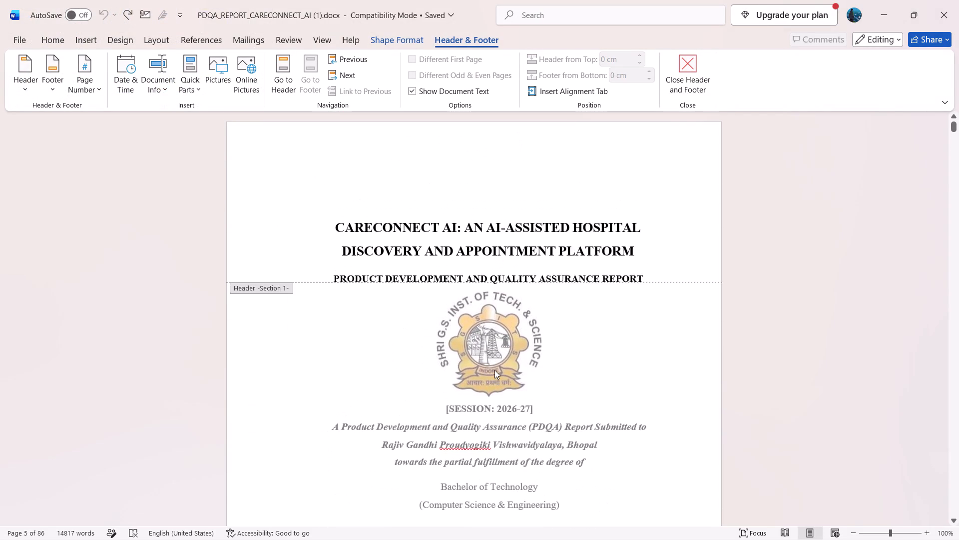
scroll(494, 370, "up", 2)
scroll(494, 370, "right", 1)
scroll(494, 370, "up", 1)
scroll(494, 370, "down", 2)
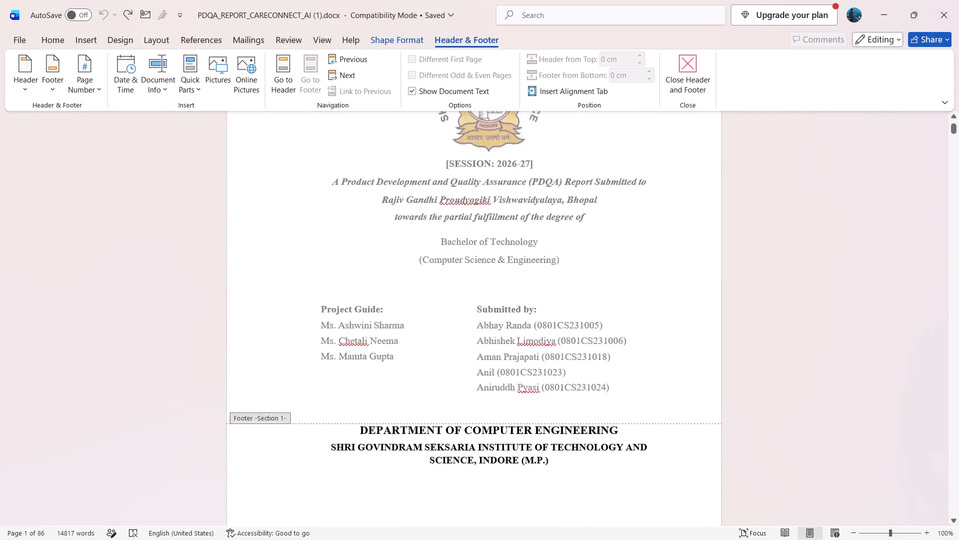
scroll(494, 370, "down", 2)
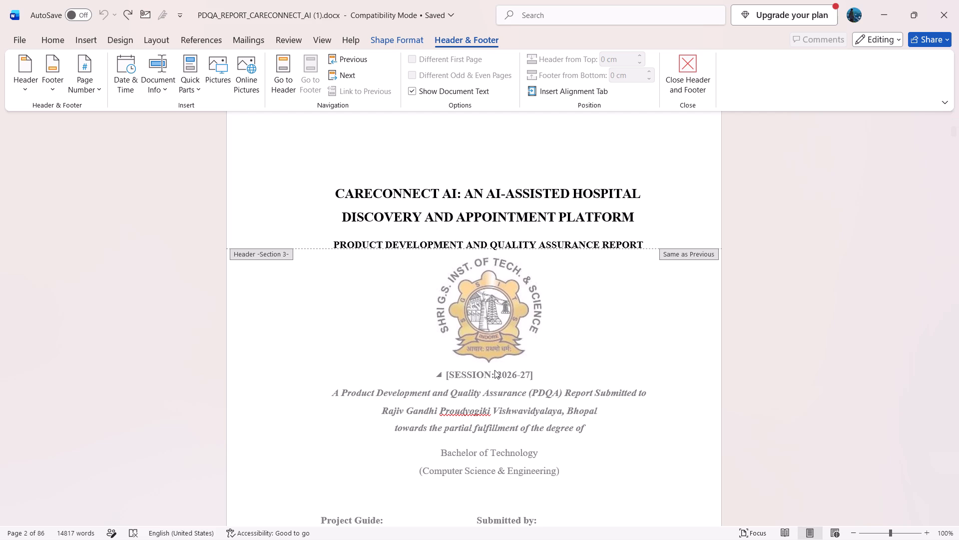
scroll(494, 370, "down", 1)
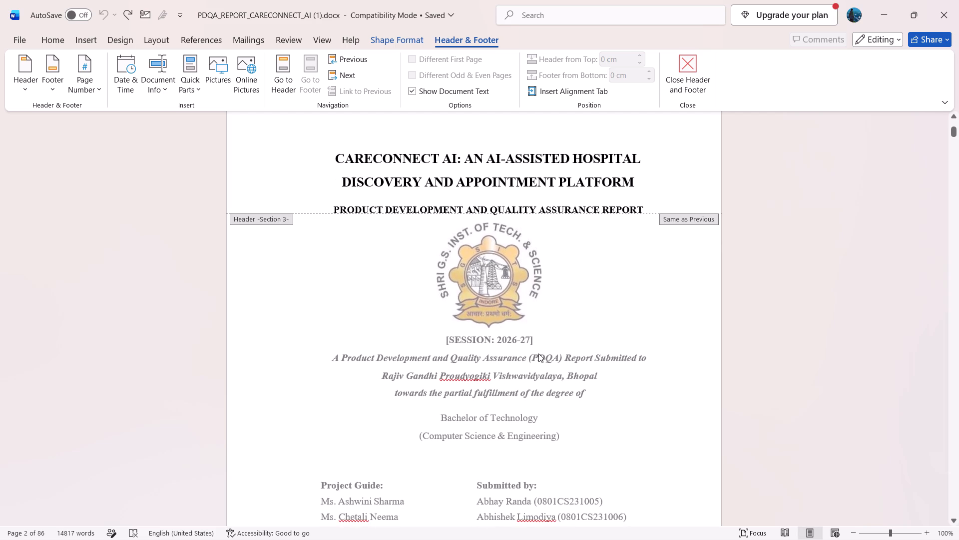
Leave header editing and examine the second cover page's logo and body, and the Recommendation page down to its footer.
left_click(491, 336)
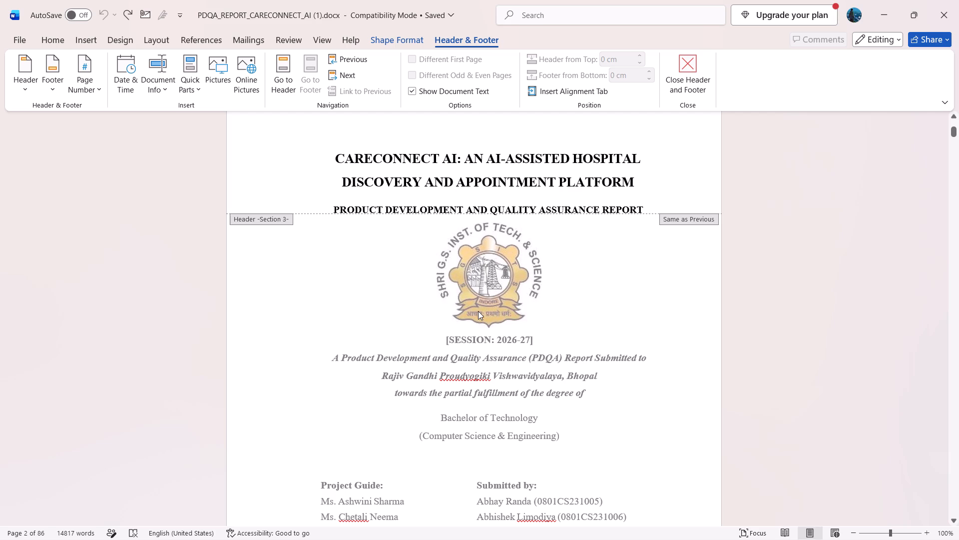
double_click(478, 311)
double_click(481, 292)
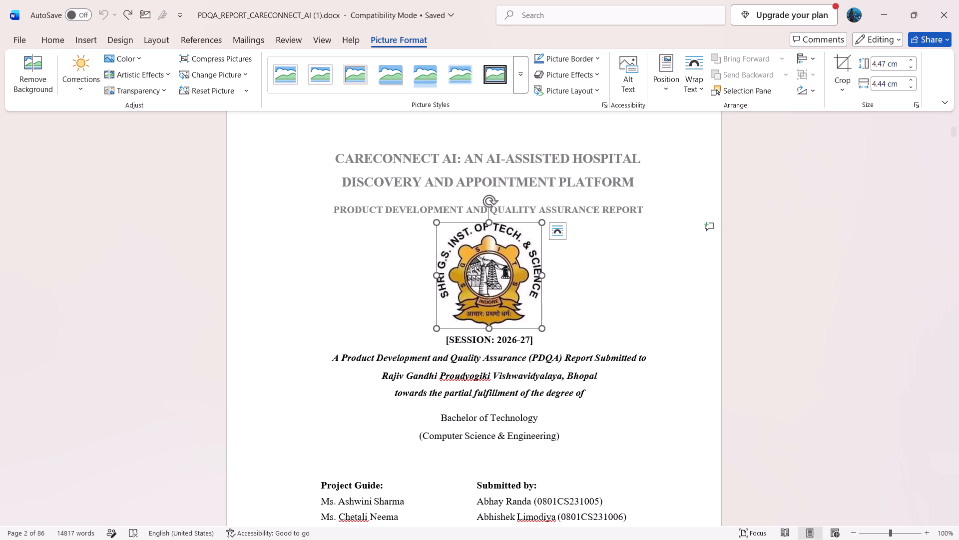
scroll(494, 347, "down", 2)
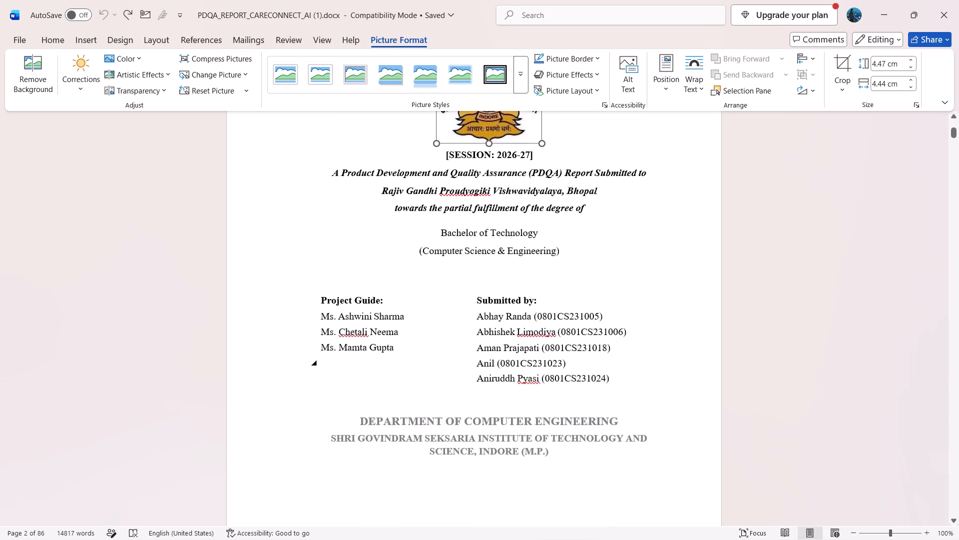
scroll(494, 347, "down", 2)
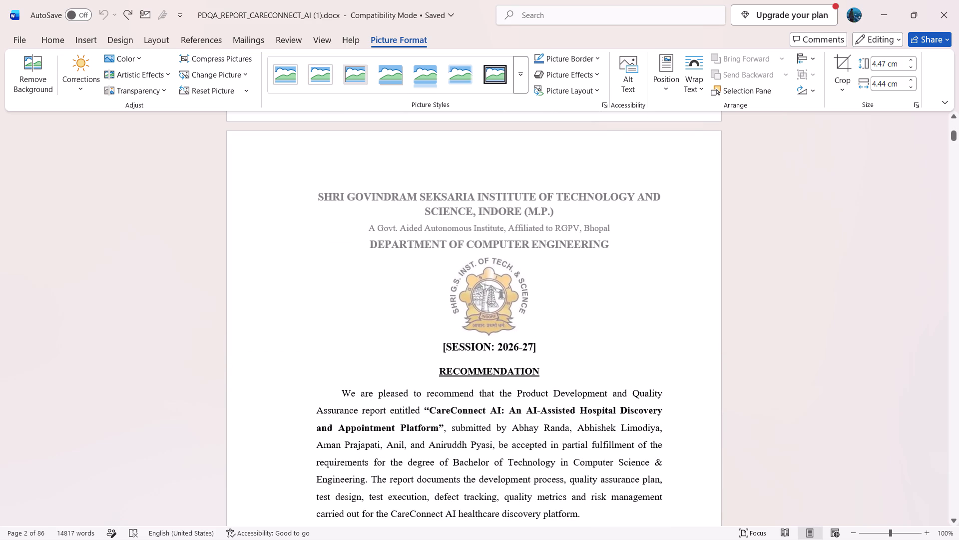
scroll(494, 347, "down", 1)
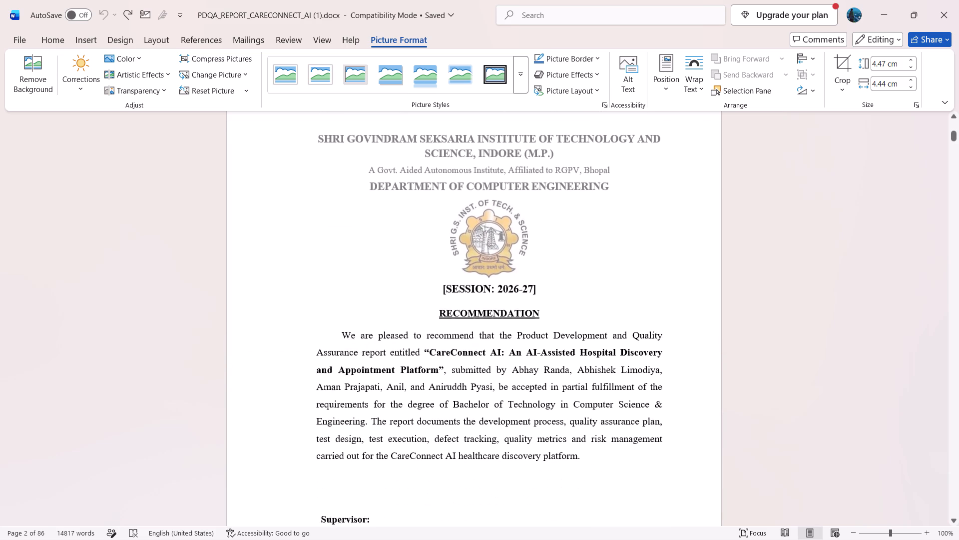
scroll(494, 347, "down", 1)
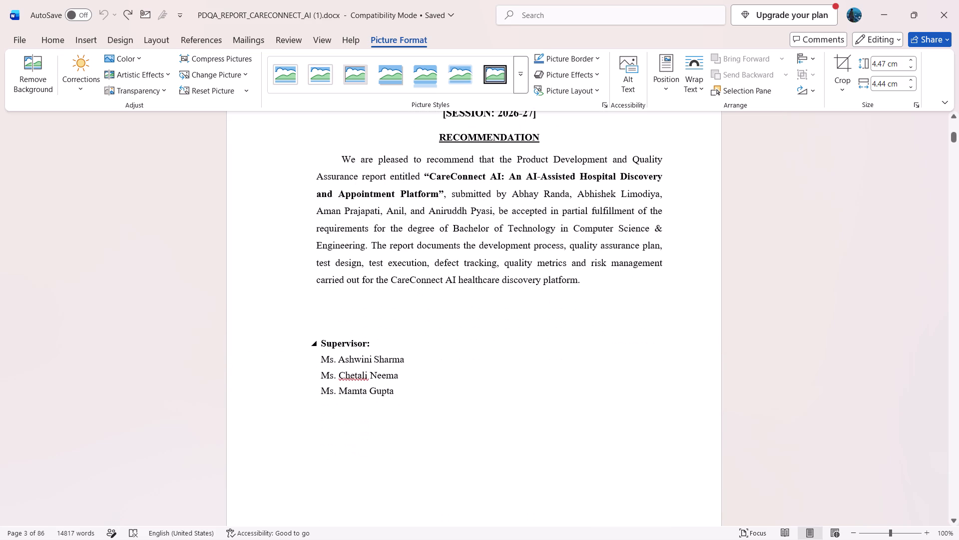
scroll(494, 347, "down", 2)
scroll(494, 347, "up", 1)
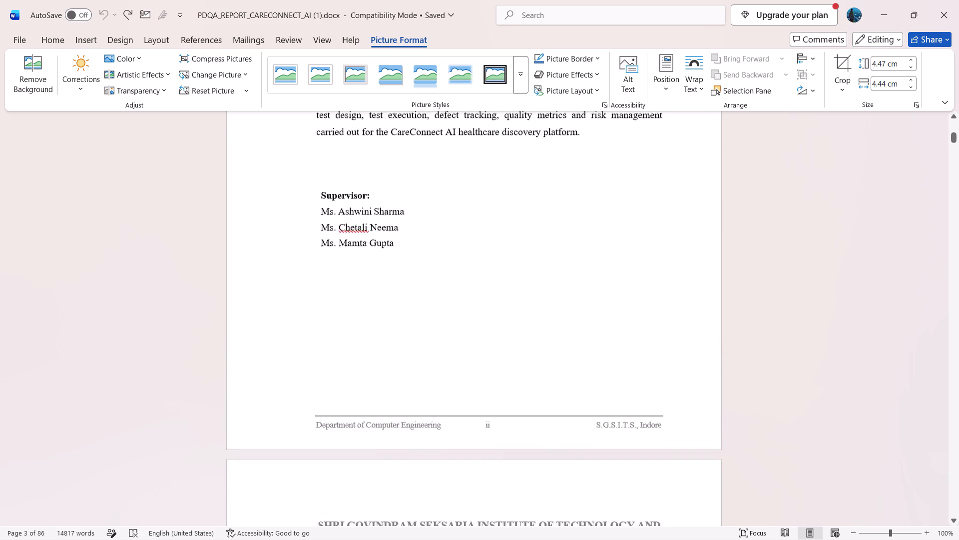
Compare the Recommendation page's header and session line with the session line and department footer on the two cover pages.
scroll(494, 347, "up", 4)
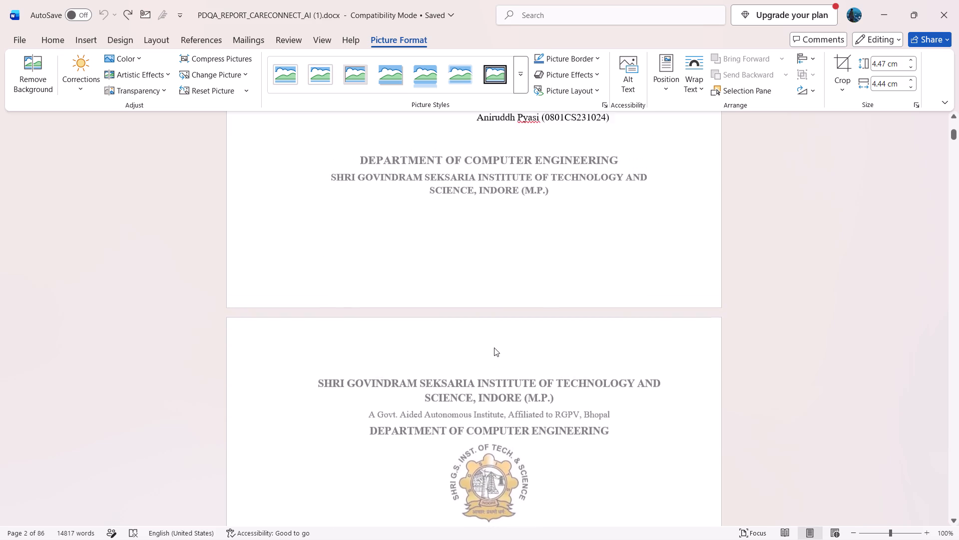
scroll(494, 347, "up", 1)
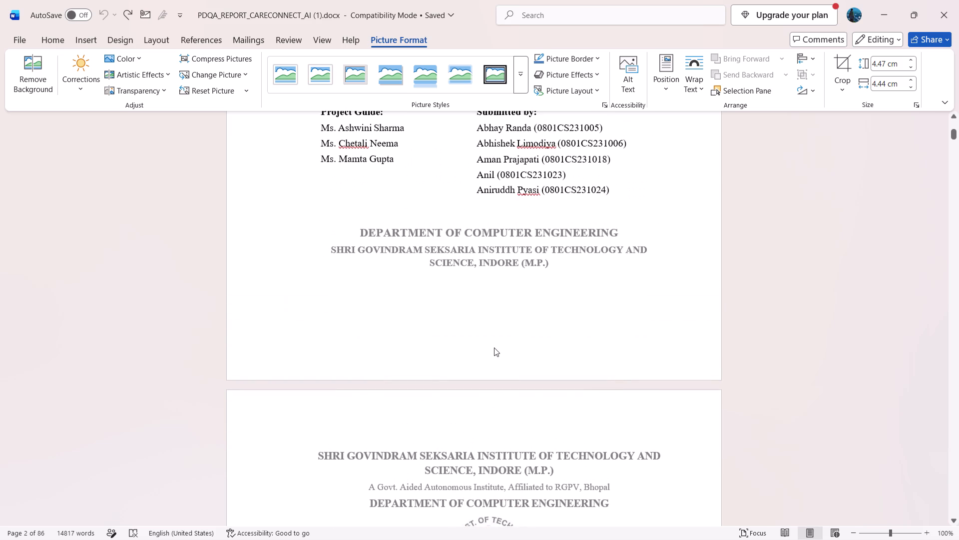
scroll(494, 347, "down", 2)
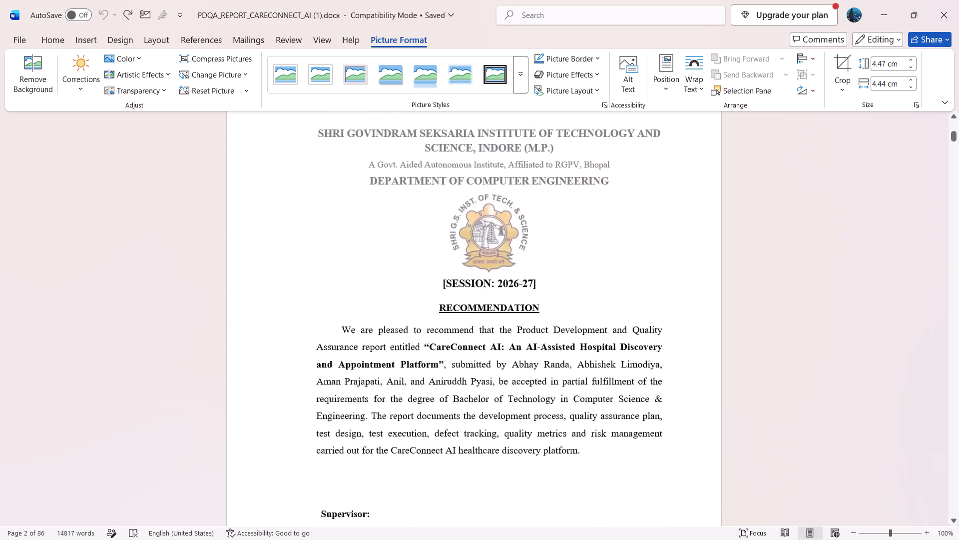
scroll(494, 347, "down", 1)
scroll(494, 347, "up", 3)
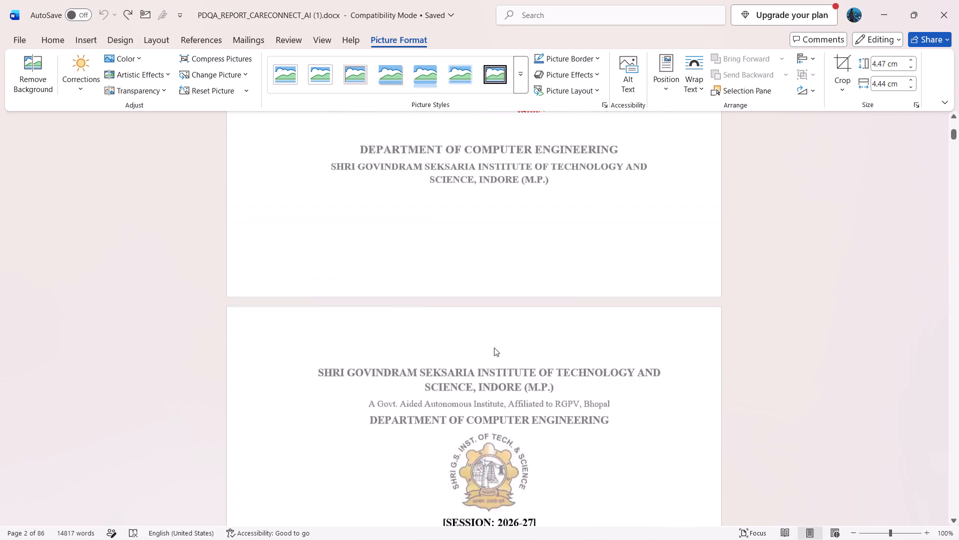
scroll(482, 266, "up", 2)
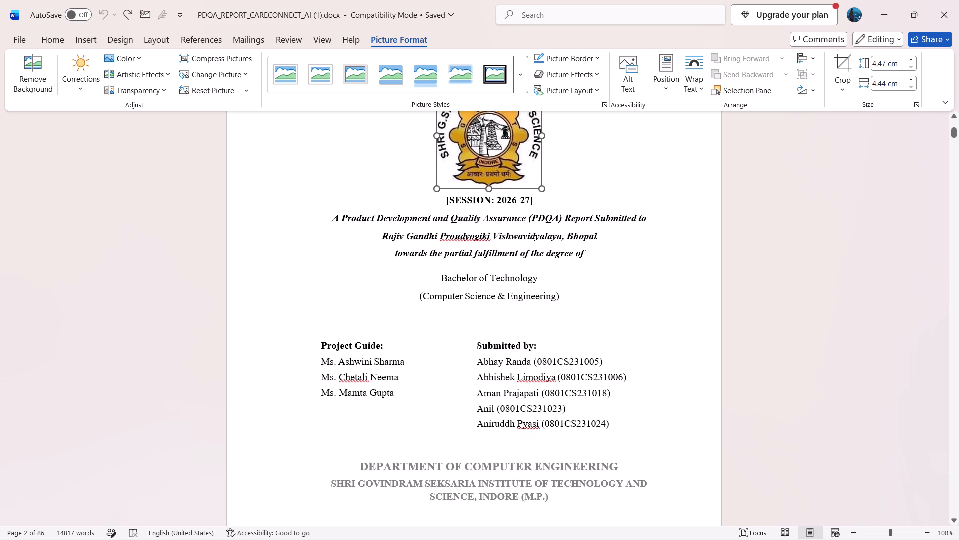
scroll(482, 266, "up", 3)
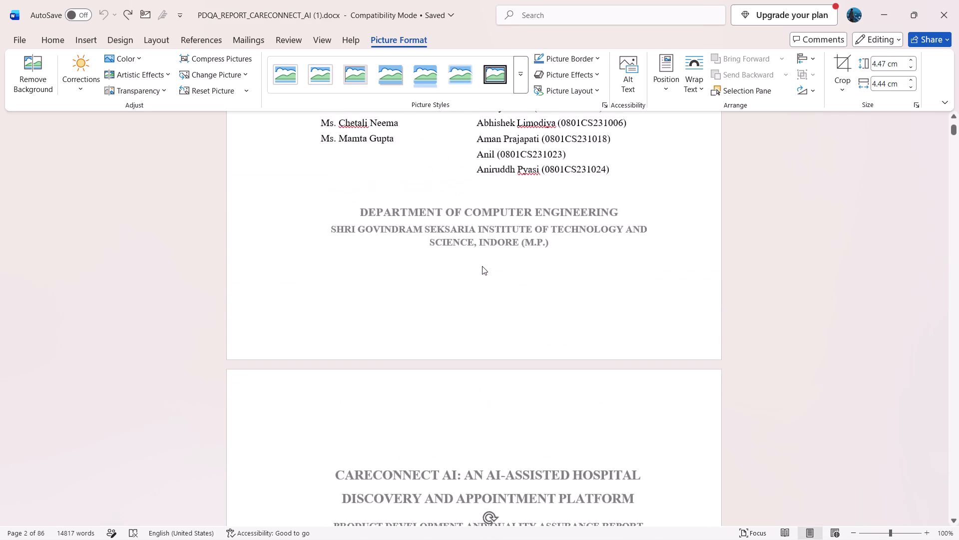
scroll(482, 266, "up", 1)
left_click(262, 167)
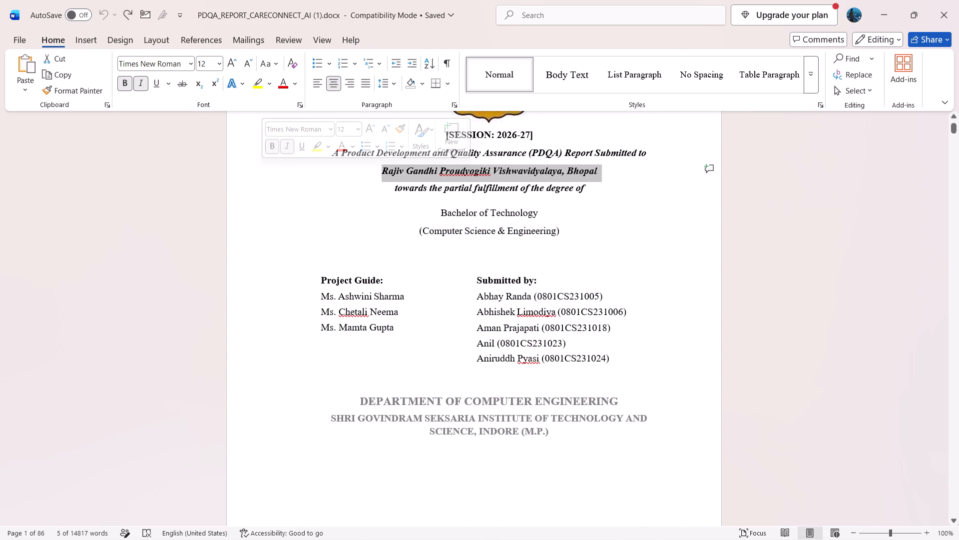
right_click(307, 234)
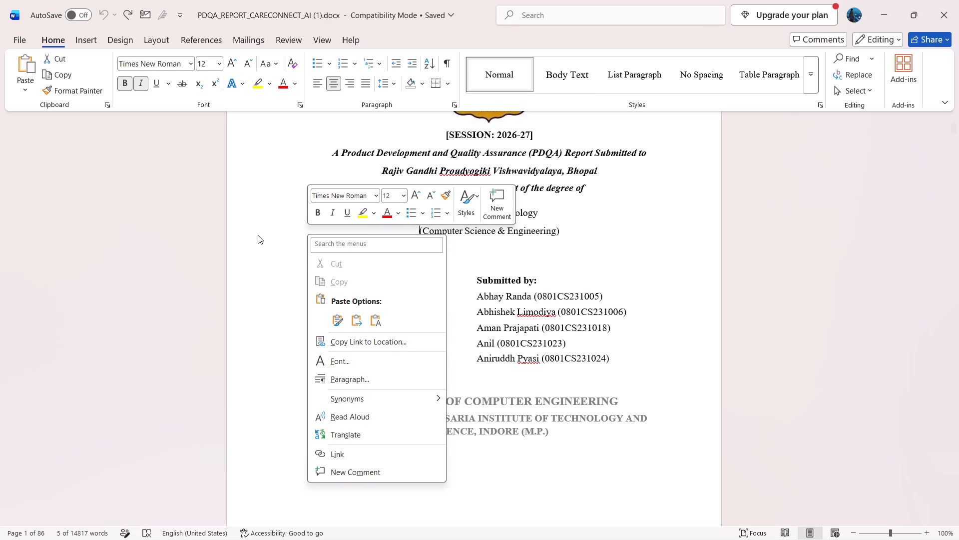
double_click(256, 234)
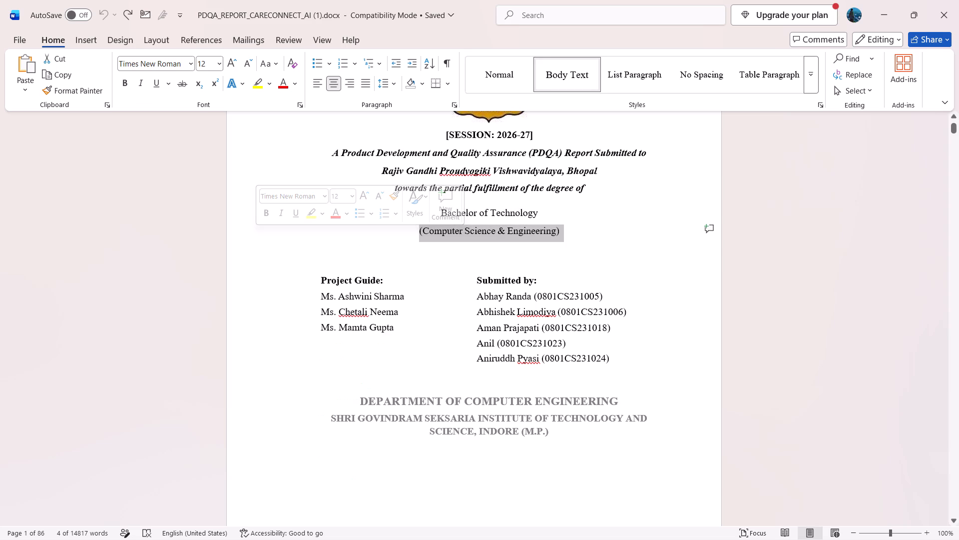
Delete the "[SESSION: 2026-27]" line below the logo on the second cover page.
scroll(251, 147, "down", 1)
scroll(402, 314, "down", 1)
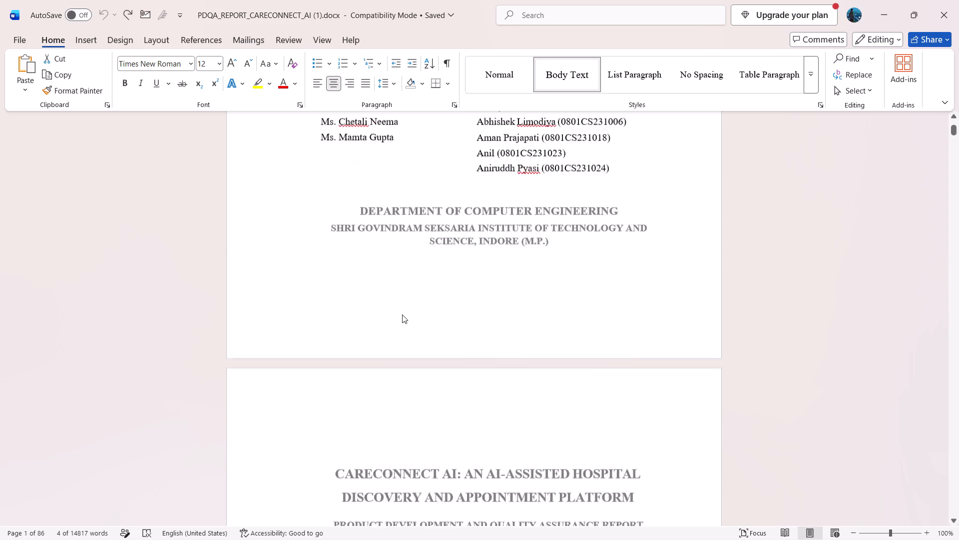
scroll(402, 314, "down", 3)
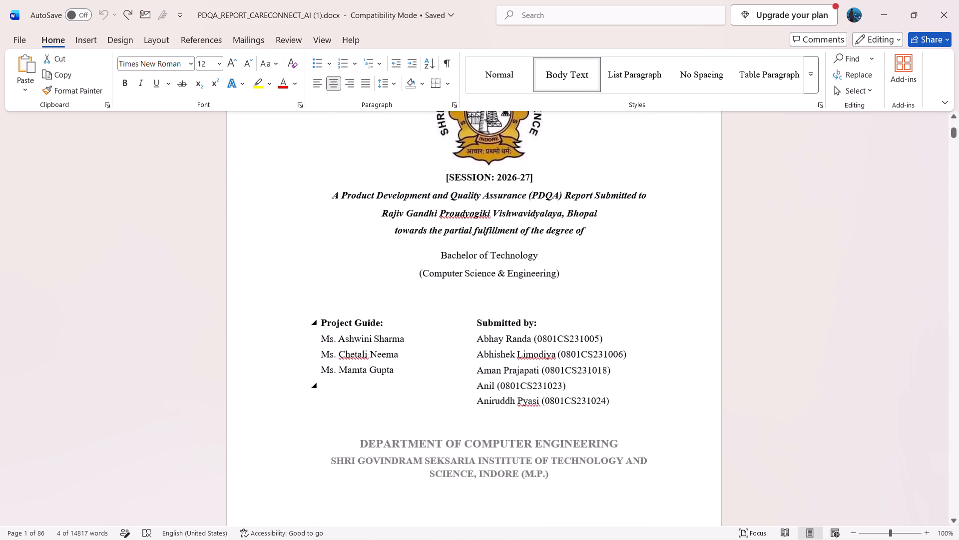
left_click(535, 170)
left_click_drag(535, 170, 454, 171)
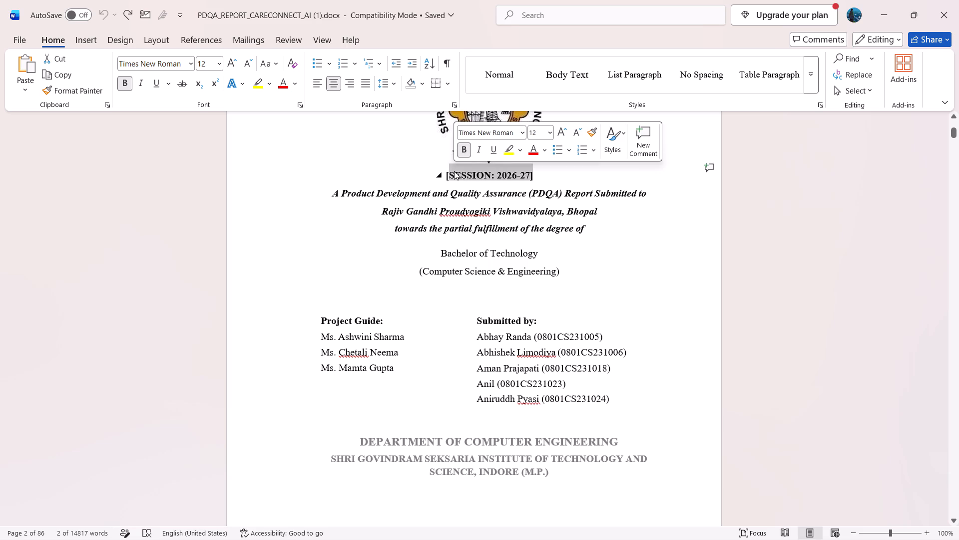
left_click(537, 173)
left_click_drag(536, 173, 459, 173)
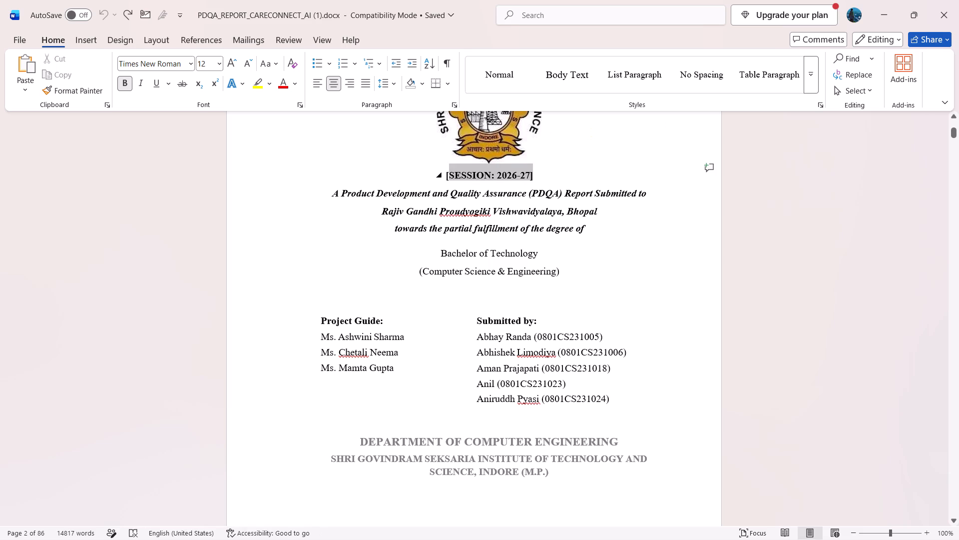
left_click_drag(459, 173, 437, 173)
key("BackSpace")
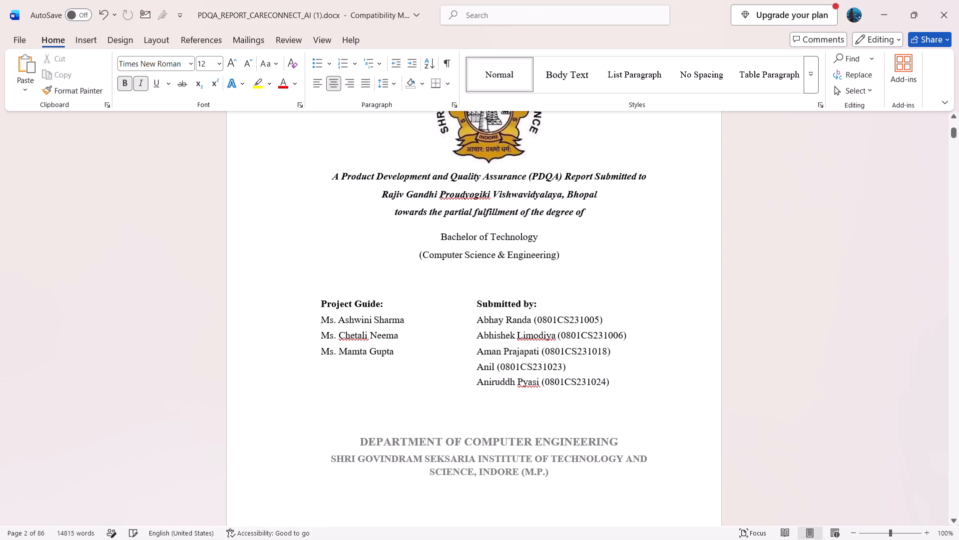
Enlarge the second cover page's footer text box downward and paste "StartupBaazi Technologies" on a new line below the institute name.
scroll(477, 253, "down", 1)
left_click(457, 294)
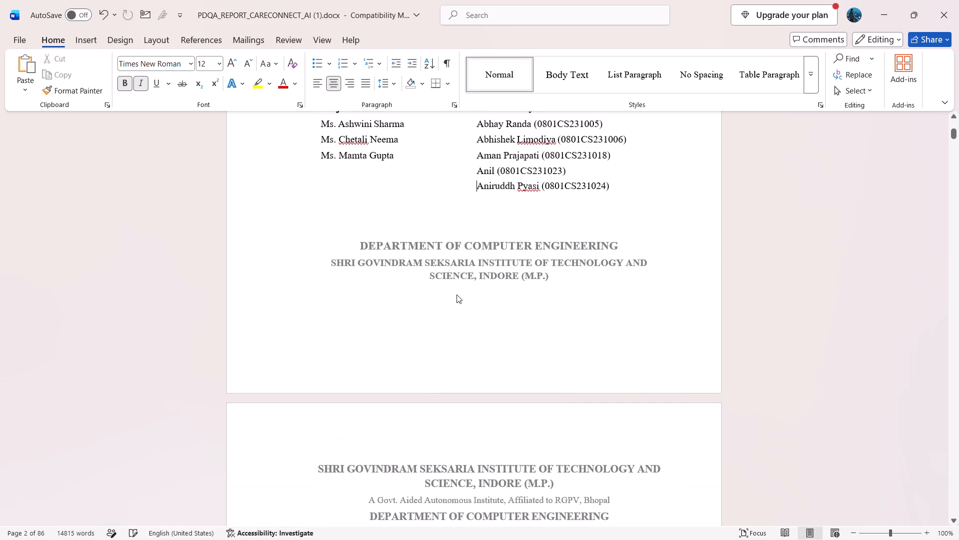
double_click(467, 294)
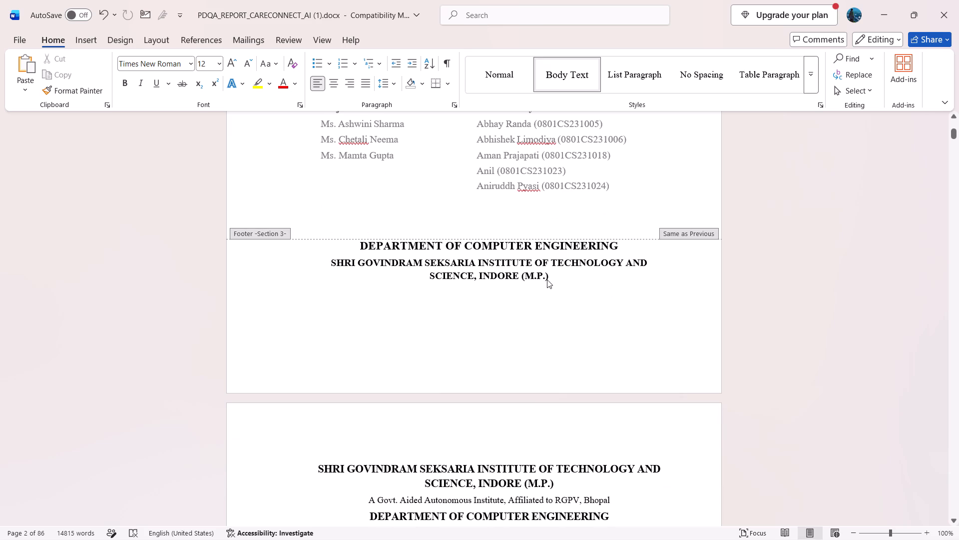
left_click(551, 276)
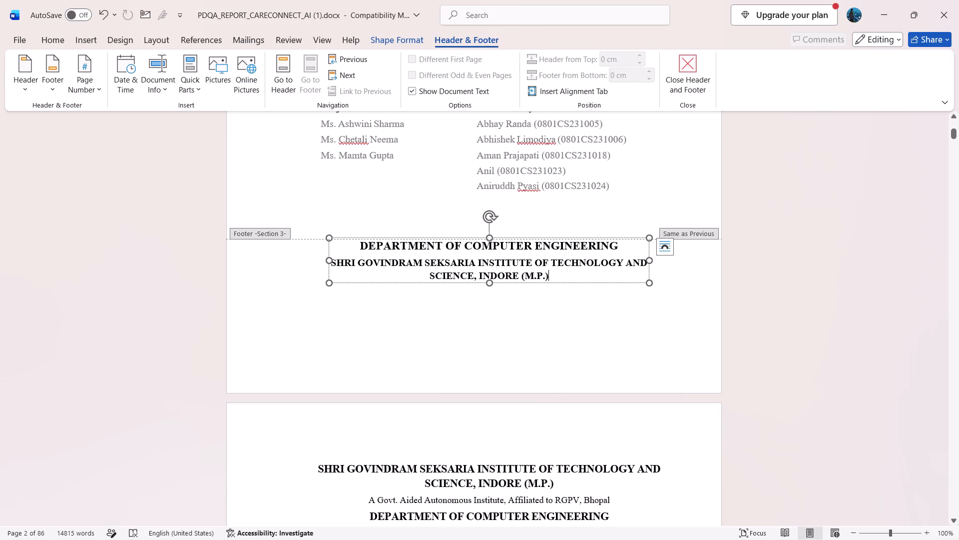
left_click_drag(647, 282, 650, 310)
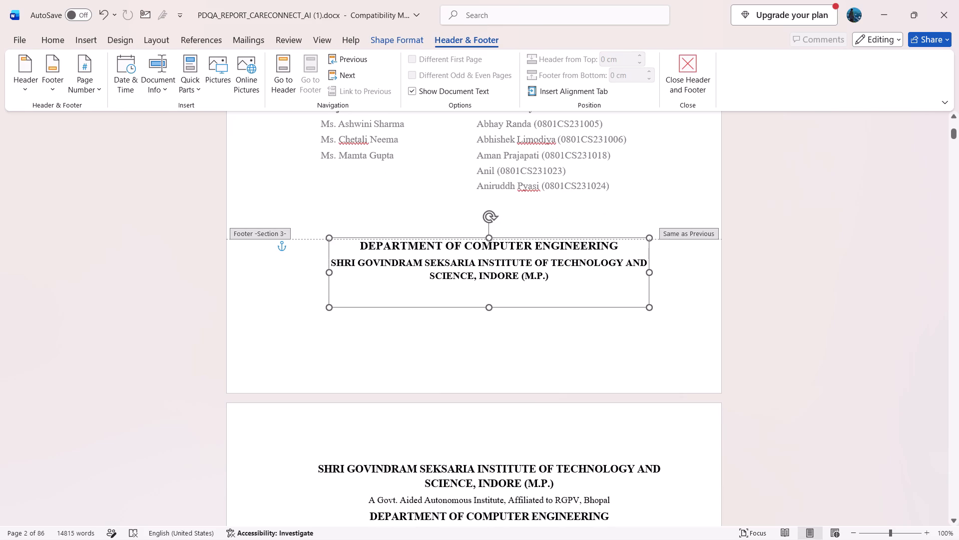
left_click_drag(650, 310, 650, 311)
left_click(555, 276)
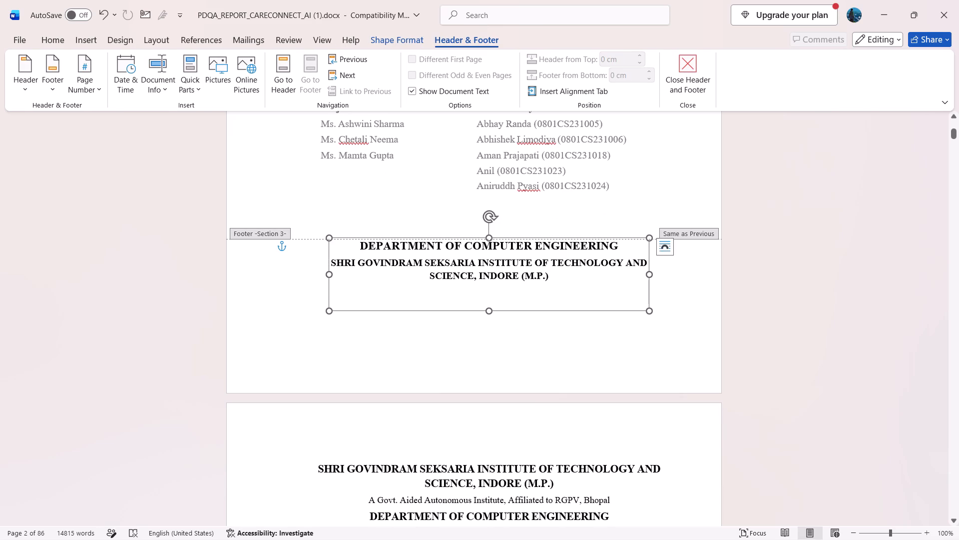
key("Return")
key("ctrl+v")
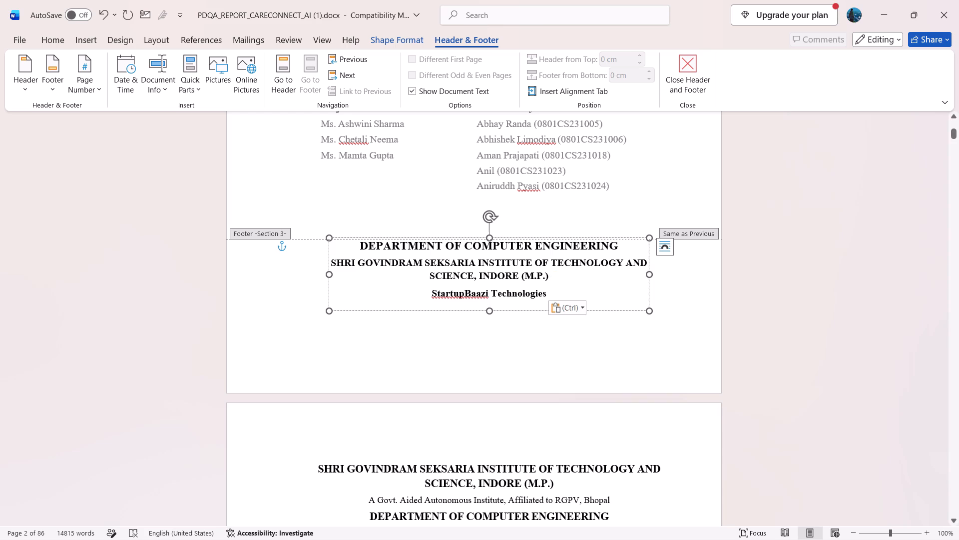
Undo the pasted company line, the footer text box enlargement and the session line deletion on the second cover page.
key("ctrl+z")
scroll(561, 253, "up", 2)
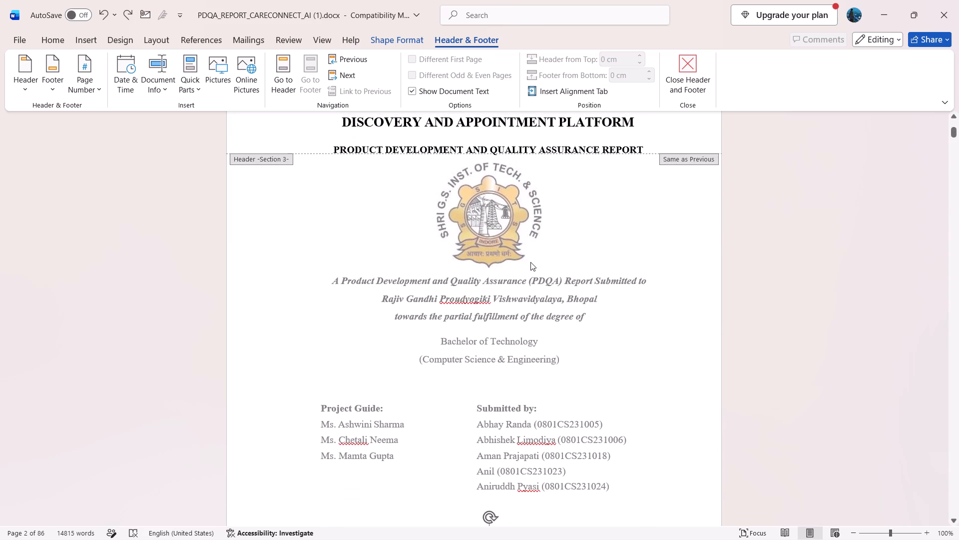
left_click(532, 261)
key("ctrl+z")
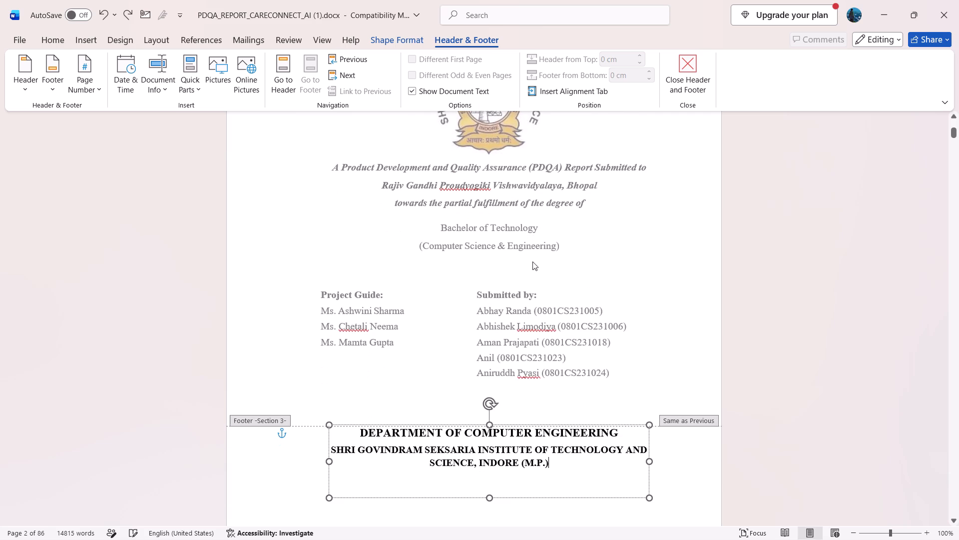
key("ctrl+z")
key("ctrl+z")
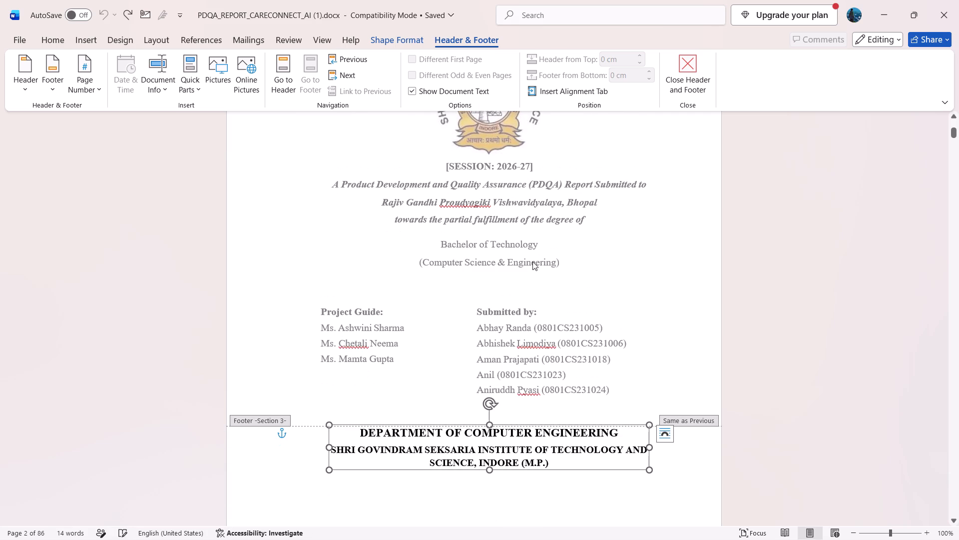
Cut the "[SESSION: 2026-27]" line below the logo on the second cover page.
double_click(531, 163)
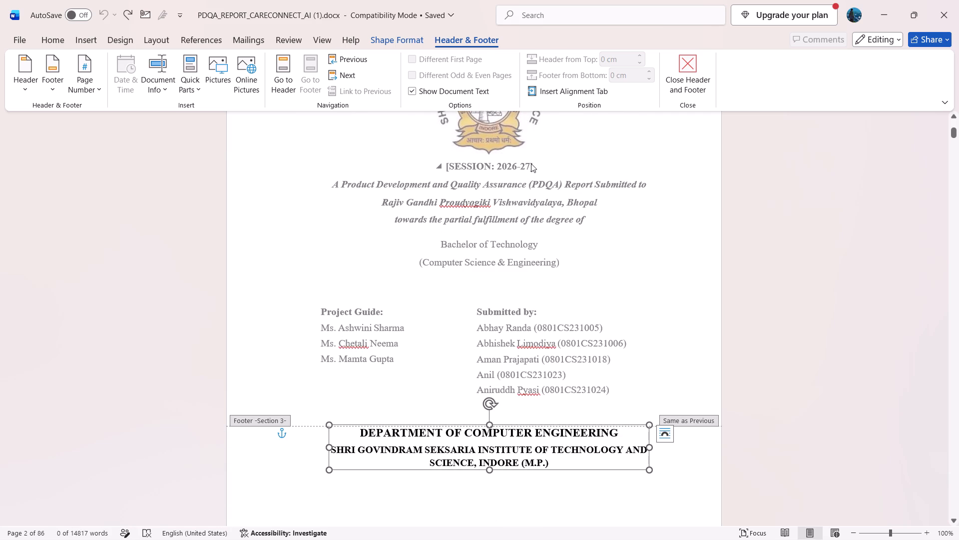
left_click_drag(533, 163, 536, 165)
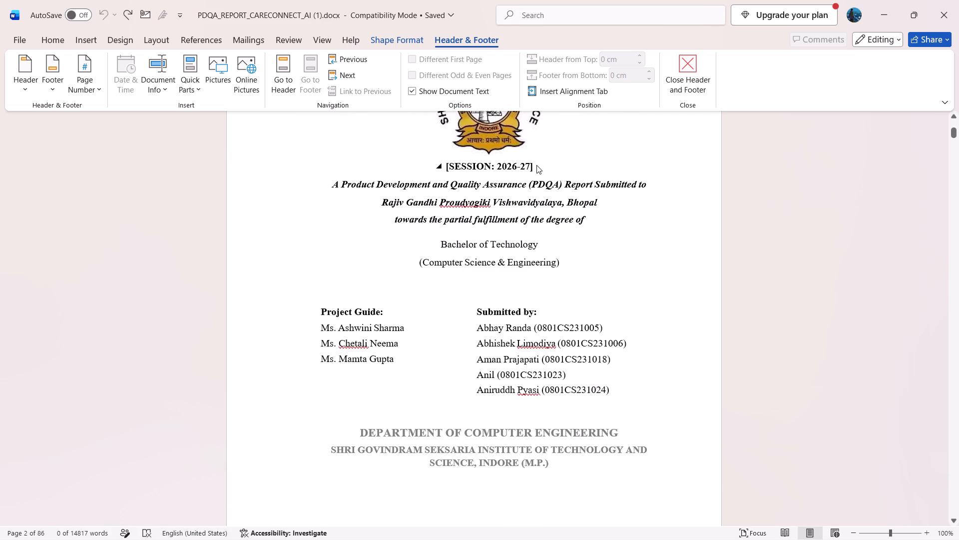
left_click_drag(536, 165, 540, 165)
left_click(540, 165)
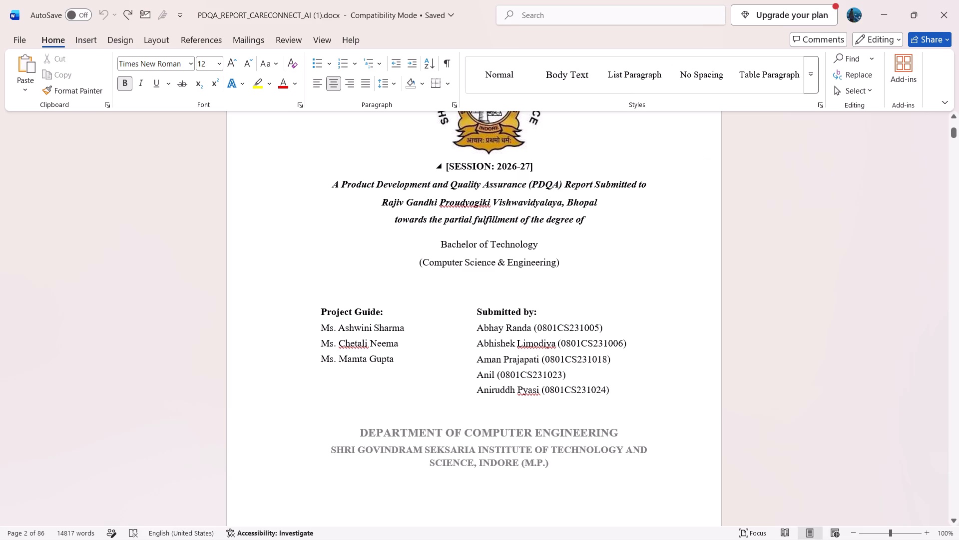
left_click_drag(536, 166, 447, 168)
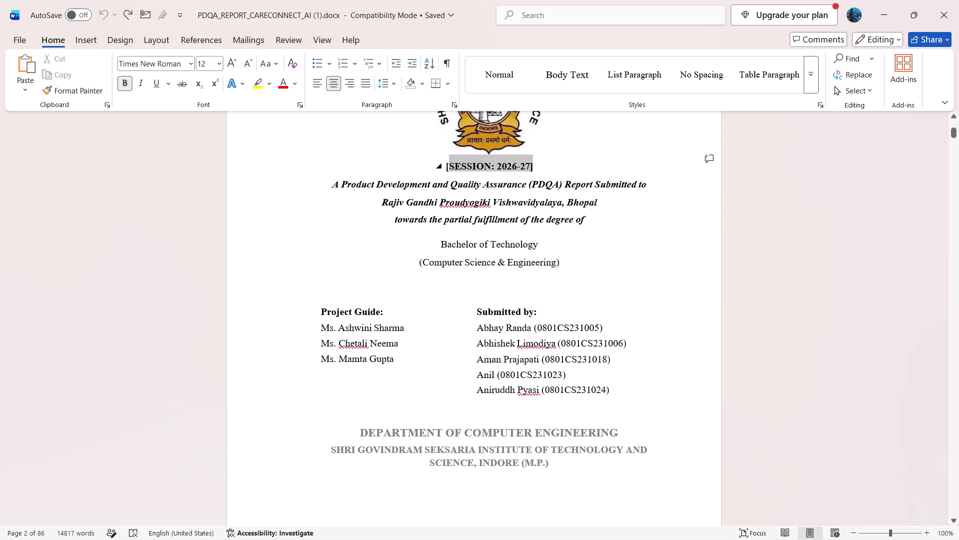
left_click_drag(447, 168, 445, 167)
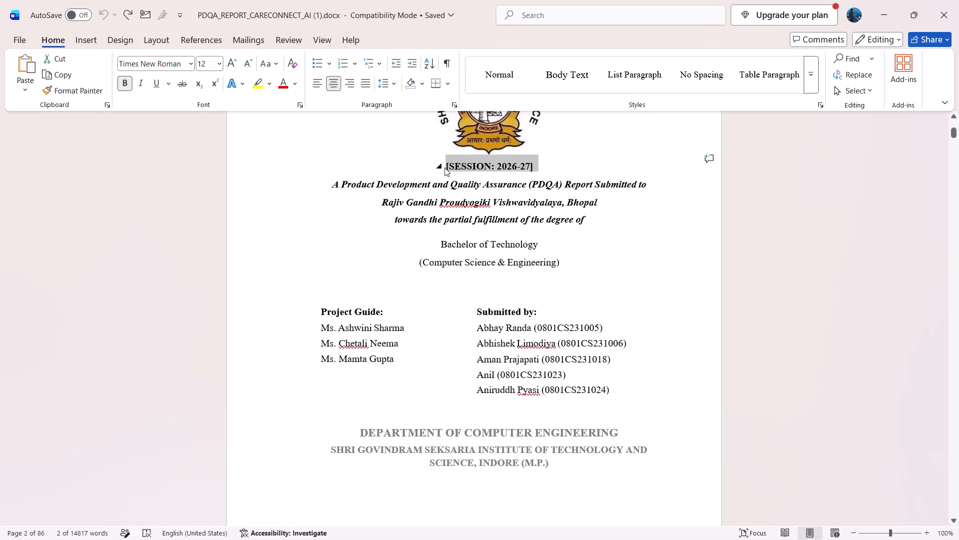
key("ctrl+c")
key("ctrl+x")
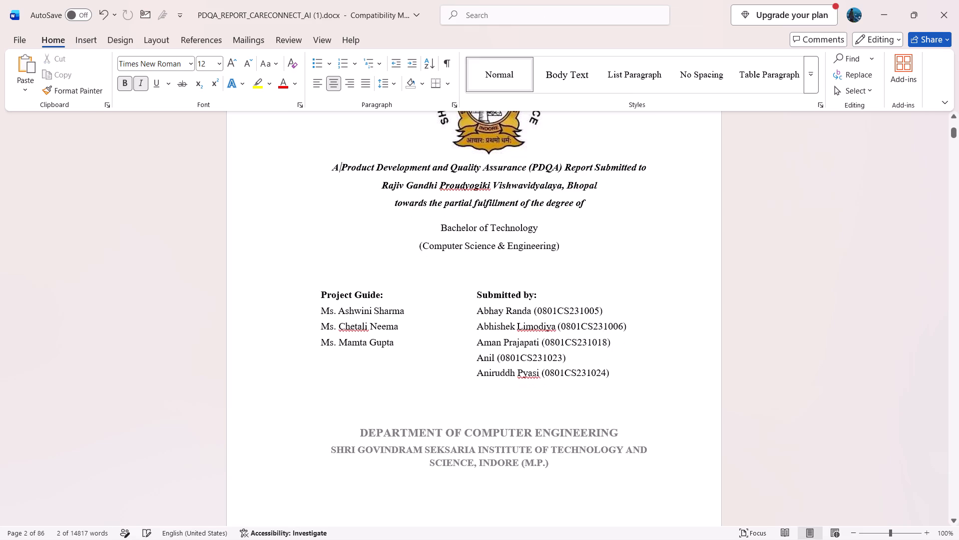
Enlarge the second cover page's footer text box downward and paste the cut session line on a new line below the institute name.
scroll(486, 215, "down", 2)
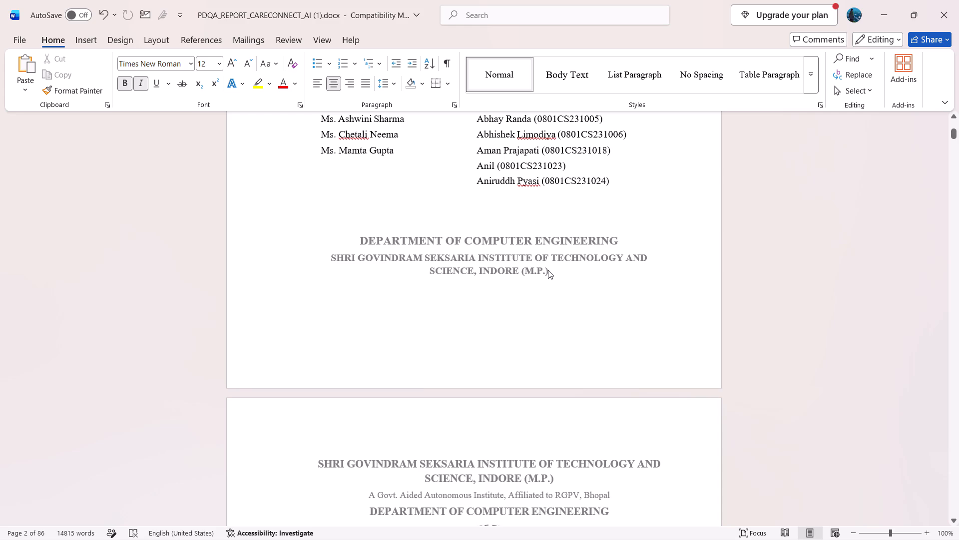
double_click(548, 270)
left_click(556, 272)
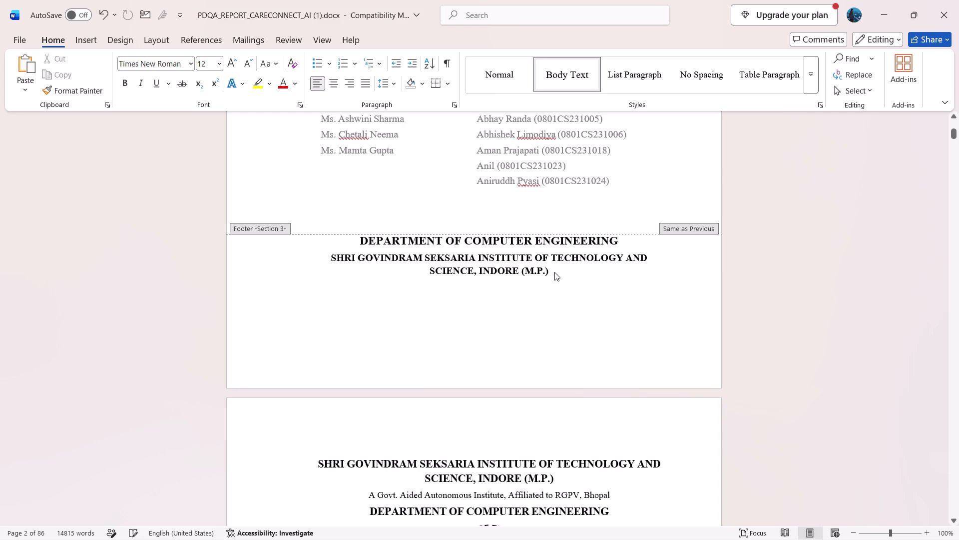
double_click(532, 262)
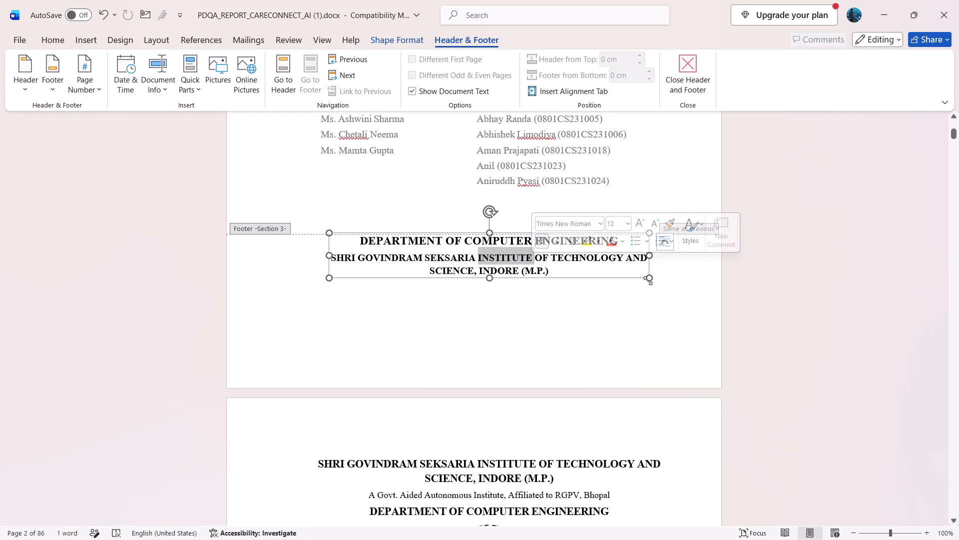
left_click_drag(648, 280, 651, 307)
left_click(560, 273)
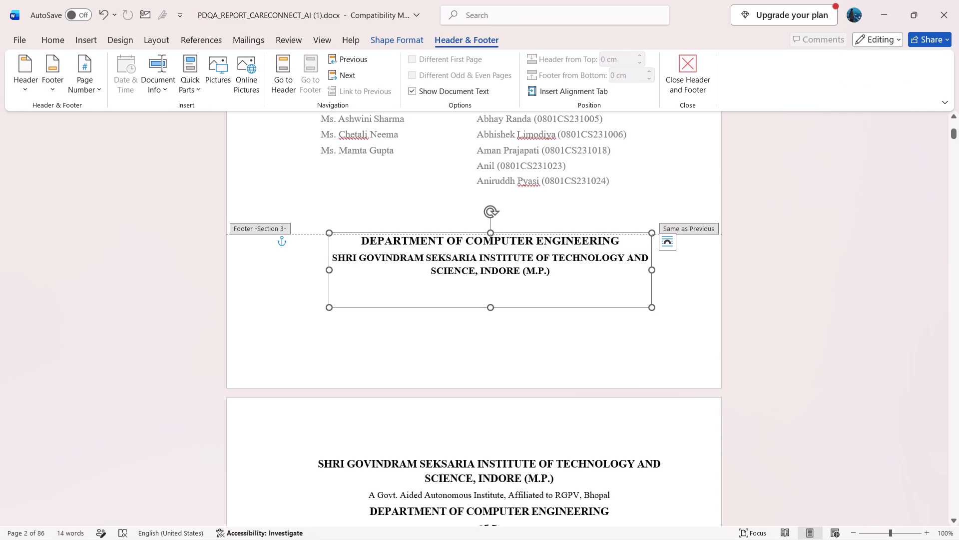
key("Return")
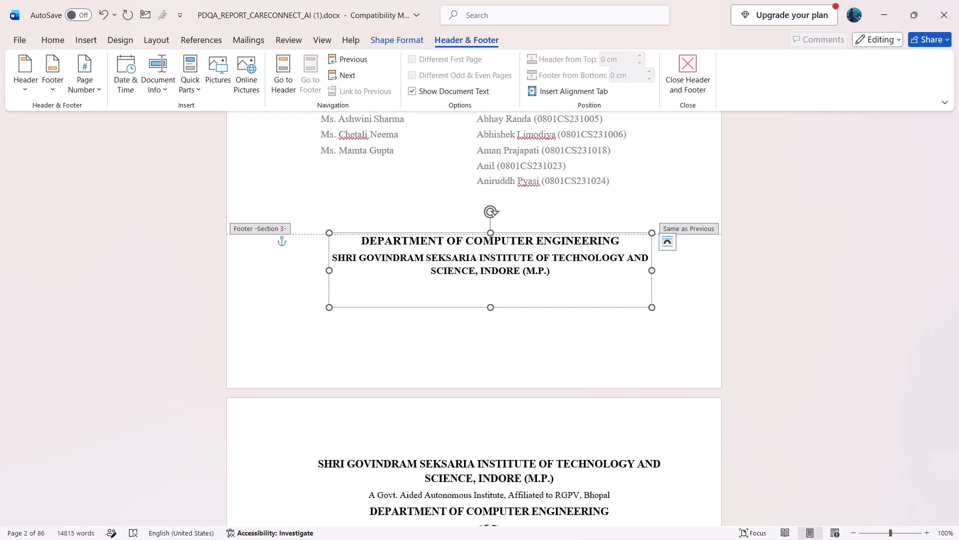
key("ctrl+v")
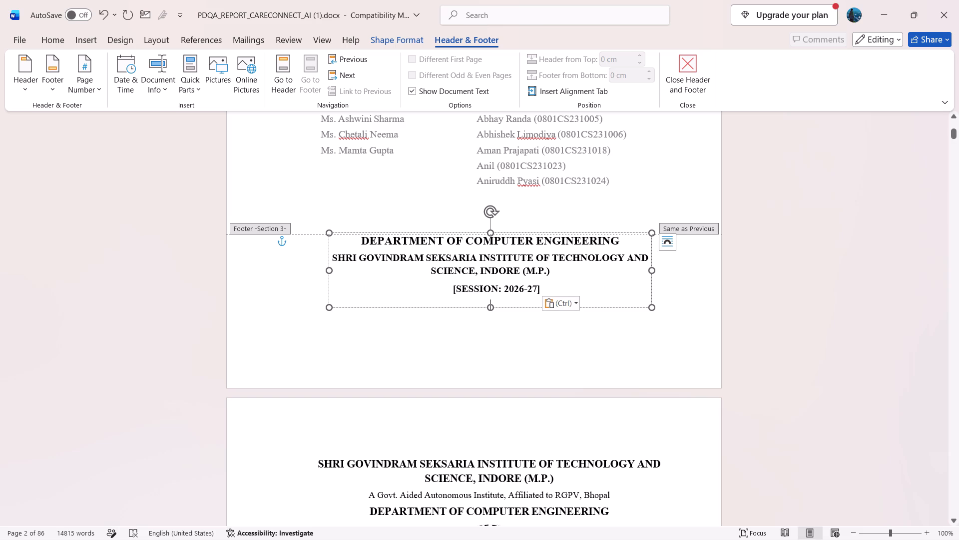
Shorten the session line in the second cover page's footer to "[2026-27]".
left_click(502, 289)
key("BackSpace")
key("BackSpace")
key("BackSpace")
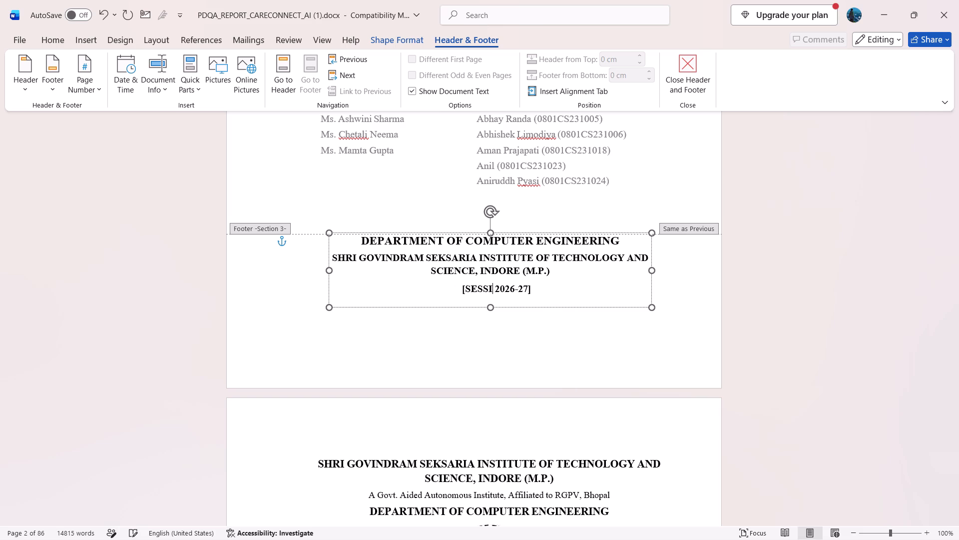
key("BackSpace")
key("BackSpace")
key("BackSpace")
key("BackSpace")
key("BackSpace")
key("Right")
key("BackSpace")
left_click(483, 369)
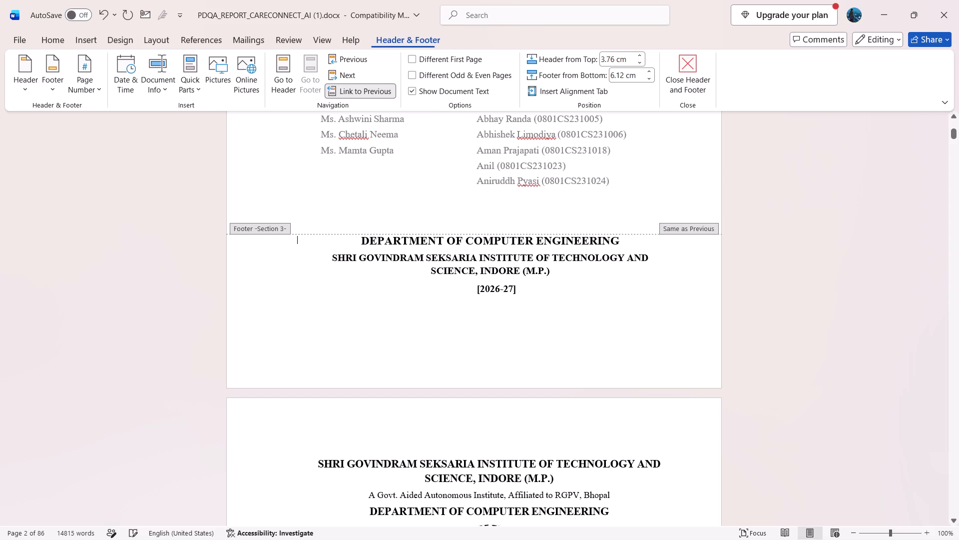
Compare the cover pages' layout and footer with the header, session line and footer of the Recommendation page.
scroll(483, 369, "down", 1)
scroll(498, 317, "down", 1)
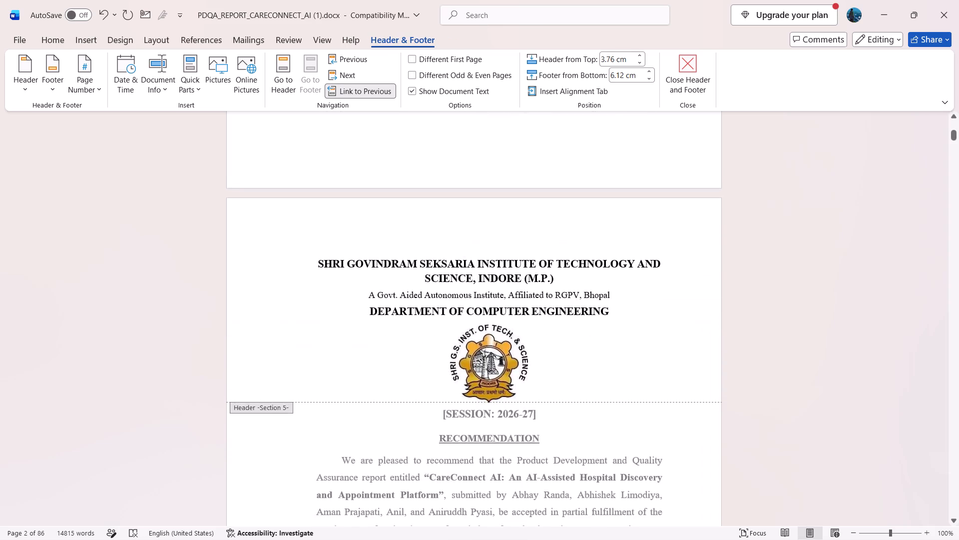
scroll(498, 317, "down", 2)
scroll(498, 317, "up", 1)
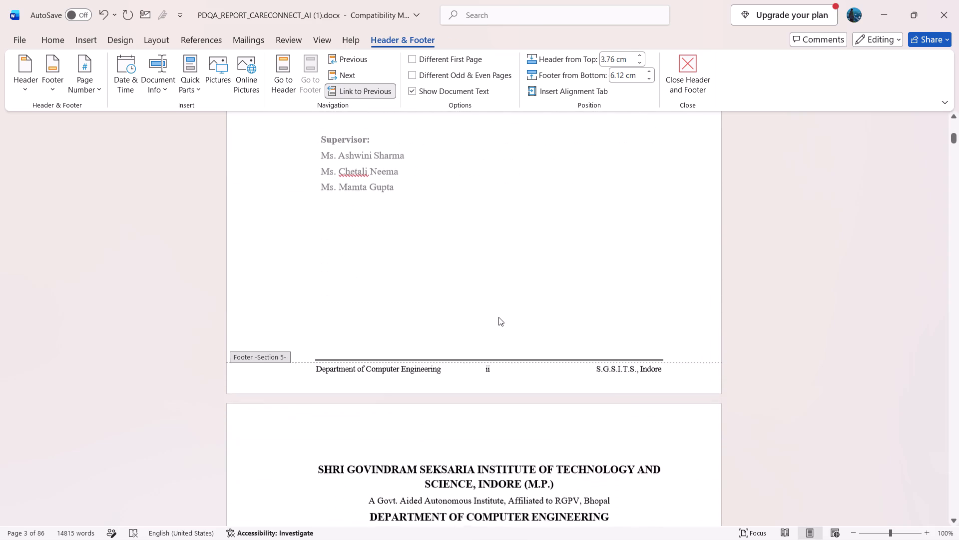
scroll(498, 317, "up", 4)
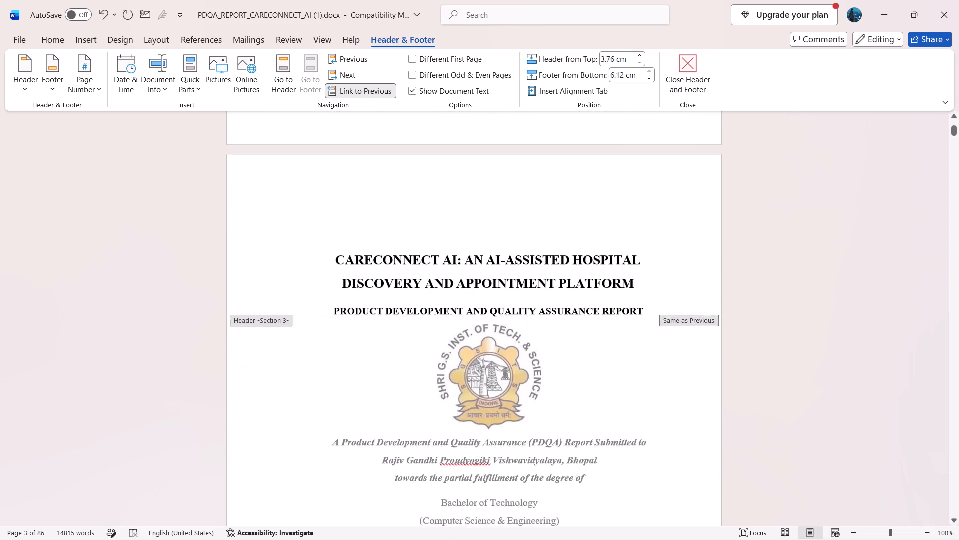
scroll(498, 317, "up", 1)
scroll(498, 317, "down", 6)
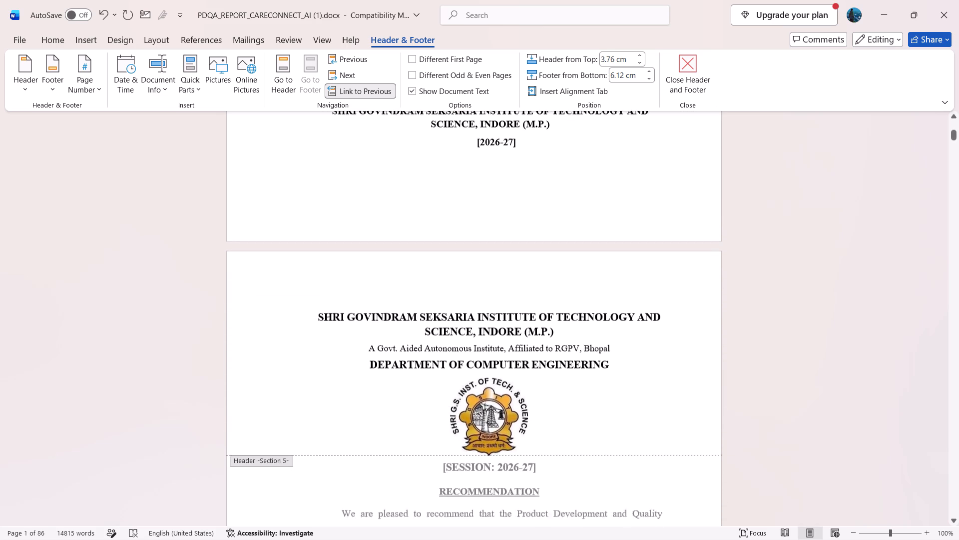
Review the front-matter pages from the Recommendation to the start of Chapter 1, checking their content, headers and footers.
scroll(498, 317, "down", 3)
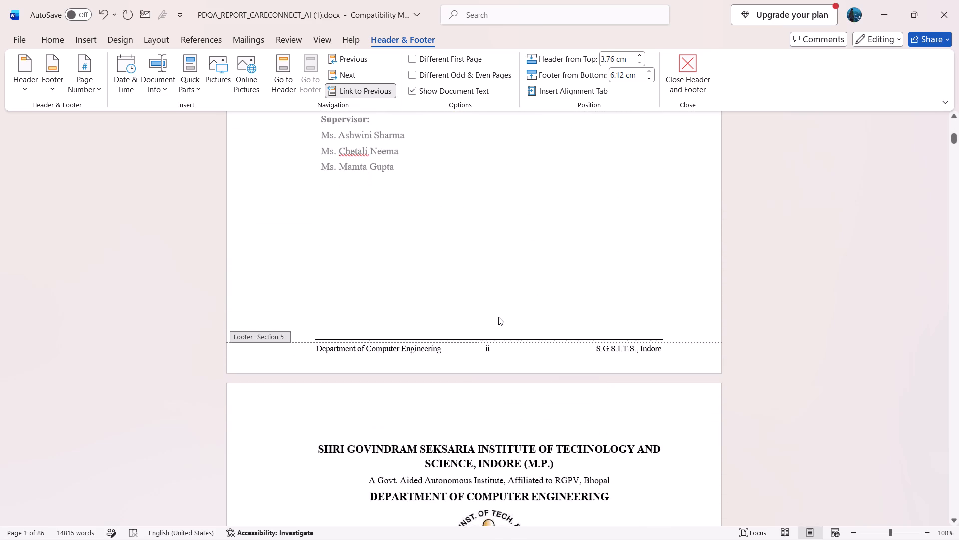
scroll(498, 317, "down", 1)
scroll(498, 317, "up", 1)
scroll(498, 317, "down", 1)
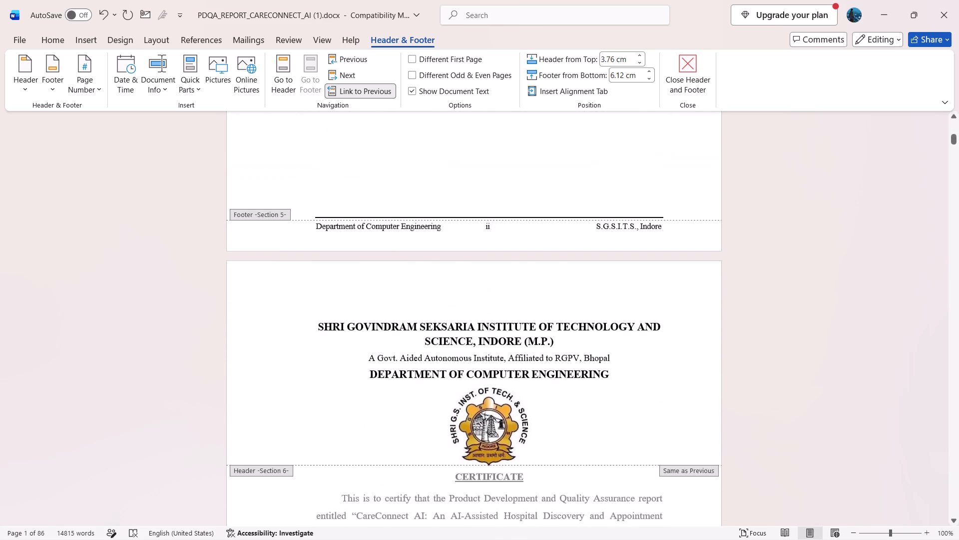
scroll(498, 317, "down", 3)
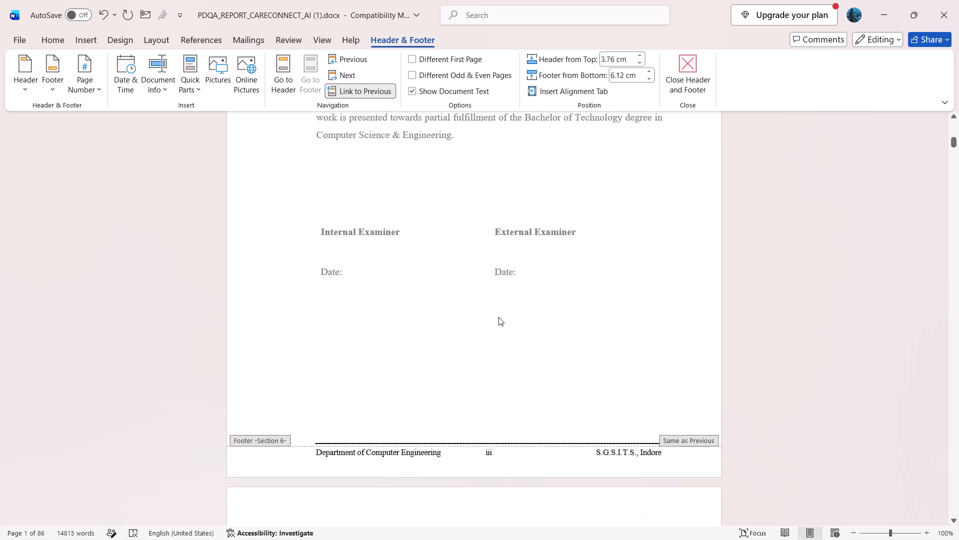
scroll(498, 317, "down", 3)
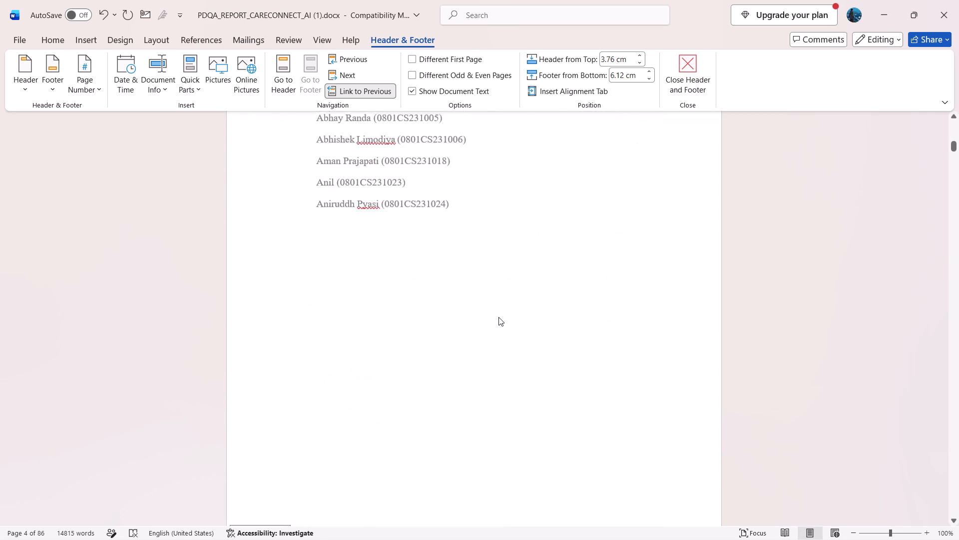
scroll(498, 317, "down", 2)
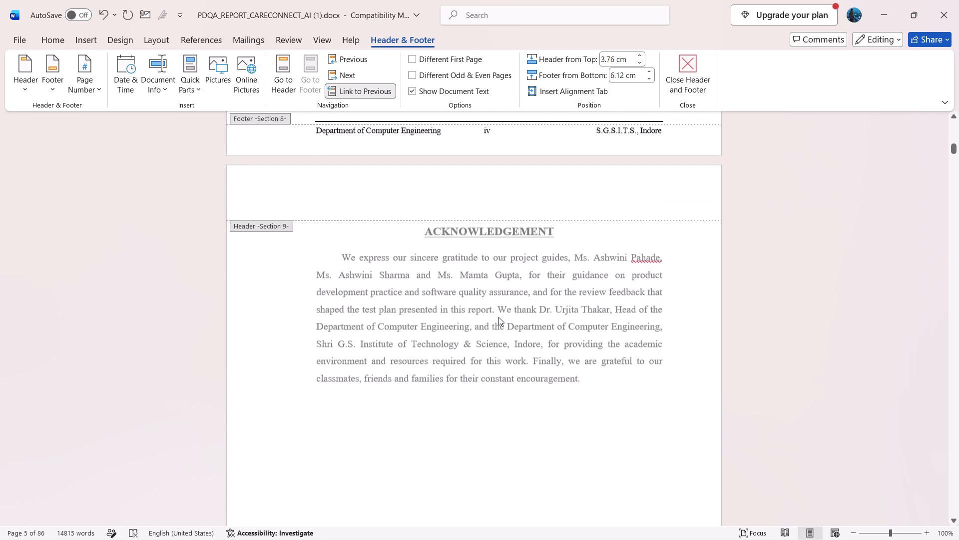
scroll(498, 317, "down", 4)
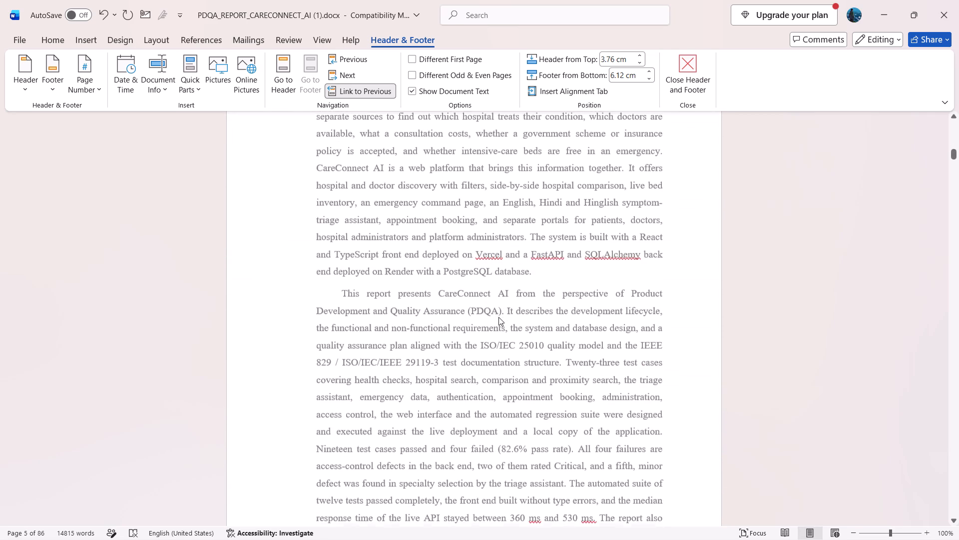
scroll(498, 317, "down", 3)
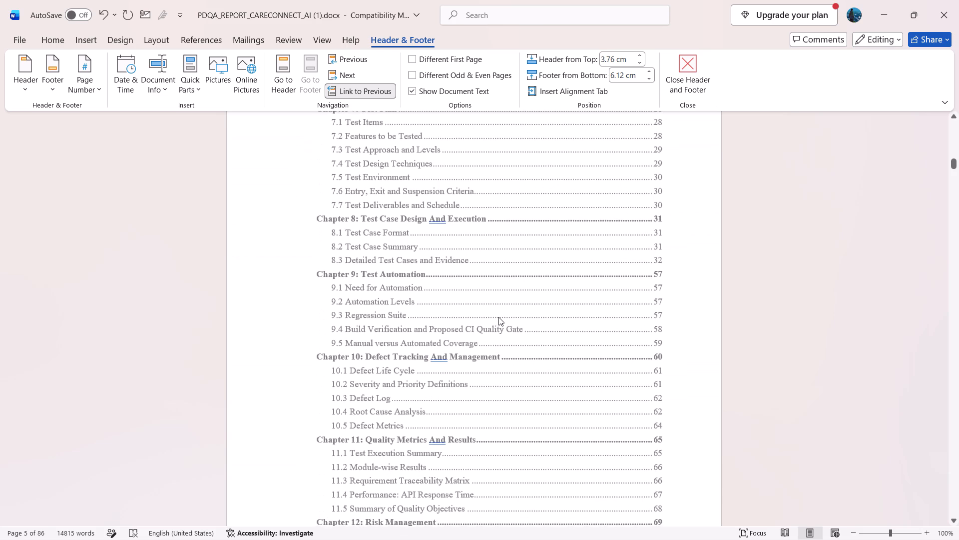
scroll(498, 317, "down", 1)
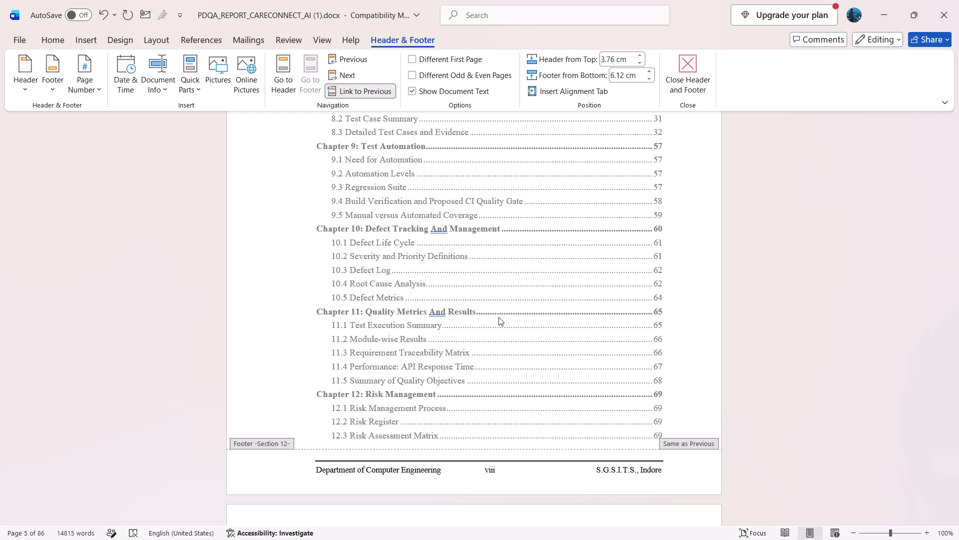
scroll(462, 339, "down", 3)
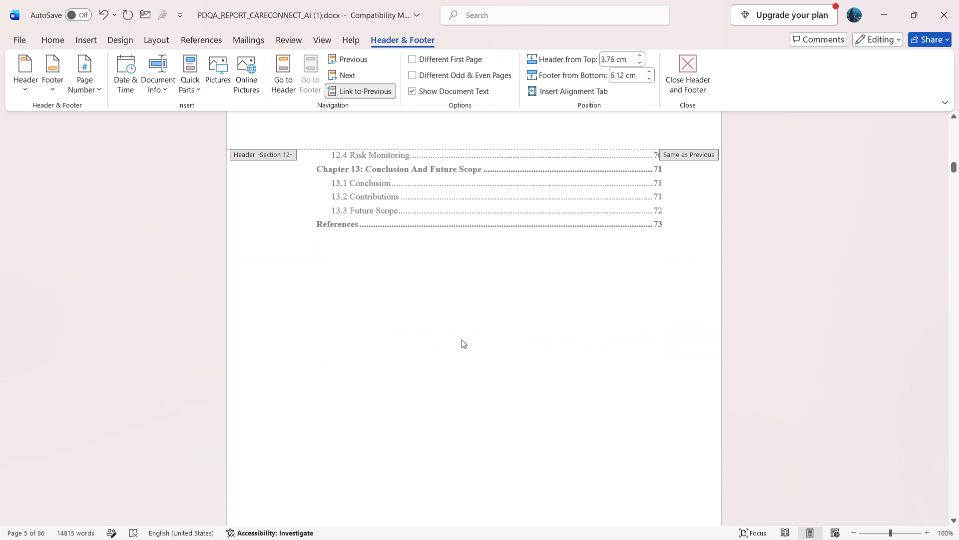
scroll(462, 339, "down", 5)
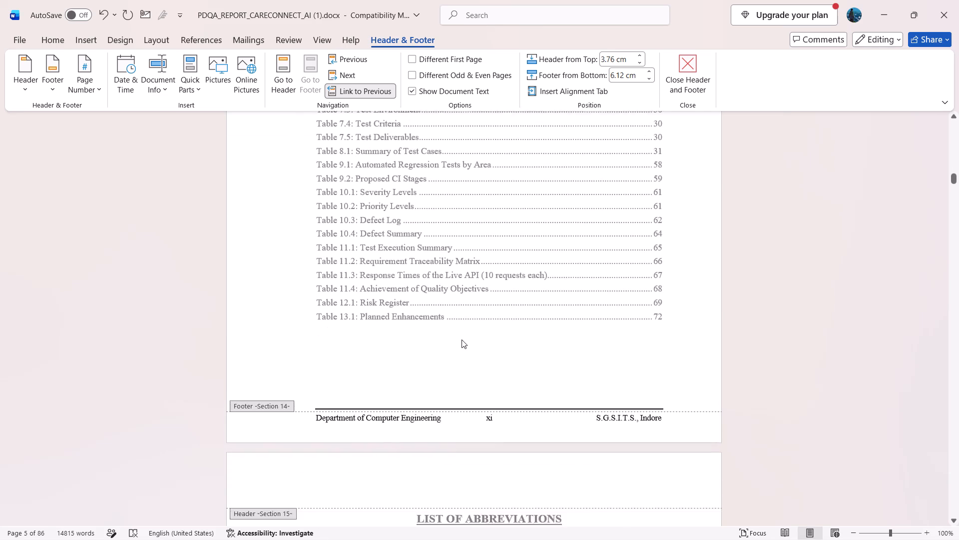
scroll(462, 339, "down", 4)
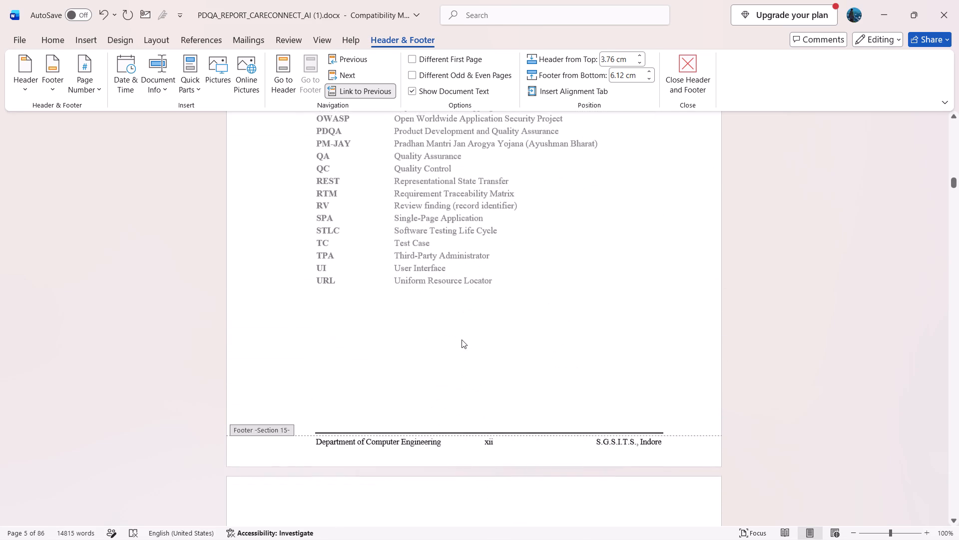
scroll(462, 339, "down", 1)
scroll(462, 339, "up", 1)
left_click(441, 244)
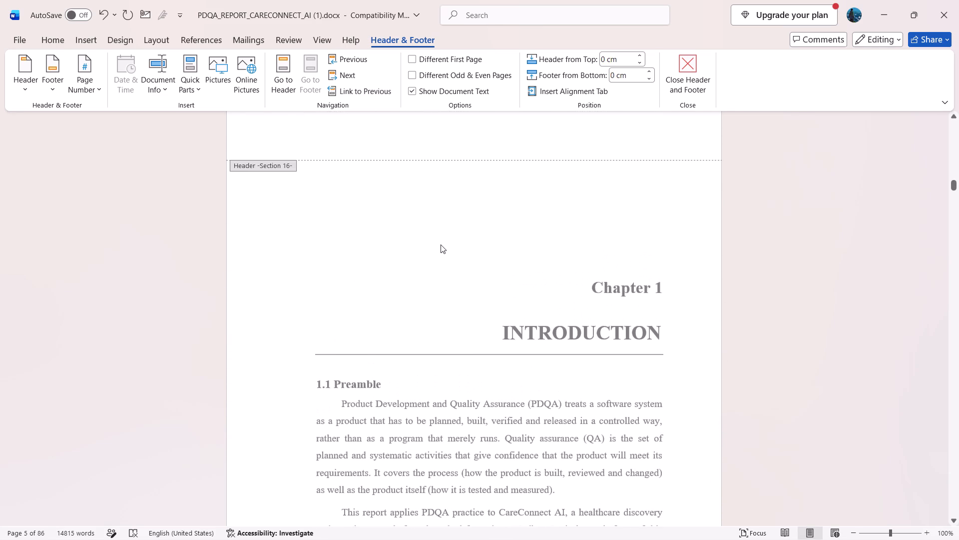
Review the pages from the Certificate through the front-matter lists to the start of Chapter 1, checking their headers and footers.
scroll(457, 291, "down", 4)
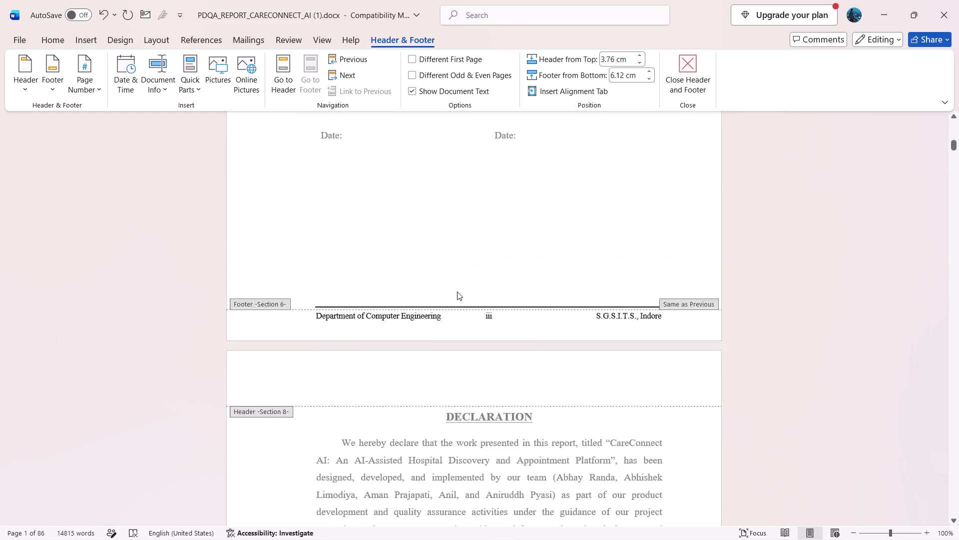
scroll(457, 291, "down", 4)
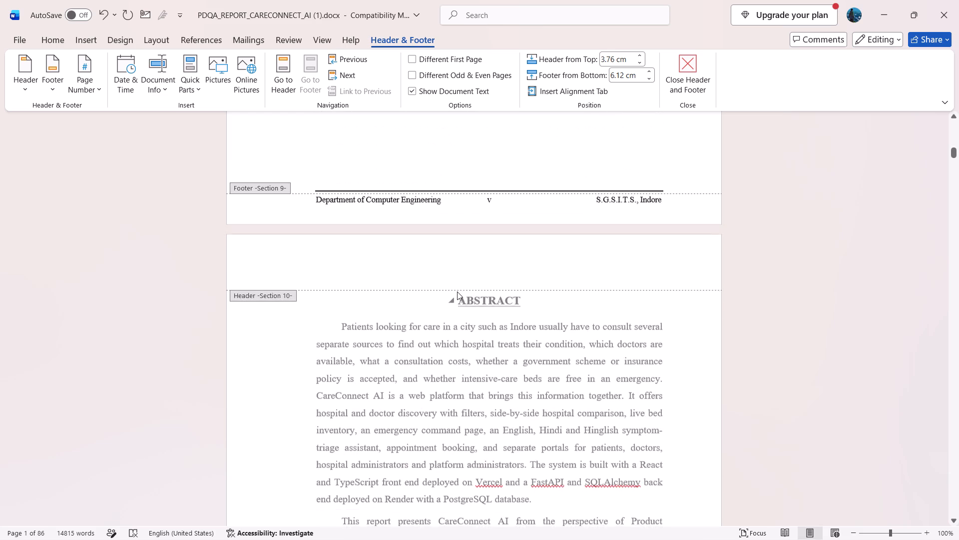
scroll(457, 291, "down", 3)
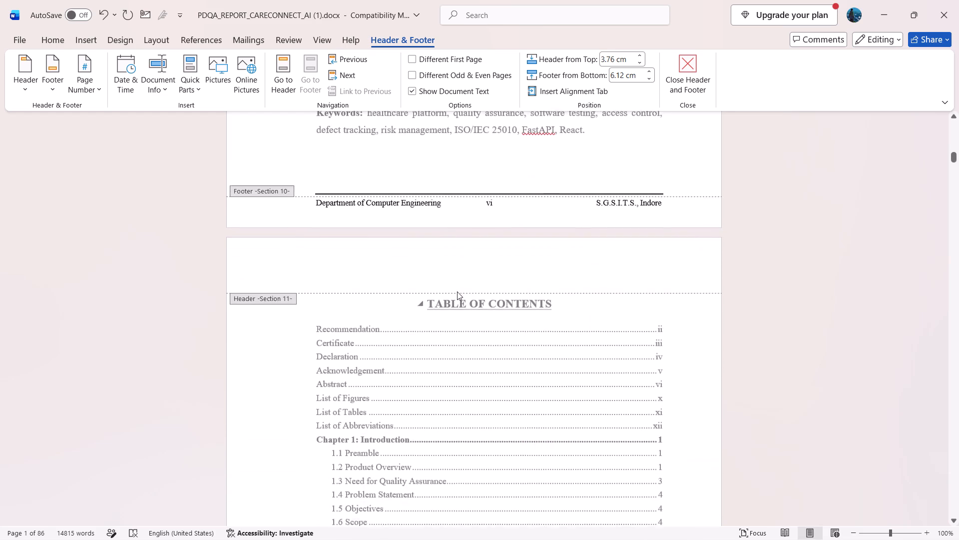
scroll(457, 291, "down", 4)
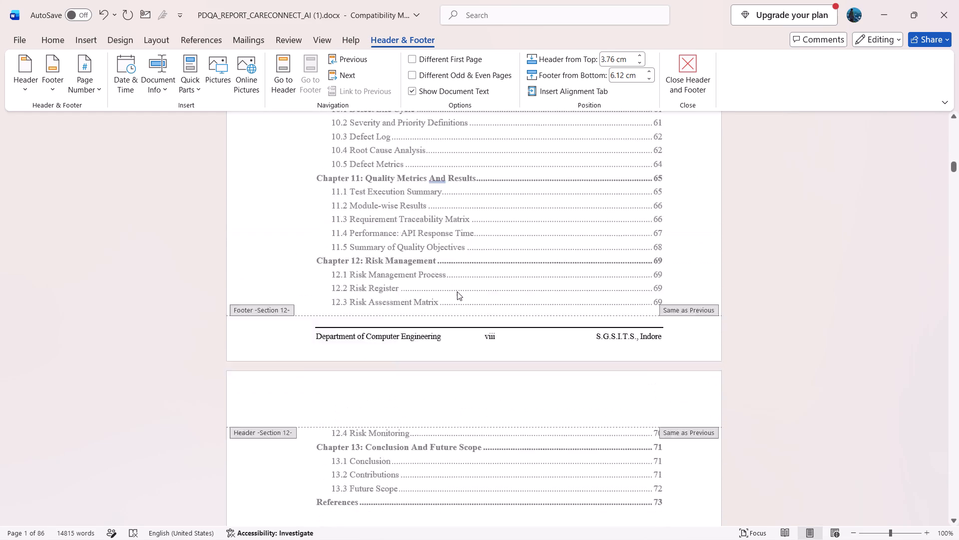
scroll(457, 291, "down", 9)
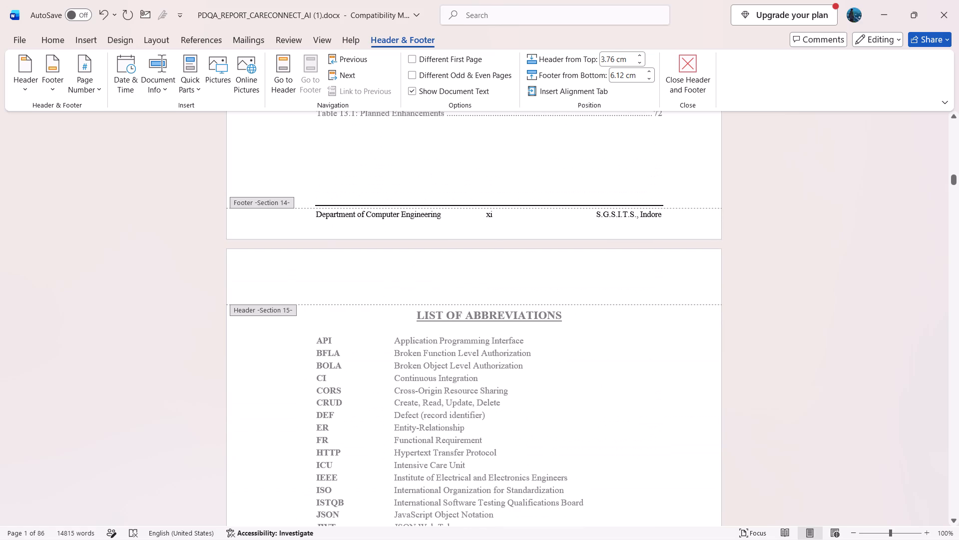
scroll(479, 330, "down", 4)
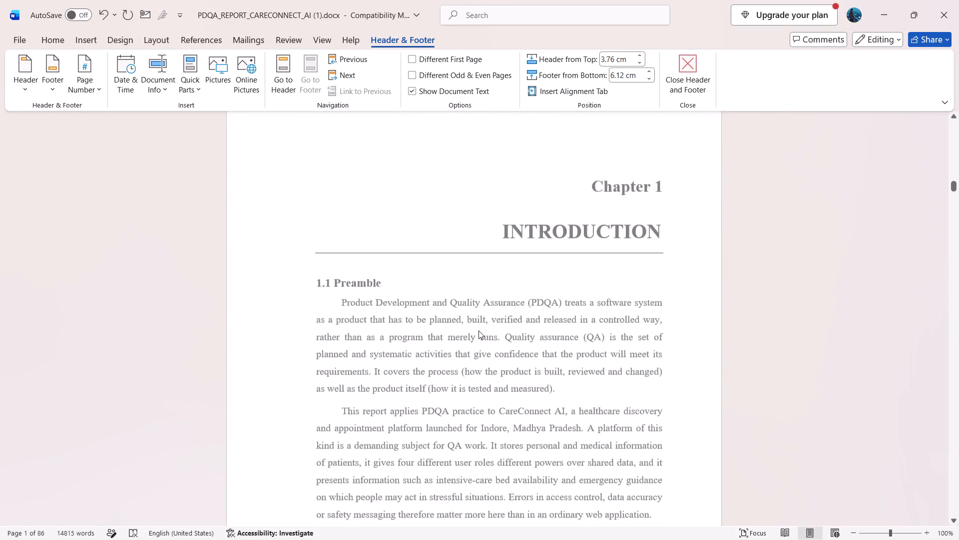
scroll(479, 330, "down", 2)
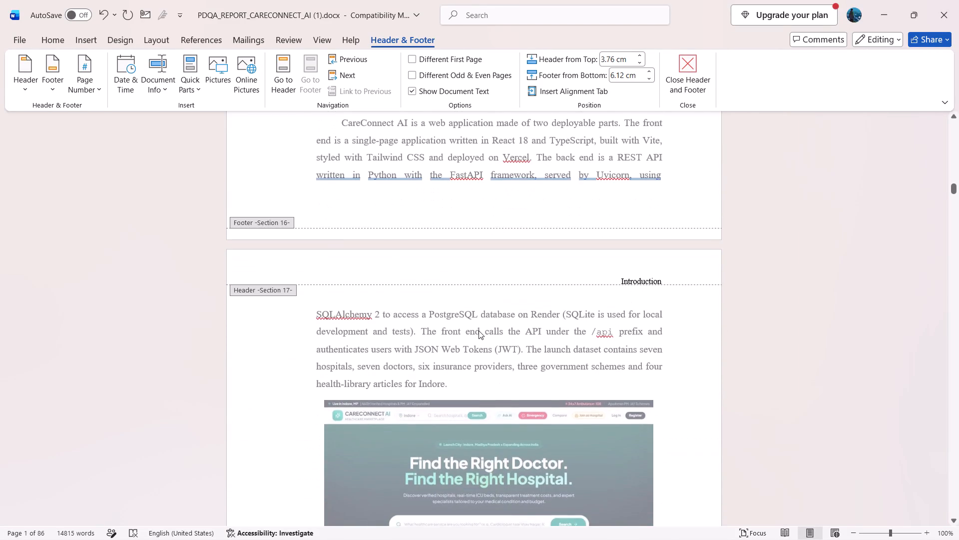
scroll(479, 330, "up", 3)
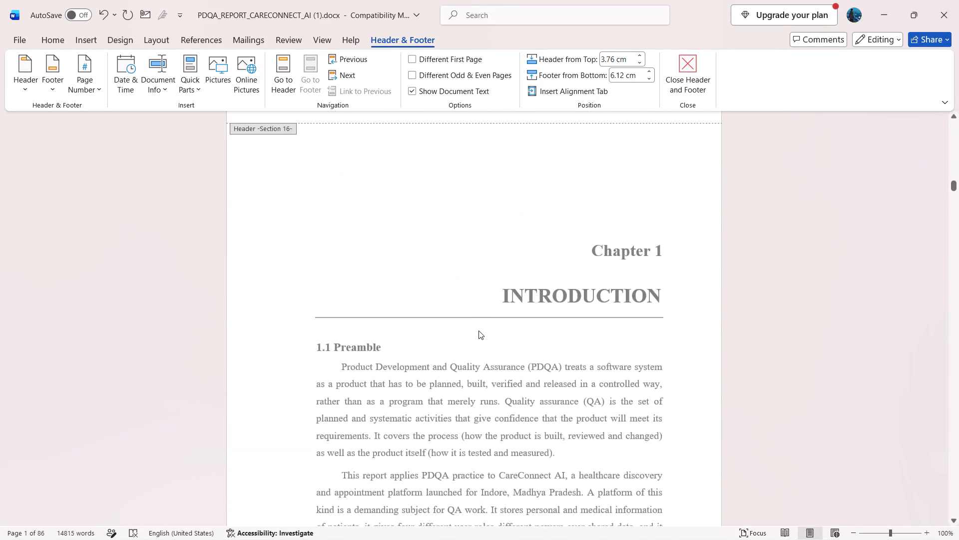
scroll(479, 330, "up", 1)
double_click(575, 329)
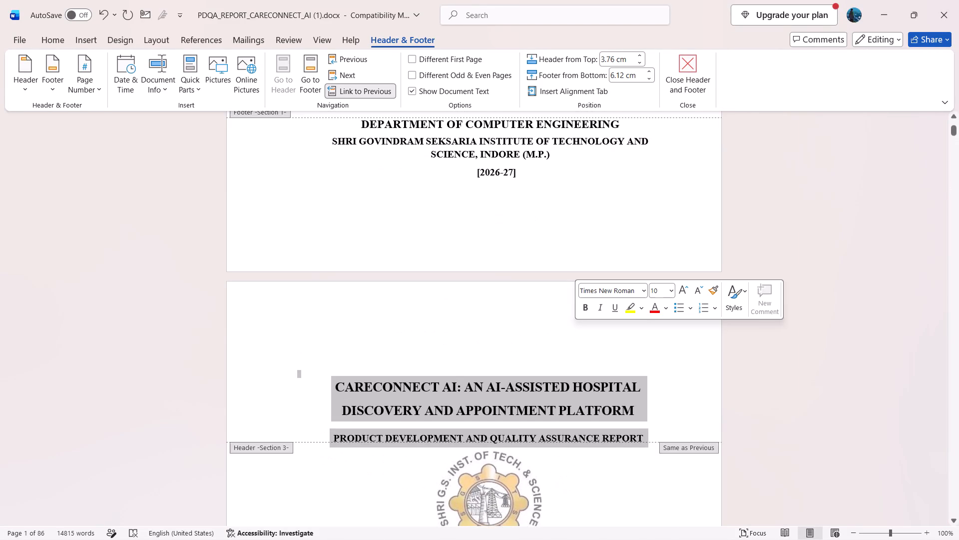
left_click(531, 328)
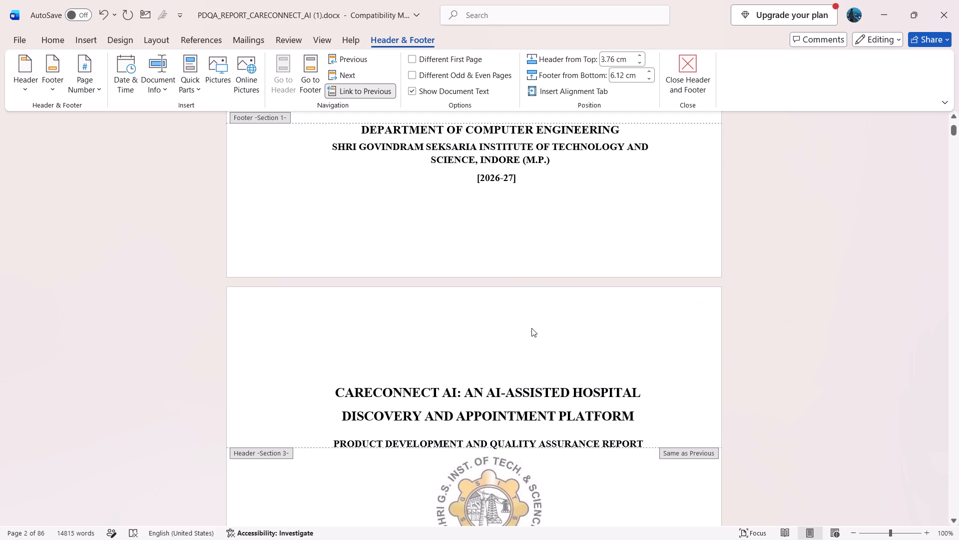
Recheck the Chapter 1 opening page's header and footer areas against the List of Abbreviations page and the following Introduction page.
scroll(531, 328, "down", 11)
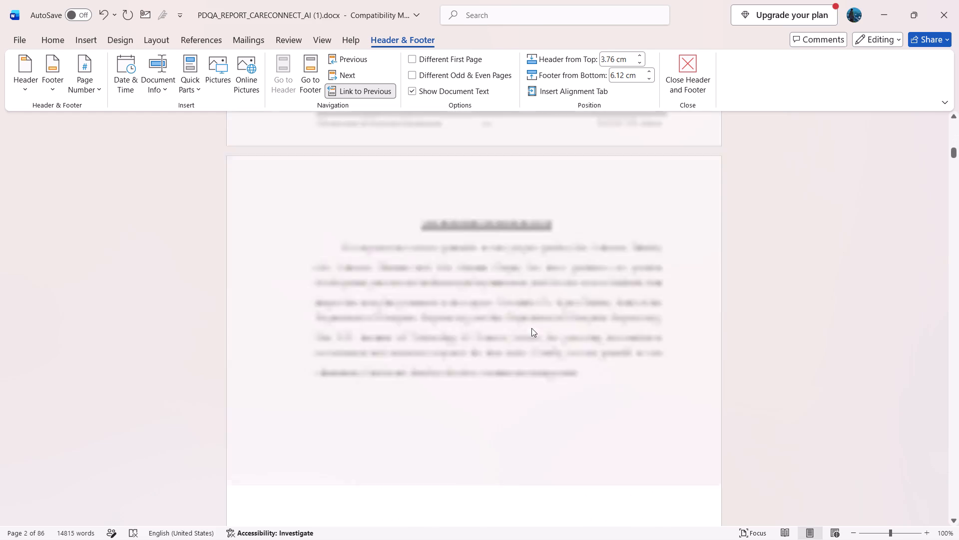
scroll(531, 328, "down", 8)
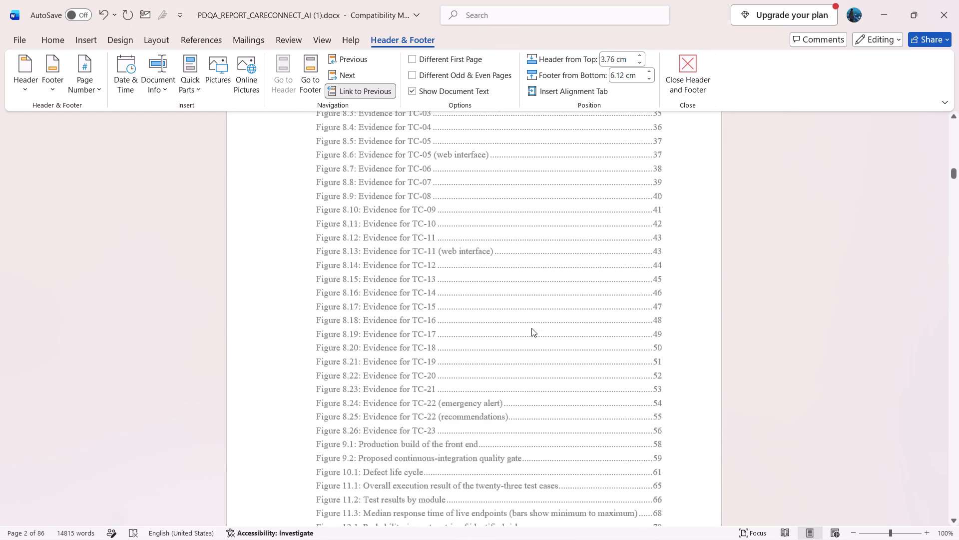
scroll(531, 328, "down", 7)
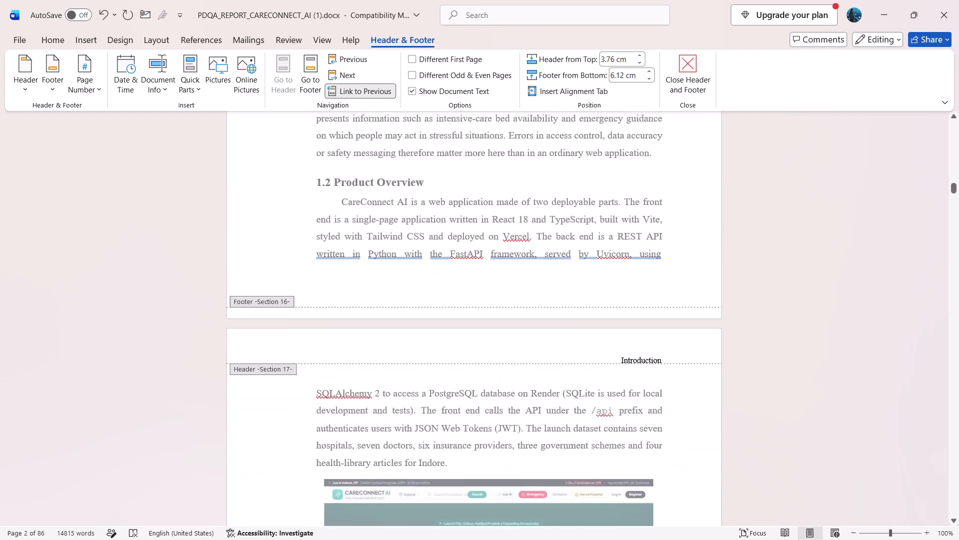
scroll(531, 328, "up", 1)
scroll(531, 328, "down", 2)
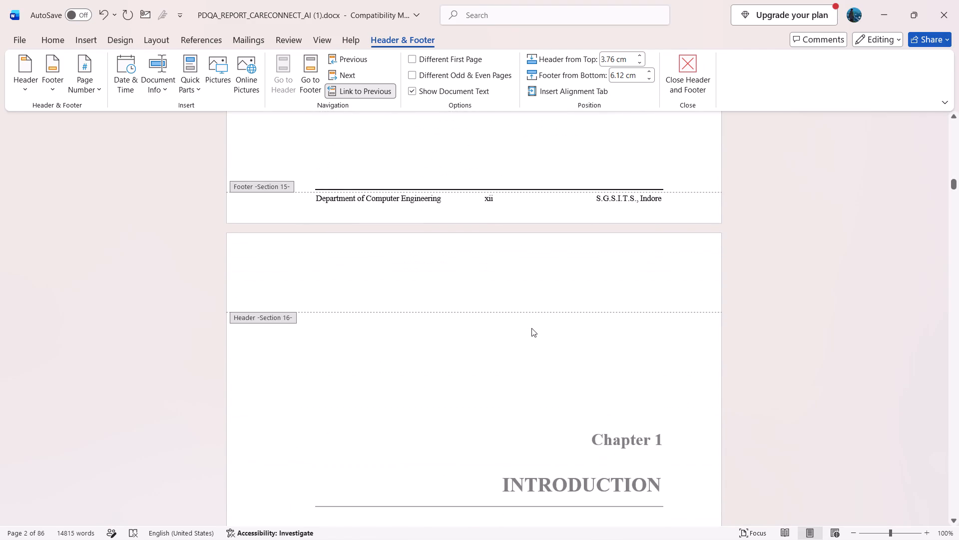
scroll(531, 328, "down", 2)
Leave header and footer editing and return to the document's body text.
left_click(499, 369)
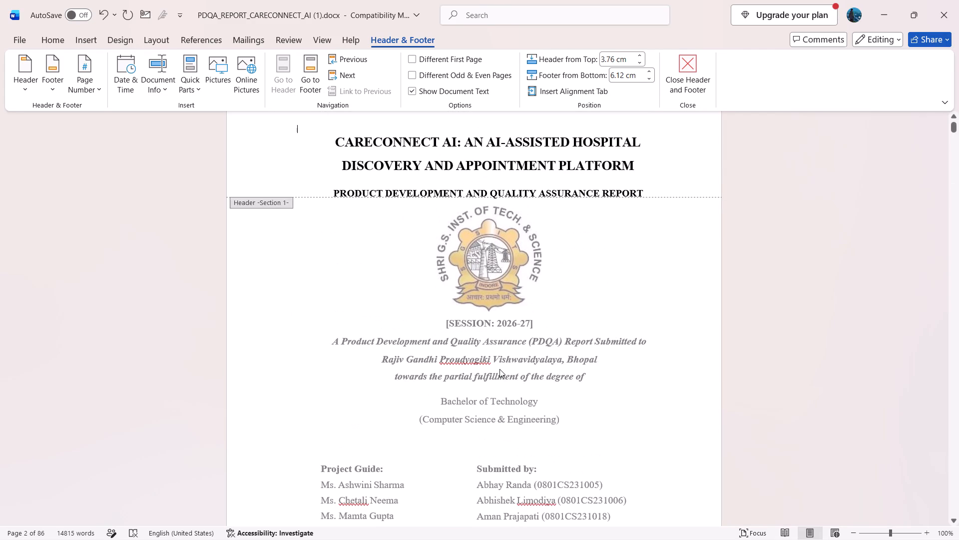
left_click(499, 369)
double_click(448, 360)
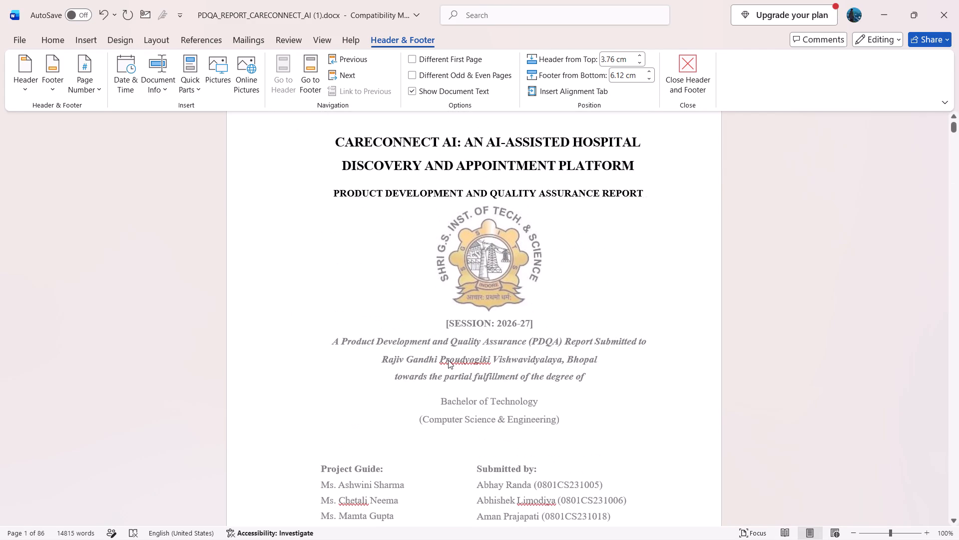
Shift the "Chapter 1" heading above INTRODUCTION to the left margin and remove the blank lines above it.
scroll(394, 368, "down", 4)
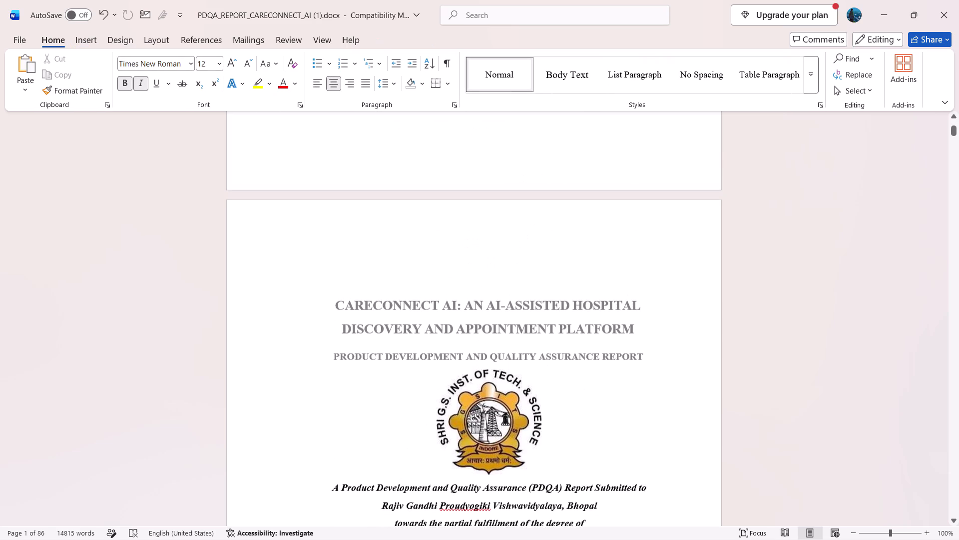
scroll(394, 368, "down", 4)
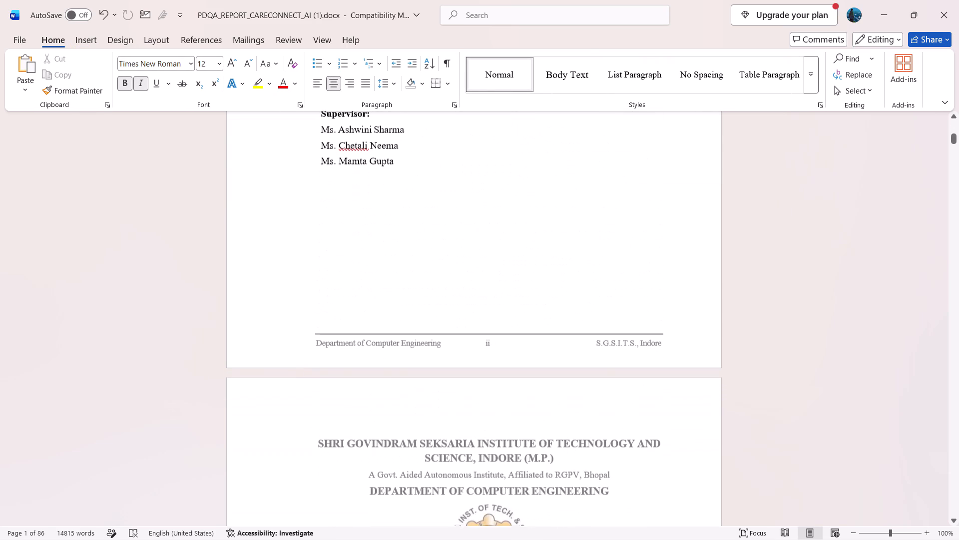
scroll(394, 368, "down", 5)
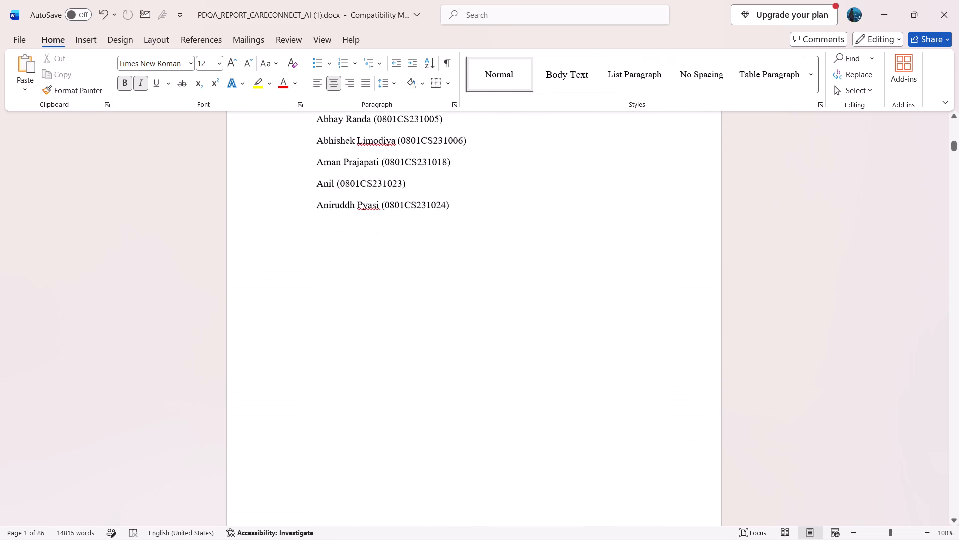
scroll(394, 368, "down", 4)
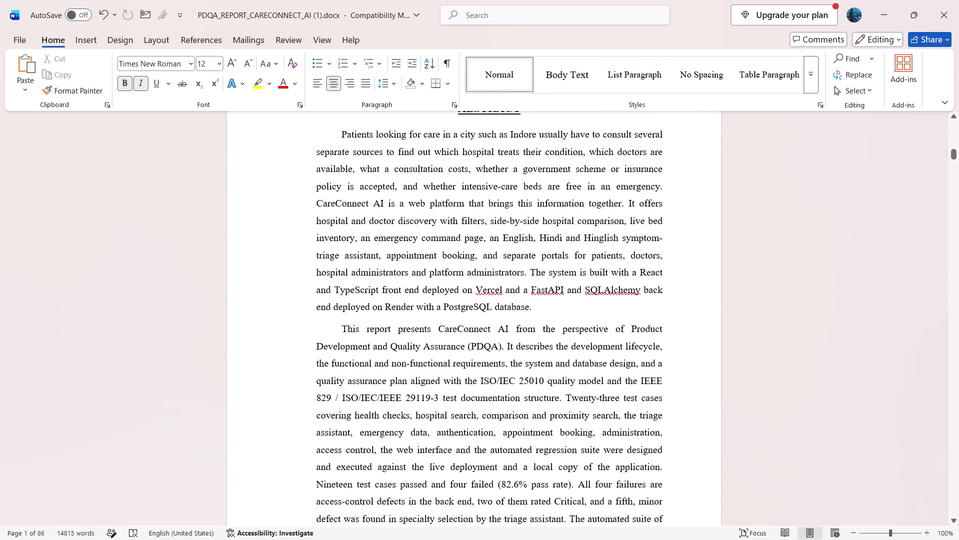
scroll(394, 368, "down", 4)
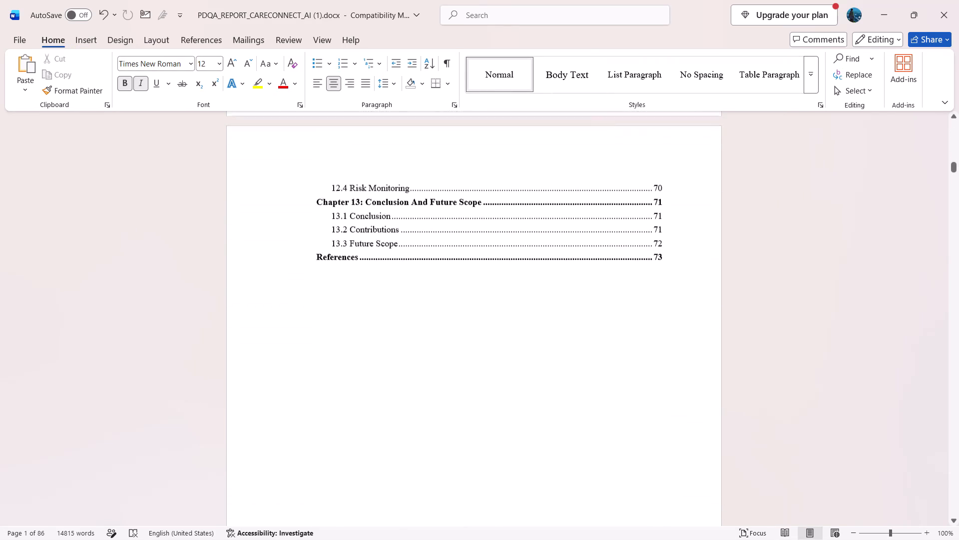
scroll(394, 368, "down", 4)
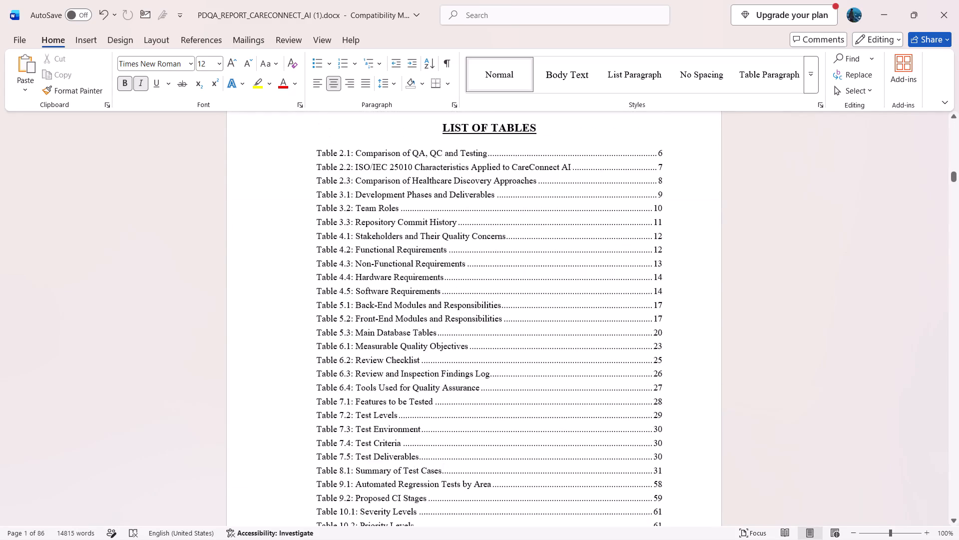
scroll(394, 368, "down", 5)
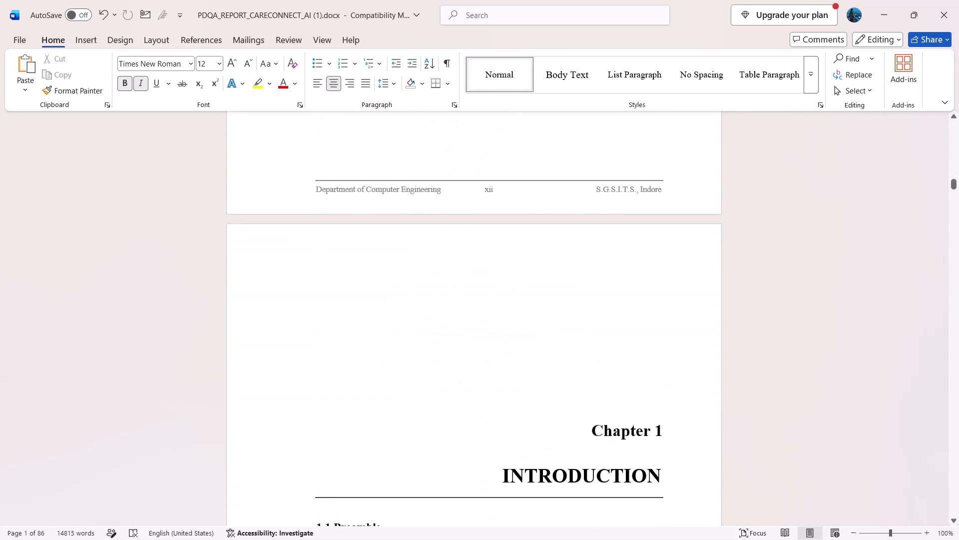
scroll(394, 368, "down", 1)
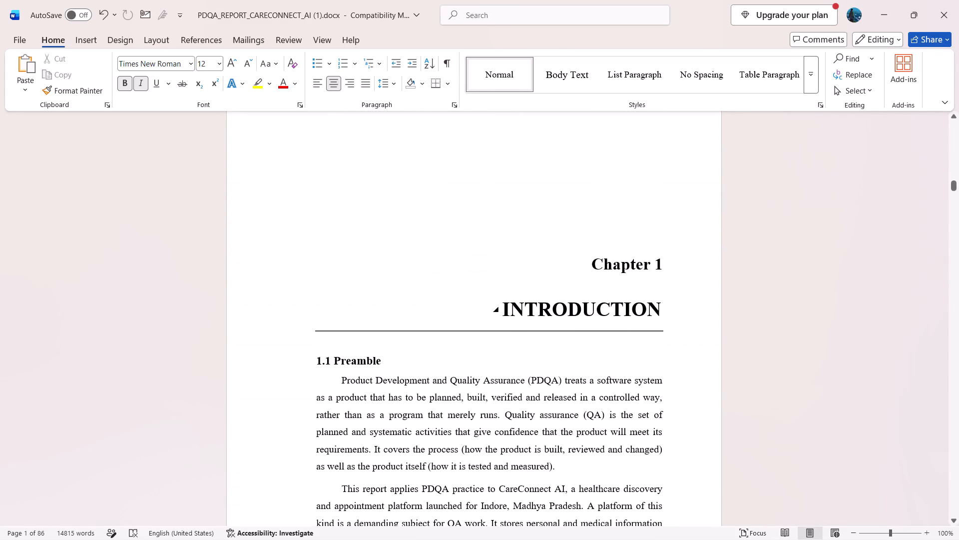
left_click(590, 264)
key("BackSpace")
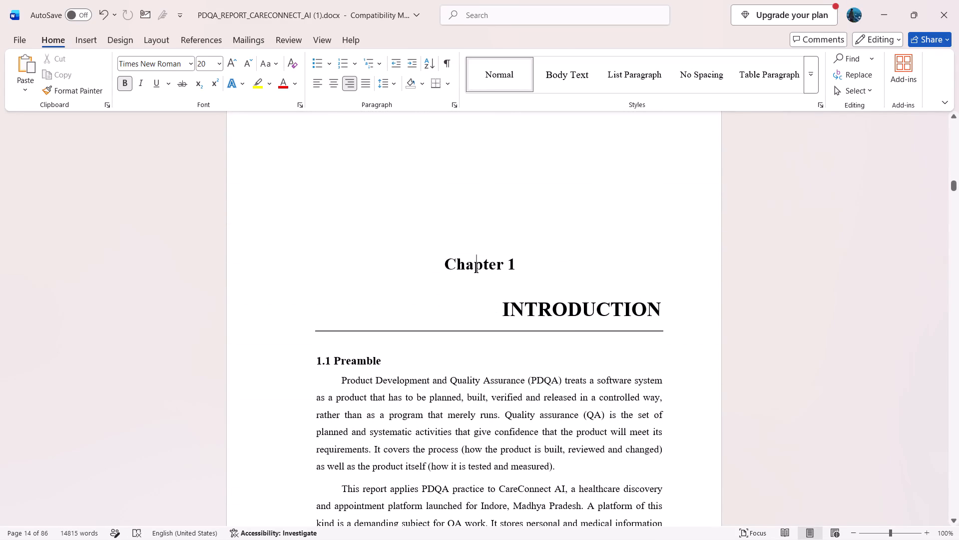
key("BackSpace")
key("BackSpace")
key("BackSpace")
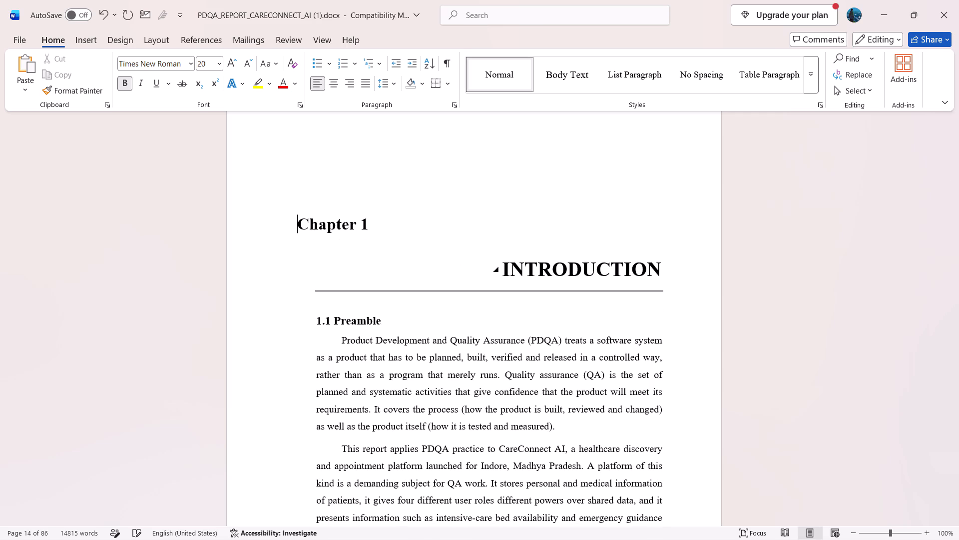
key("BackSpace")
scroll(590, 264, "up", 1)
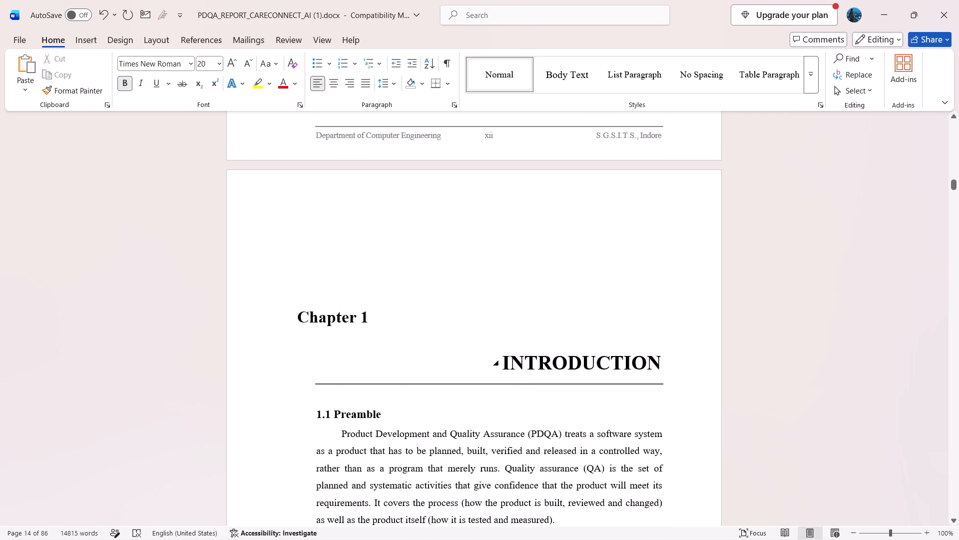
key("BackSpace")
key("BackSpace")
key("BackSpace")
key("BackSpace")
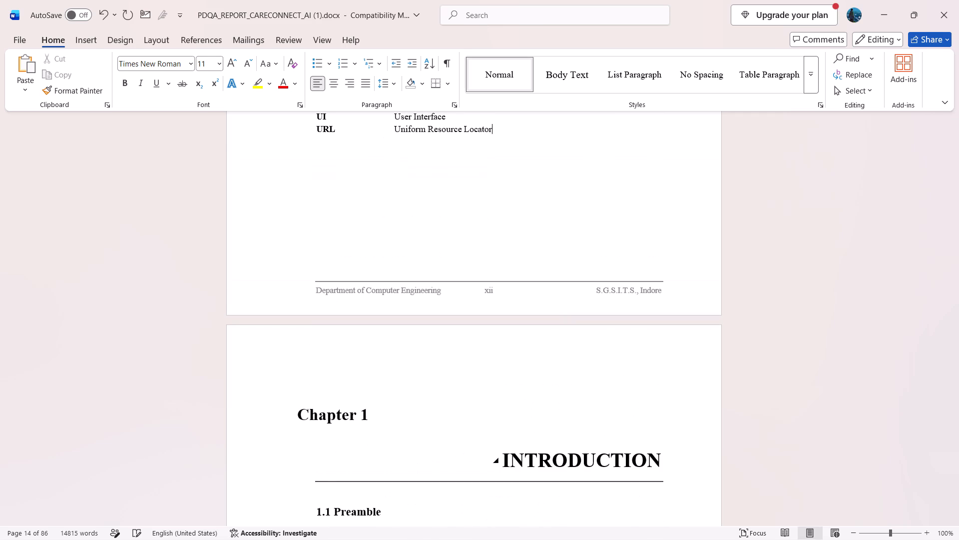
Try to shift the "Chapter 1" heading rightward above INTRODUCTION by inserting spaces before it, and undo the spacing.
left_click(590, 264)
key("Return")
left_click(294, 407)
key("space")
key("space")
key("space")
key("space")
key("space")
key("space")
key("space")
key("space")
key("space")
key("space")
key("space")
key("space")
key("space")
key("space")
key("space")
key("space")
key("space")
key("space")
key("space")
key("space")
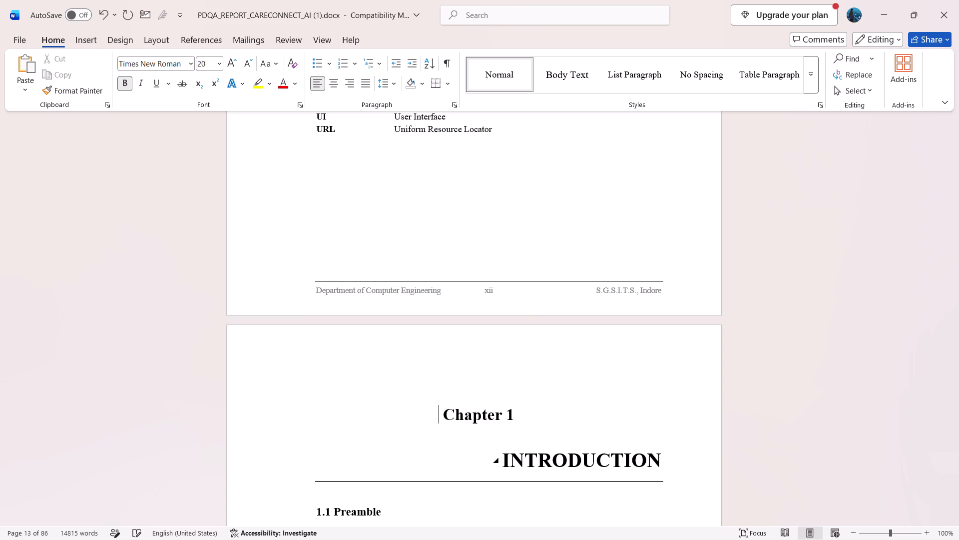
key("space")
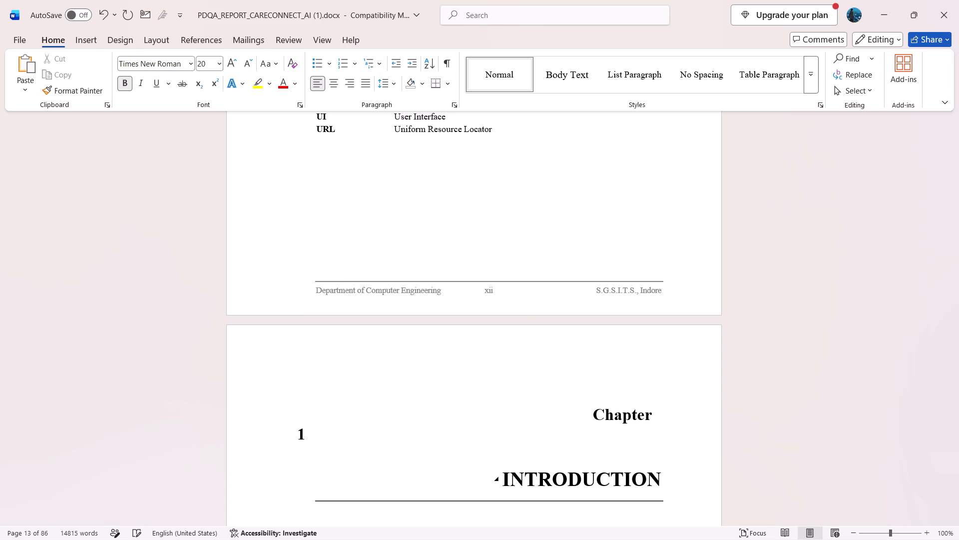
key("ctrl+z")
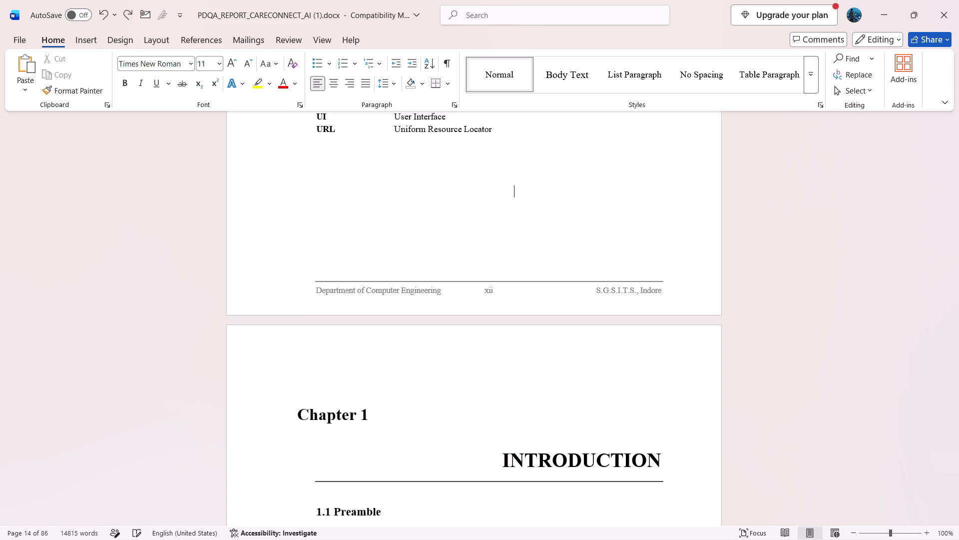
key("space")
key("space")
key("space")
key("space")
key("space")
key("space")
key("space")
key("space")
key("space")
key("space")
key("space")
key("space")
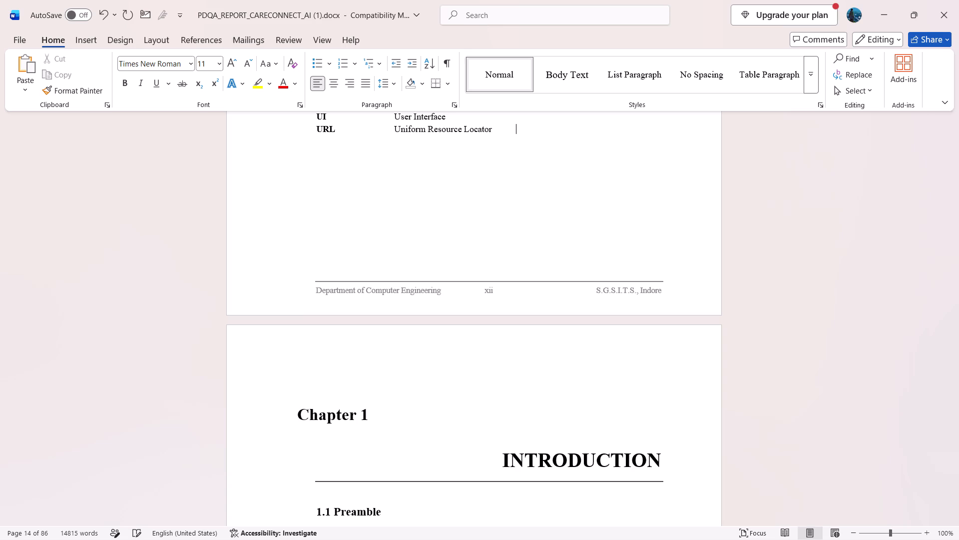
Shift the "Chapter 1" heading to the right end of its line above INTRODUCTION by inserting spaces before it, keeping it on one line.
left_click(299, 413)
key("space")
key("space")
key("space")
key("space")
key("space")
key("space")
key("space")
key("space")
key("space")
key("space")
key("space")
key("space")
key("space")
key("space")
key("space")
key("space")
key("space")
key("space")
key("space")
key("space")
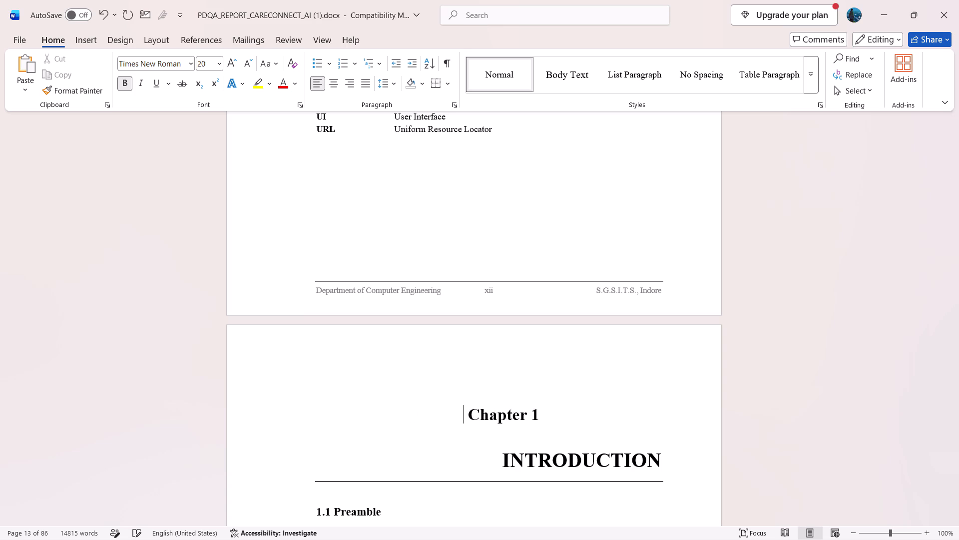
key("space")
key("space")
key("space")
key("space")
key("space")
key("space")
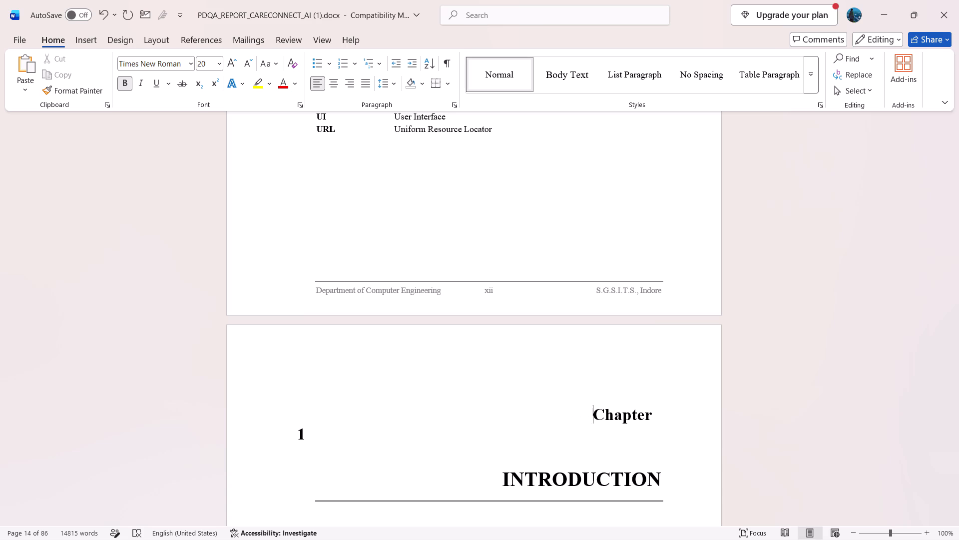
key("BackSpace")
Review the page layout, headings, tables and figures from the Chapter 1 opening page through Chapter 6, Quality Assurance Plan.
scroll(299, 413, "down", 2)
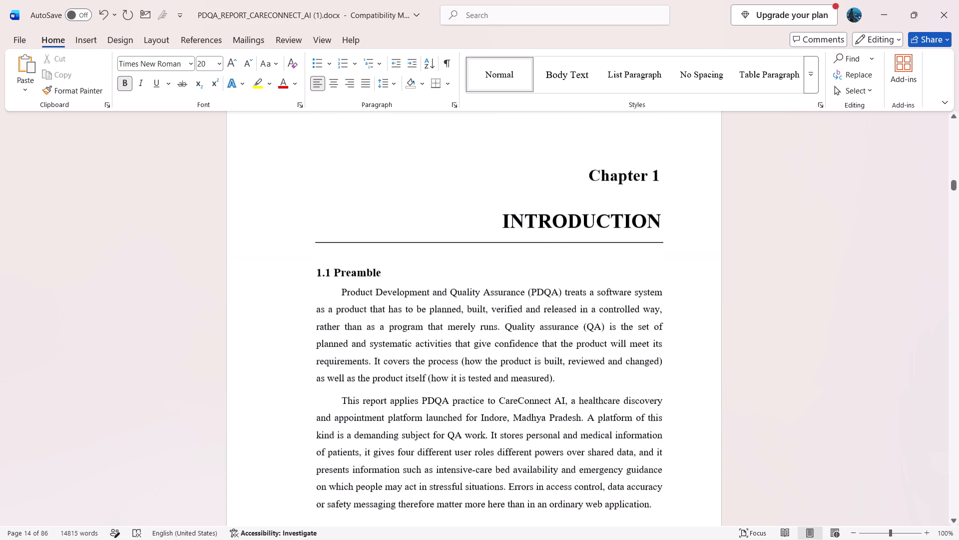
scroll(299, 413, "down", 2)
scroll(299, 413, "up", 1)
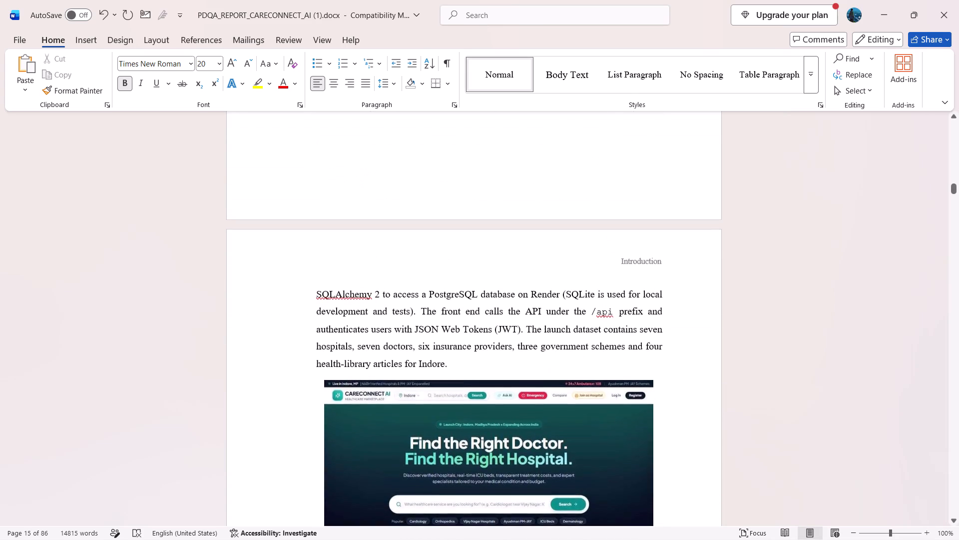
scroll(299, 413, "up", 2)
scroll(299, 413, "down", 14)
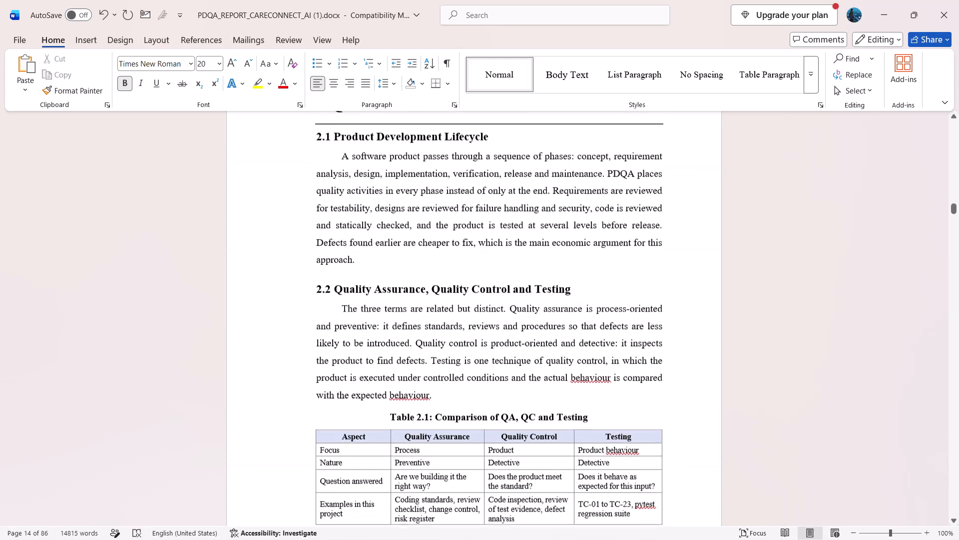
scroll(299, 413, "down", 4)
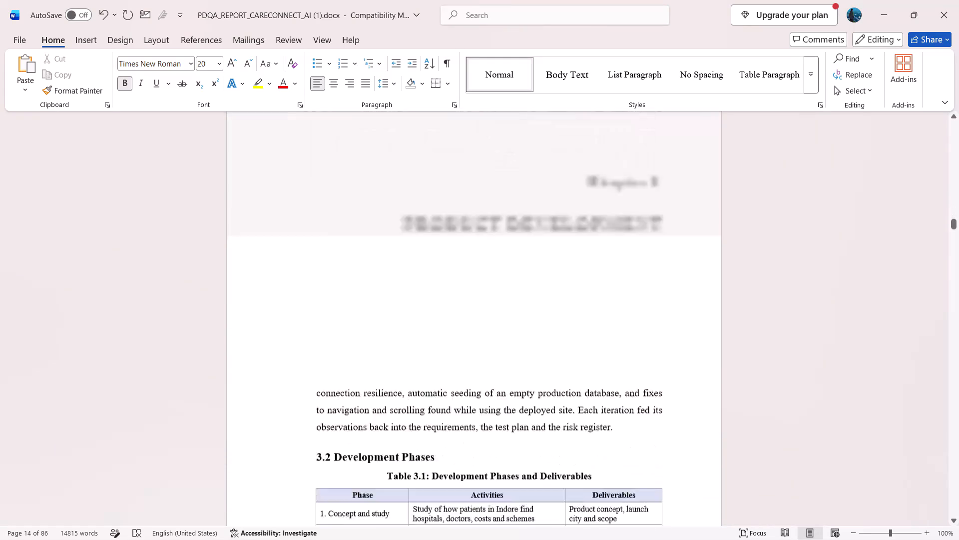
scroll(299, 413, "down", 4)
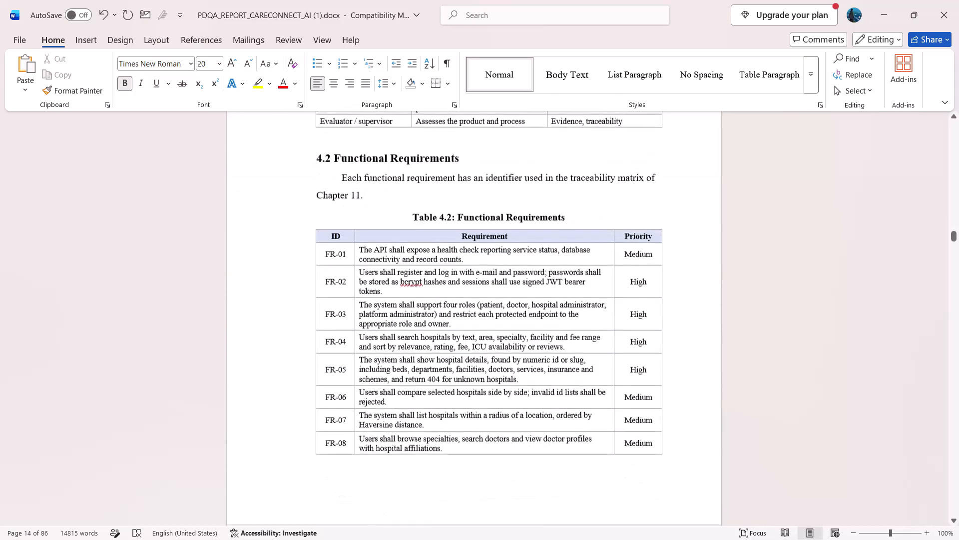
scroll(299, 413, "down", 5)
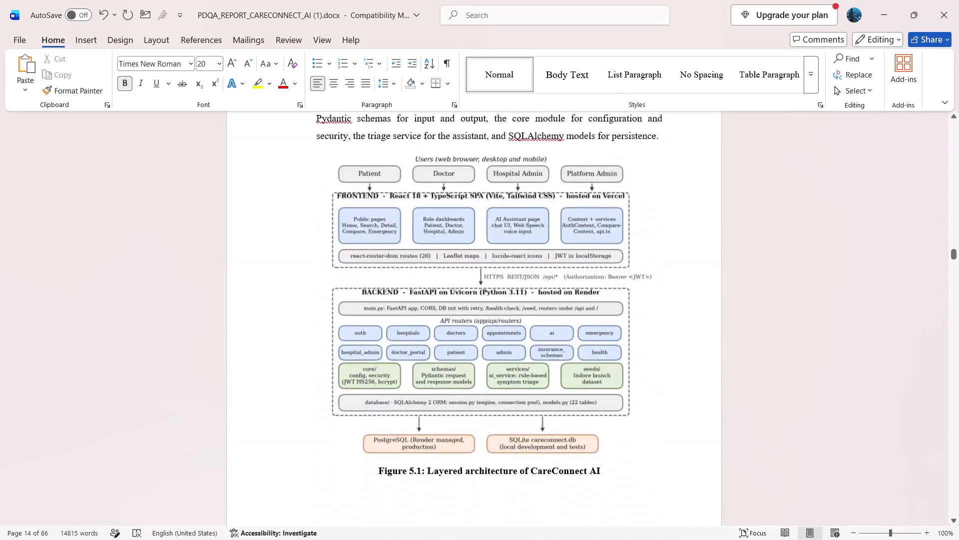
scroll(299, 413, "down", 4)
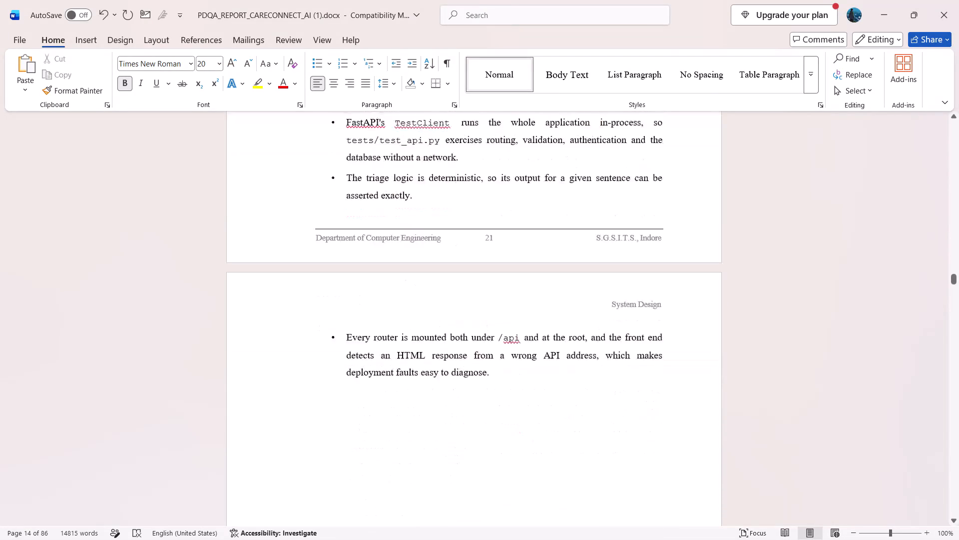
scroll(299, 413, "down", 4)
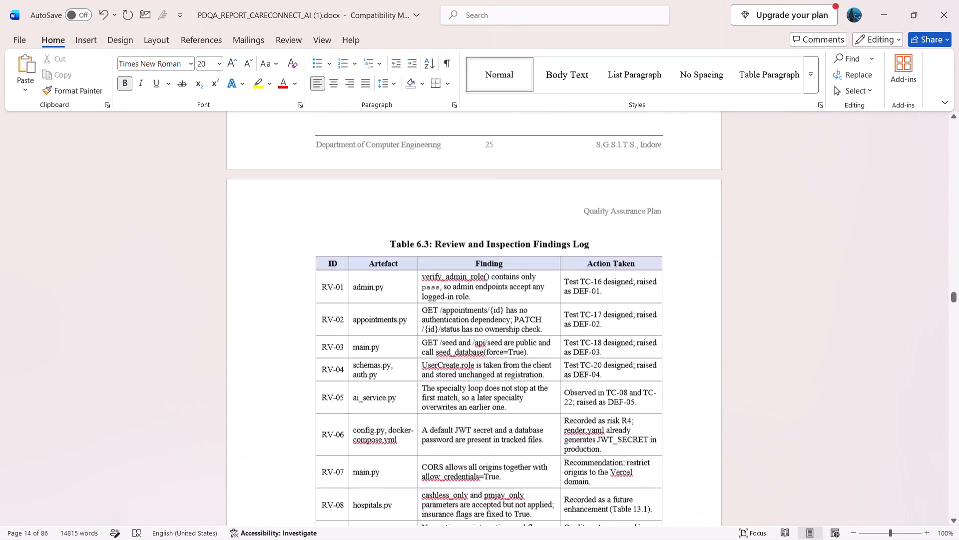
scroll(299, 413, "down", 4)
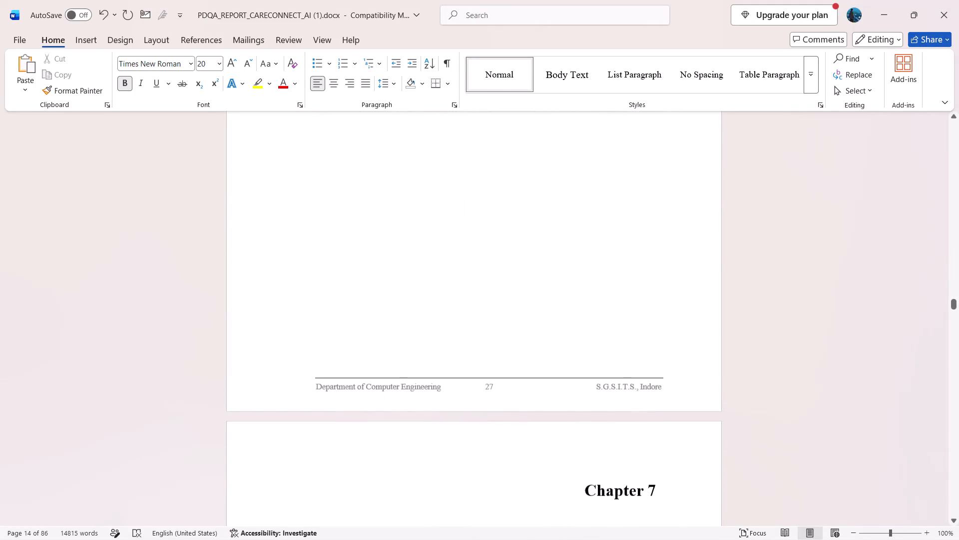
Review the layout of the Chapter 7 test plan and the Chapter 8 test case tables, evidence figures, headers and footers.
scroll(299, 413, "down", 2)
scroll(299, 413, "up", 2)
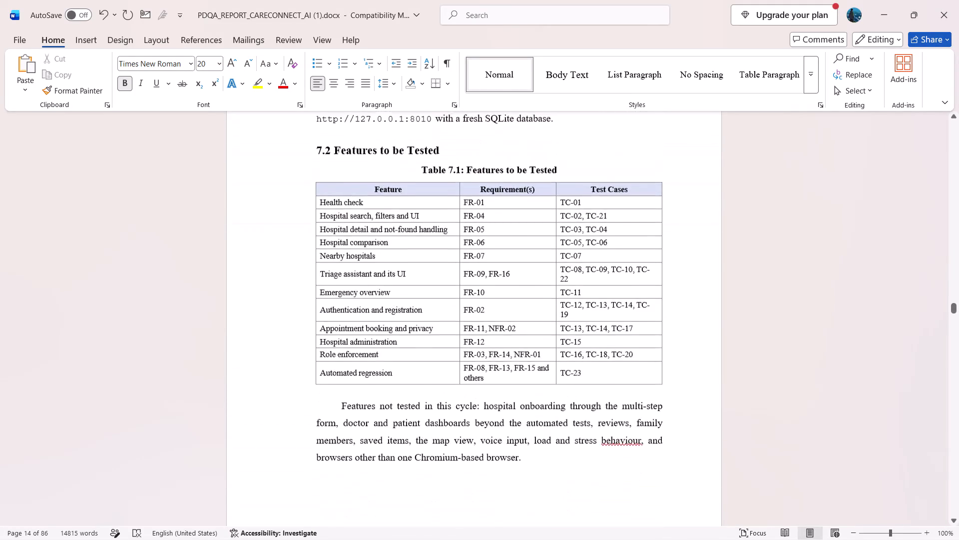
scroll(299, 413, "up", 2)
scroll(299, 413, "down", 3)
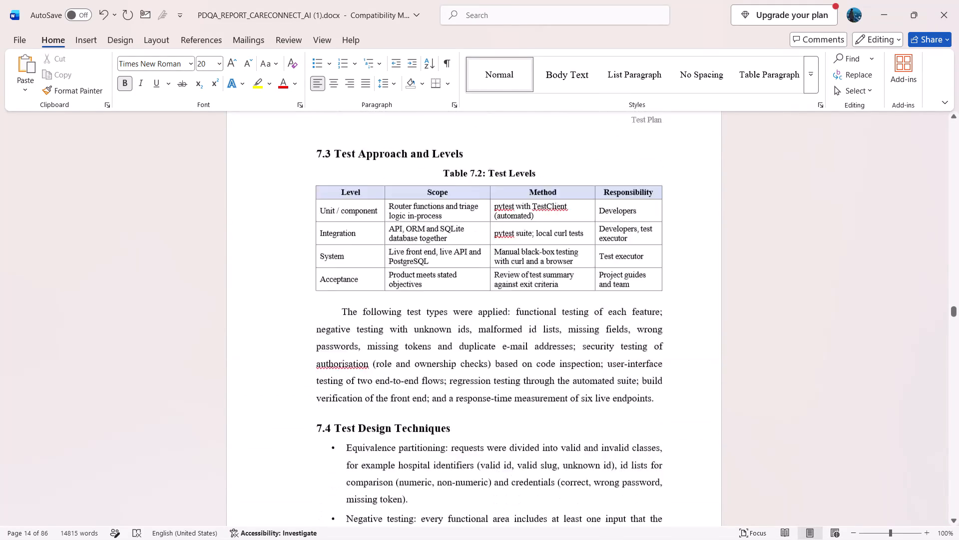
scroll(299, 413, "down", 4)
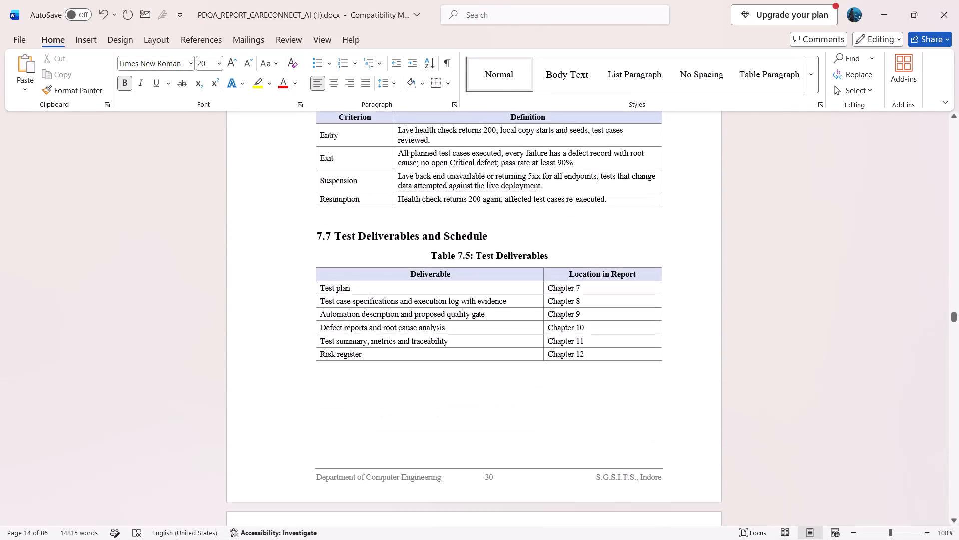
scroll(299, 413, "down", 9)
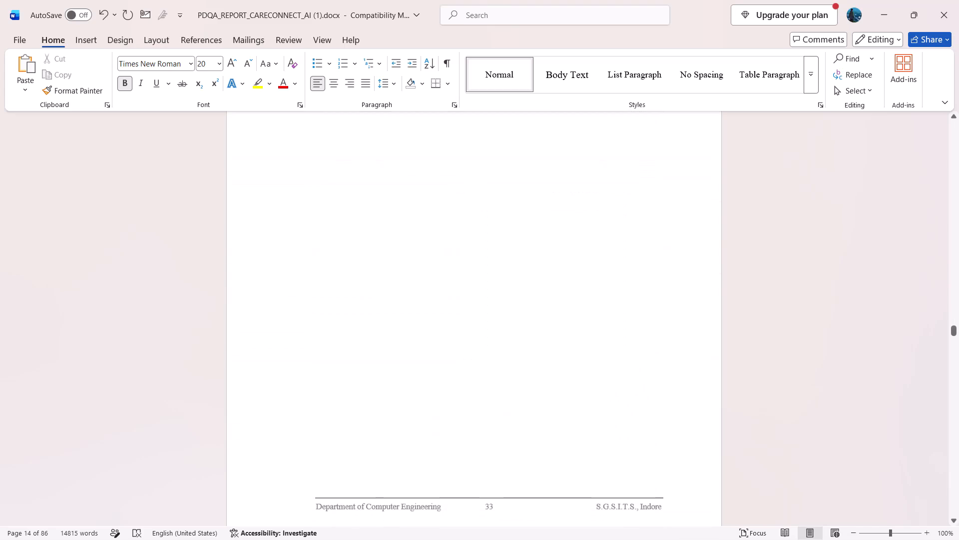
scroll(299, 413, "down", 1)
scroll(299, 413, "up", 4)
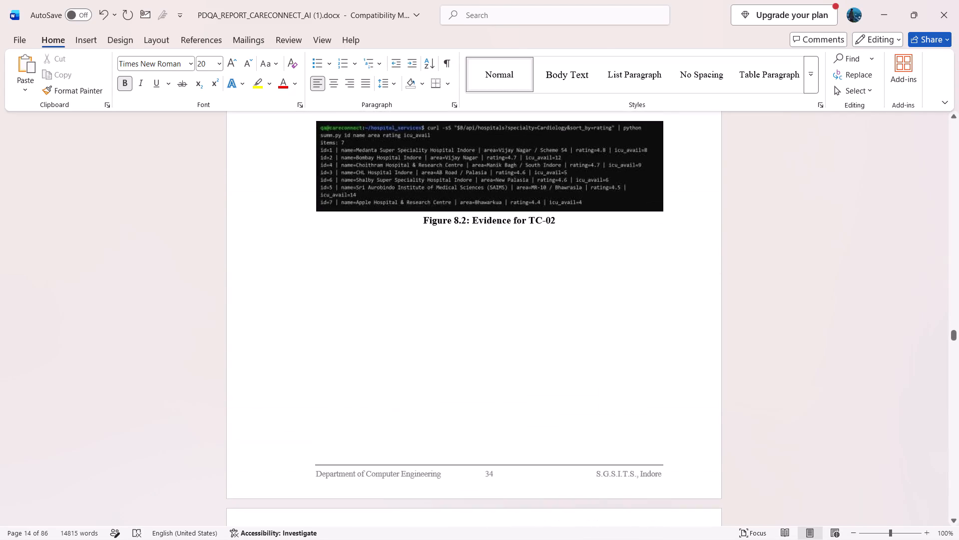
scroll(299, 413, "down", 6)
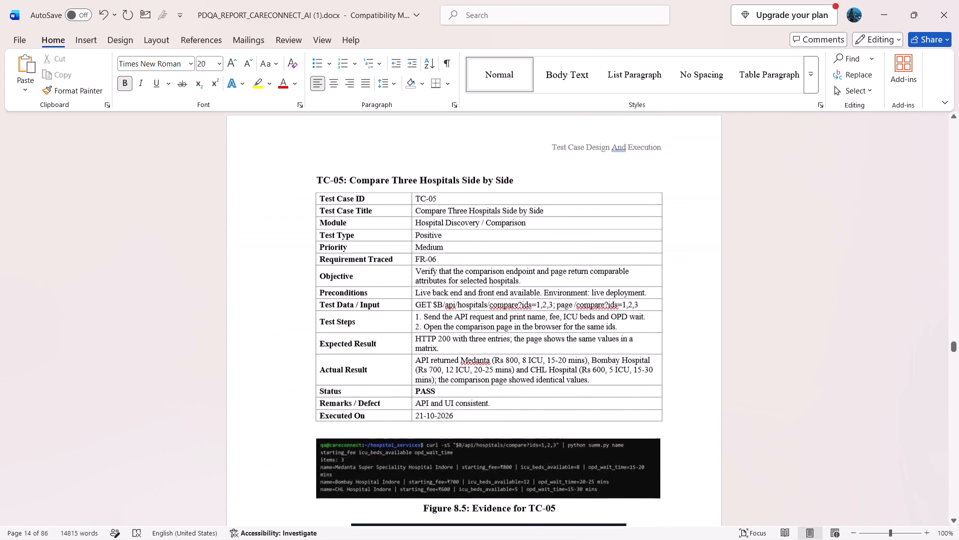
scroll(299, 413, "down", 3)
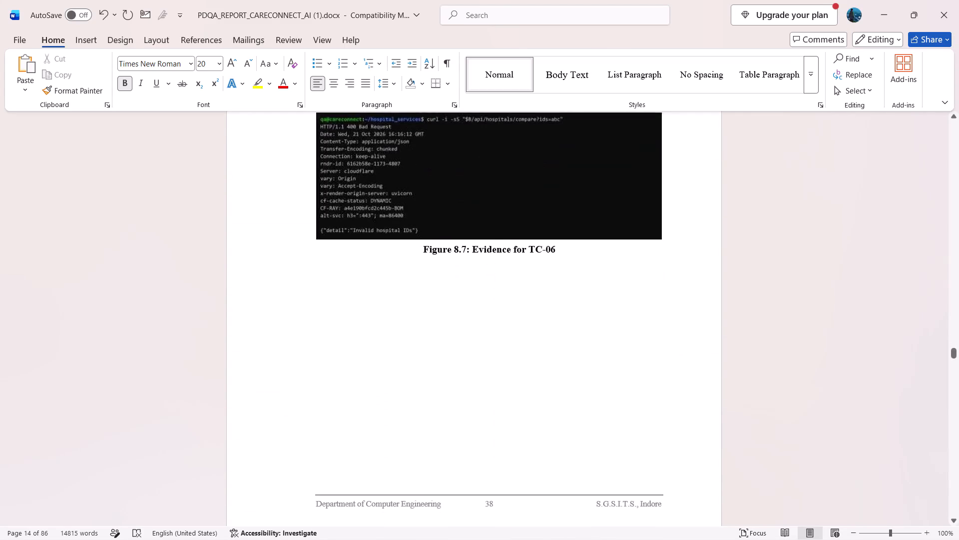
scroll(299, 413, "down", 4)
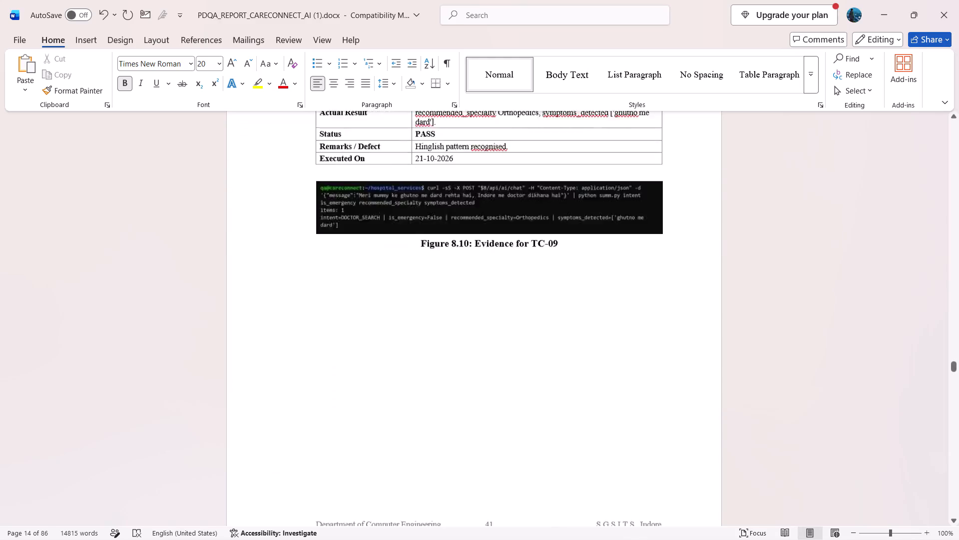
scroll(299, 413, "down", 3)
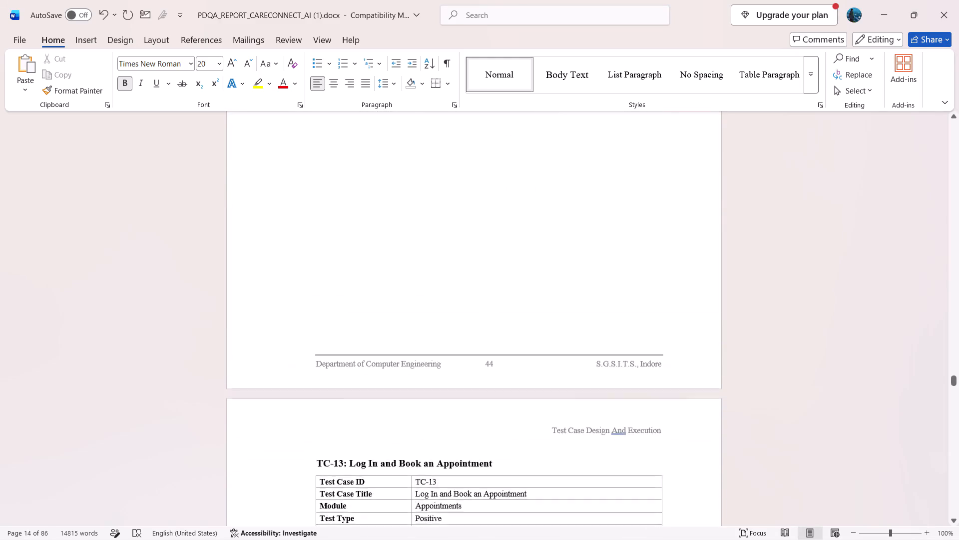
scroll(299, 413, "down", 1)
scroll(299, 413, "down", 20)
scroll(299, 413, "down", 17)
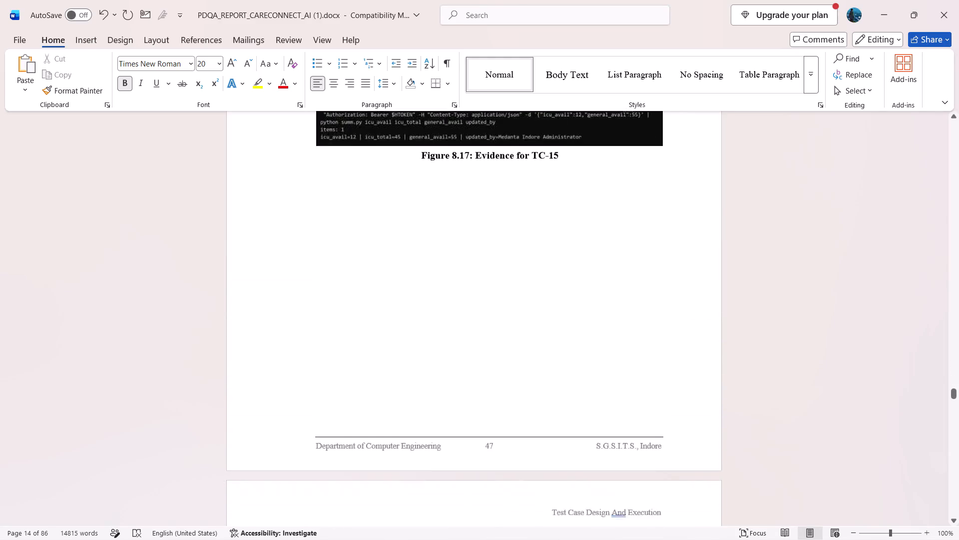
scroll(299, 413, "down", 3)
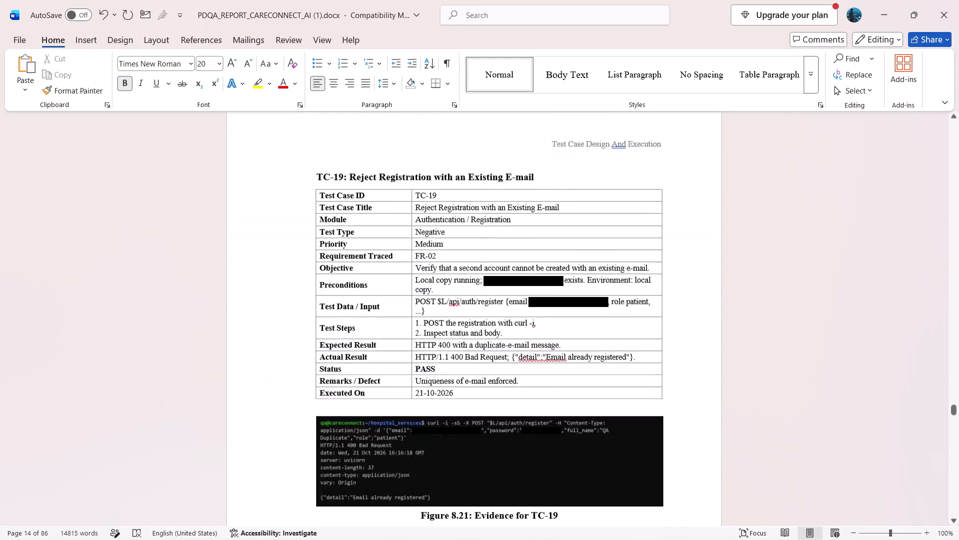
scroll(299, 413, "down", 3)
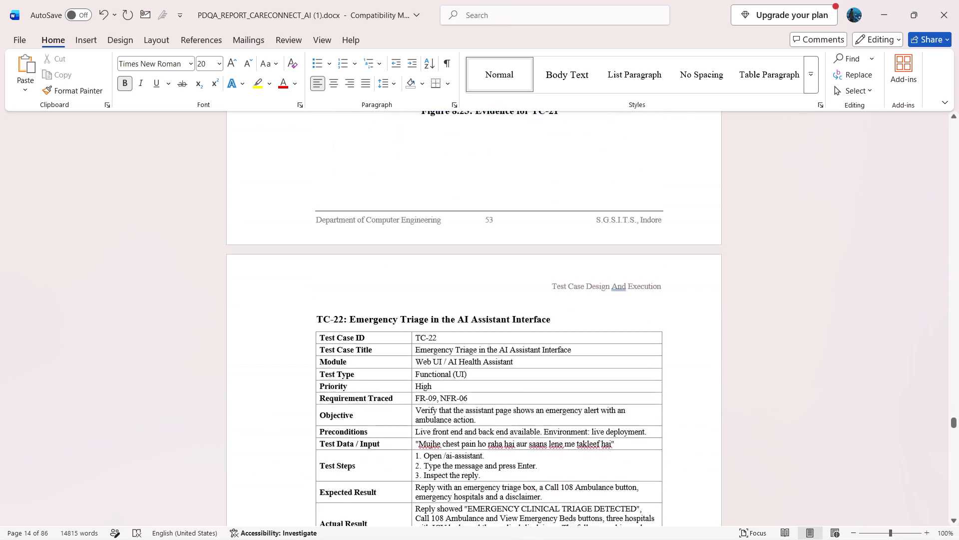
scroll(299, 413, "down", 3)
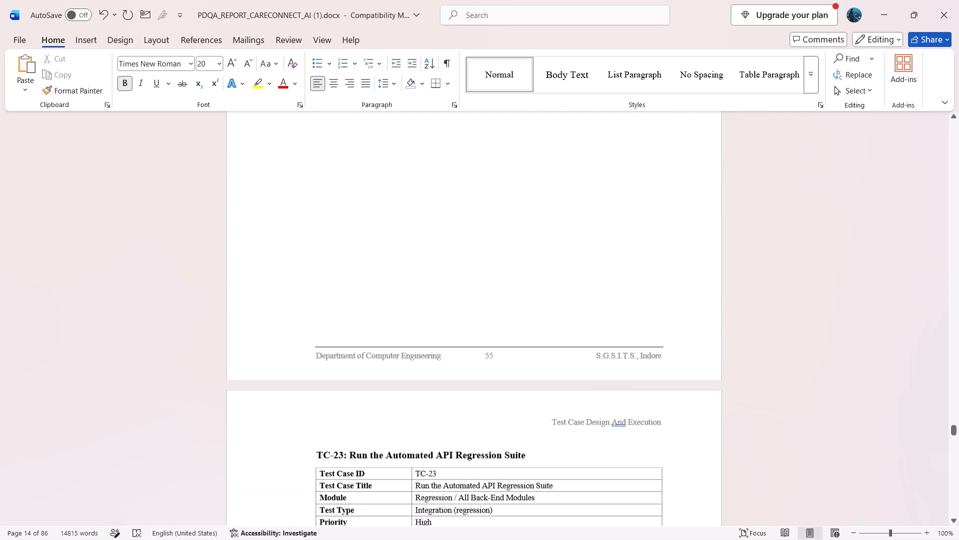
Review the pages from test case TC-23 through Chapter 9 to the Chapter 10 DEFECT TRACKING AND MANAGEMENT opening page.
scroll(299, 413, "down", 4)
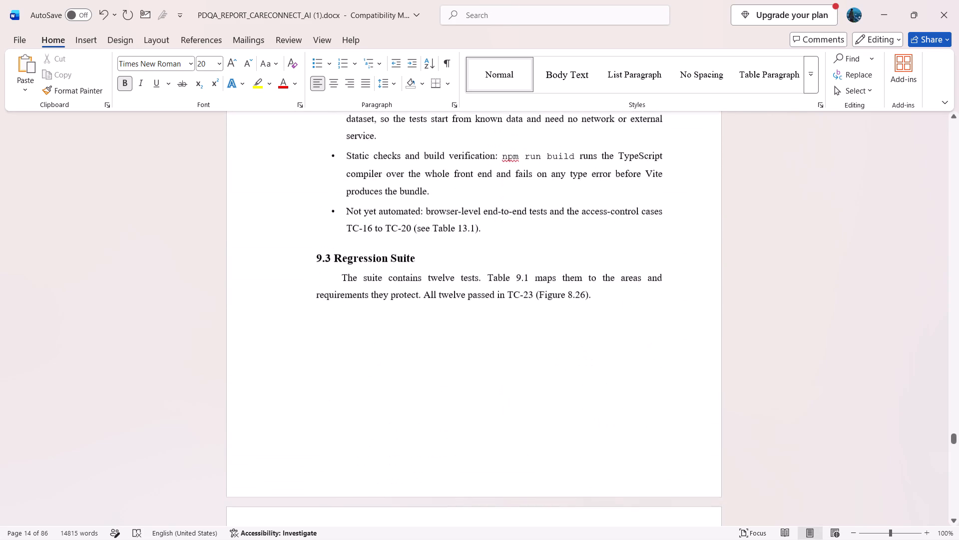
scroll(299, 413, "down", 2)
scroll(299, 413, "up", 1)
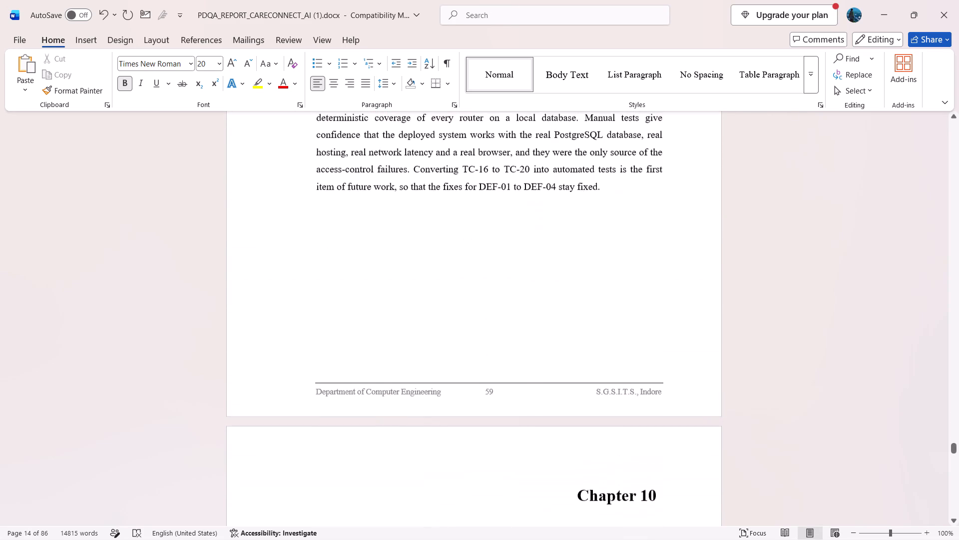
scroll(299, 413, "down", 3)
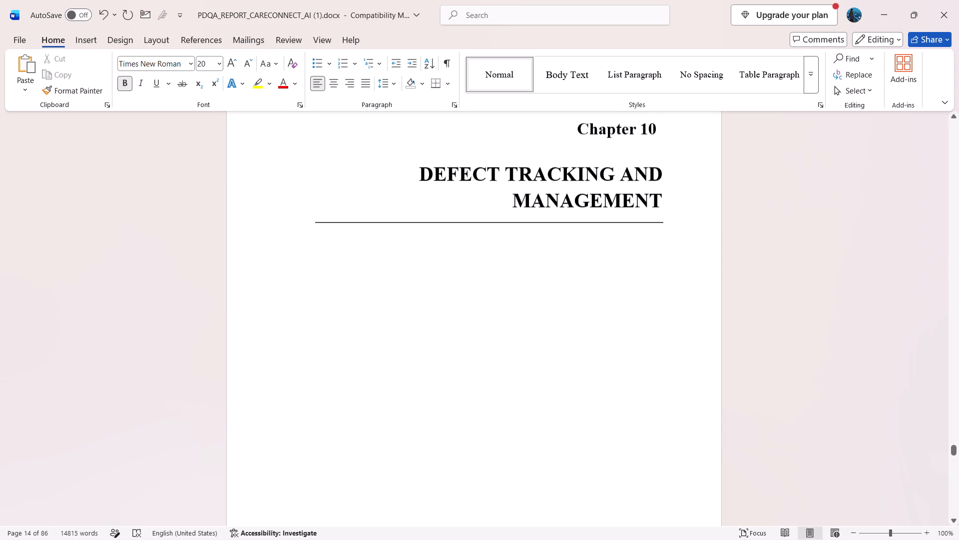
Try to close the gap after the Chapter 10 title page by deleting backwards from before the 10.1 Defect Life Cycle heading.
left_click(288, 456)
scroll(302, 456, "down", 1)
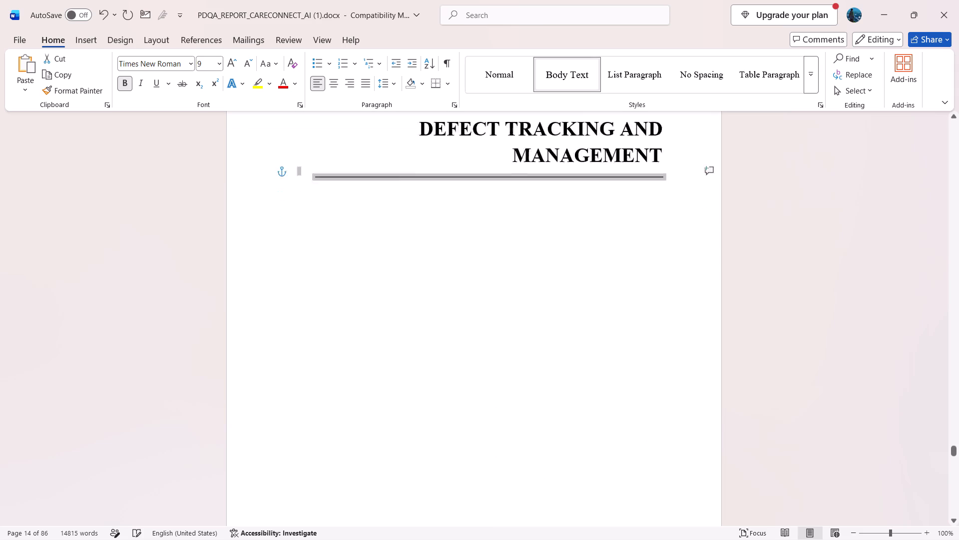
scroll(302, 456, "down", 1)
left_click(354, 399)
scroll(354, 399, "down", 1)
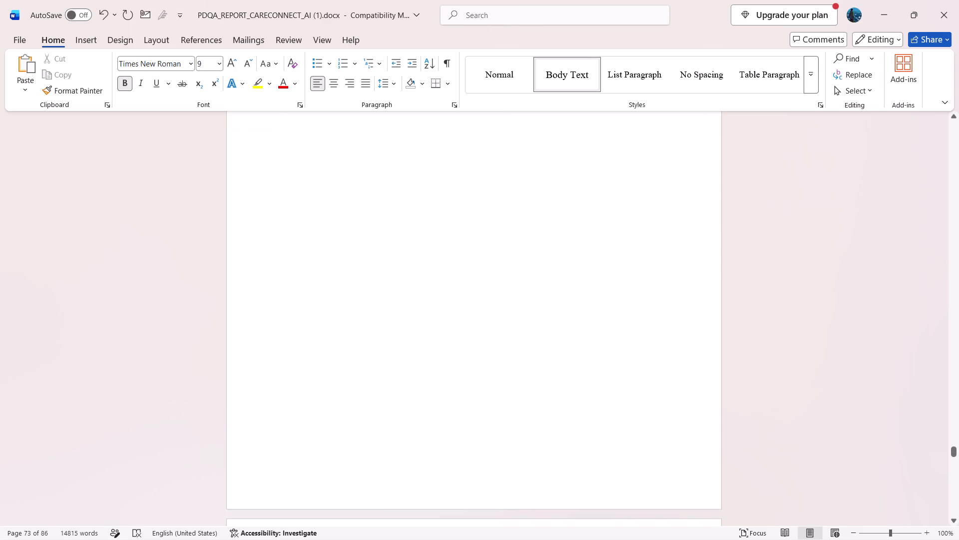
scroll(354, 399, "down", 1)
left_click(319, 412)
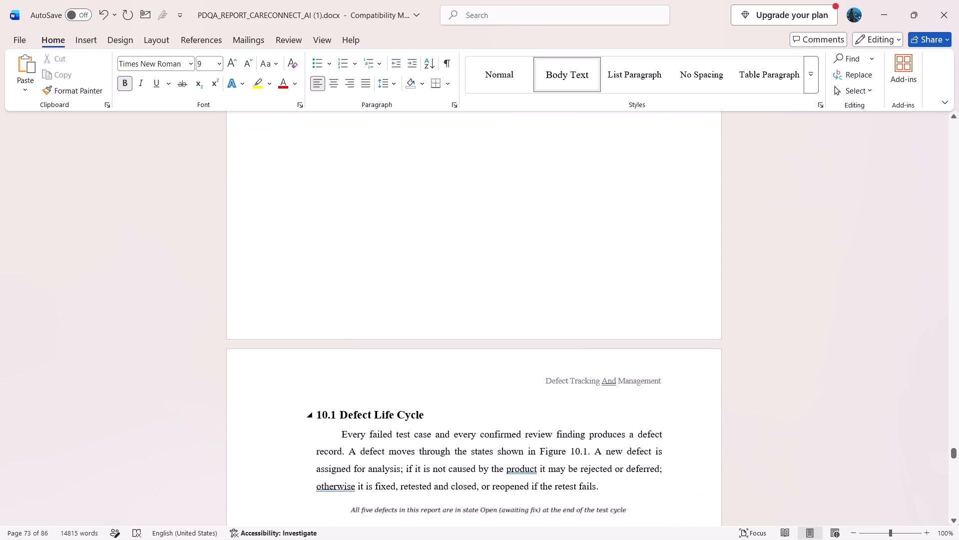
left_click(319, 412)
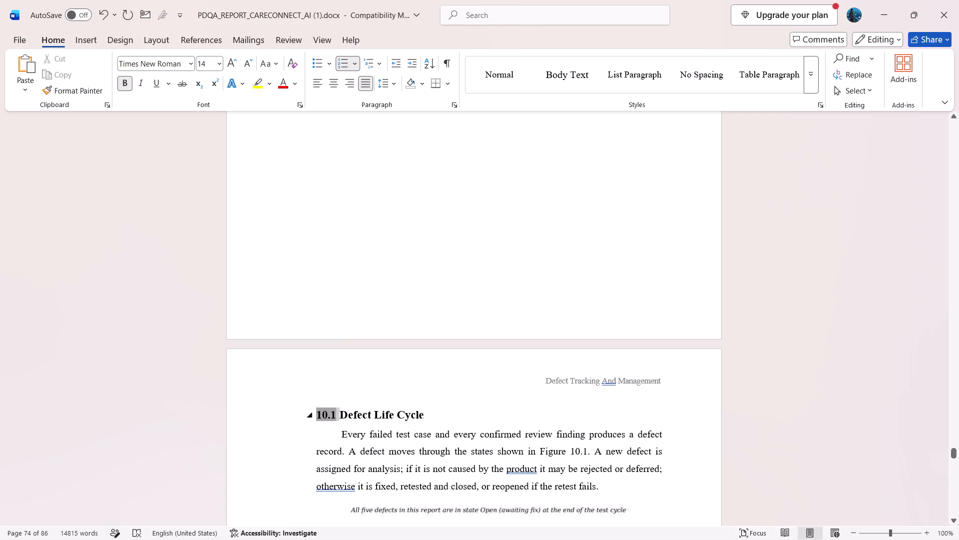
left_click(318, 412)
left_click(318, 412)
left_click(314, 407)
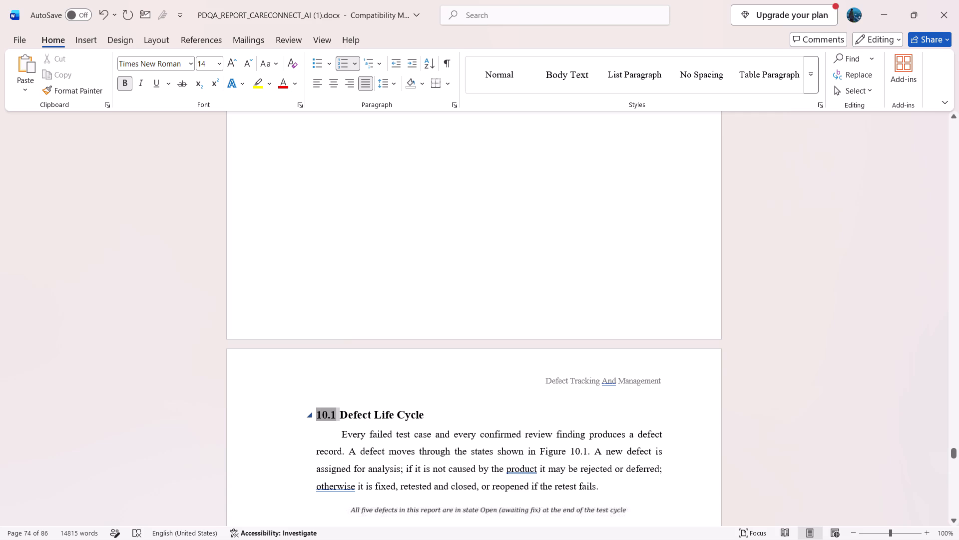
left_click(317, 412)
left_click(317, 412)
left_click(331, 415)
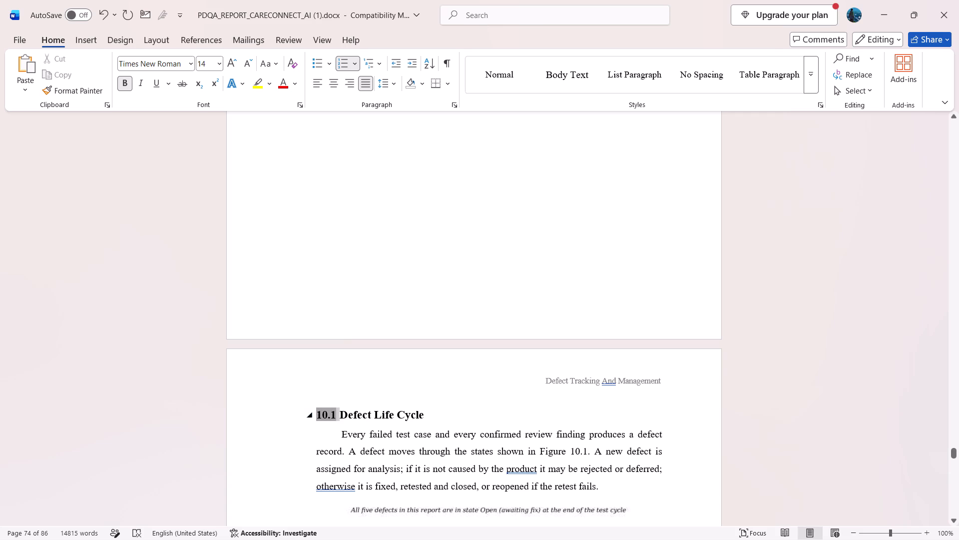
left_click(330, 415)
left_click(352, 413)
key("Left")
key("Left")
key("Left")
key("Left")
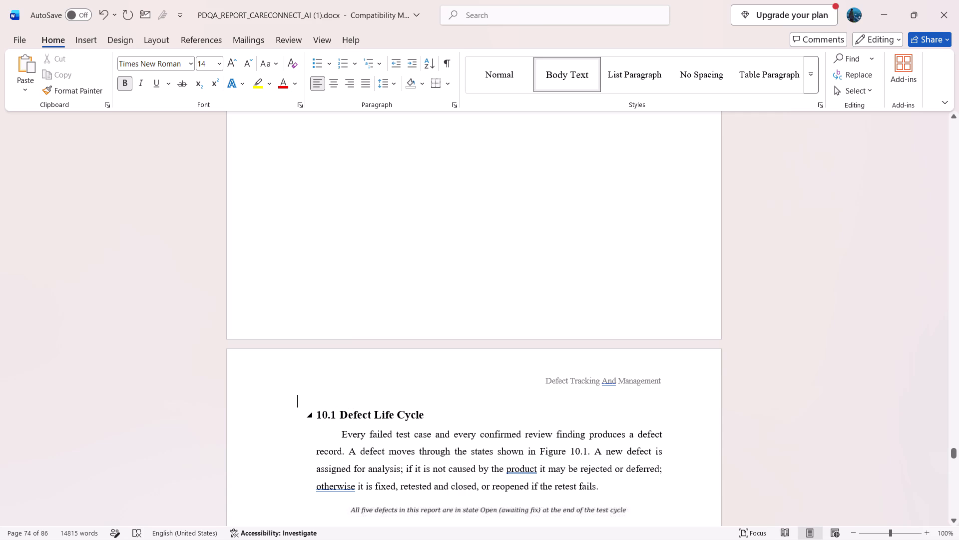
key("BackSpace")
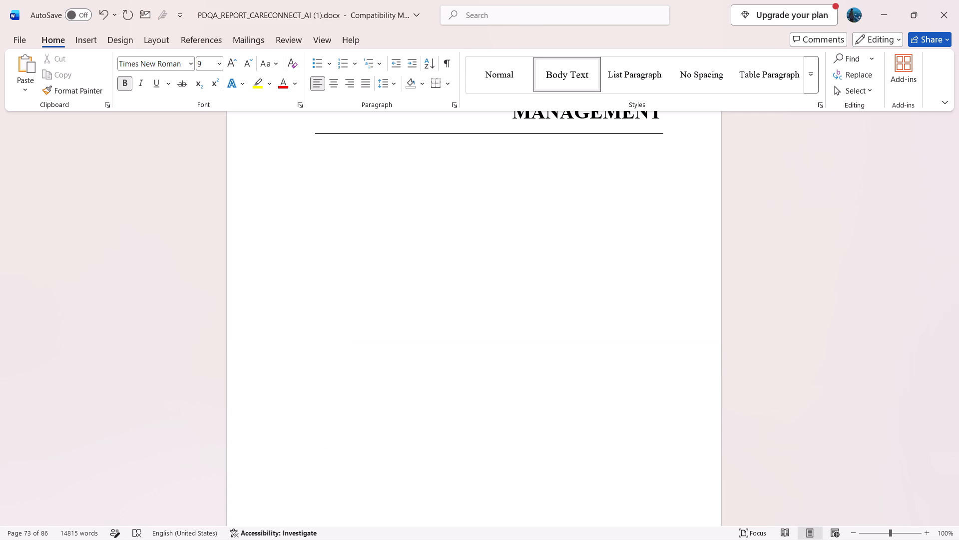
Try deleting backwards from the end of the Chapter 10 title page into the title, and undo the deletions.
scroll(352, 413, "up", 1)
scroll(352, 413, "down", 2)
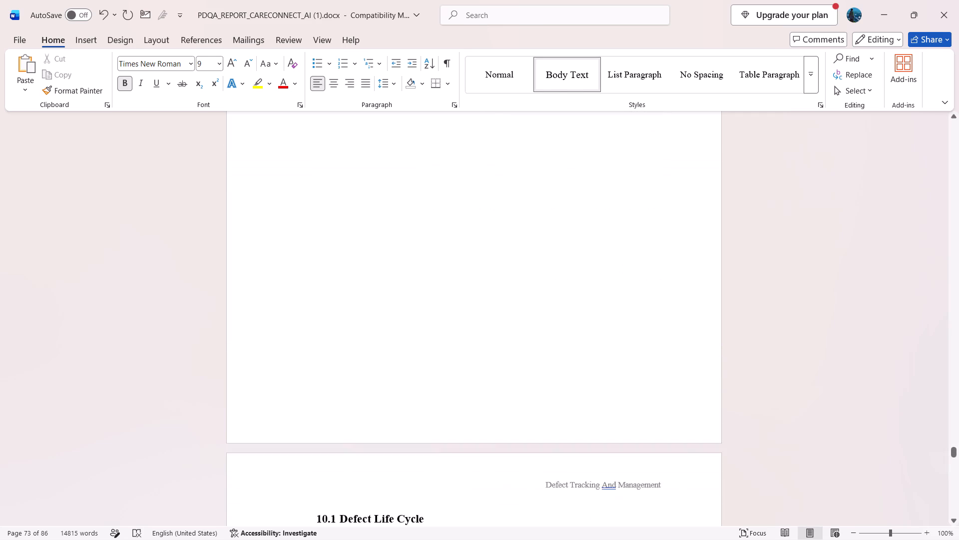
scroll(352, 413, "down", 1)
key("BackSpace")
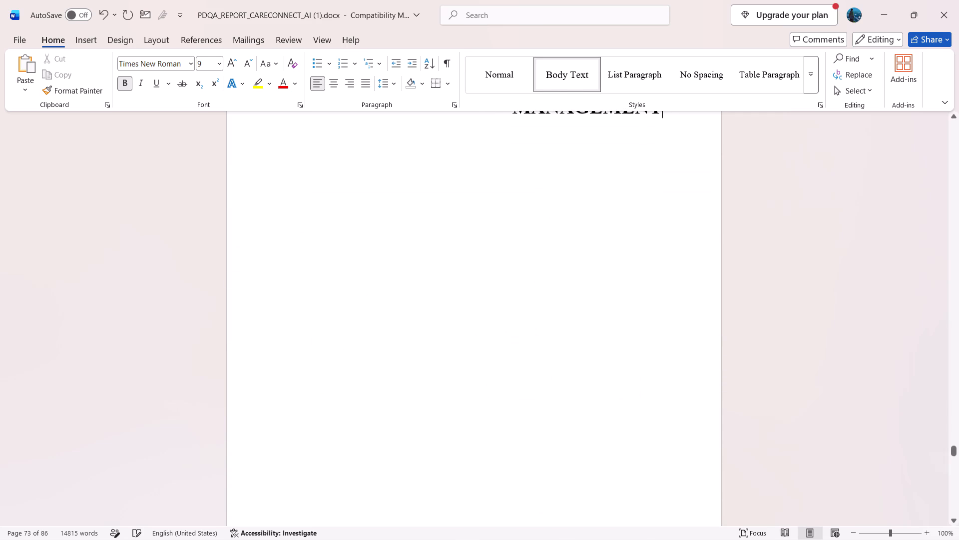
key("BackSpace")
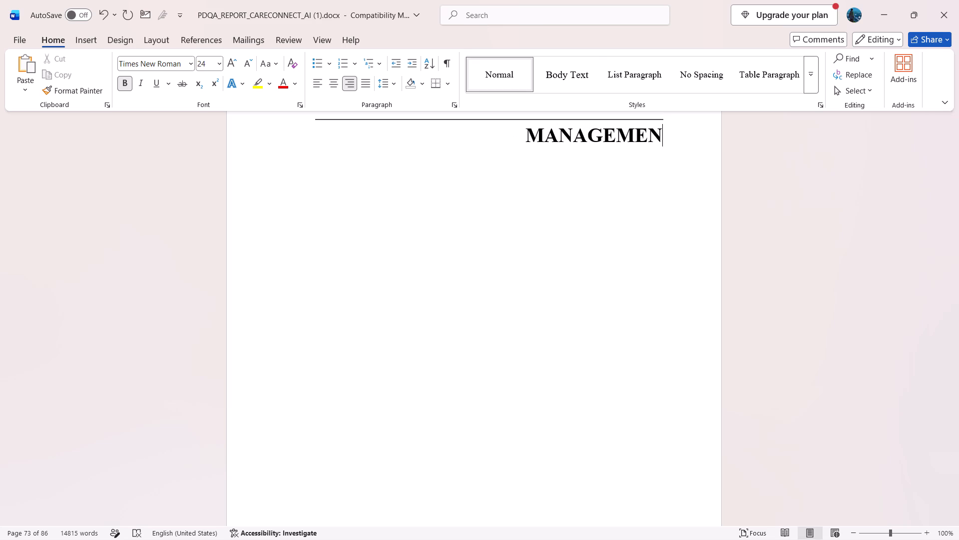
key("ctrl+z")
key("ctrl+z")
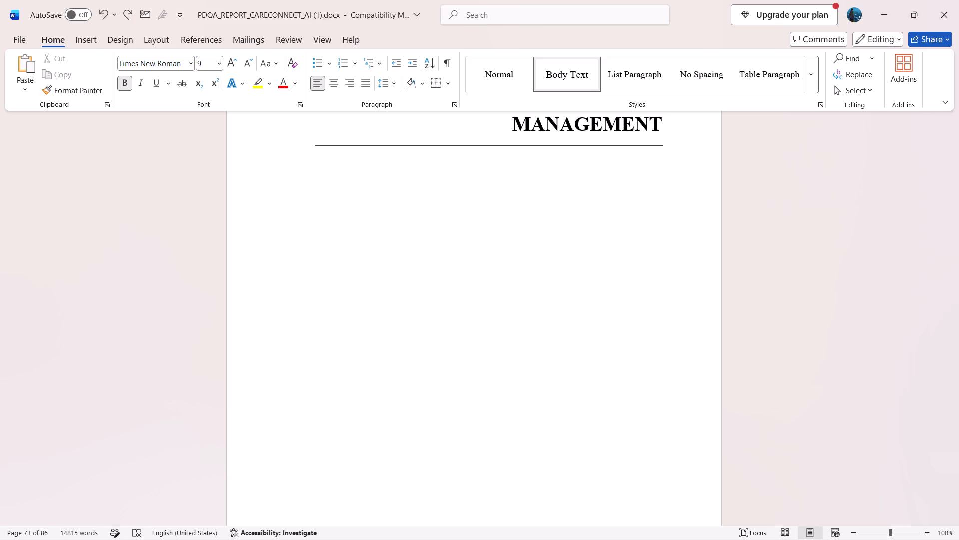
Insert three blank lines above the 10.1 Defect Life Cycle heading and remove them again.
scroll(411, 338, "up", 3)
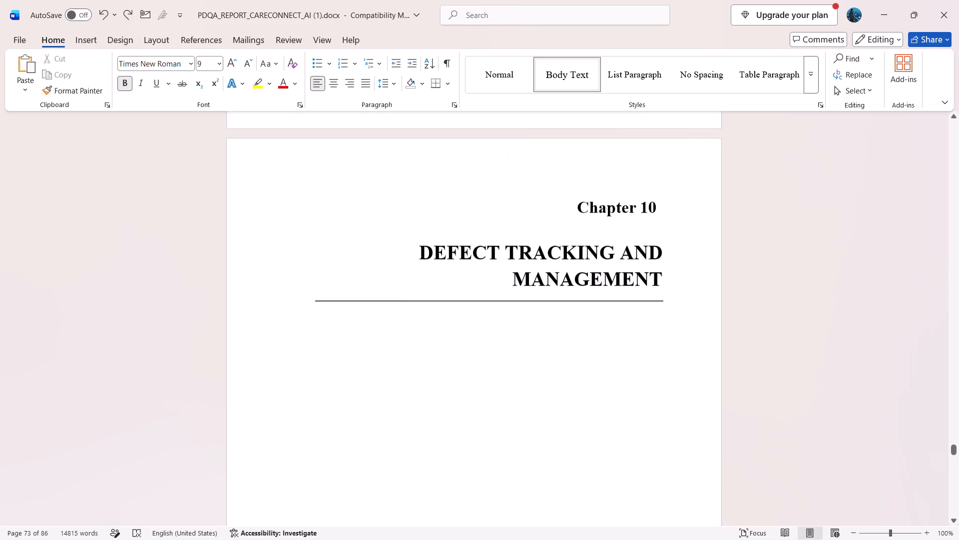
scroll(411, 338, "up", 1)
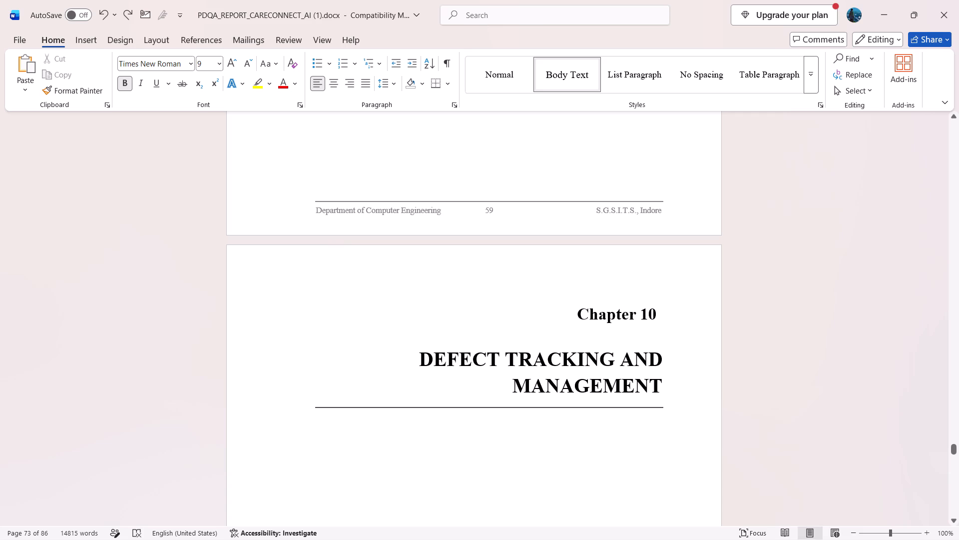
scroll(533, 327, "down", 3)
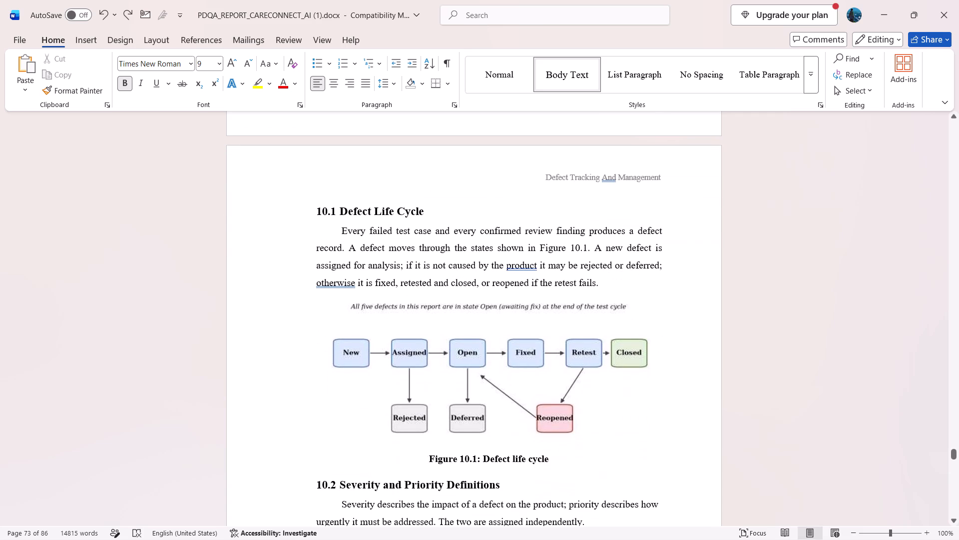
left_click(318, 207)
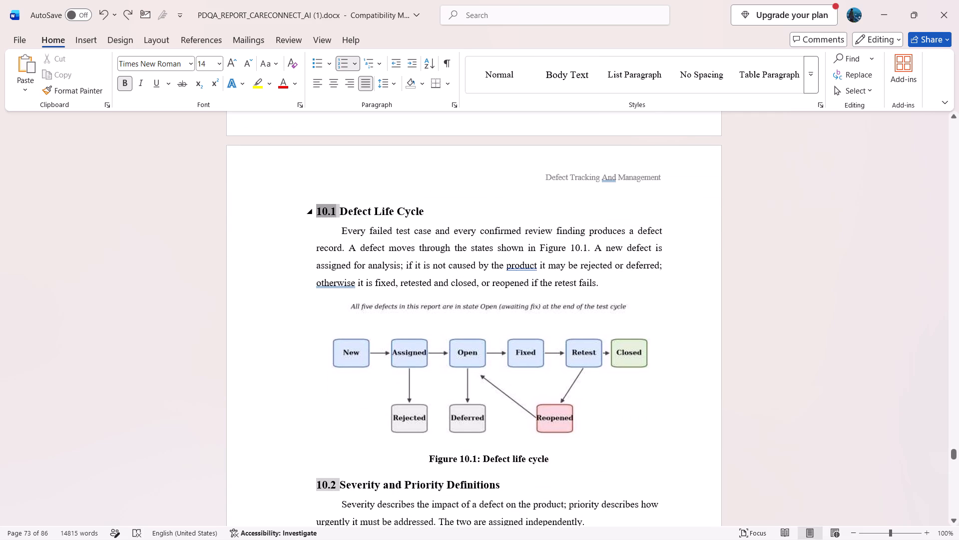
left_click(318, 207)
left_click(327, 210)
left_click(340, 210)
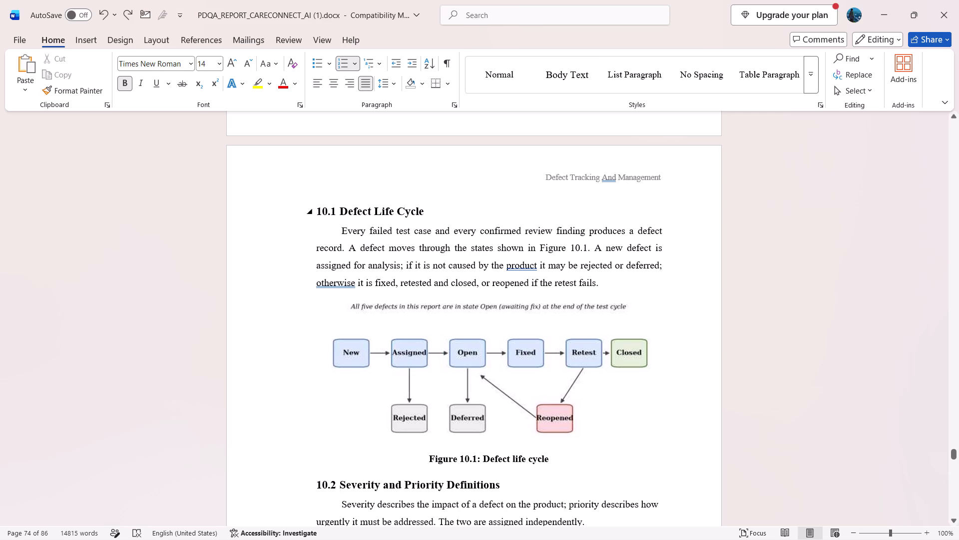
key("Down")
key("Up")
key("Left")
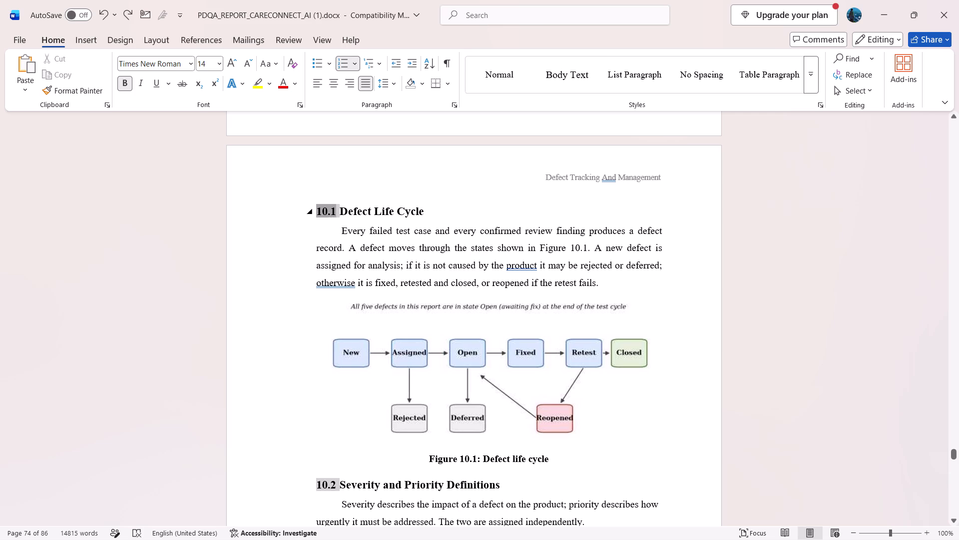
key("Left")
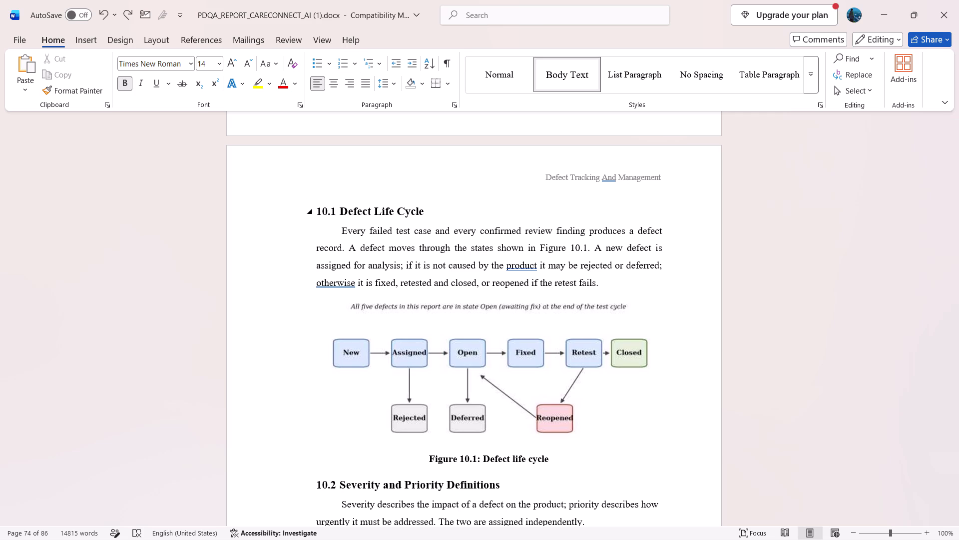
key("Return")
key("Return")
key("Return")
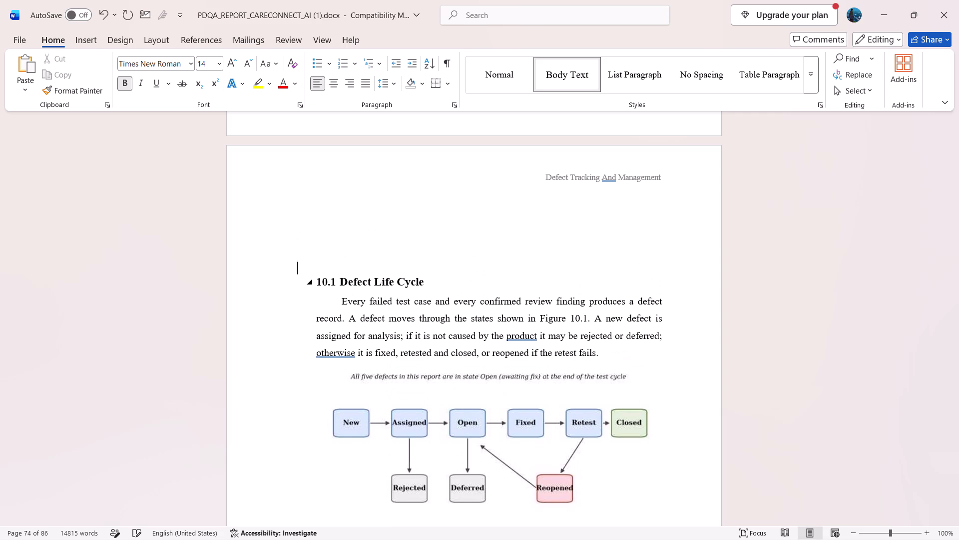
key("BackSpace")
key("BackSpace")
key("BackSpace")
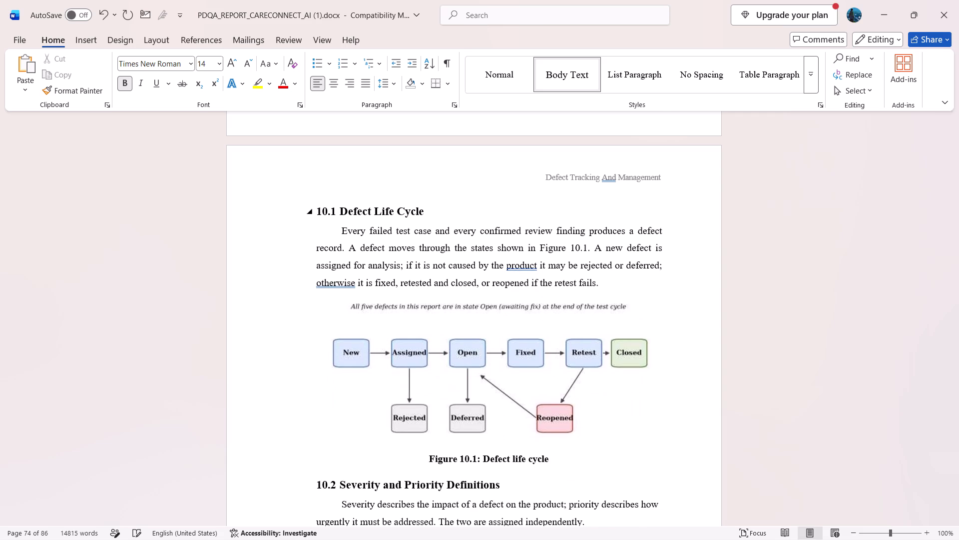
Delete backwards from above section 10.1 to remove the empty paragraph beneath the DEFECT TRACKING AND MANAGEMENT title, and check the title page.
key("BackSpace")
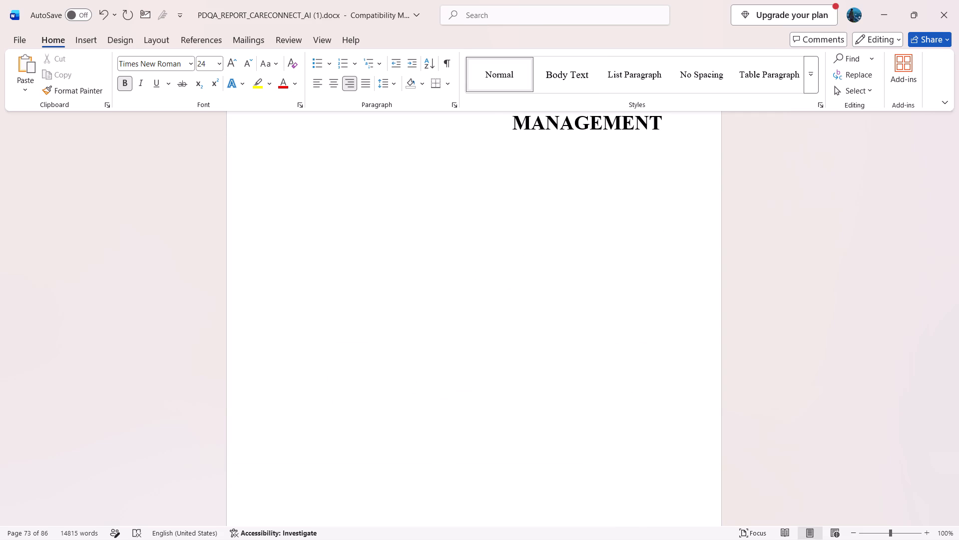
scroll(340, 210, "up", 10)
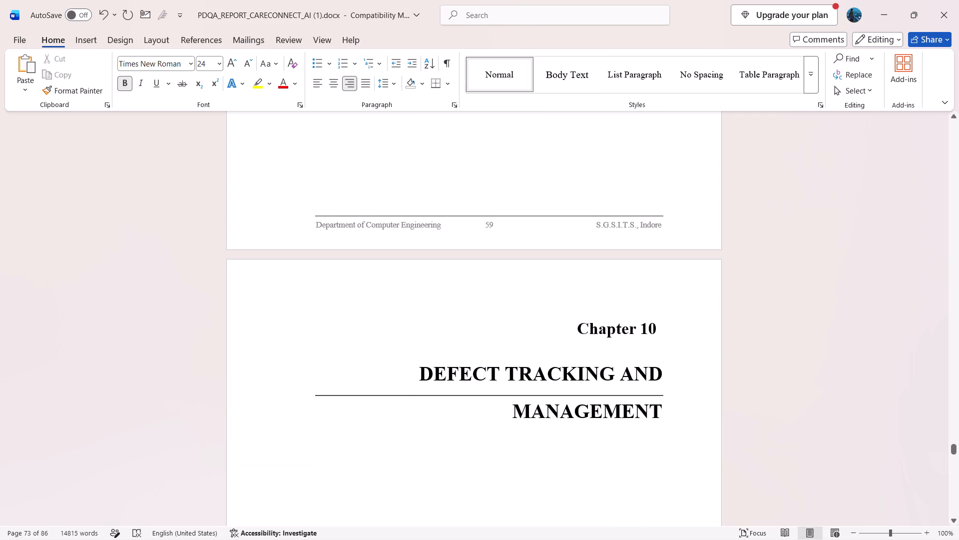
scroll(423, 452, "down", 2)
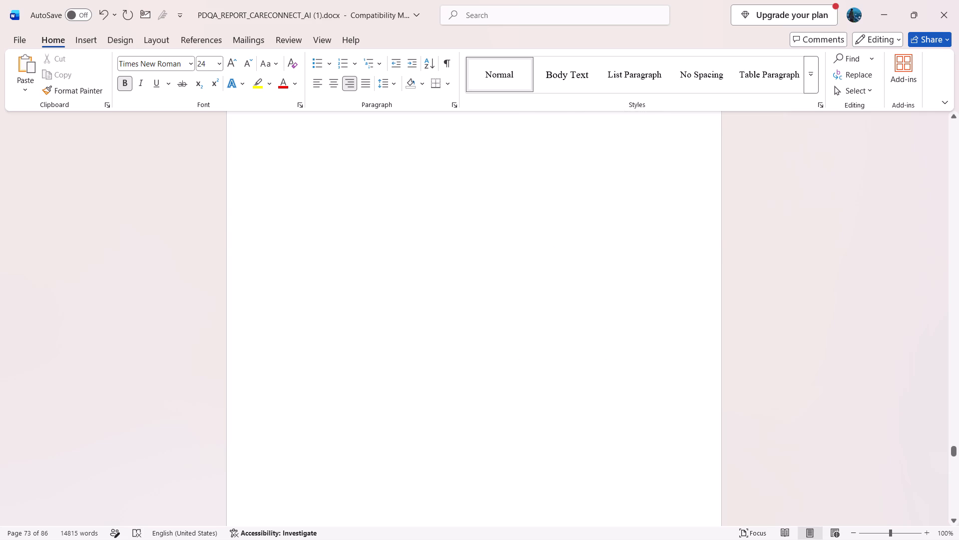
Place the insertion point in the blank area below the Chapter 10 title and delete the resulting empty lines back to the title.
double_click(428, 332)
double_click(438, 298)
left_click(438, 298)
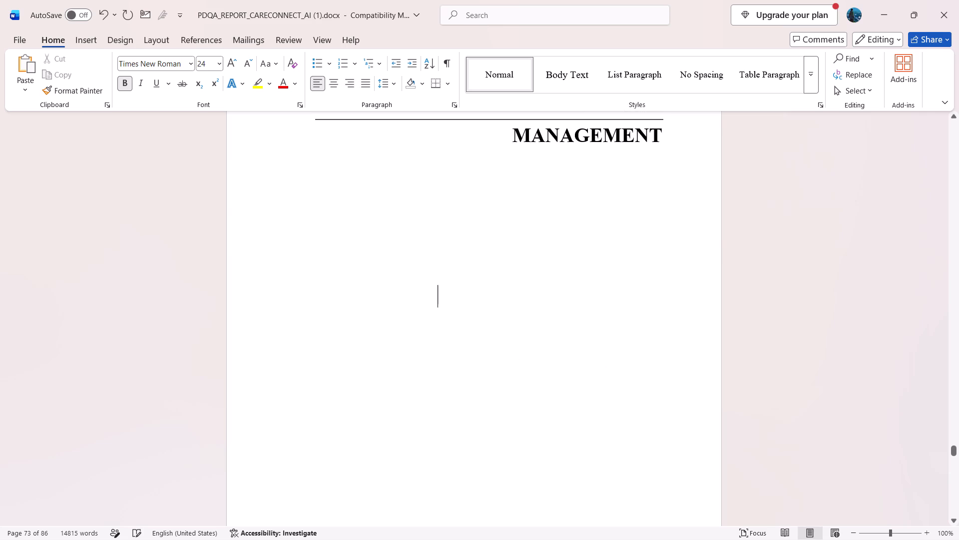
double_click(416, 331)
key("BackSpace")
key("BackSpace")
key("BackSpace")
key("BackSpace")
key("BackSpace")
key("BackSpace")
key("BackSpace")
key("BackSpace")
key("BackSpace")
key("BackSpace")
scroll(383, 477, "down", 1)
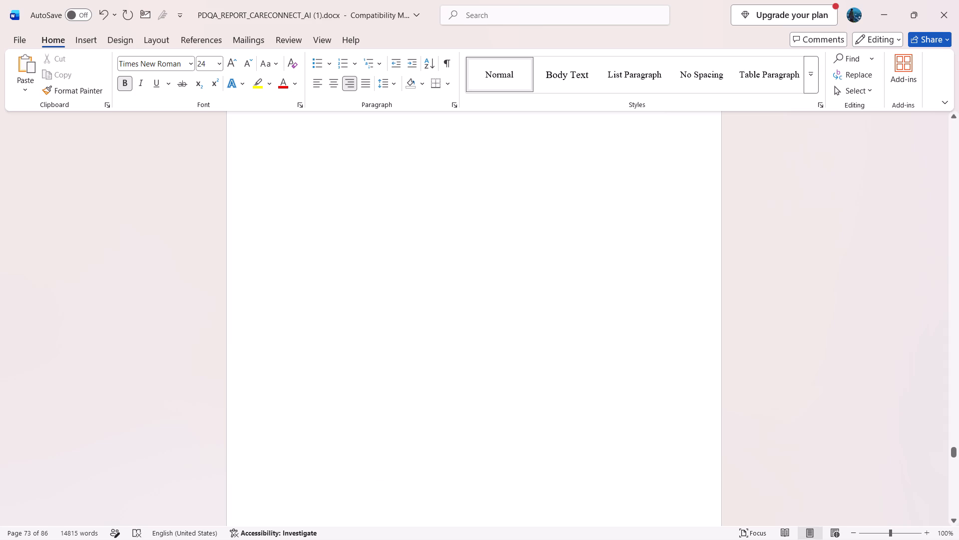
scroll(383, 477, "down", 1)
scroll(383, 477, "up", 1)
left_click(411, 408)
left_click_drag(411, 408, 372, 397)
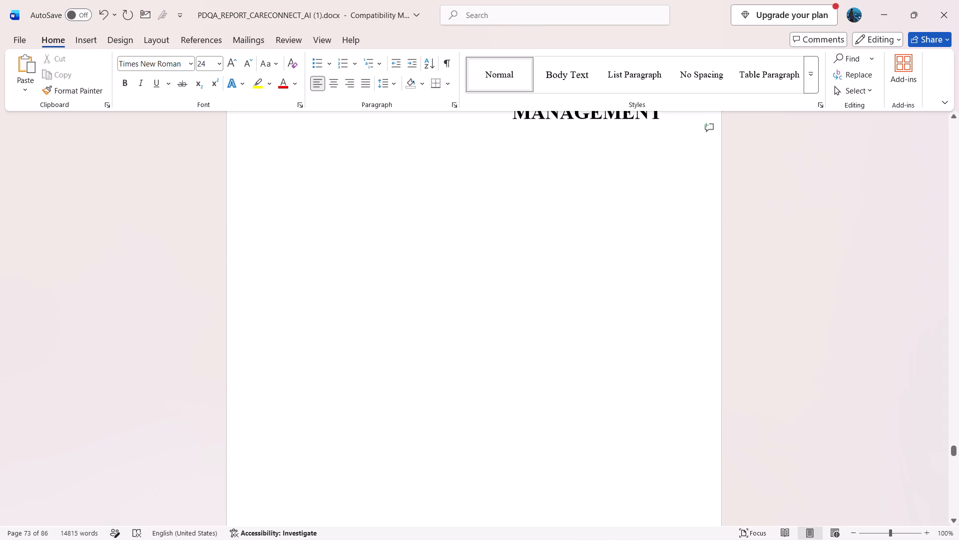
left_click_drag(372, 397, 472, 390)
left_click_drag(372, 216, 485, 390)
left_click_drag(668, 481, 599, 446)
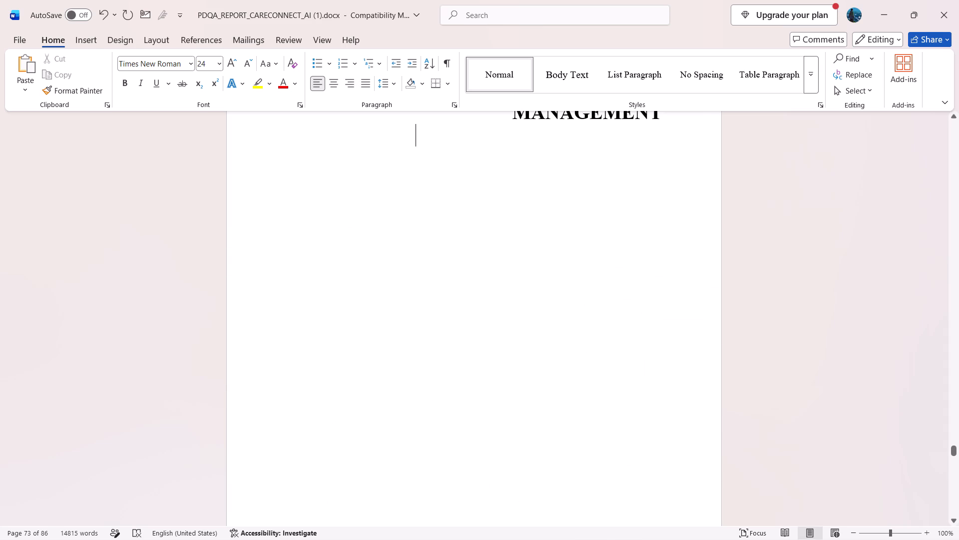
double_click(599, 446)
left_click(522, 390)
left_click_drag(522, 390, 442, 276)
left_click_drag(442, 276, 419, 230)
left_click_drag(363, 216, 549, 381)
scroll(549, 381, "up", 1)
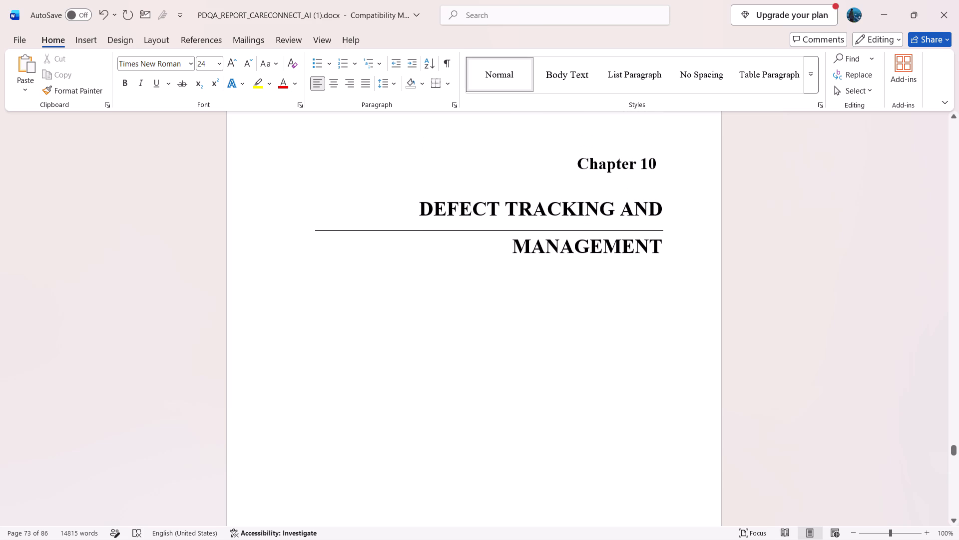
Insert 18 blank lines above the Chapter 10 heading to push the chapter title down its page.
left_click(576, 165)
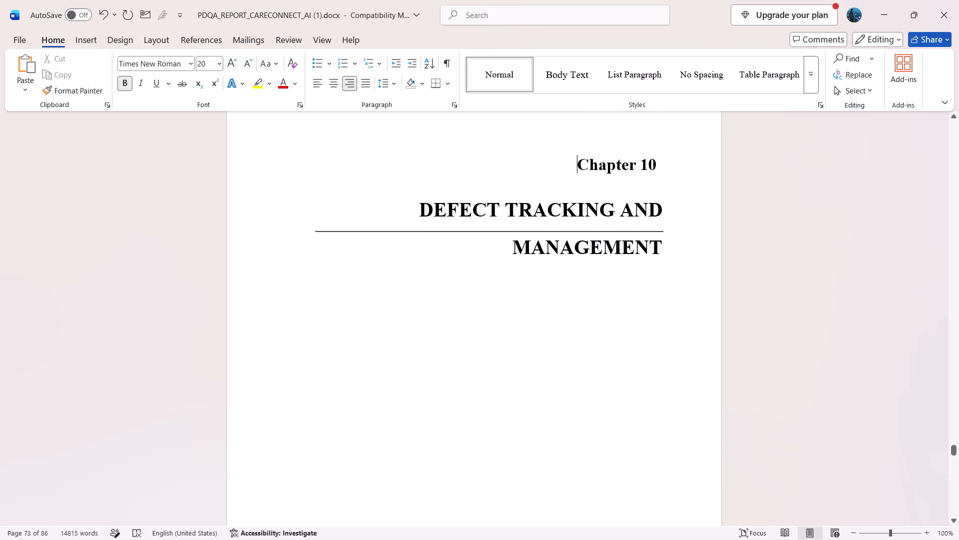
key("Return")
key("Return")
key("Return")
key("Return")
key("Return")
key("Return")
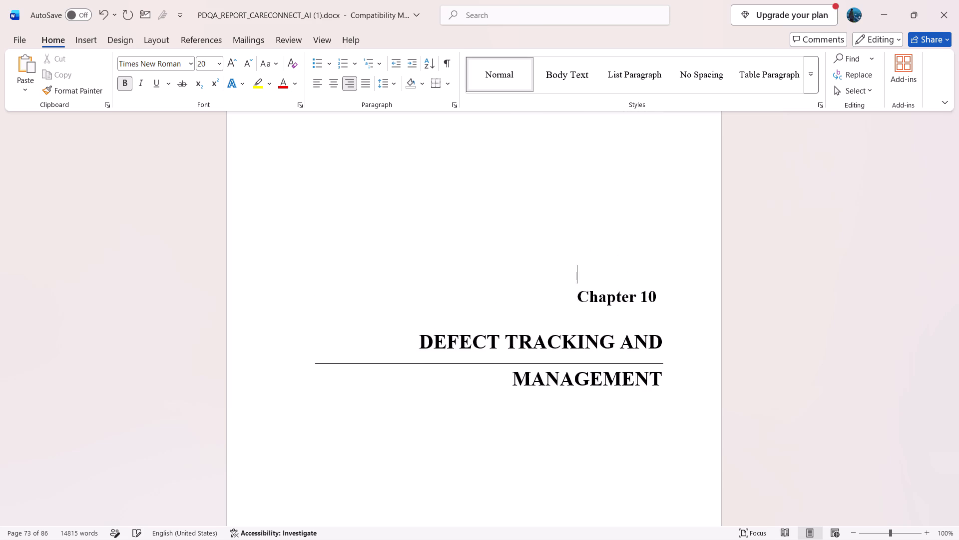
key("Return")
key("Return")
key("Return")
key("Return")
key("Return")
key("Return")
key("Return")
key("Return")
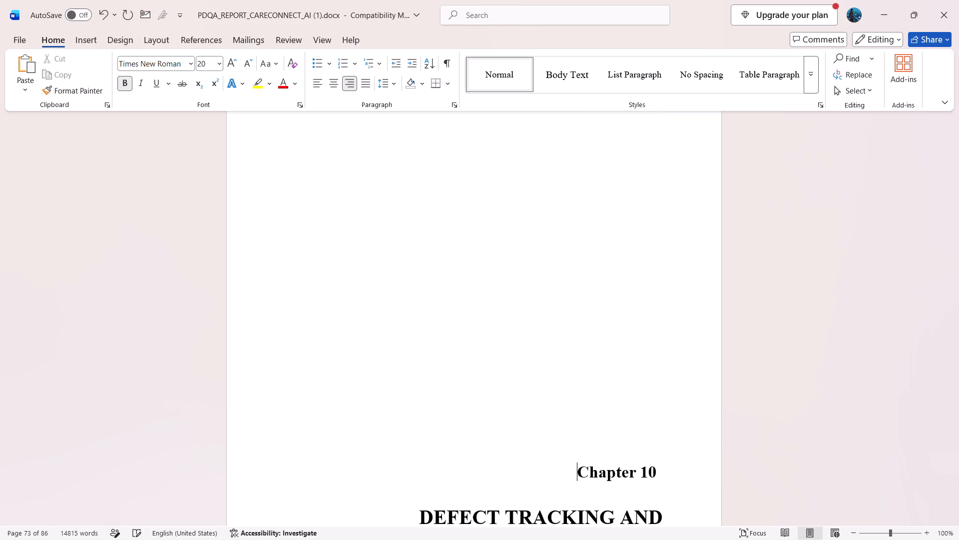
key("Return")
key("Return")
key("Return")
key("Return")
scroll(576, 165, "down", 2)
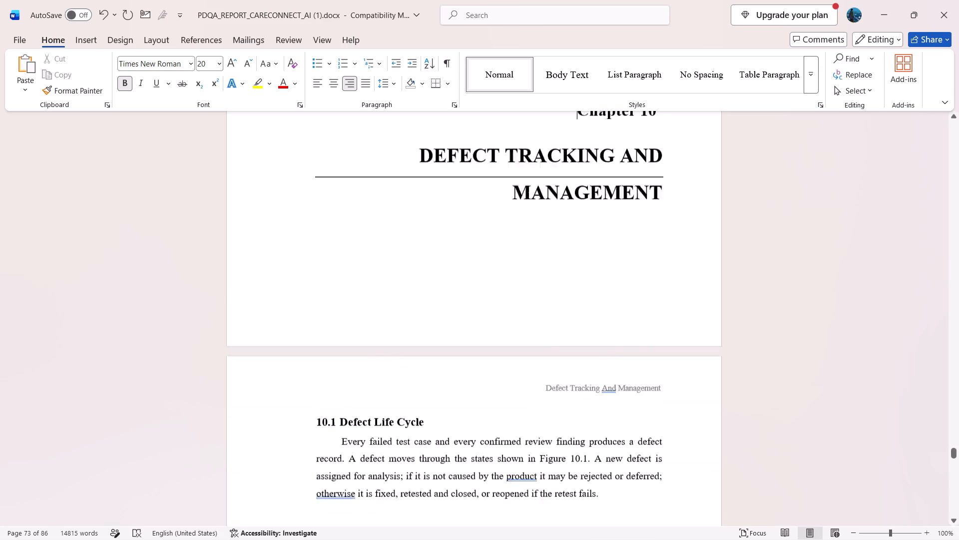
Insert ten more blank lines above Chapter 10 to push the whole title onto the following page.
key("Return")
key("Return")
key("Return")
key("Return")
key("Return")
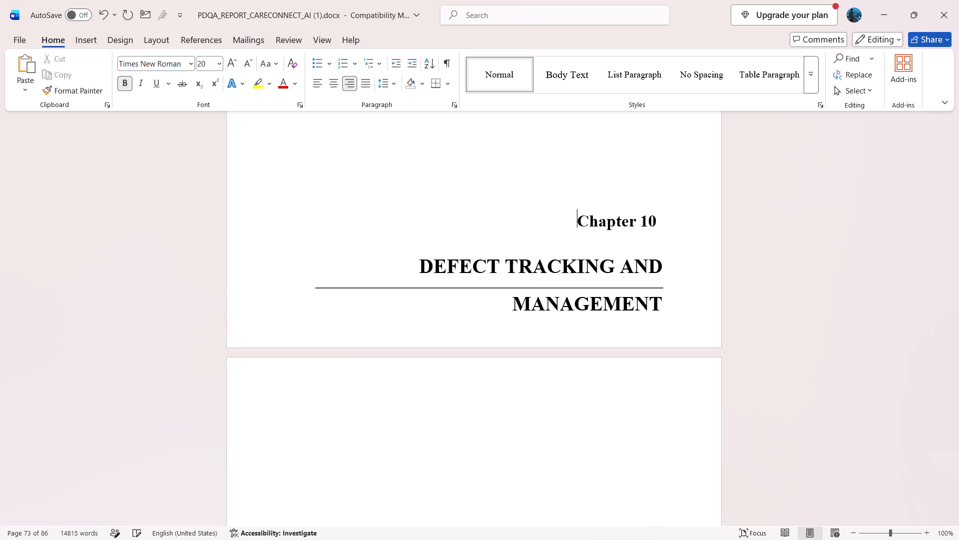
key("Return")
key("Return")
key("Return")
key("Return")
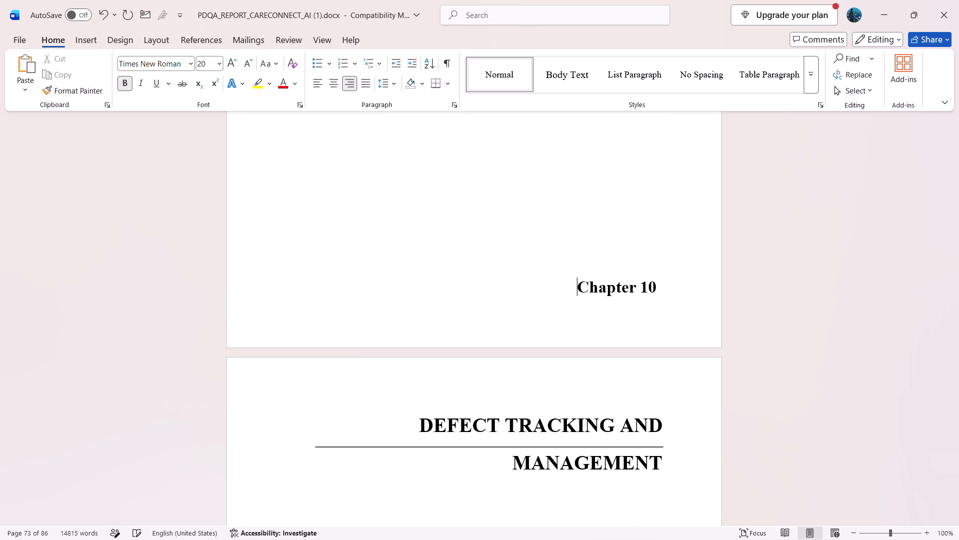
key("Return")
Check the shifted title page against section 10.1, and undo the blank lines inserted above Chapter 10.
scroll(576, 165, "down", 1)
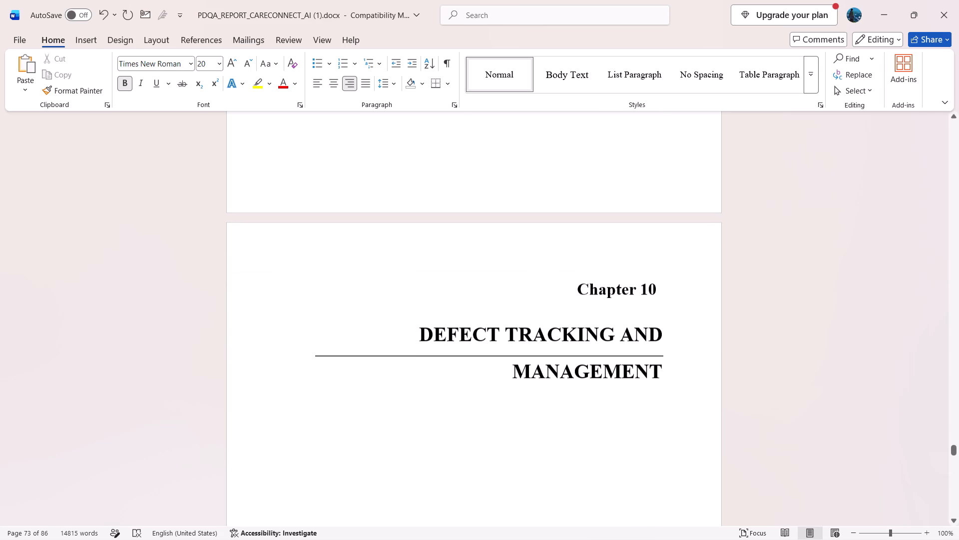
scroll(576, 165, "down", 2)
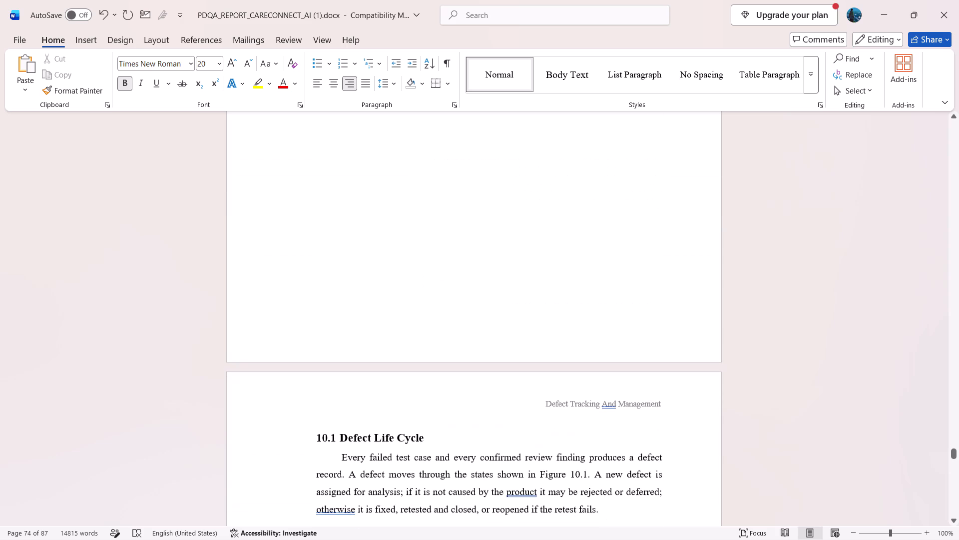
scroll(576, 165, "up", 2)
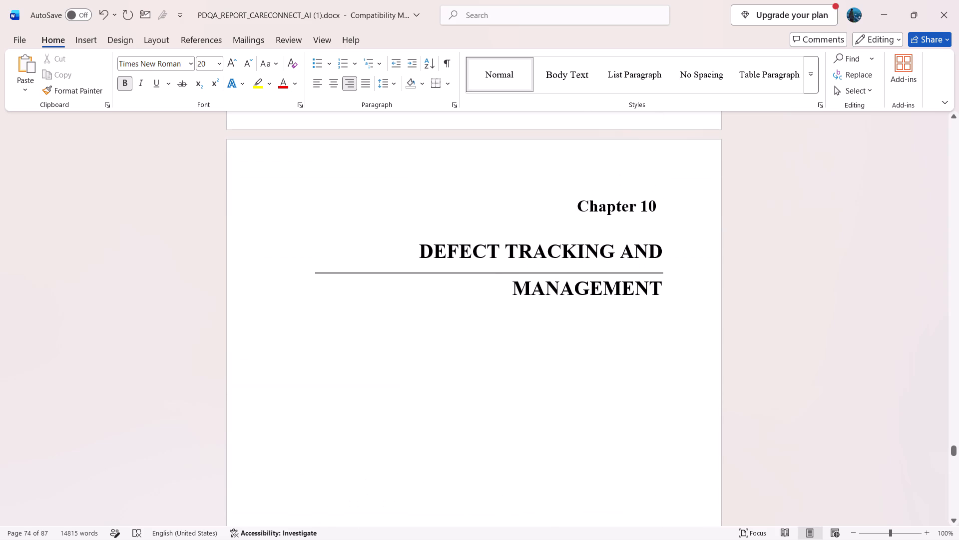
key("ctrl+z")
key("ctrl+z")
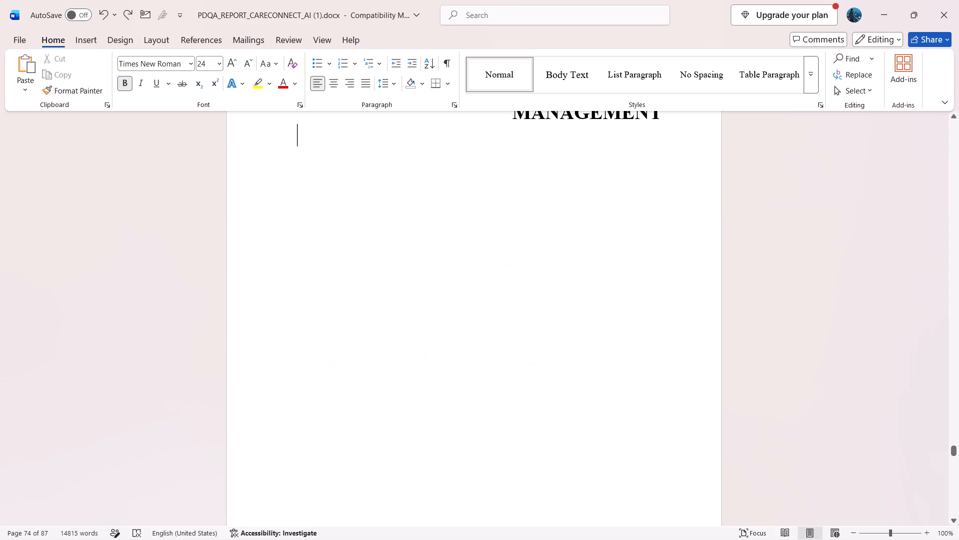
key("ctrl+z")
Examine the end of section 9.5, the Chapter 10 title page and the 10.1 and 10.2 headings with their numbering.
scroll(576, 165, "up", 1)
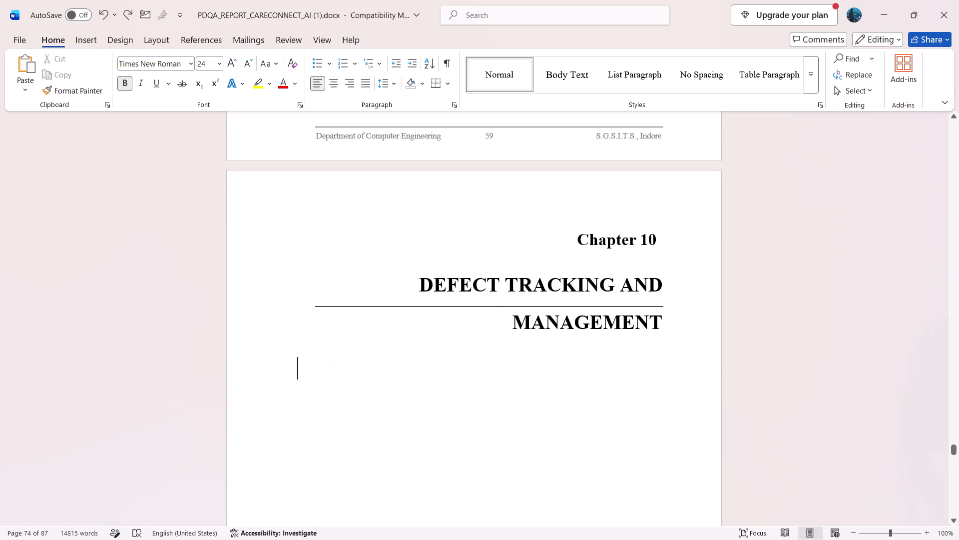
scroll(576, 165, "up", 2)
scroll(576, 165, "down", 1)
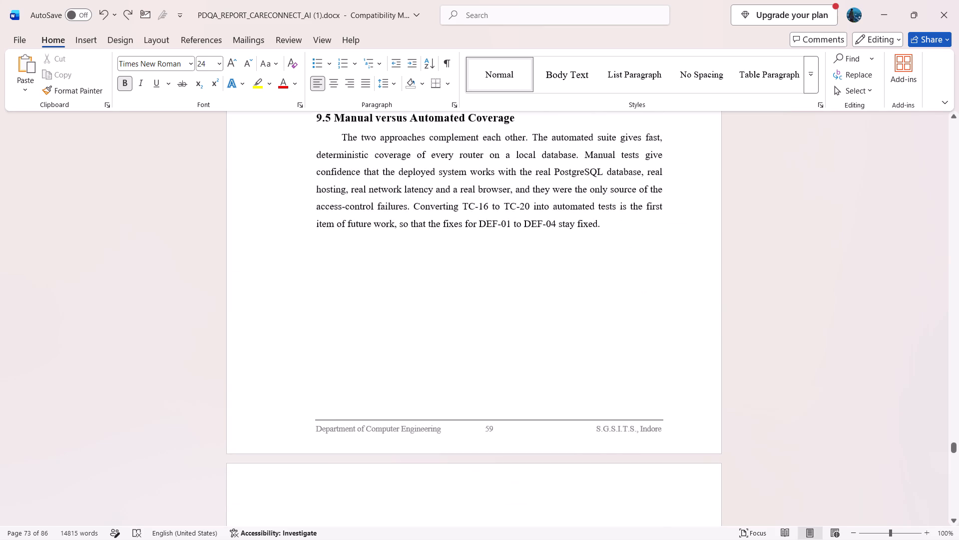
scroll(576, 165, "down", 1)
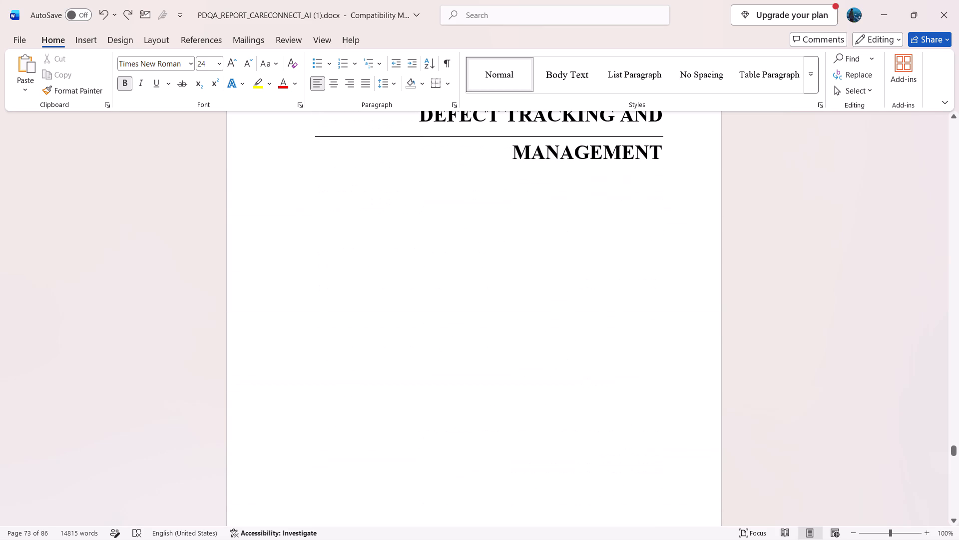
scroll(576, 165, "down", 2)
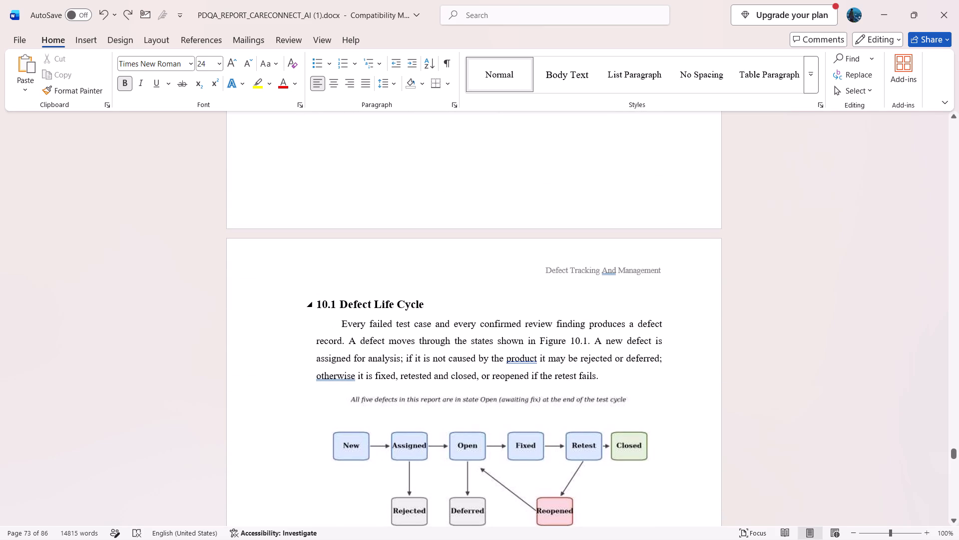
left_click(334, 300)
scroll(358, 303, "down", 1)
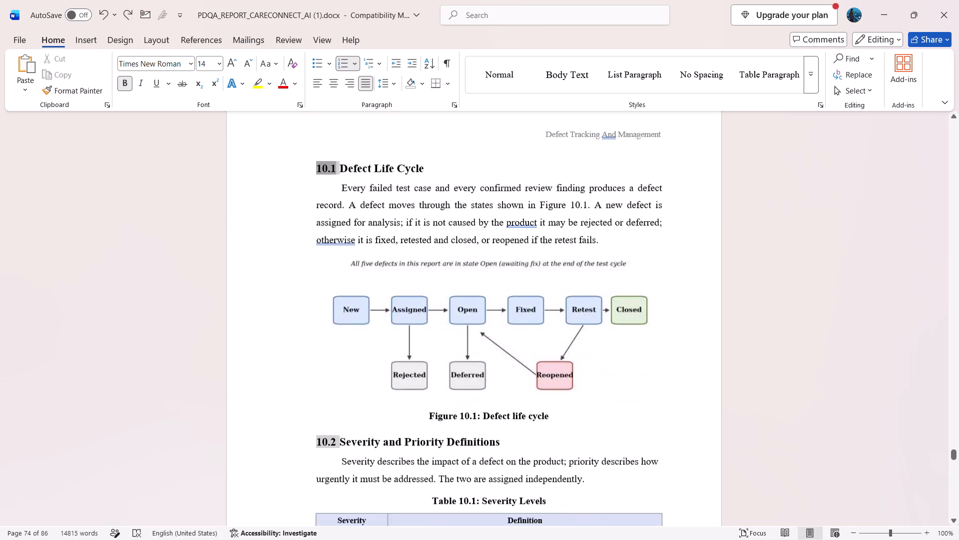
scroll(358, 303, "down", 1)
left_click(338, 238)
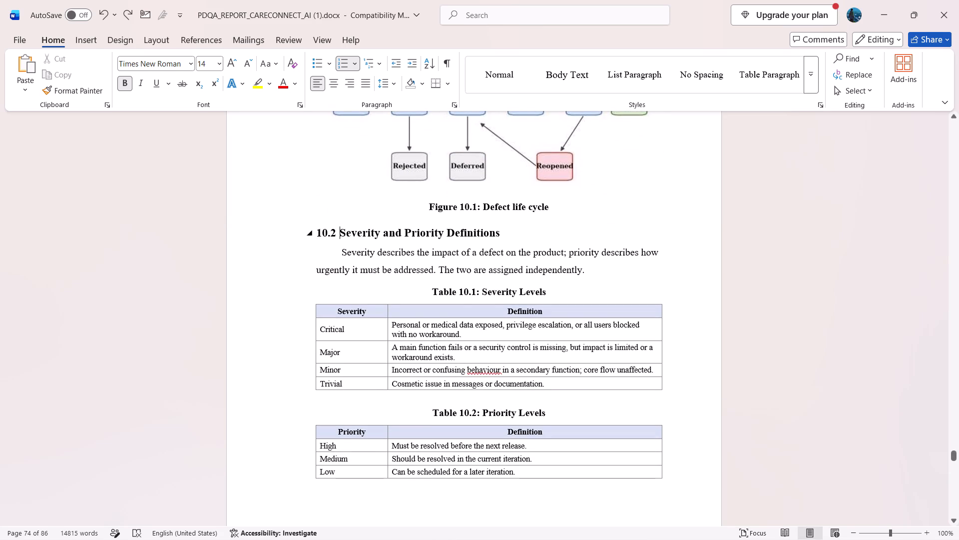
left_click(318, 231)
left_click(318, 231)
scroll(314, 229, "up", 1)
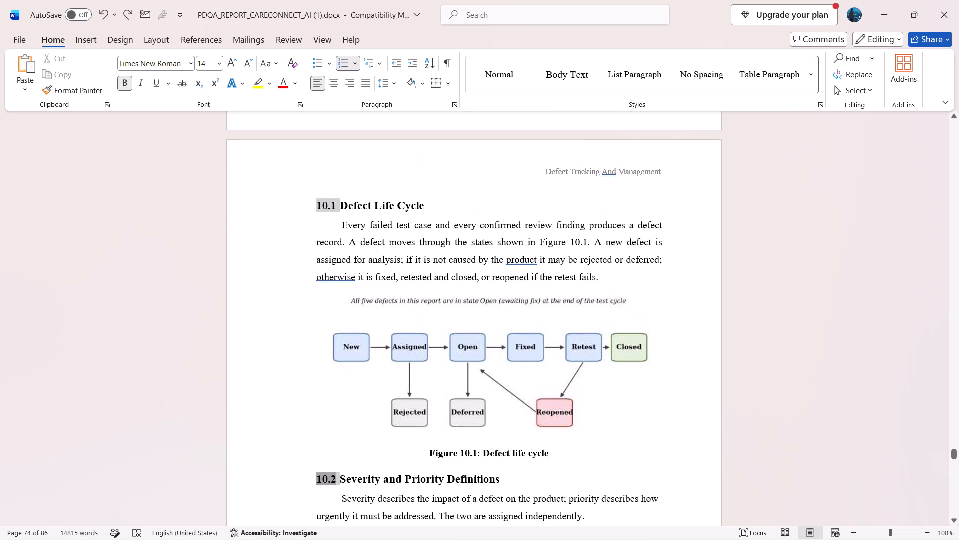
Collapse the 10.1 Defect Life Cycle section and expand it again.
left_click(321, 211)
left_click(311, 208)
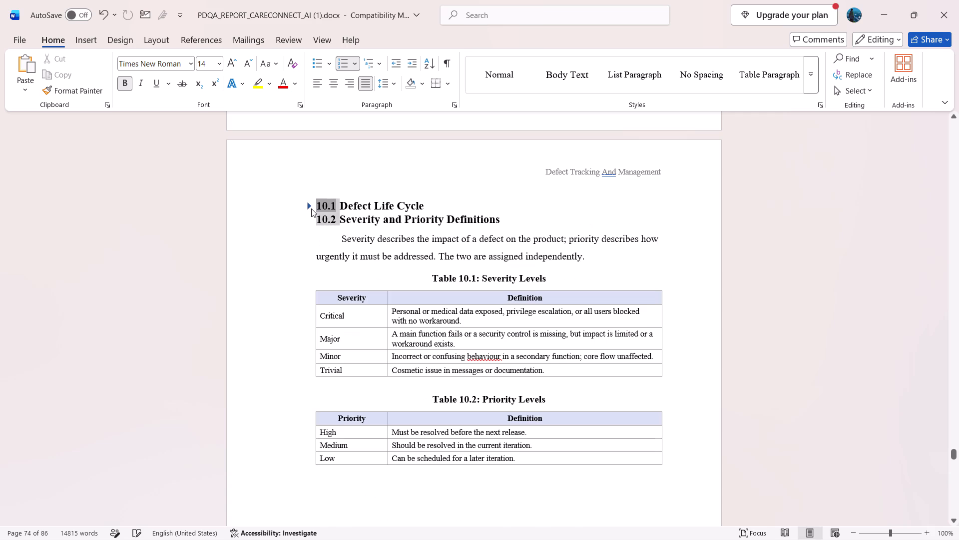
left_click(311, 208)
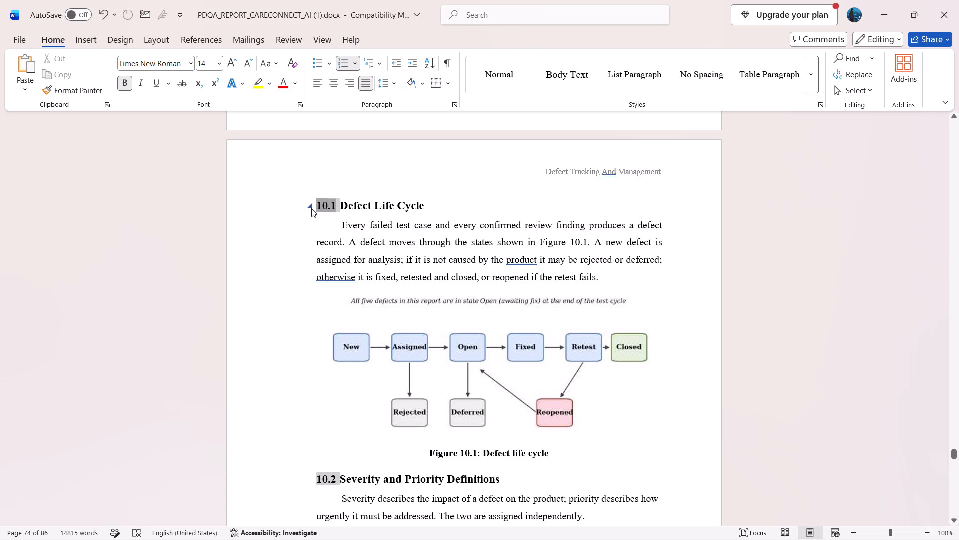
Copy the full Chapter 10 title, from Chapter 10 through DEFECT TRACKING AND MANAGEMENT.
scroll(448, 195, "up", 1)
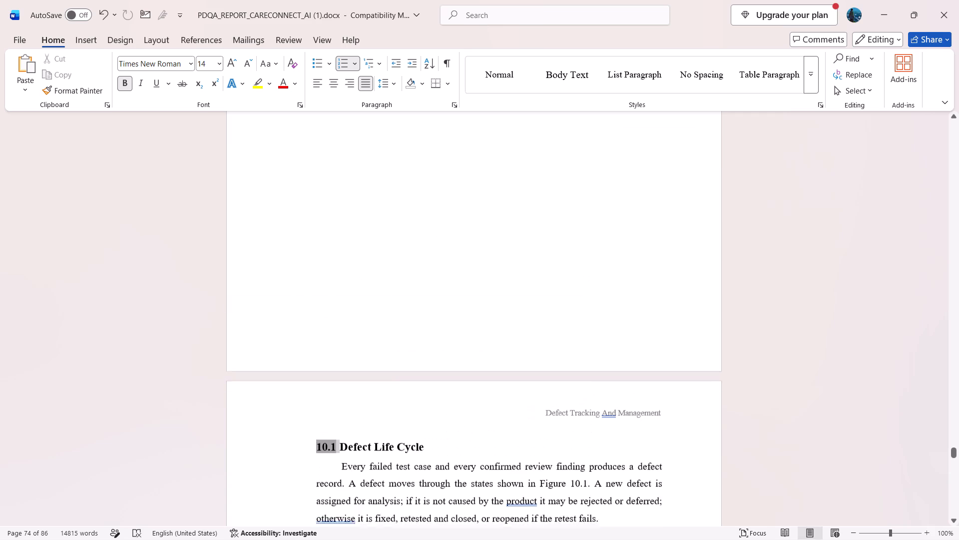
scroll(448, 195, "up", 3)
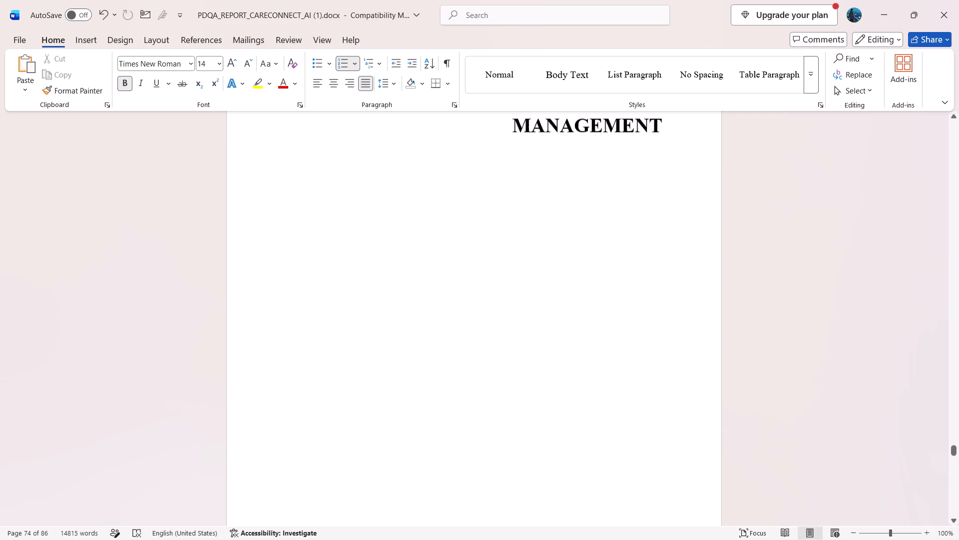
scroll(448, 195, "up", 1)
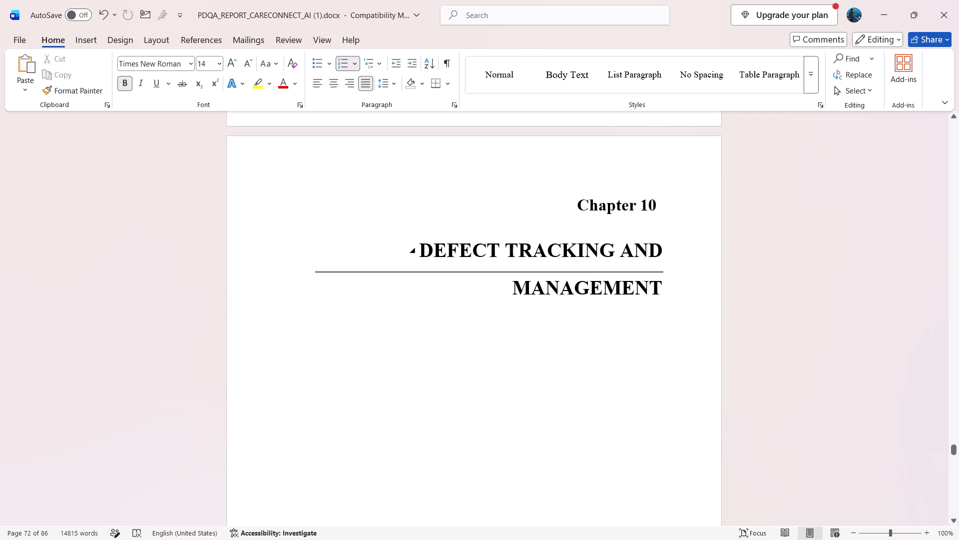
left_click_drag(668, 288, 407, 211)
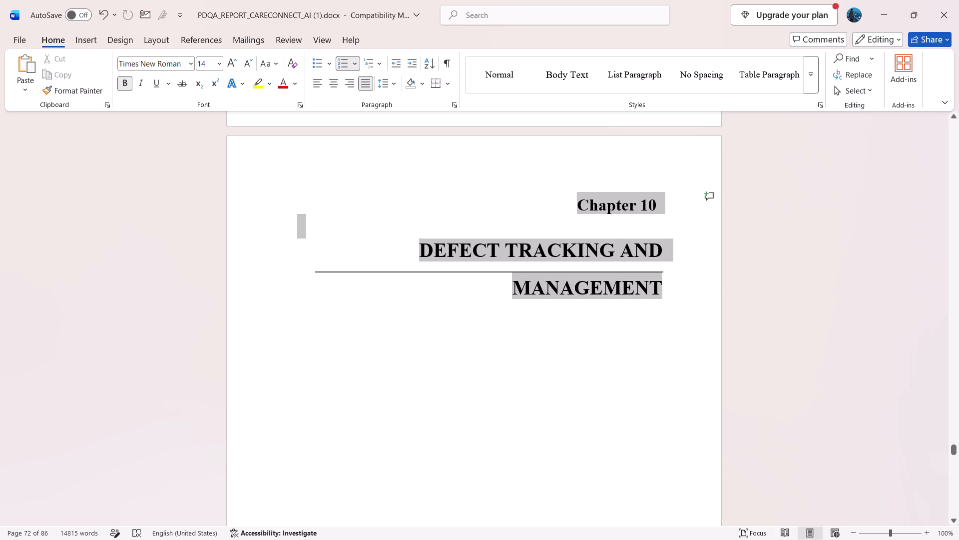
left_click_drag(407, 211, 429, 197)
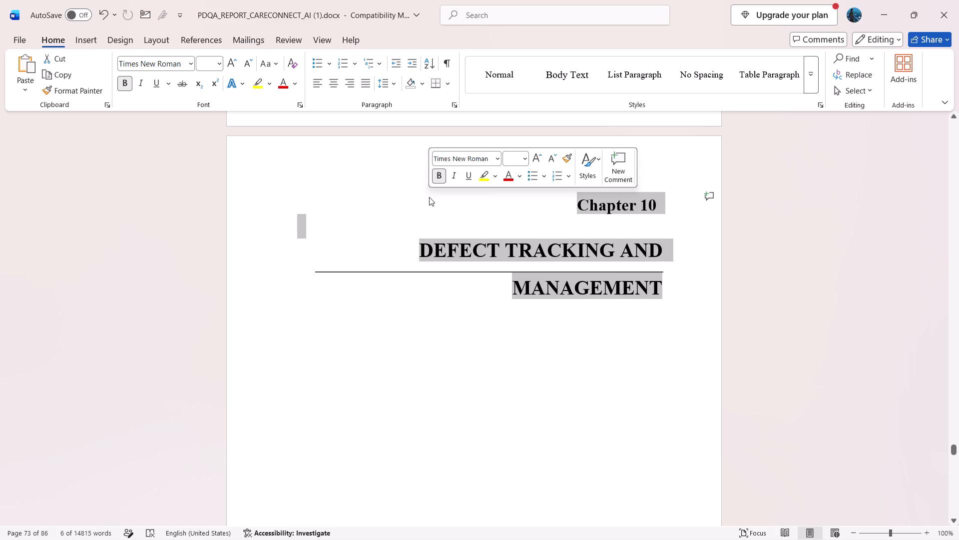
key("ctrl+c")
Insert three blank lines above the 10.1 Defect Life Cycle heading.
scroll(428, 420, "down", 2)
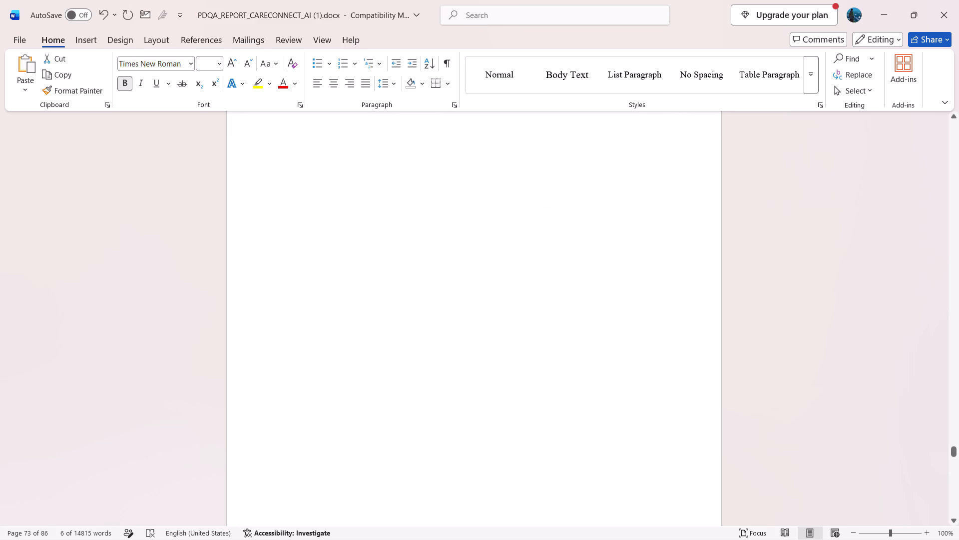
scroll(428, 420, "down", 1)
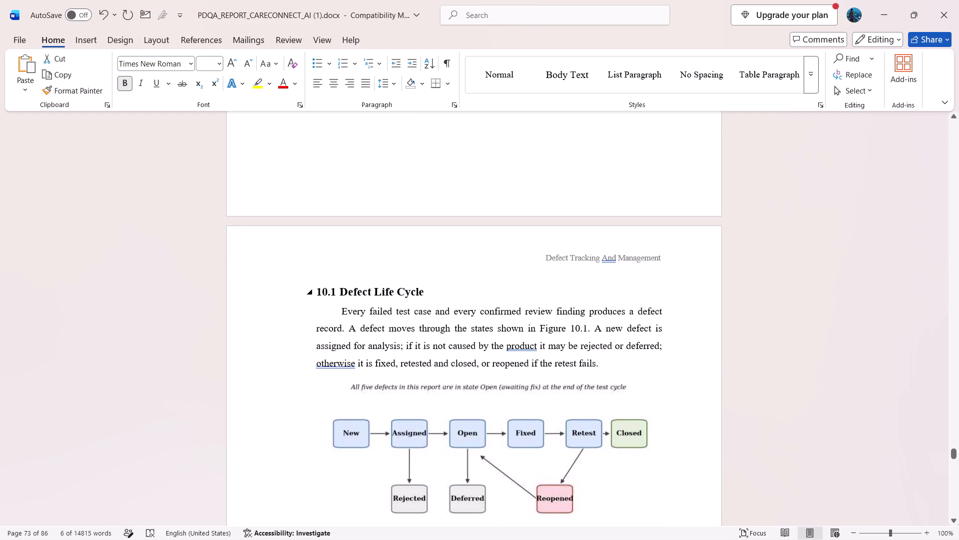
left_click(318, 290)
key("Up")
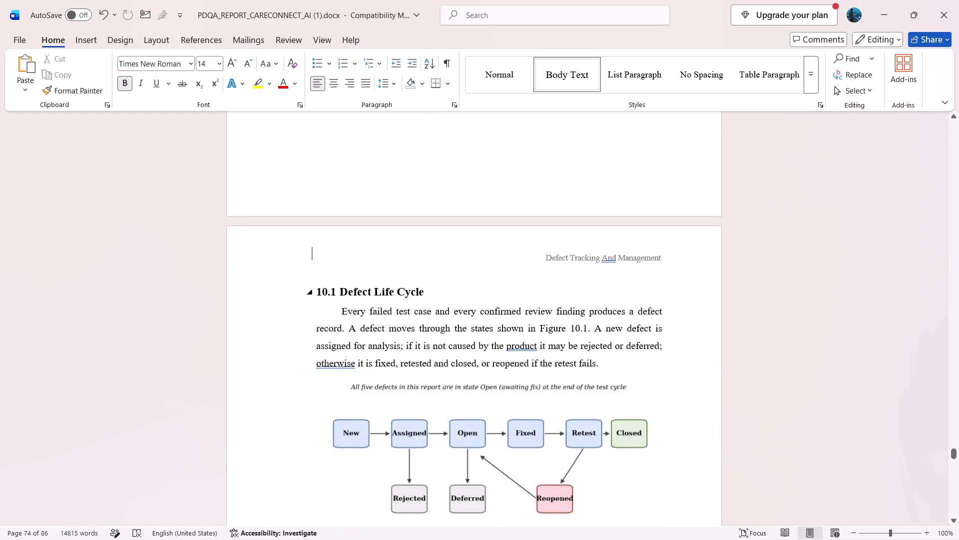
key("Return")
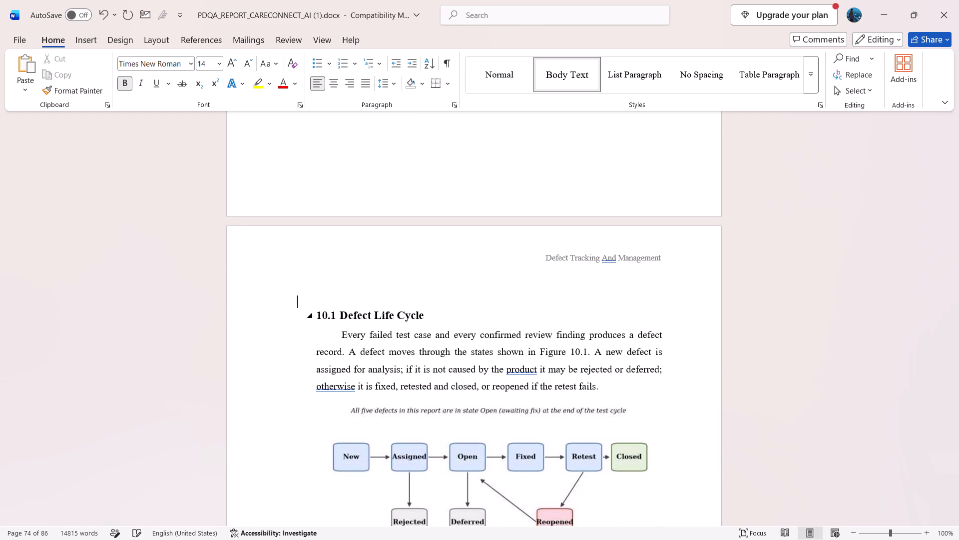
key("Return")
key("Return")
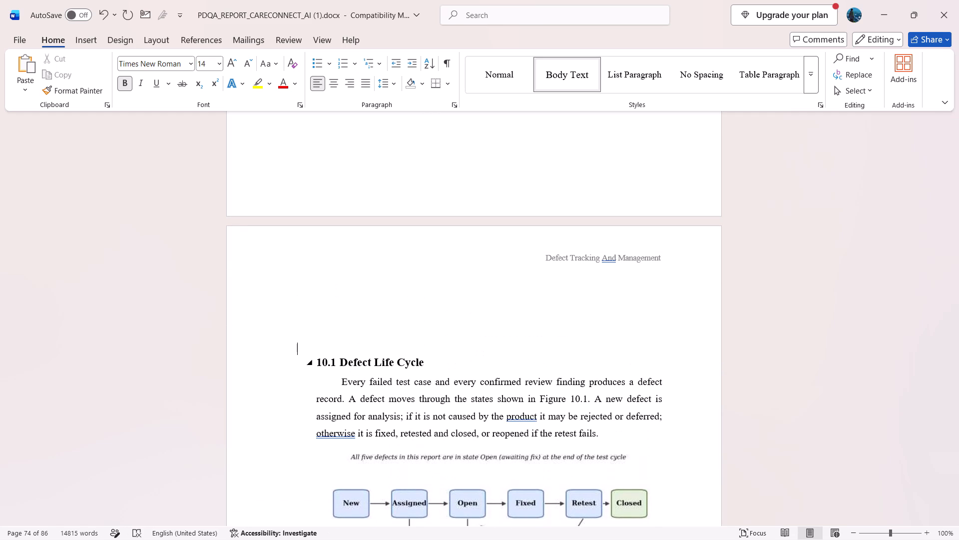
Paste the copied Chapter 10 DEFECT TRACKING AND MANAGEMENT title into the blank space above section 10.1.
key("Up")
key("Up")
key("Up")
key("Up")
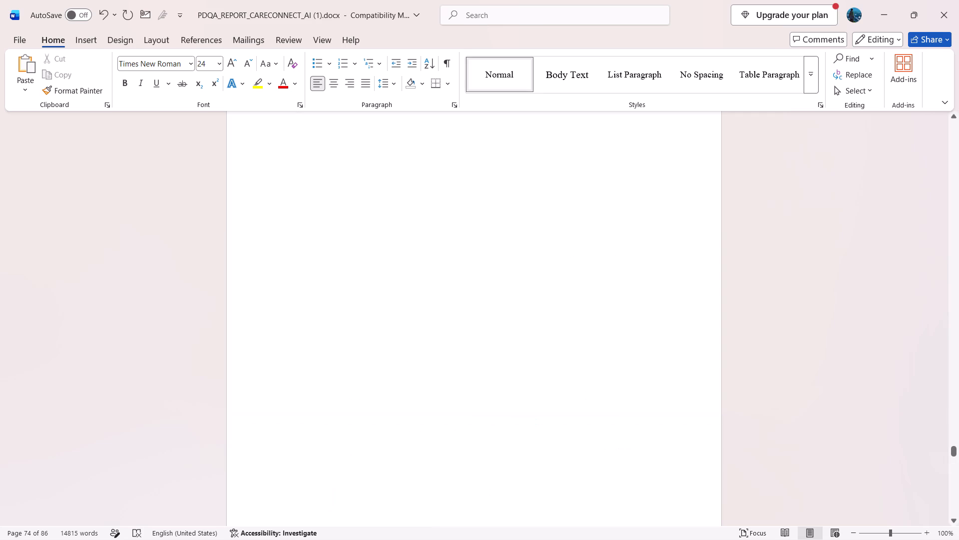
key("Down")
key("Down")
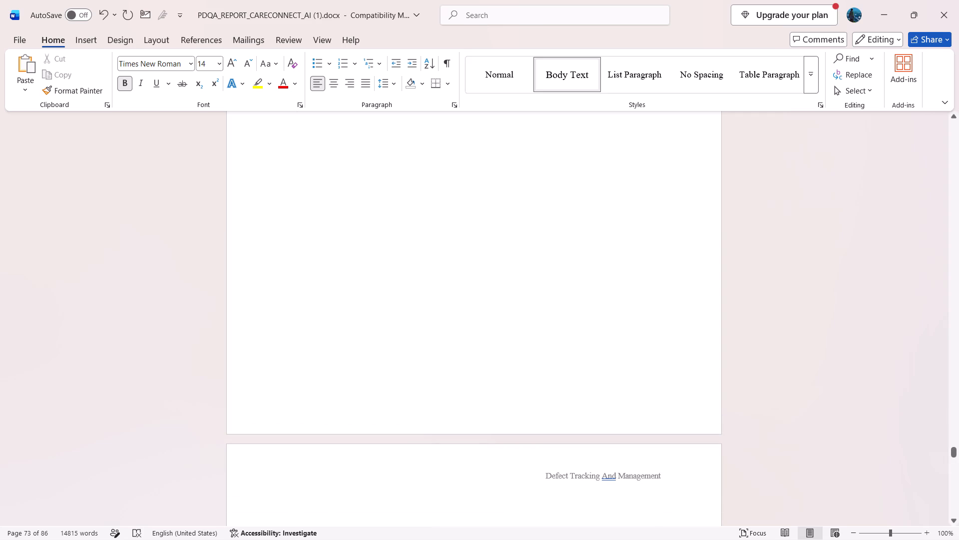
key("ctrl+v")
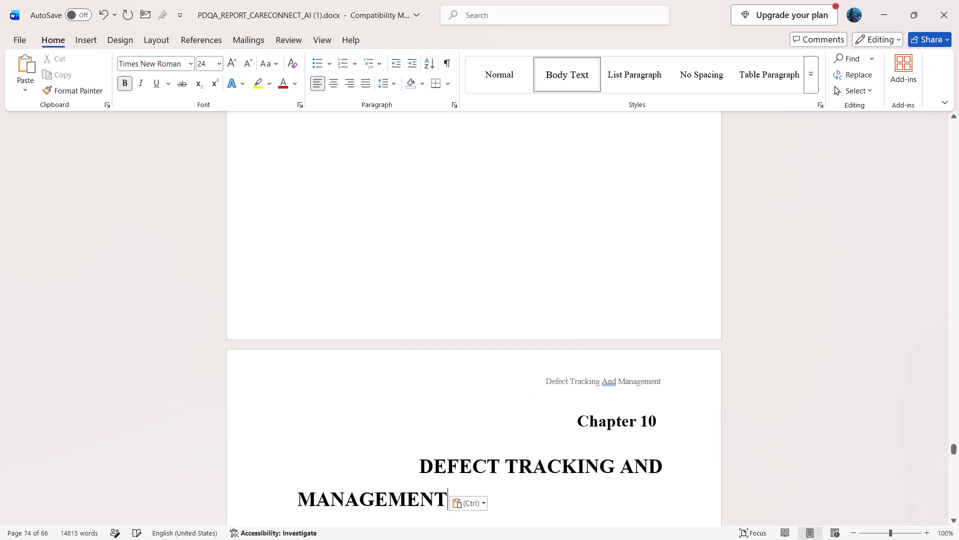
Compare the pasted title above section 10.1 with the original Chapter 10 title page and the Chapter 9 opening page.
scroll(318, 290, "down", 3)
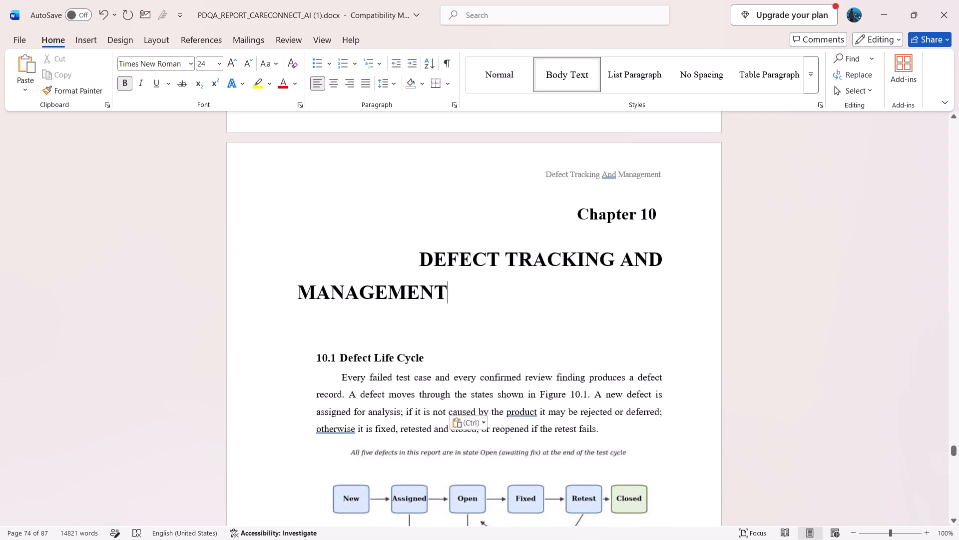
scroll(318, 290, "down", 2)
scroll(318, 290, "up", 1)
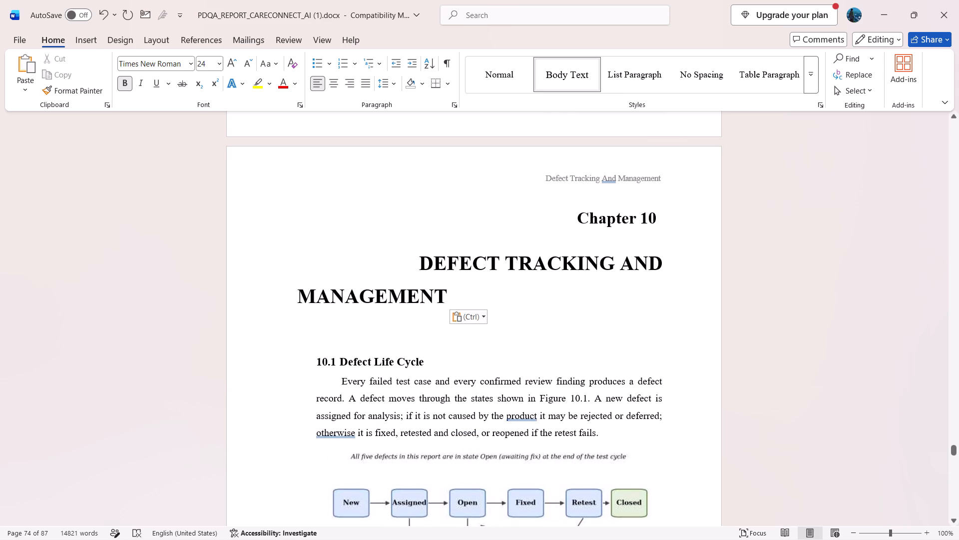
left_click(298, 298)
left_click(298, 298)
scroll(298, 298, "up", 3)
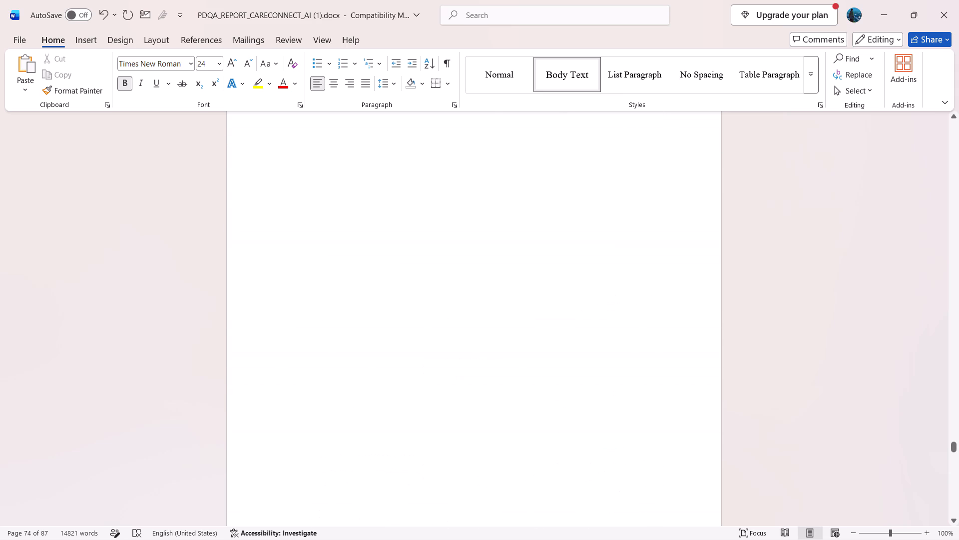
scroll(298, 298, "up", 1)
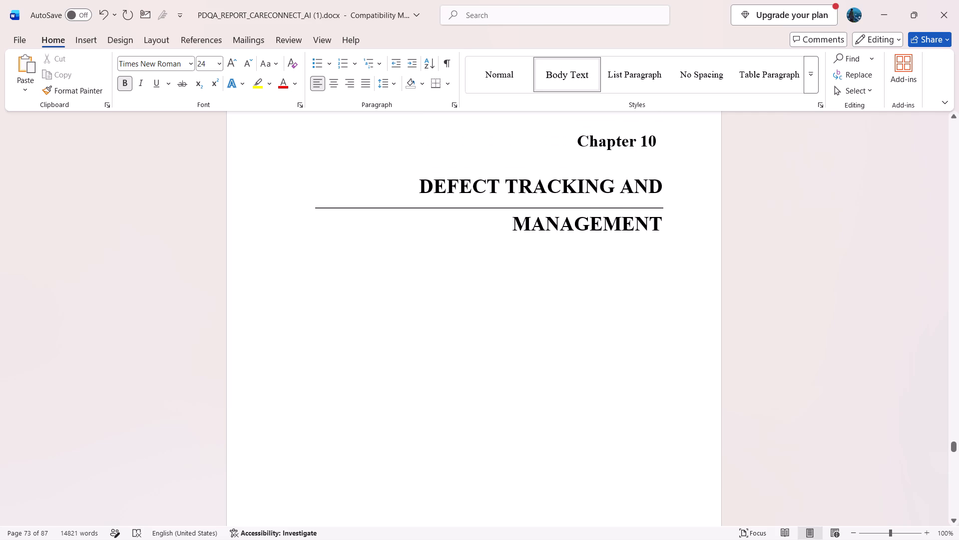
scroll(298, 298, "up", 1)
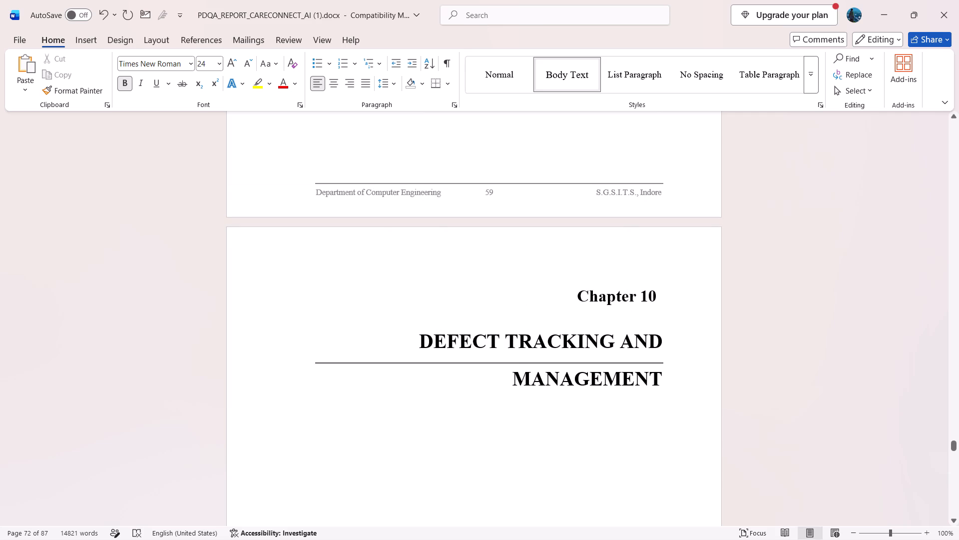
scroll(298, 298, "up", 7)
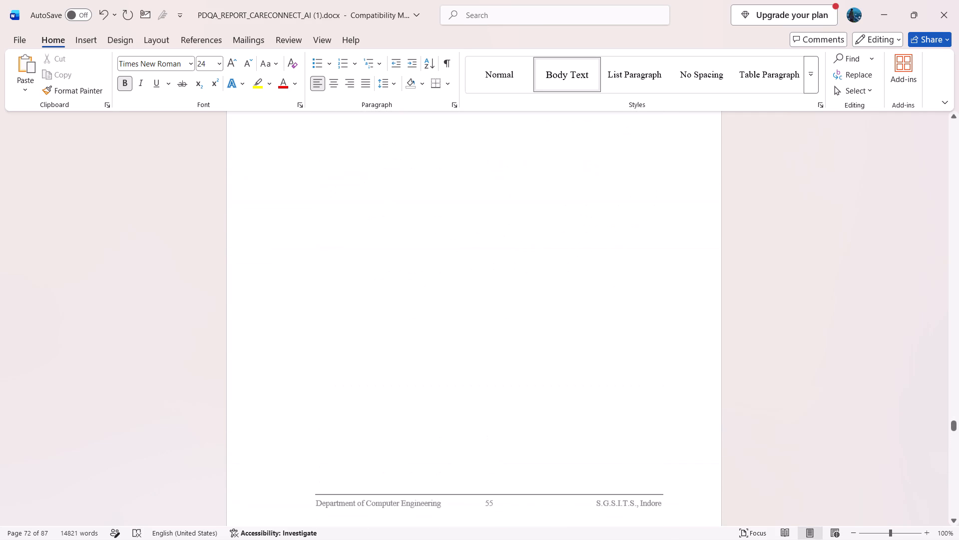
scroll(298, 298, "down", 3)
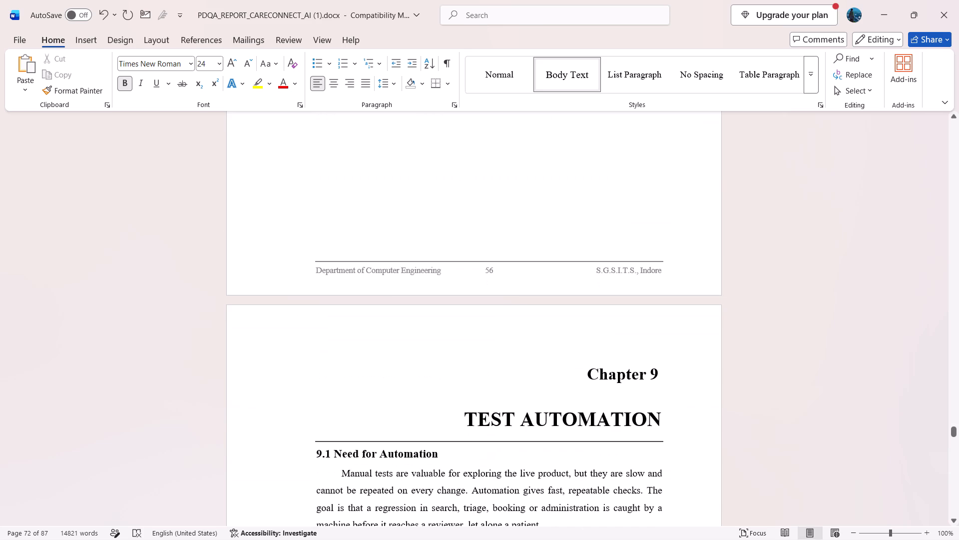
scroll(298, 298, "down", 7)
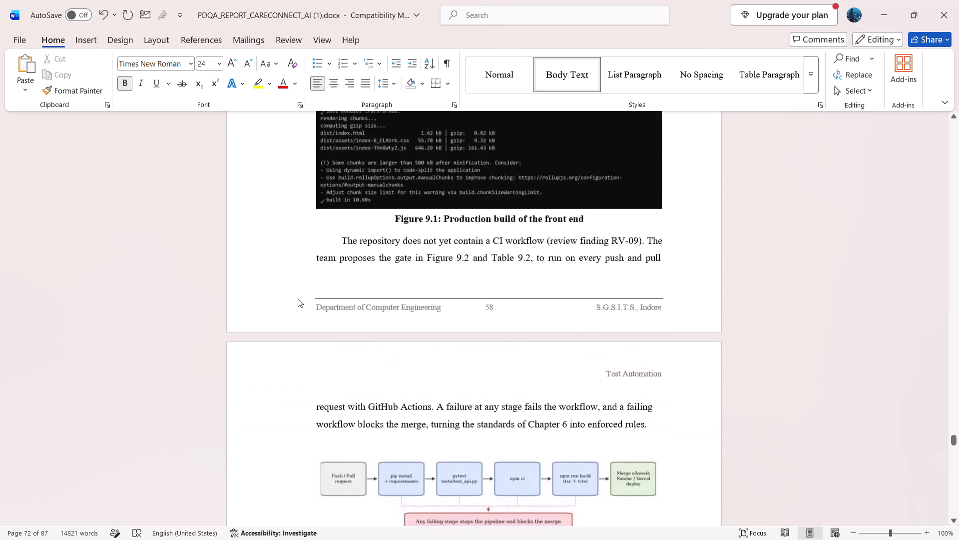
scroll(298, 298, "down", 2)
scroll(298, 298, "up", 2)
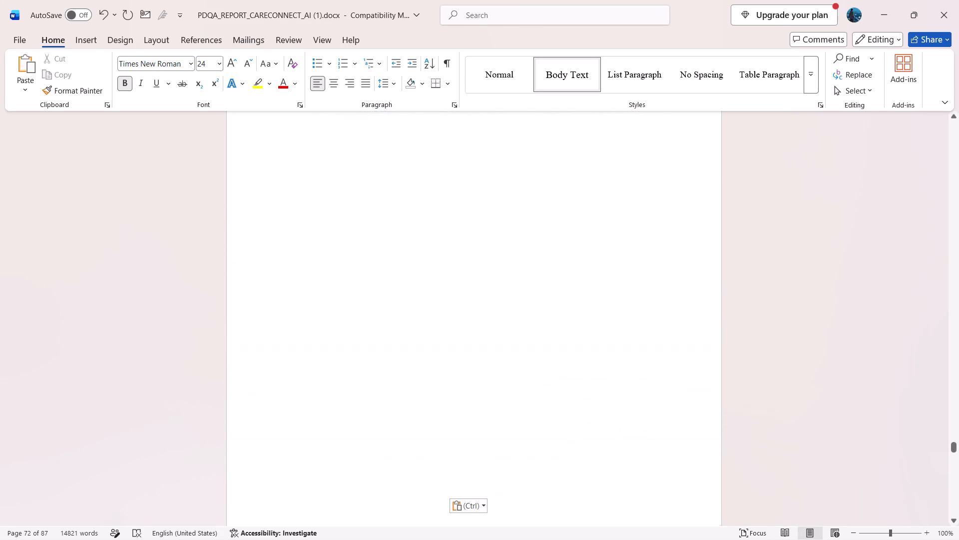
scroll(298, 298, "up", 1)
scroll(298, 298, "down", 7)
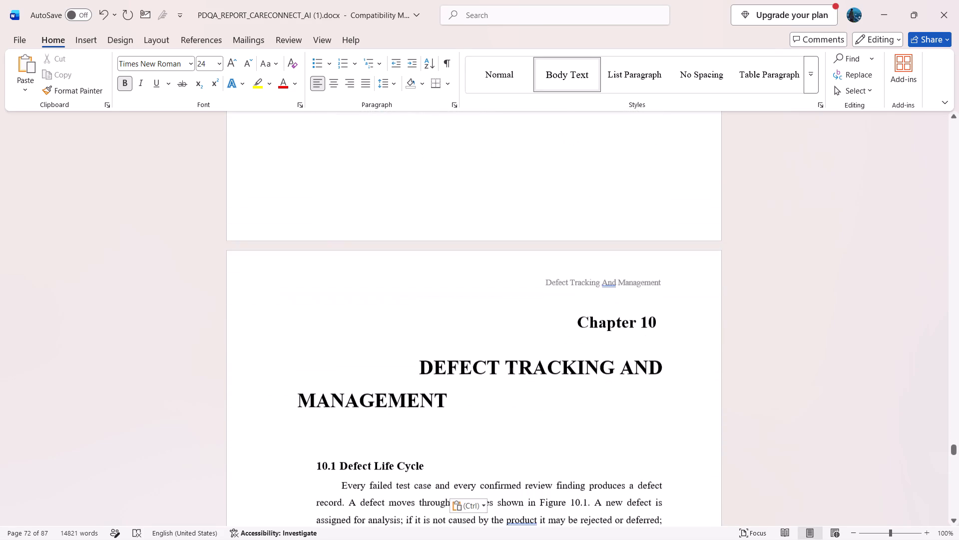
scroll(298, 298, "down", 1)
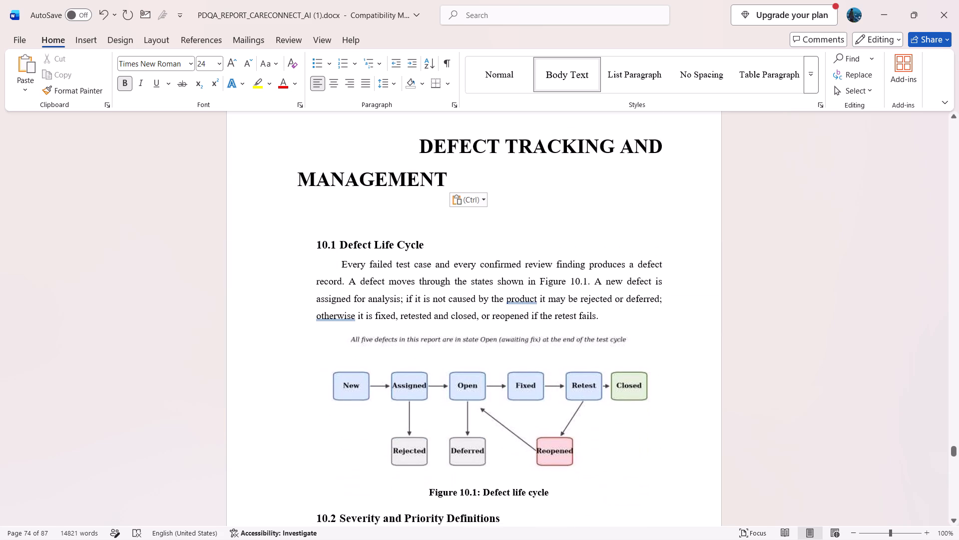
Indent MANAGEMENT in the pasted title with spaces so it ends at the right margin beneath TRACKING AND.
left_click(298, 178)
key("space")
key("space")
key("space")
key("space")
key("space")
key("space")
key("space")
key("space")
key("space")
key("space")
key("space")
key("space")
key("space")
key("space")
key("space")
key("space")
key("space")
key("space")
key("space")
key("space")
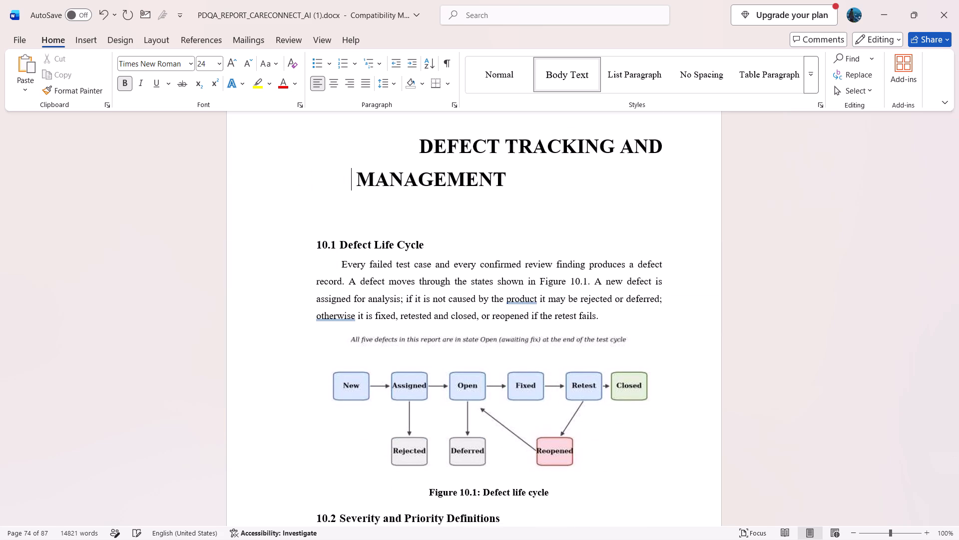
key("space")
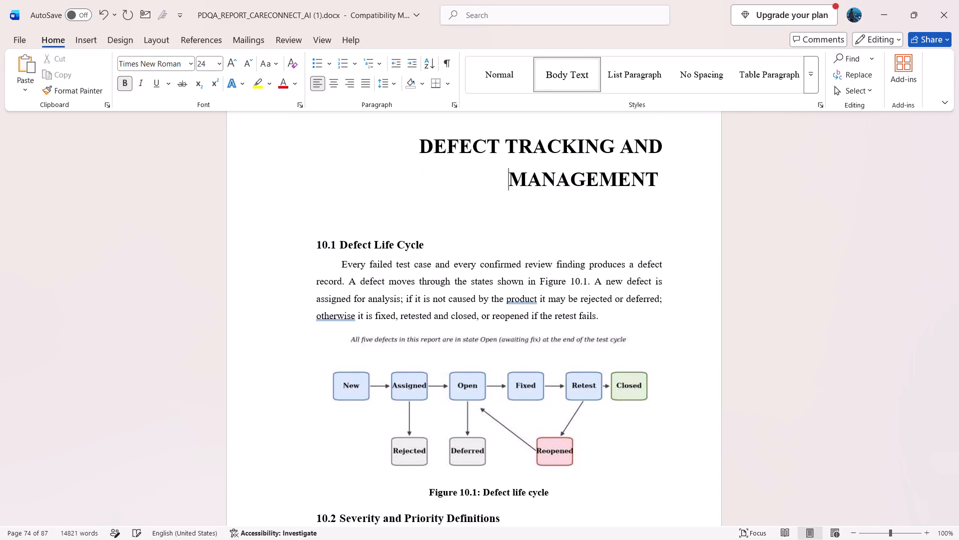
scroll(298, 178, "up", 1)
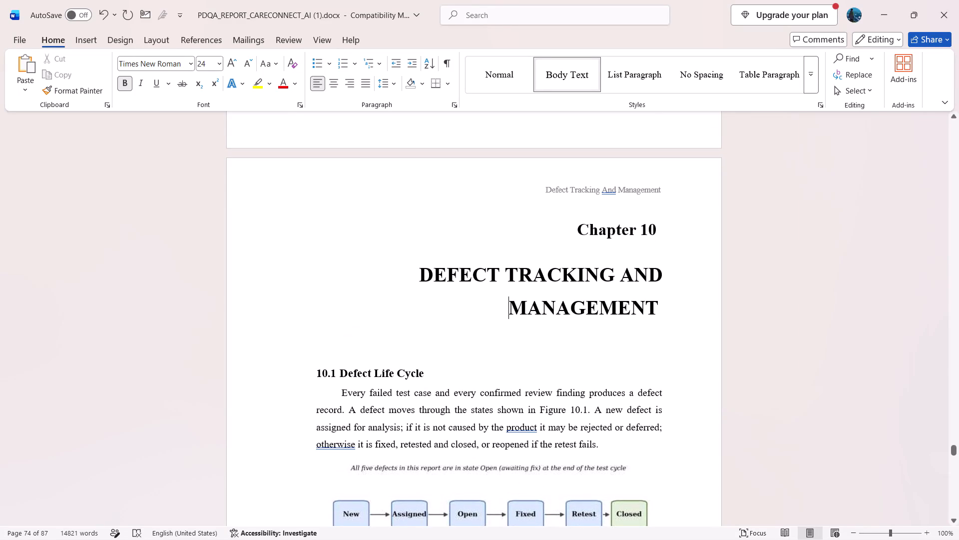
key("space")
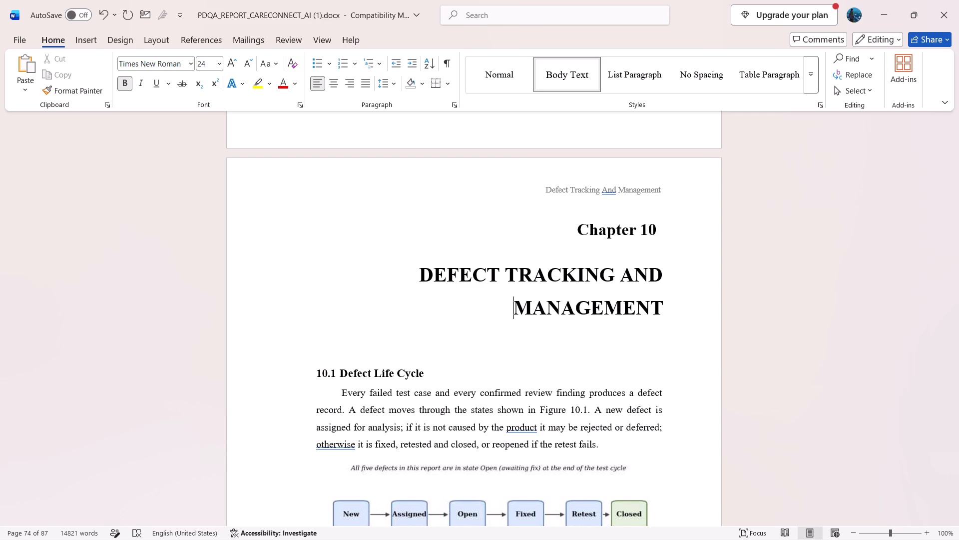
Compare the original Chapter 10 title page, including its horizontal rule, with the realigned title above section 10.1.
scroll(633, 210, "up", 1)
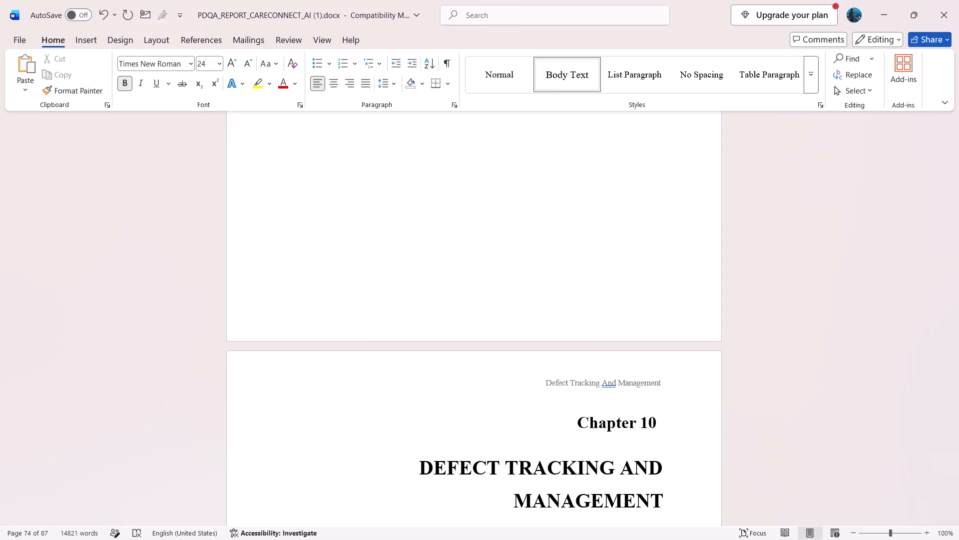
scroll(527, 373, "up", 2)
scroll(527, 373, "right", 1)
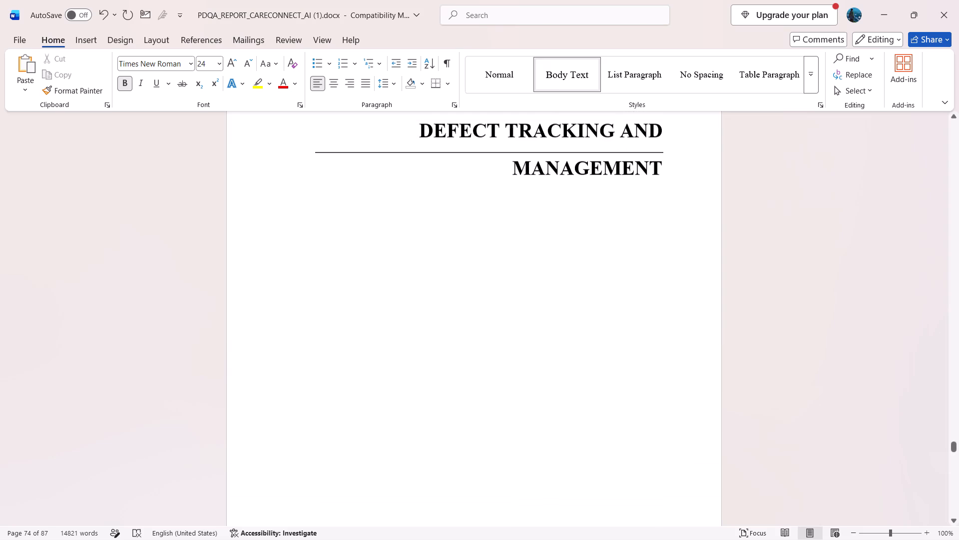
left_click_drag(661, 168, 420, 138)
left_click(421, 239)
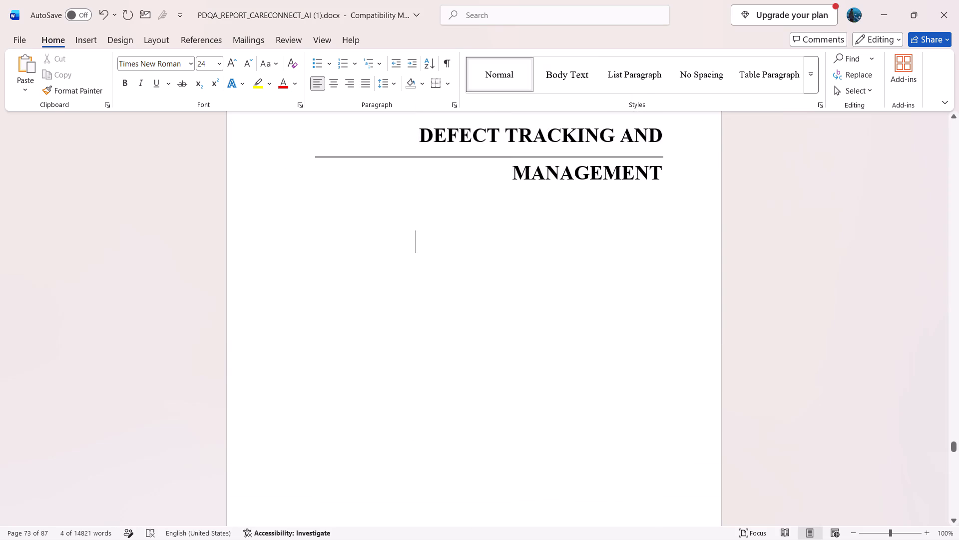
scroll(421, 239, "down", 3)
scroll(421, 239, "up", 1)
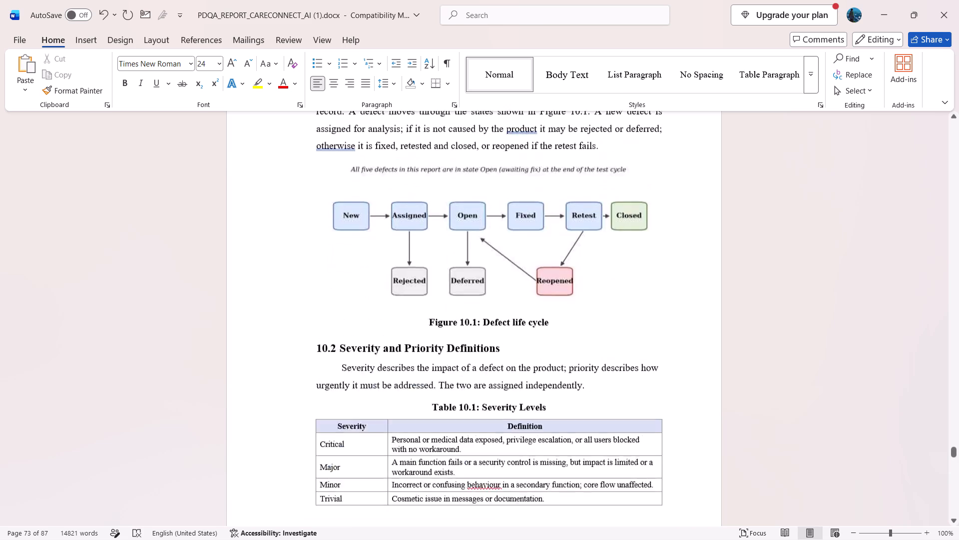
scroll(421, 239, "up", 4)
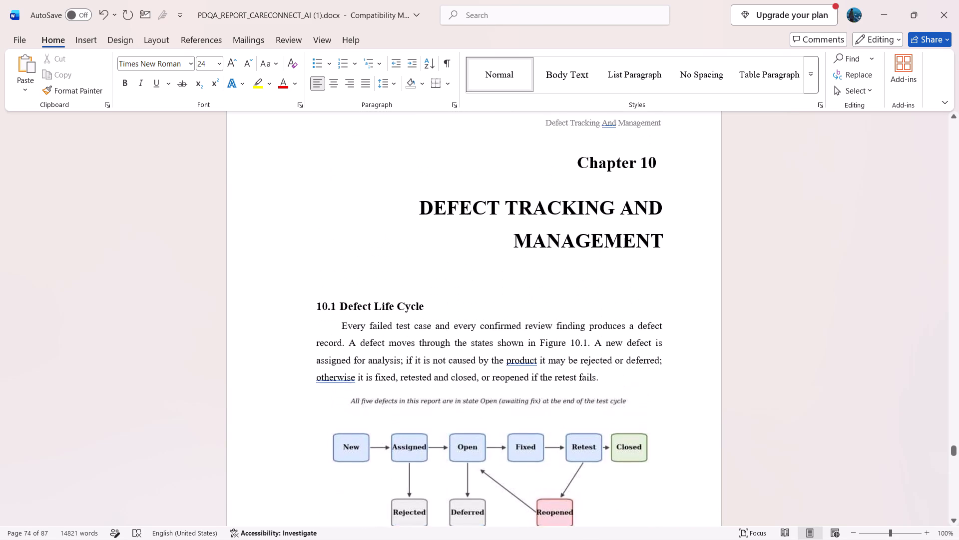
scroll(425, 212, "up", 1)
scroll(425, 212, "right", 1)
scroll(425, 212, "up", 1)
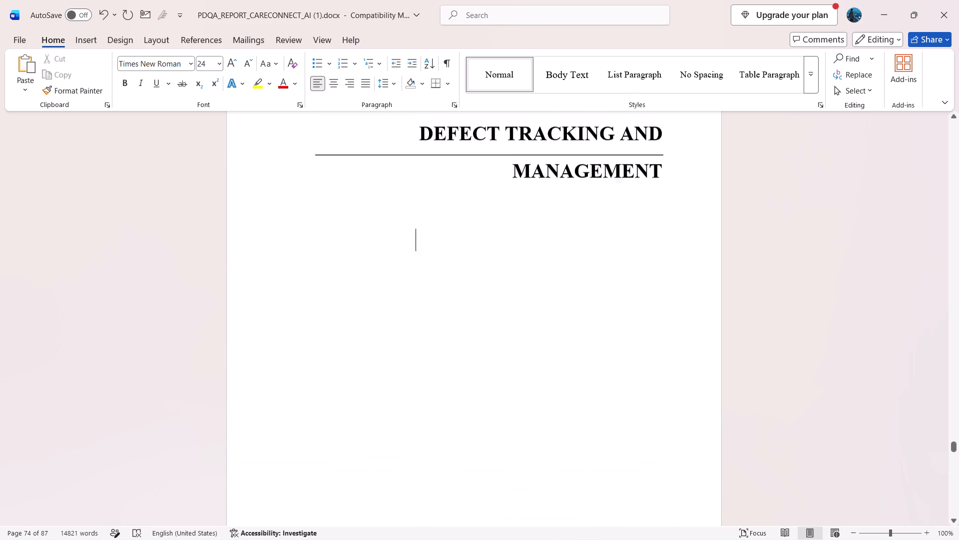
Copy the horizontal rule from the original Chapter 10 title page and paste it into the title above section 10.1.
left_click(419, 170)
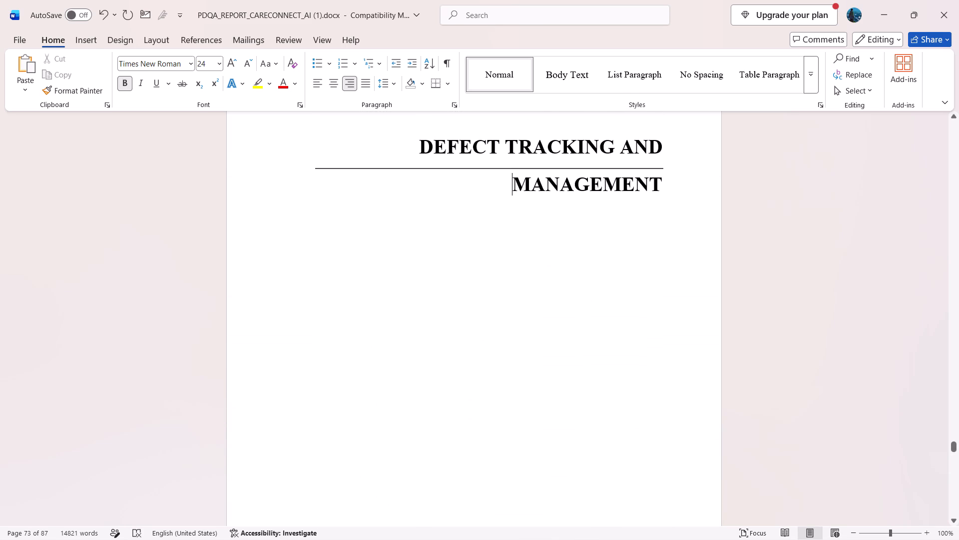
double_click(419, 170)
double_click(375, 166)
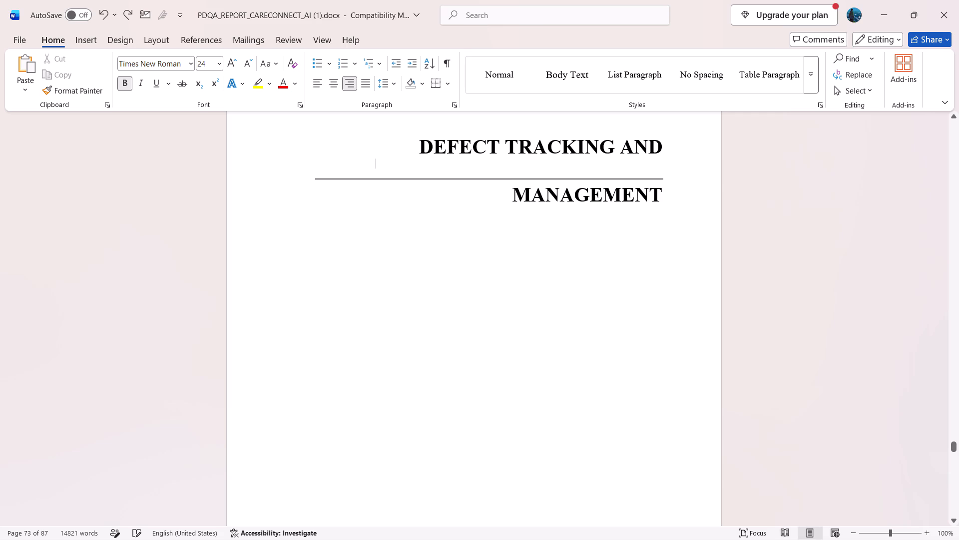
left_click_drag(316, 177, 361, 169)
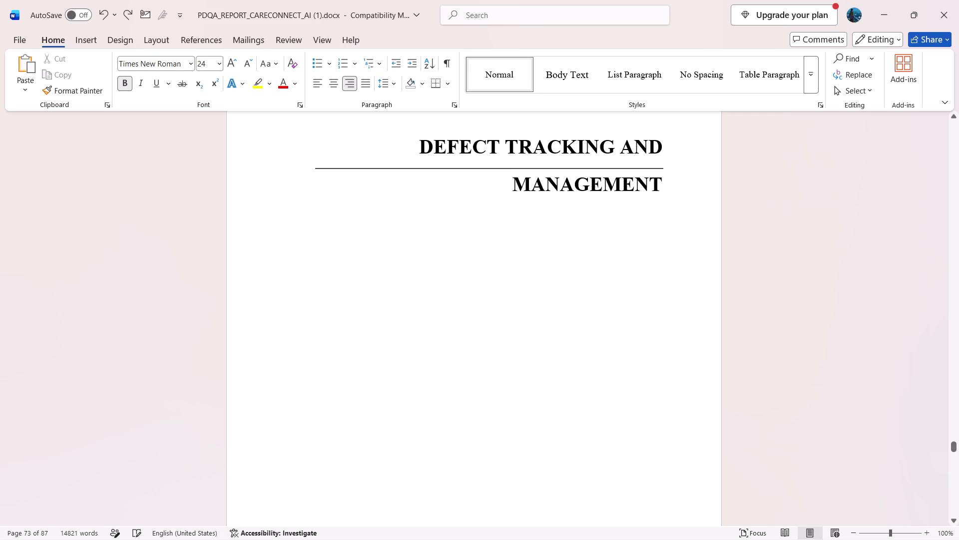
left_click(361, 169)
triple_click(361, 169)
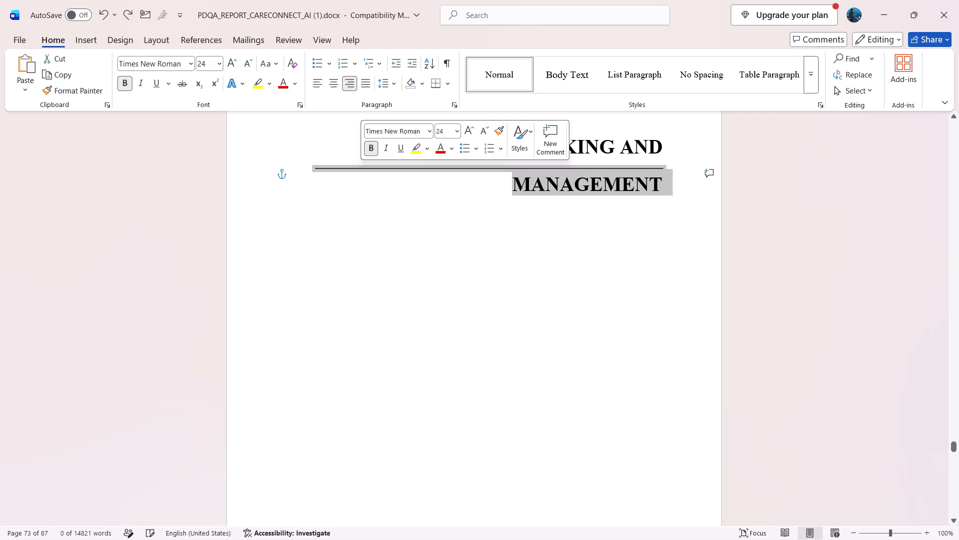
left_click(361, 169)
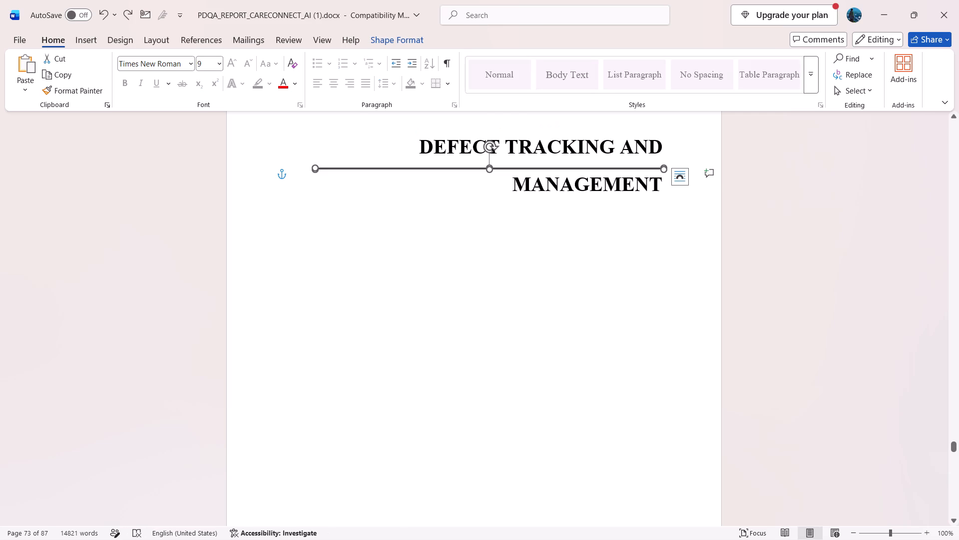
key("ctrl+c")
scroll(428, 258, "down", 1)
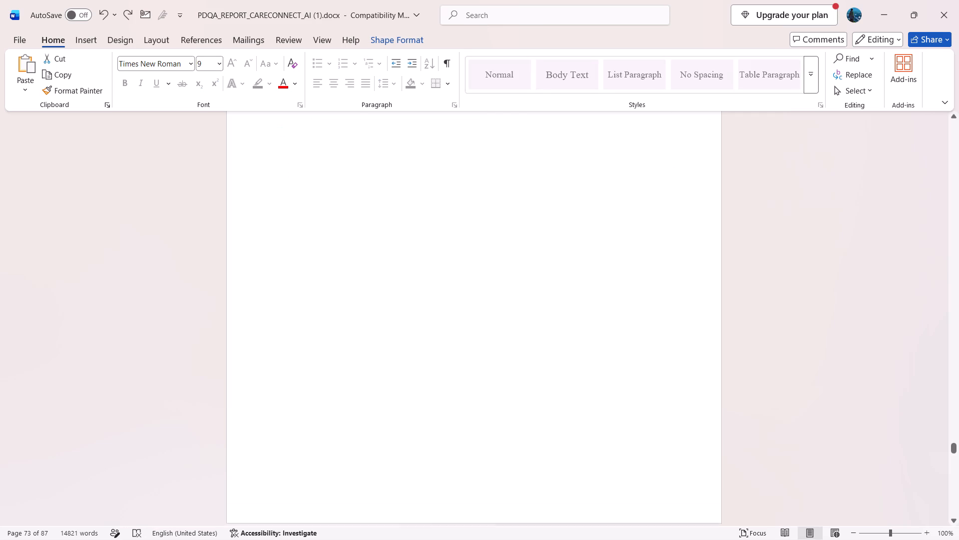
scroll(428, 258, "down", 1)
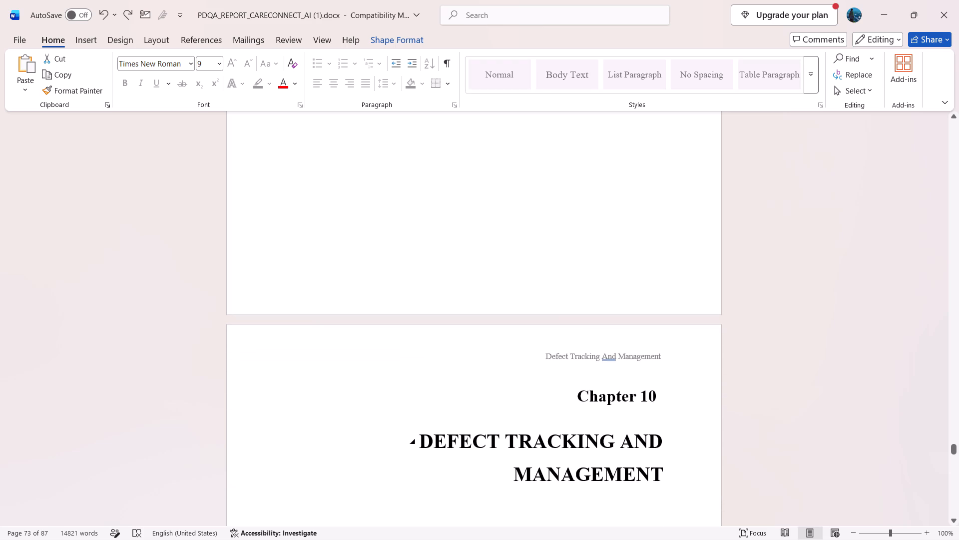
left_click(673, 449)
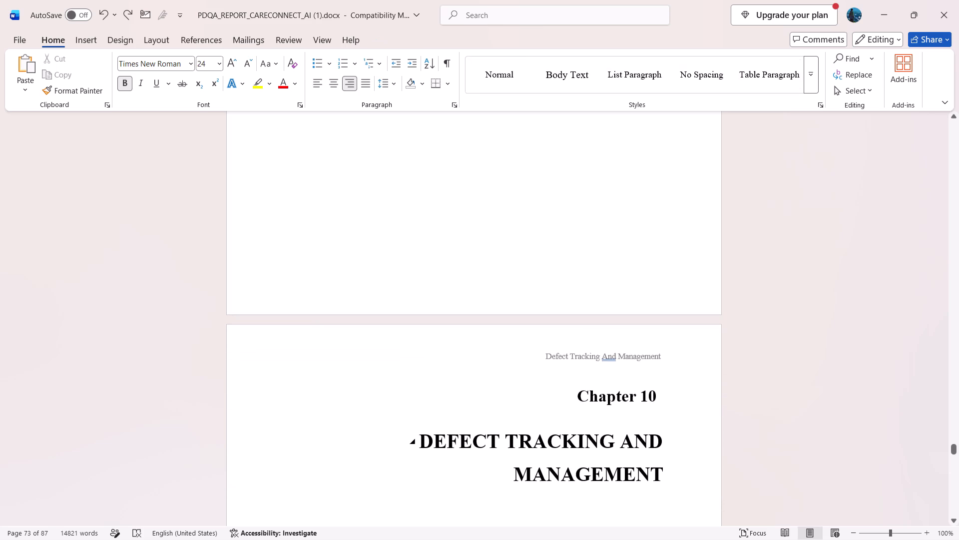
key("ctrl+v")
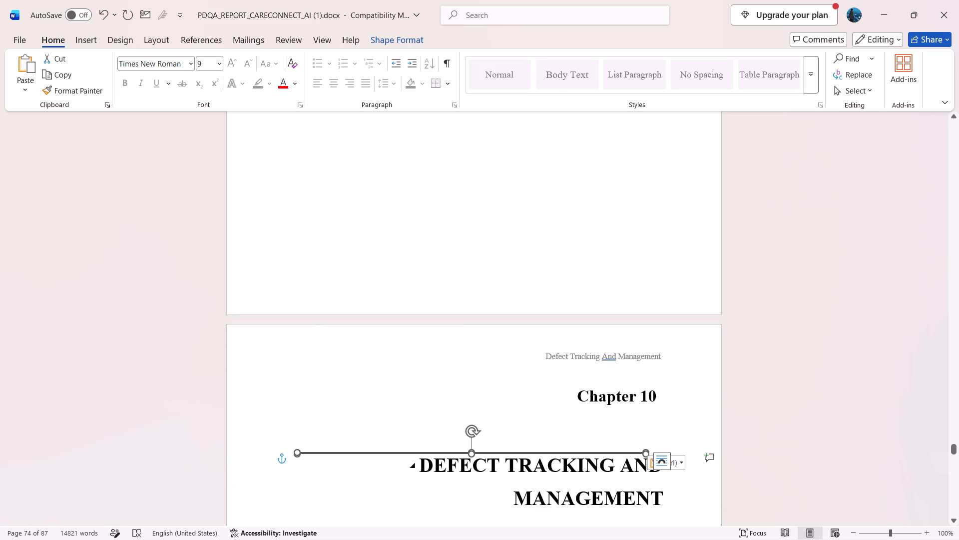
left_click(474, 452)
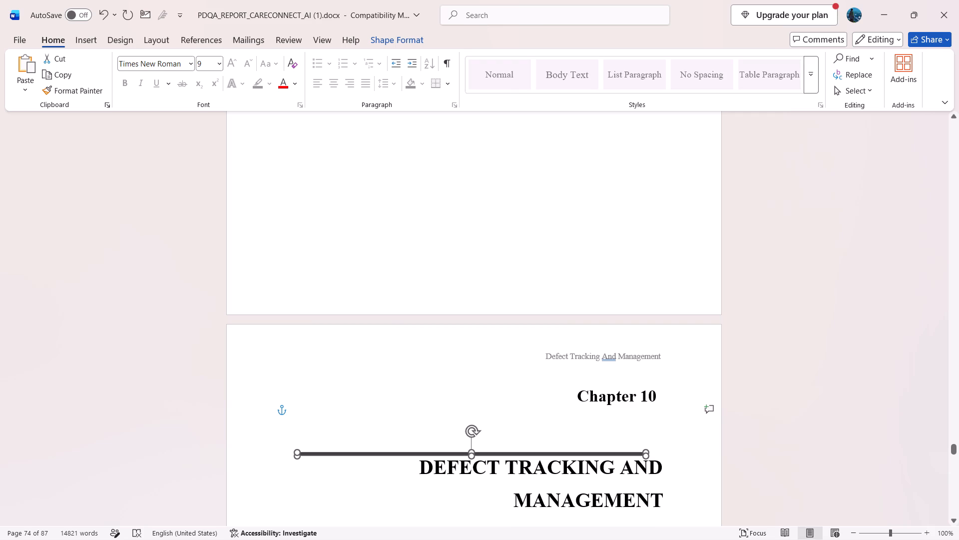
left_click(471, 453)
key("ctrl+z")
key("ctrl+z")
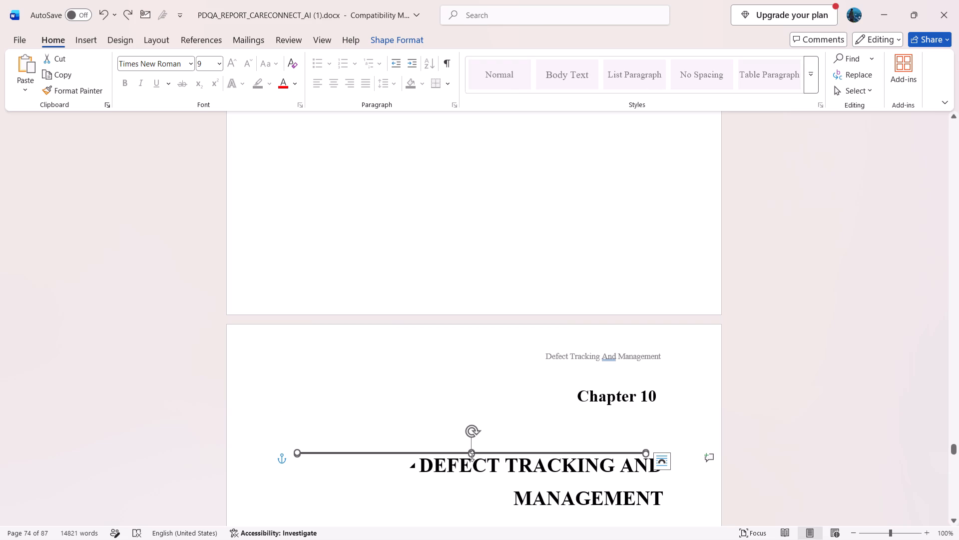
Position the pasted rule between DEFECT TRACKING AND and MANAGEMENT above section 10.1, with its ends aligned to the text margins.
left_click(445, 437)
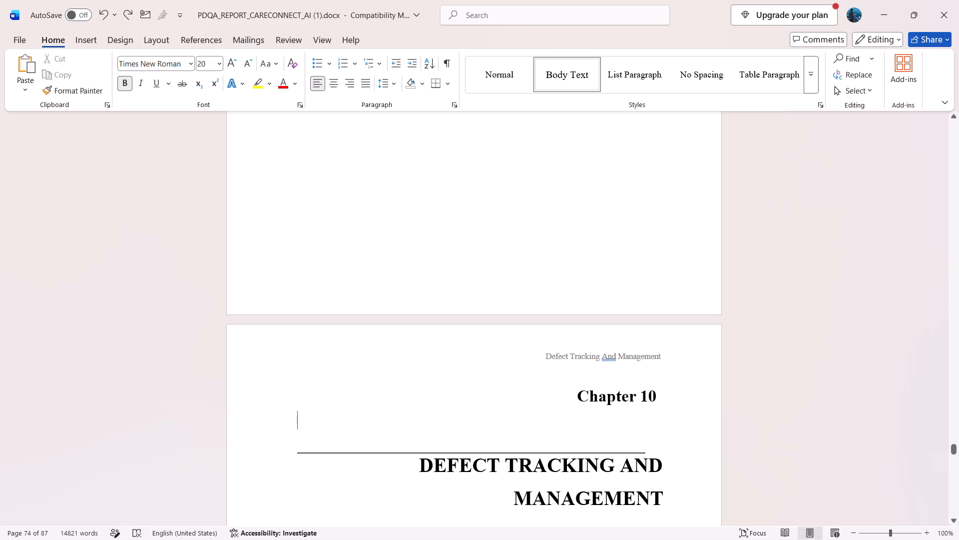
left_click(420, 452)
left_click(420, 452)
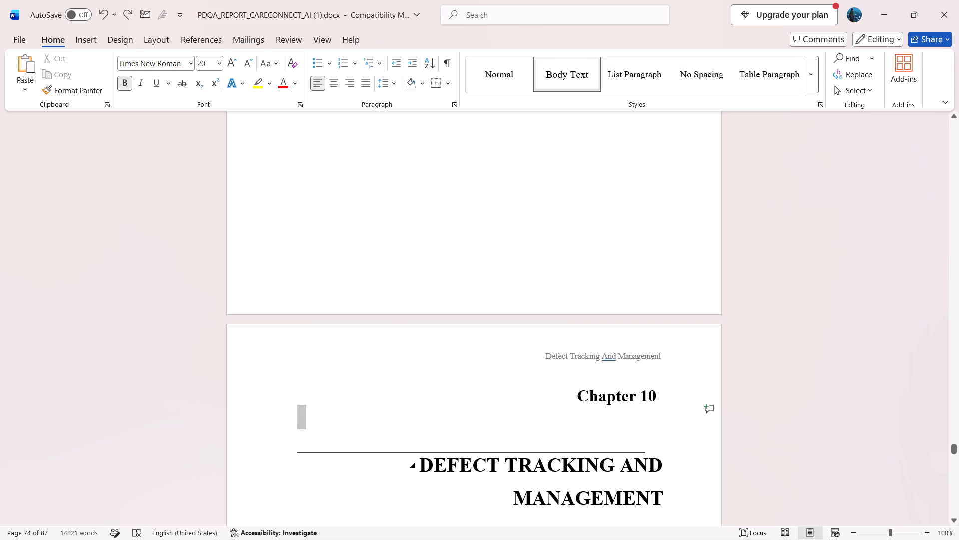
left_click(422, 453)
left_click_drag(420, 453, 419, 474)
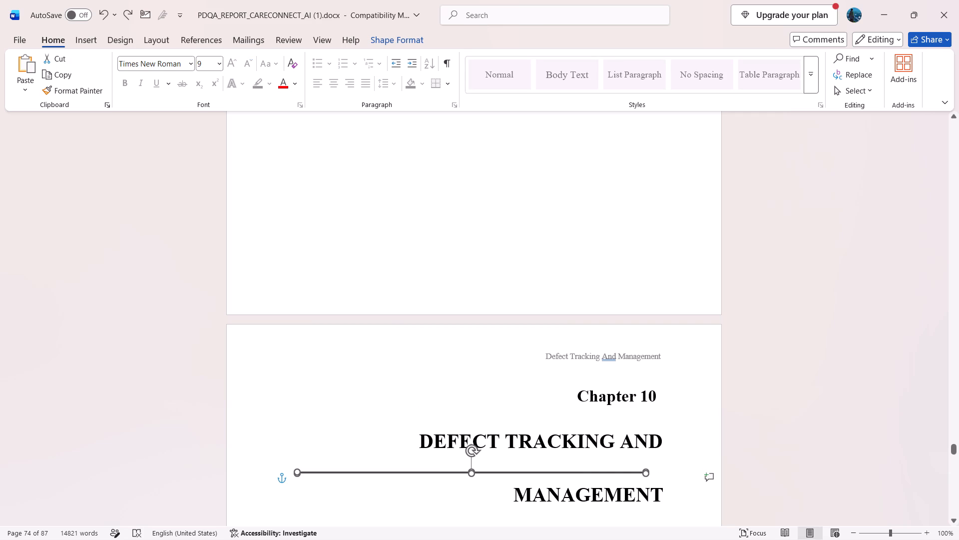
left_click_drag(419, 474, 439, 456)
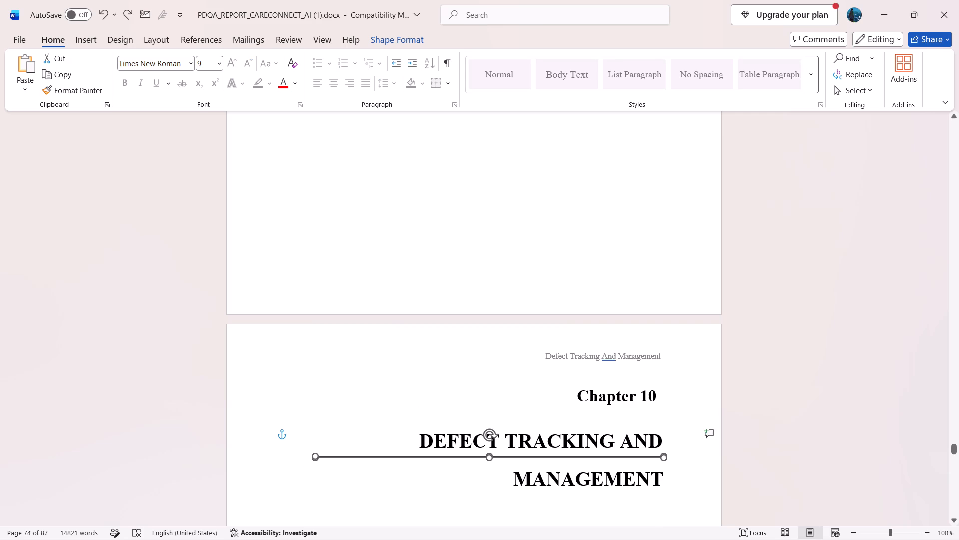
left_click_drag(439, 456, 438, 457)
left_click(429, 433)
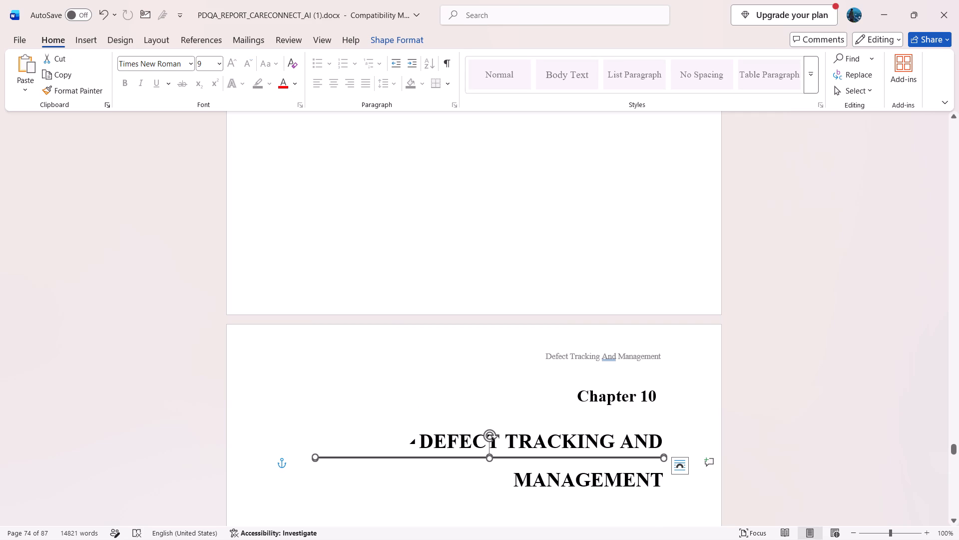
Delete the Chapter 10 heading and DEFECT TRACKING AND MANAGEMENT title text from the original separate title page.
scroll(431, 406, "down", 1)
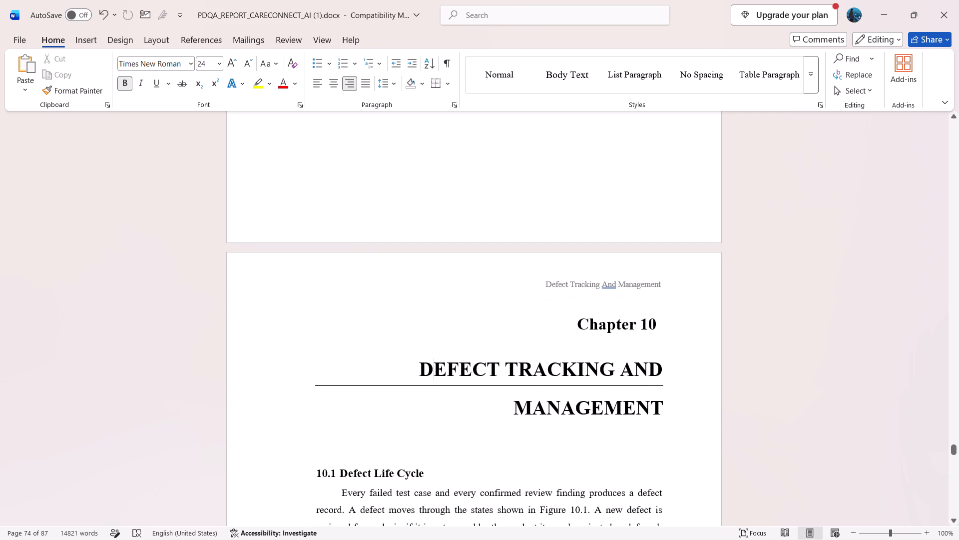
scroll(431, 406, "up", 2)
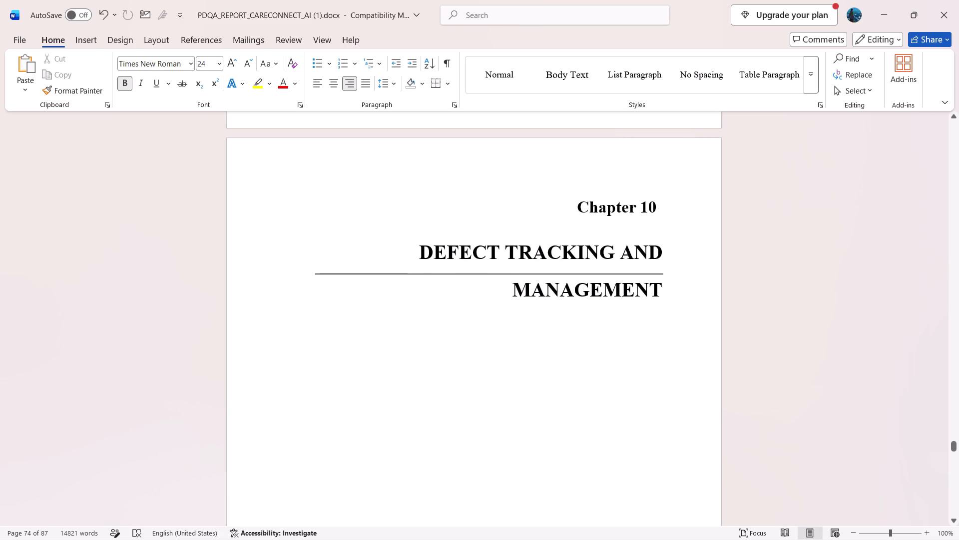
left_click_drag(673, 293, 464, 212)
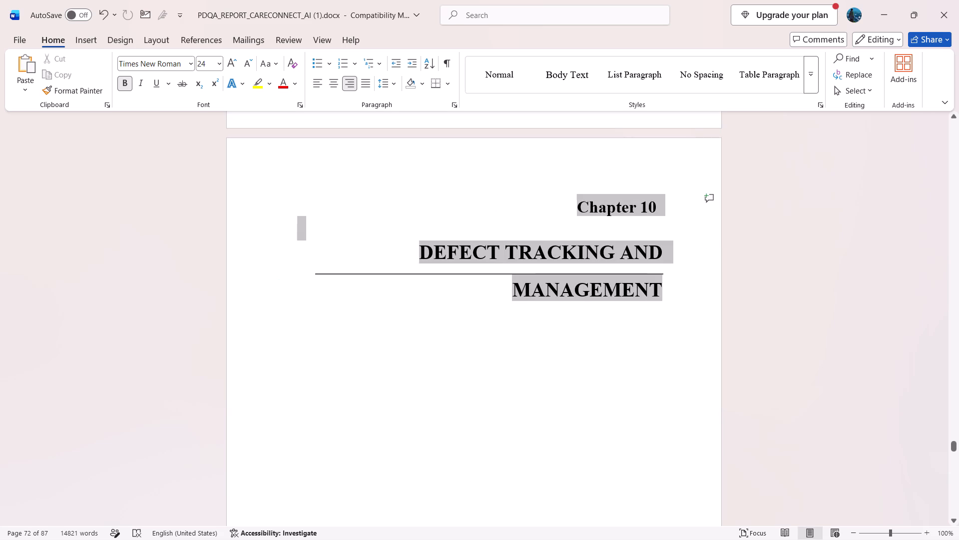
left_click_drag(464, 212, 490, 205)
key("BackSpace")
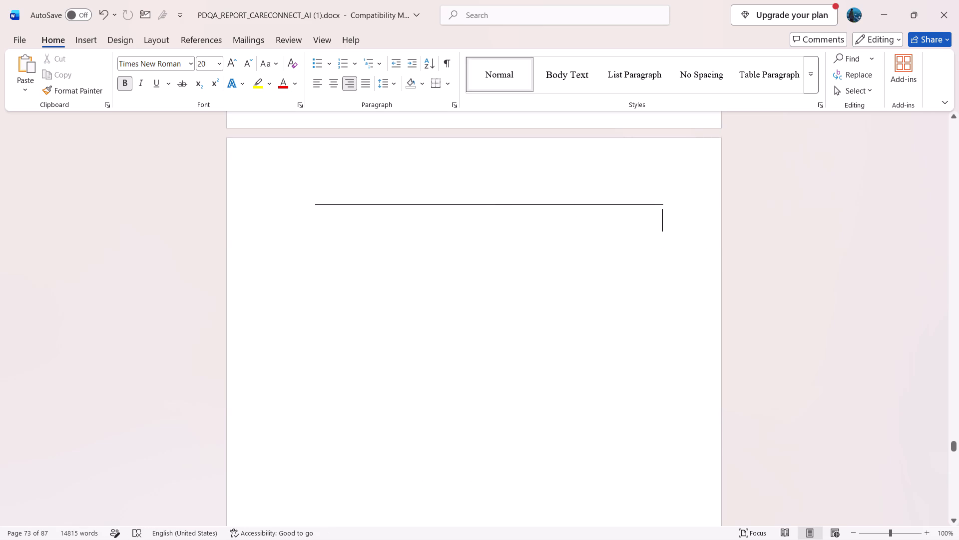
Delete the leftover horizontal rule from the original Chapter 10 title page.
scroll(492, 281, "up", 1)
left_click(498, 309)
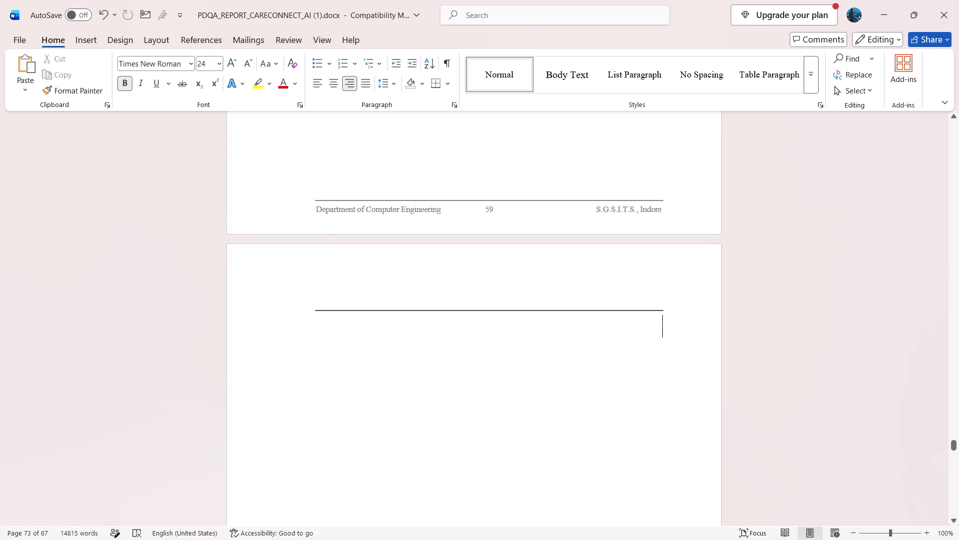
double_click(512, 311)
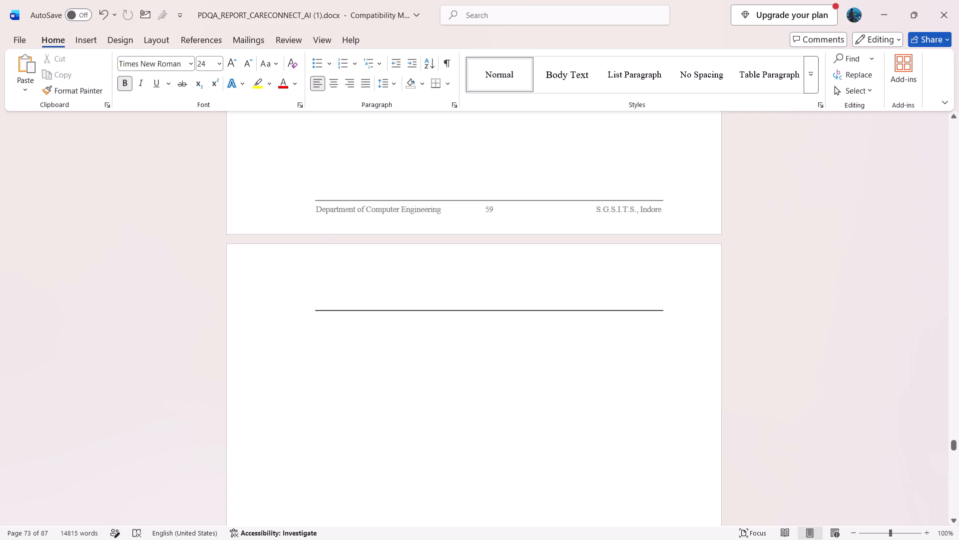
double_click(531, 310)
key("BackSpace")
Delete empty paragraphs between the emptied title page and the Chapter 10 heading above section 10.1 to close up the blank page.
scroll(531, 310, "up", 1)
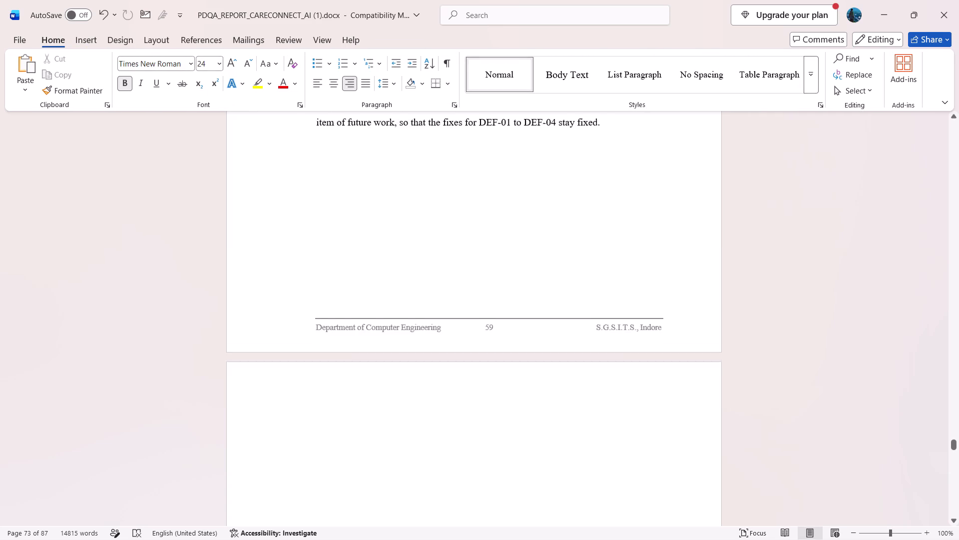
scroll(531, 310, "down", 3)
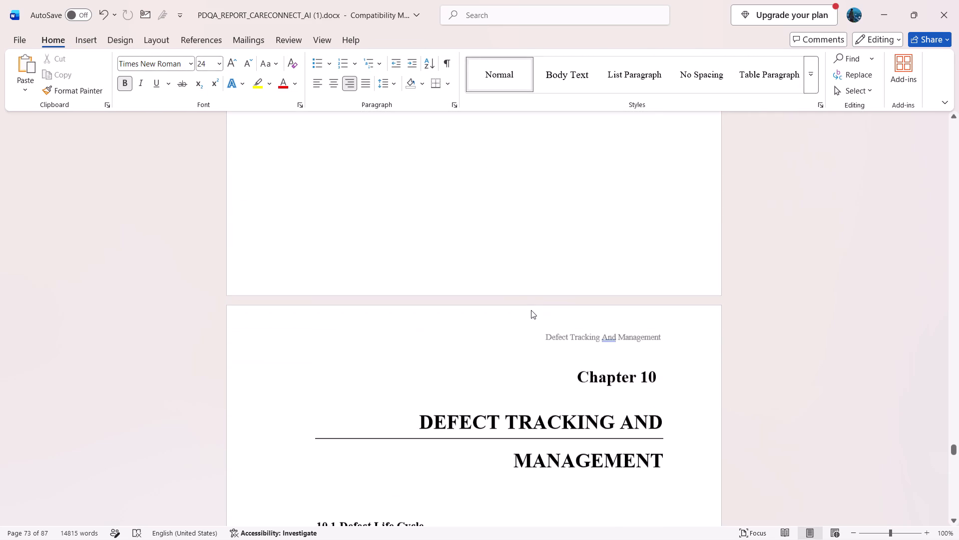
scroll(531, 310, "down", 1)
scroll(469, 241, "up", 2)
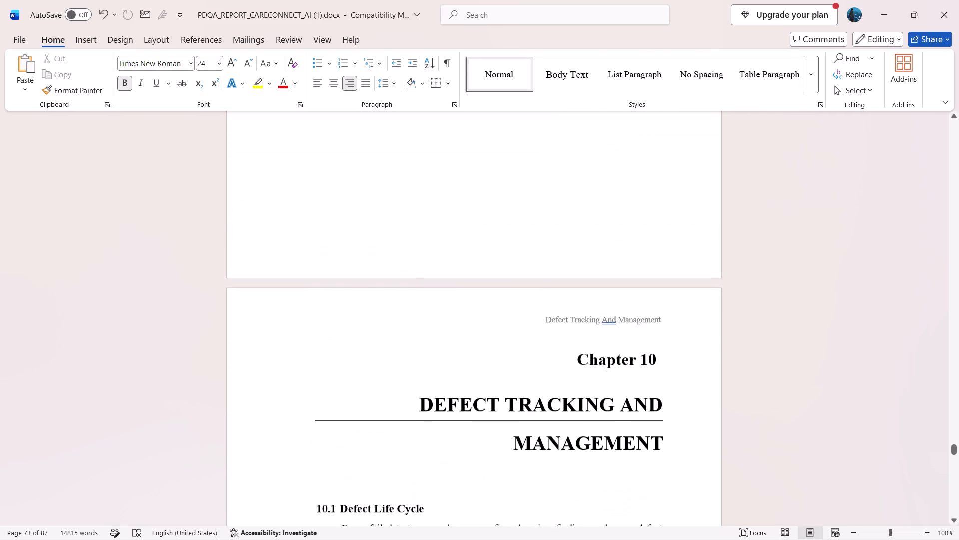
left_click(365, 332)
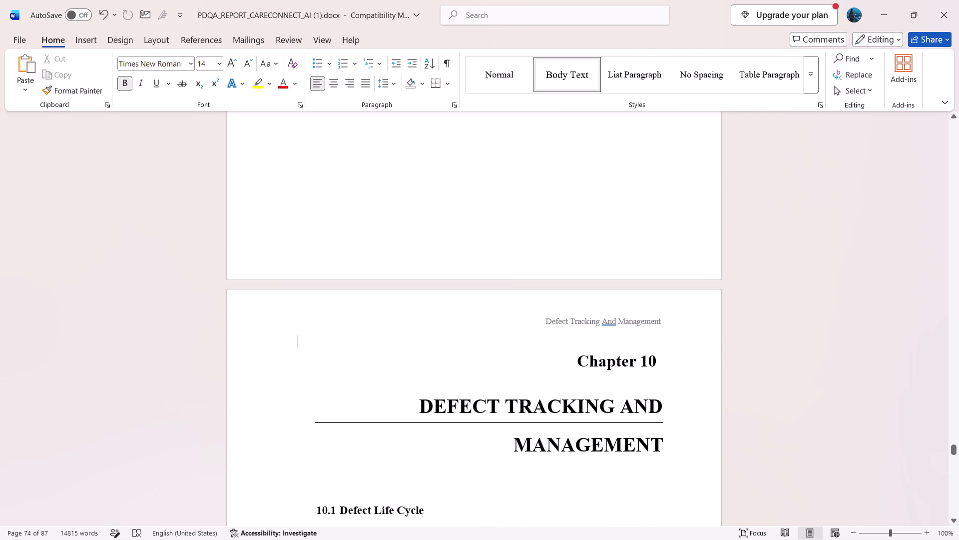
key("BackSpace")
scroll(365, 332, "up", 1)
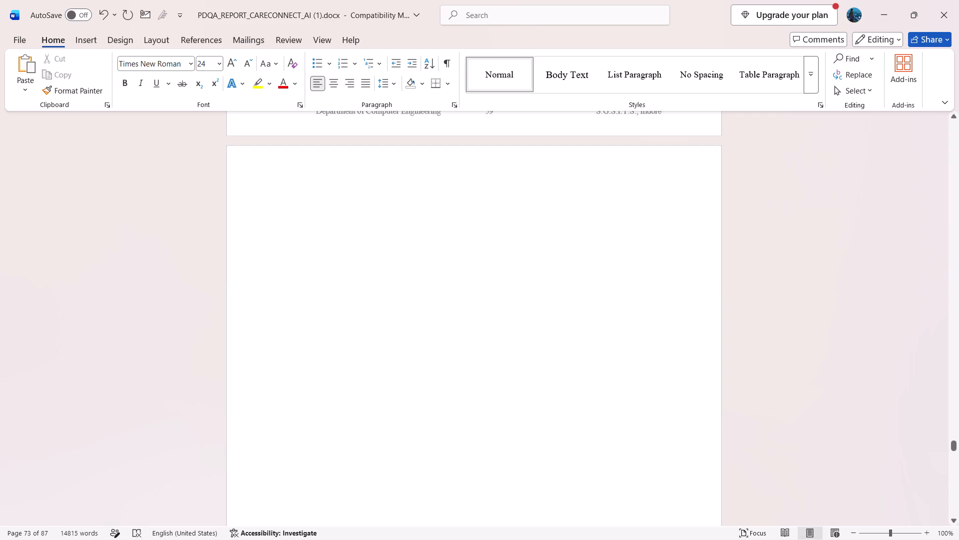
scroll(365, 332, "down", 1)
key("BackSpace")
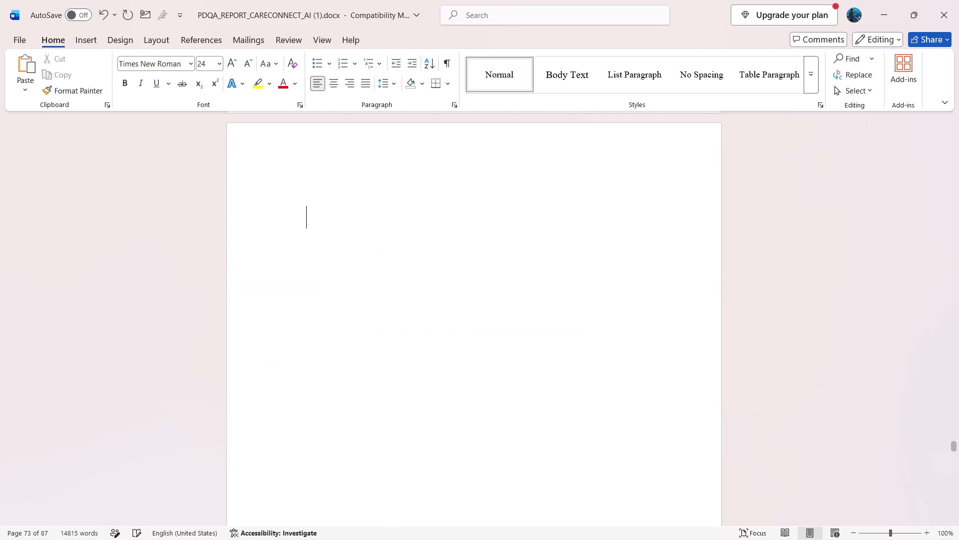
key("BackSpace")
key("BackSpace")
Place the insertion point on the remaining blank page before Chapter 10 and bring up its context options.
scroll(365, 332, "up", 2)
scroll(365, 332, "down", 4)
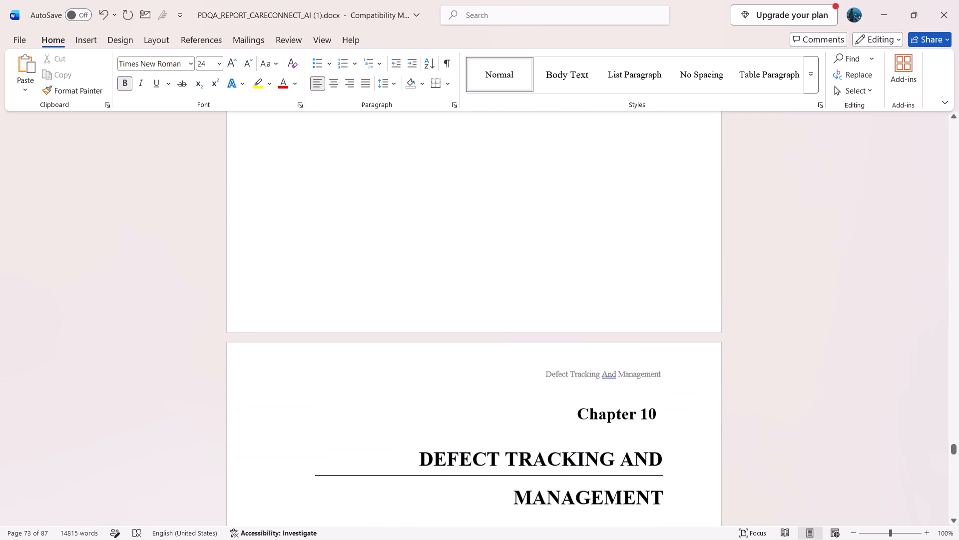
scroll(365, 332, "down", 1)
scroll(365, 332, "up", 1)
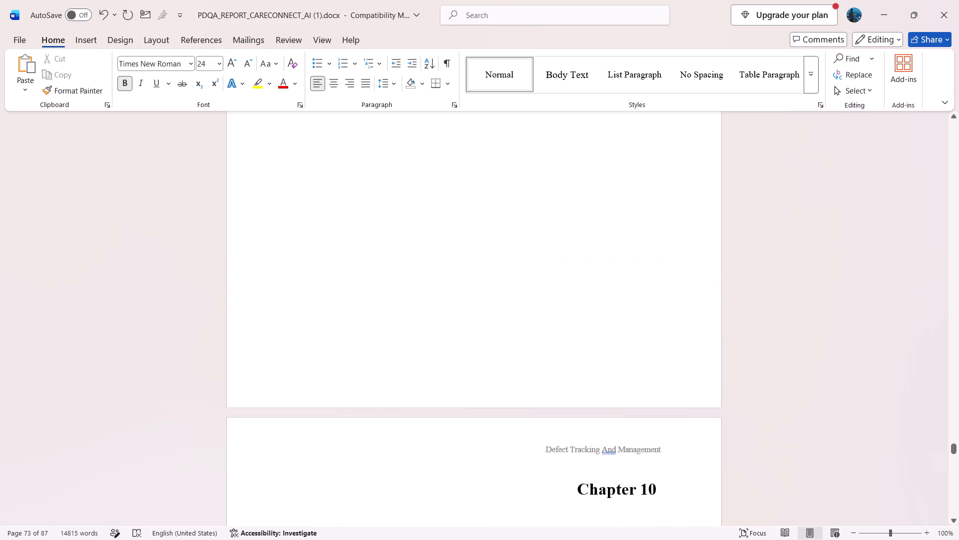
left_click(297, 254)
right_click(320, 236)
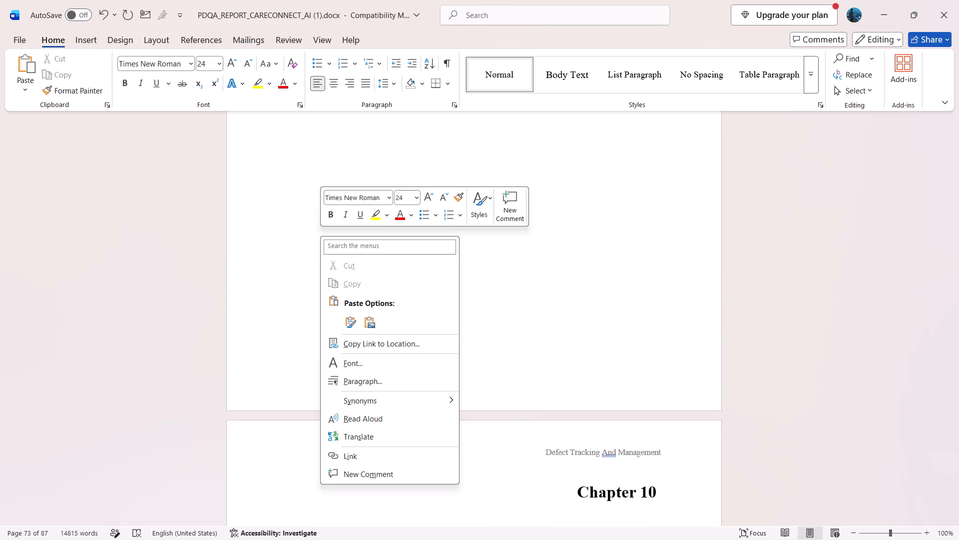
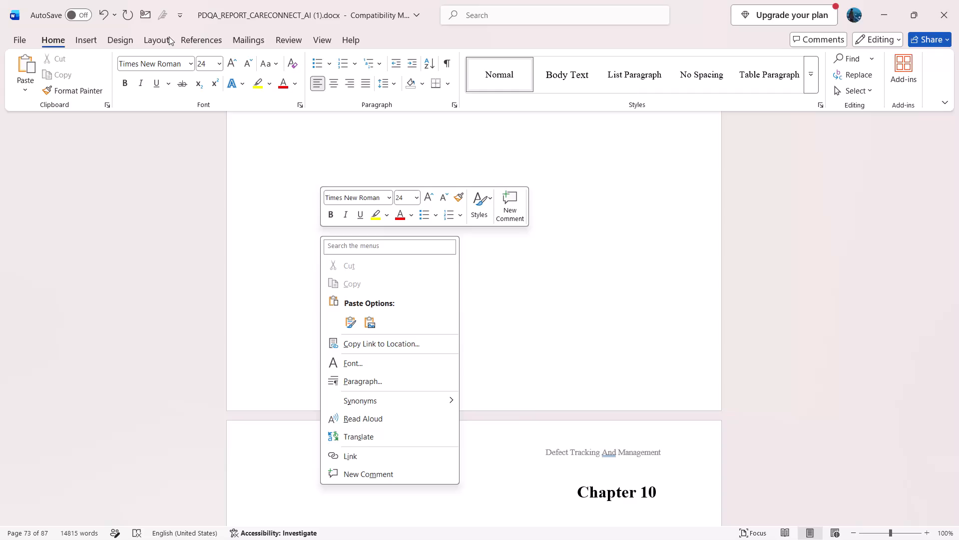
Select the blank page before Chapter 10 by going to \page, and delete it.
key("ctrl+g")
left_click(575, 309)
left_click(487, 261)
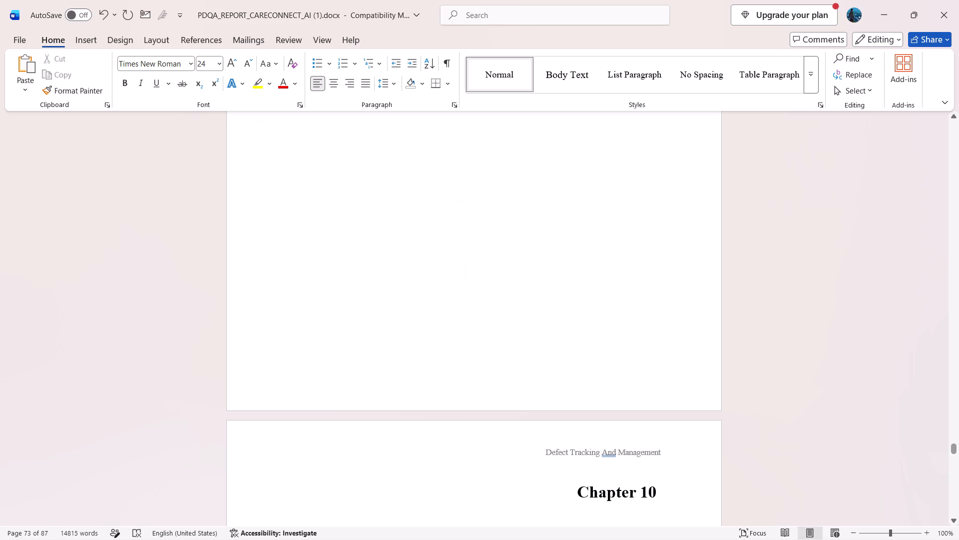
key("ctrl+g")
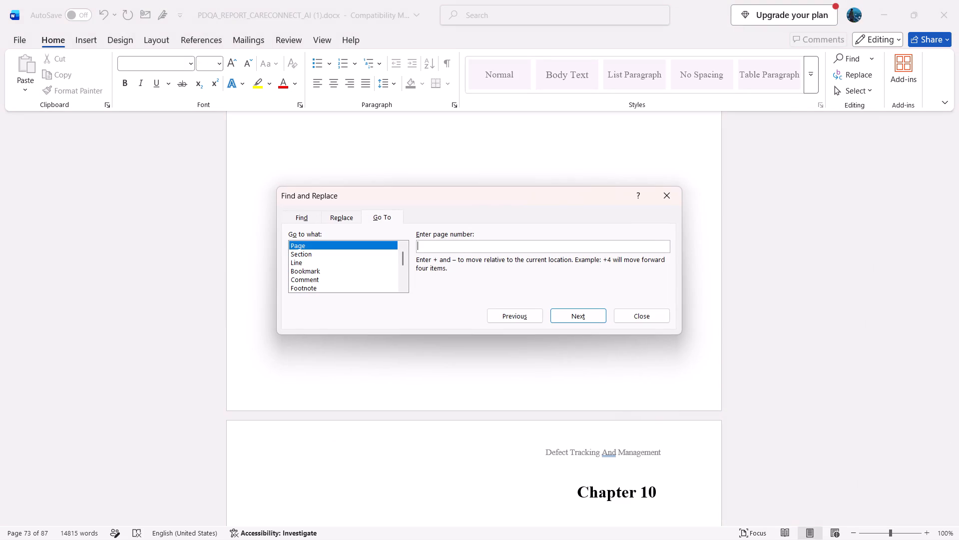
key("backslash")
type("page")
key("Return")
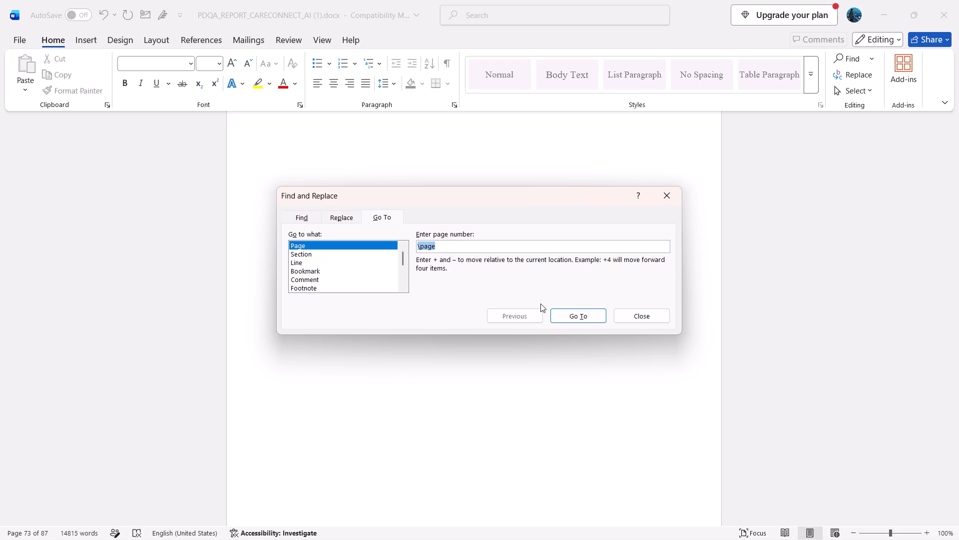
left_click(563, 312)
left_click(632, 318)
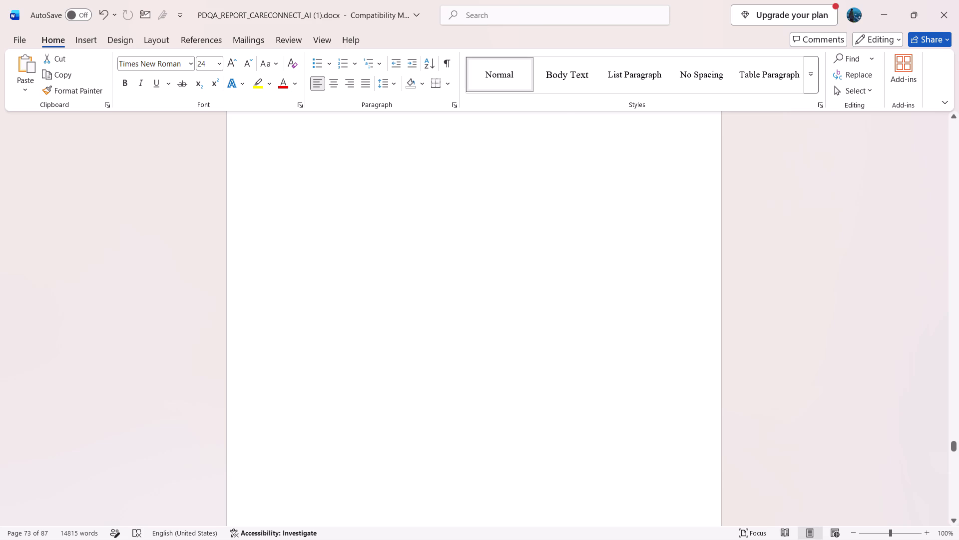
key("BackSpace")
Review the page layout from the end of Chapter 9 through the Chapter 10 opening to Chapter 13's Conclusion and Future Scope.
scroll(597, 377, "up", 1)
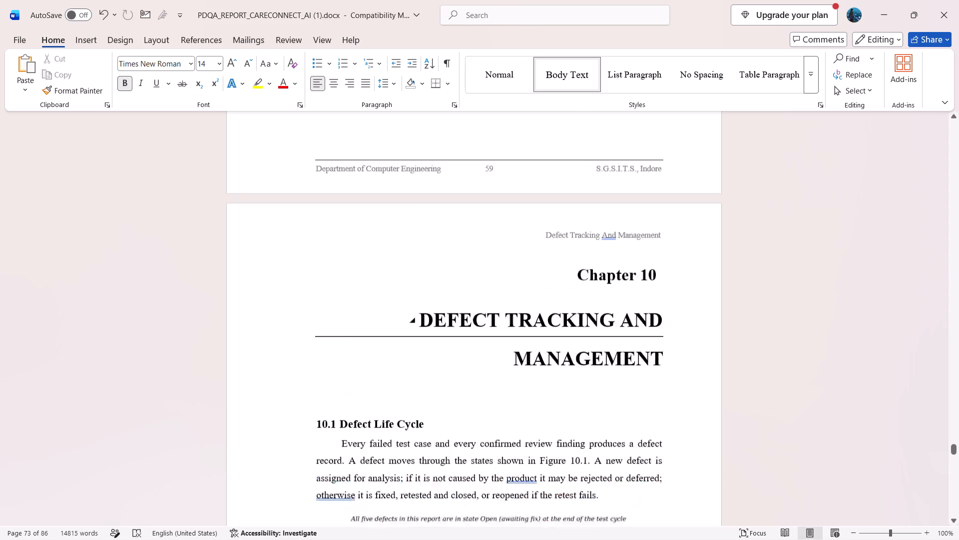
scroll(597, 377, "up", 3)
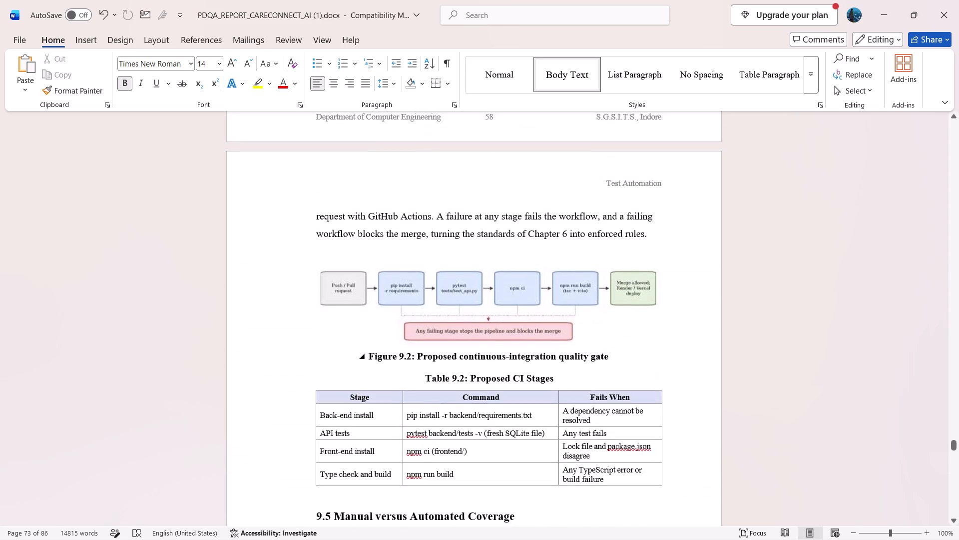
scroll(597, 377, "down", 2)
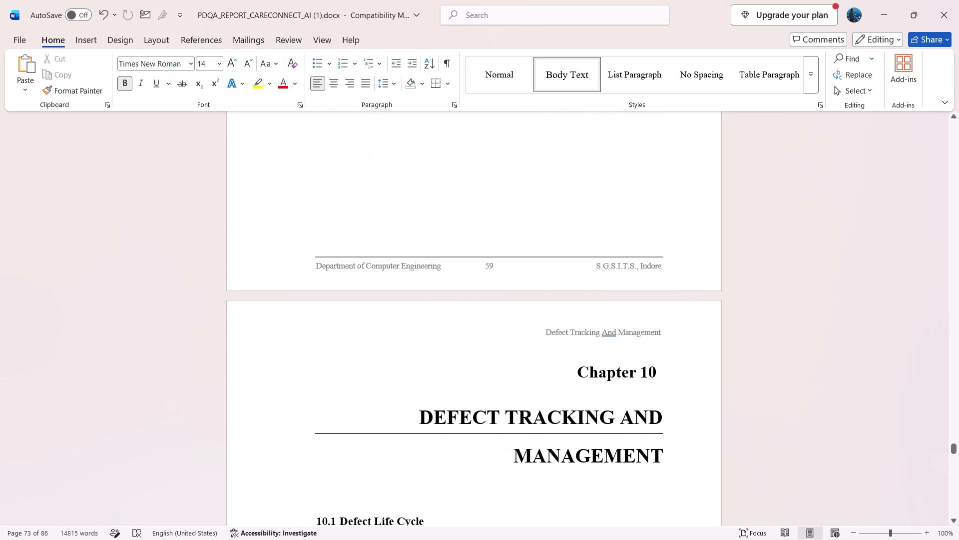
scroll(597, 377, "down", 3)
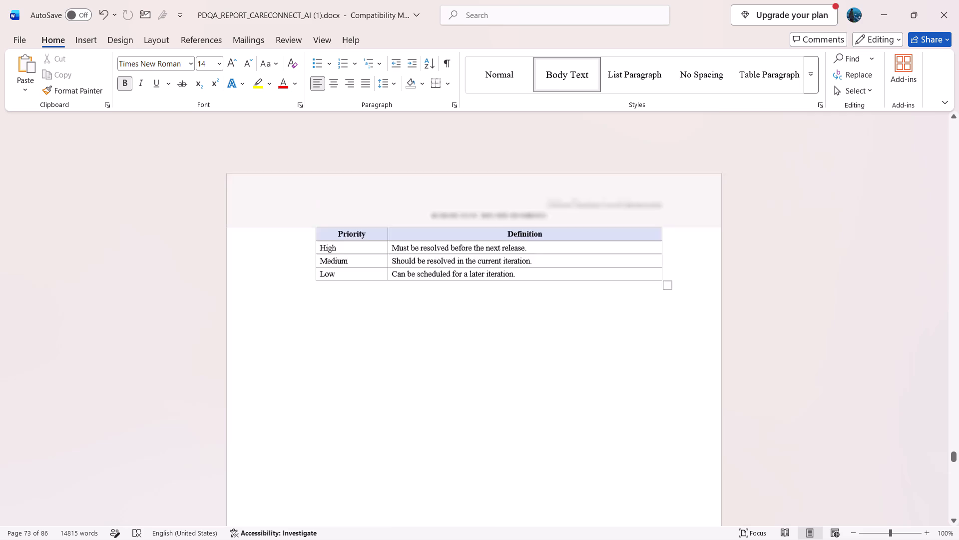
scroll(597, 377, "down", 8)
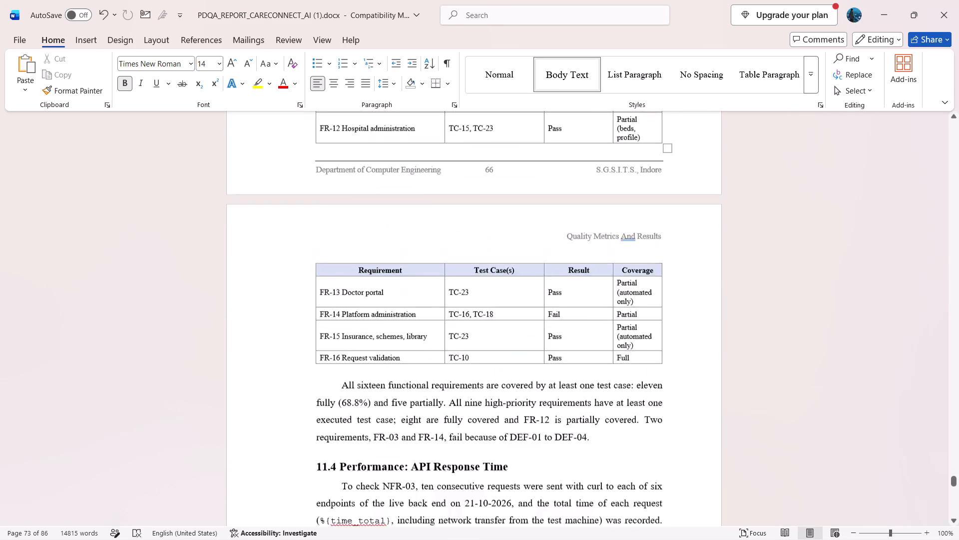
scroll(597, 377, "down", 4)
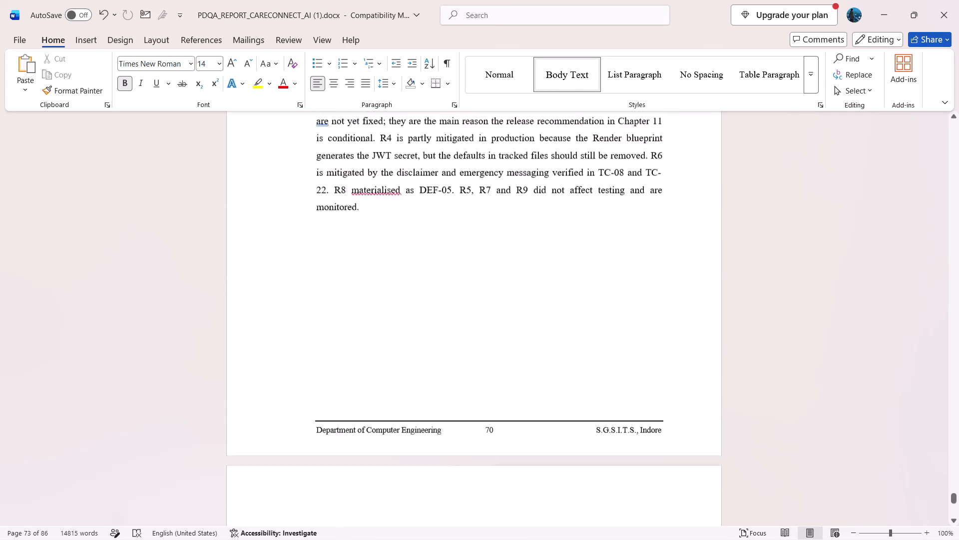
scroll(597, 377, "down", 2)
scroll(597, 377, "up", 1)
scroll(597, 377, "down", 2)
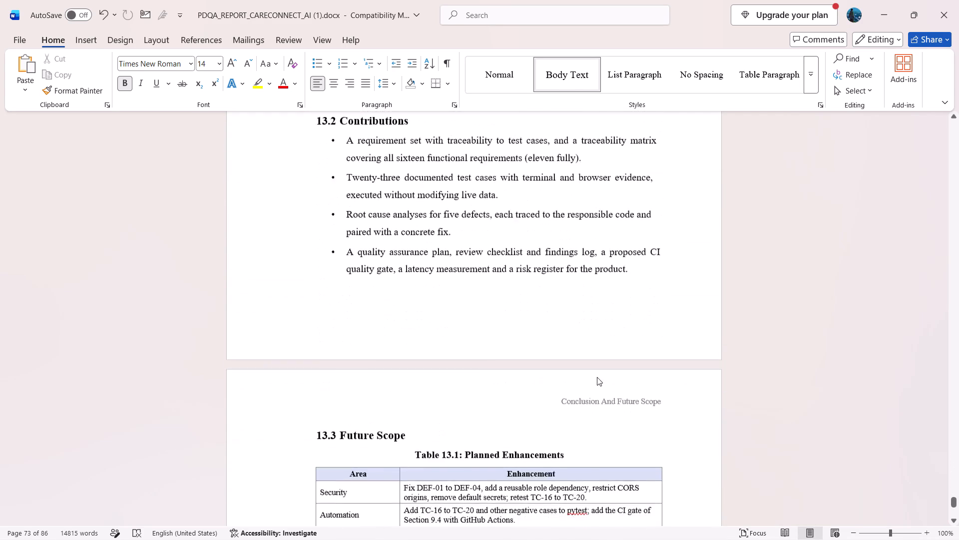
scroll(597, 377, "down", 5)
scroll(597, 377, "up", 1)
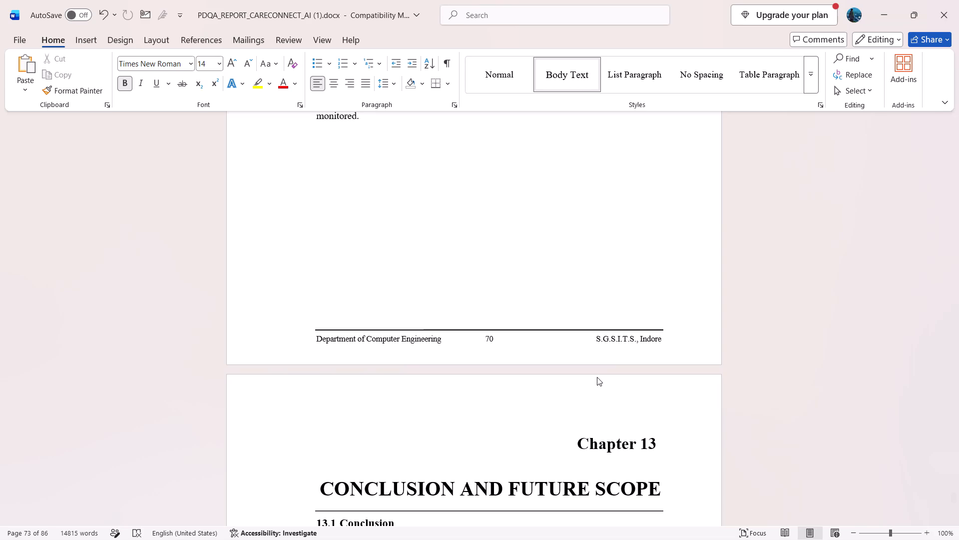
Go back through the earlier chapters and examine the System Design pages around sections 5.3 and 5.4 and Figure 5.3.
scroll(525, 303, "up", 20)
scroll(525, 303, "up", 20)
scroll(525, 303, "up", 20)
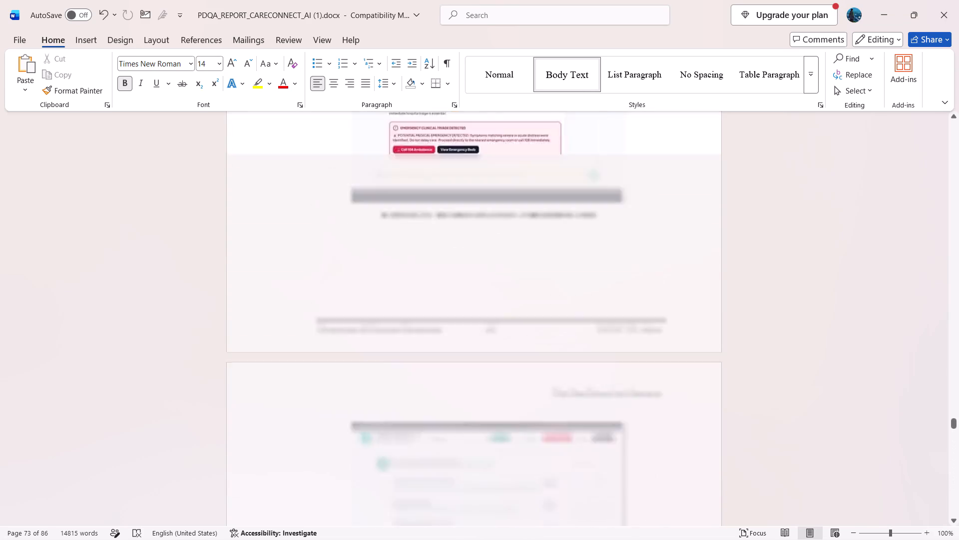
scroll(525, 303, "up", 20)
scroll(525, 303, "up", 20)
scroll(525, 303, "up", 20)
scroll(525, 303, "up", 2)
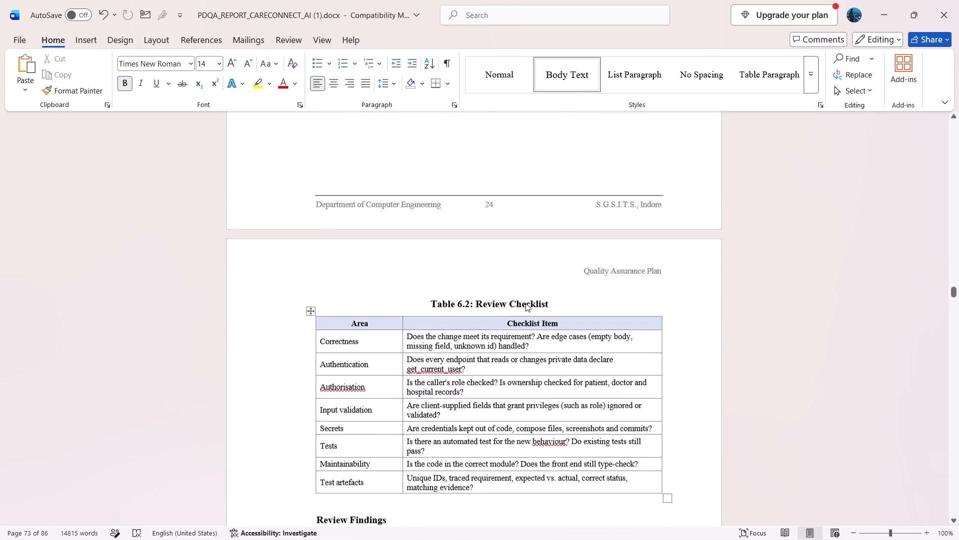
scroll(525, 303, "up", 5)
scroll(525, 303, "down", 1)
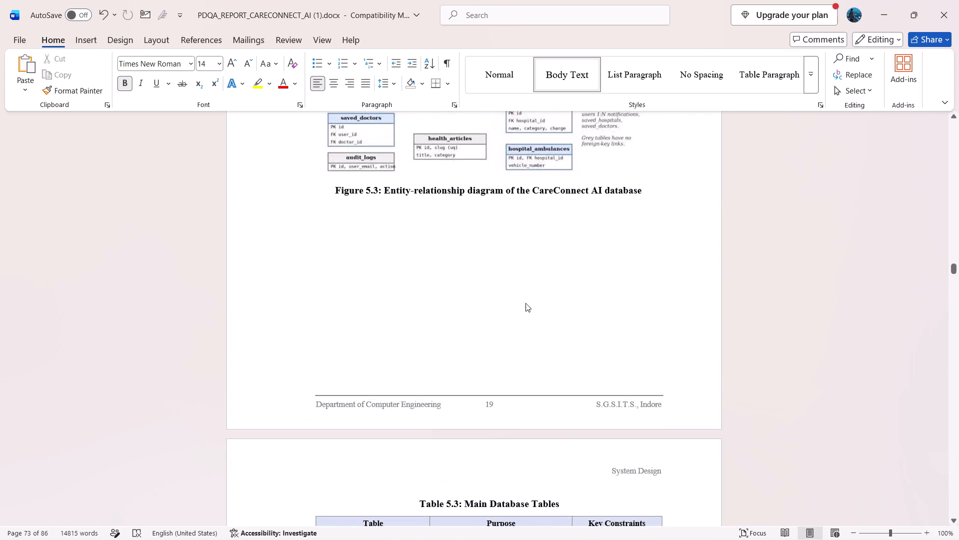
scroll(525, 303, "down", 1)
scroll(525, 303, "up", 3)
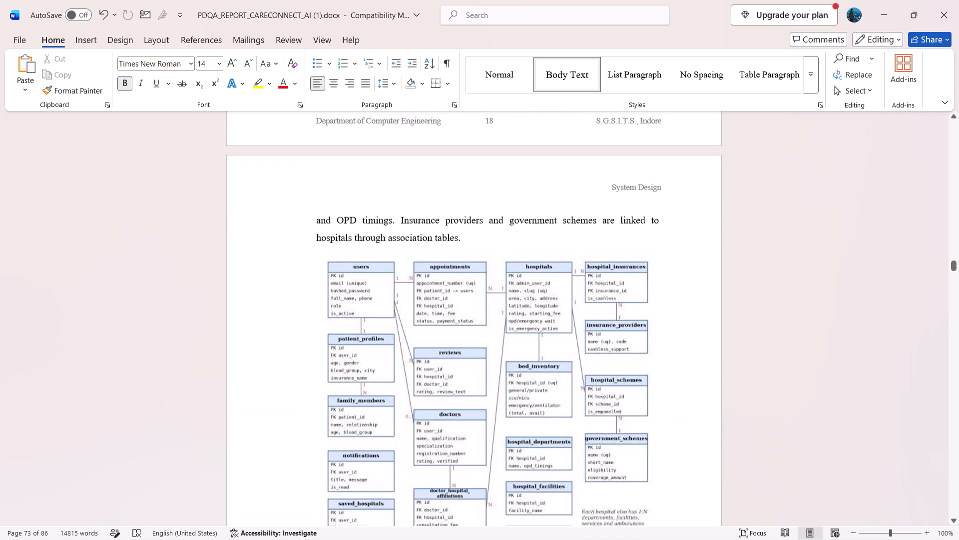
scroll(525, 303, "up", 2)
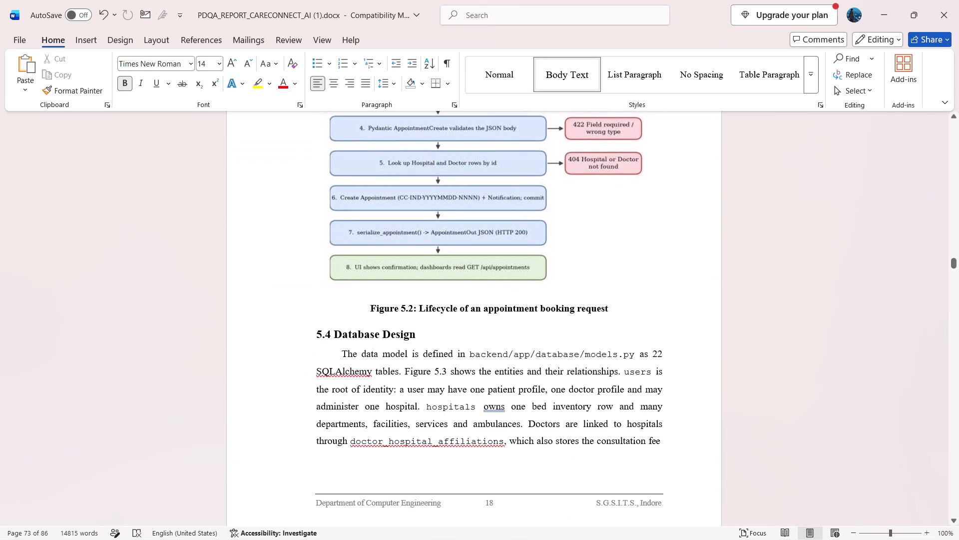
scroll(525, 303, "down", 2)
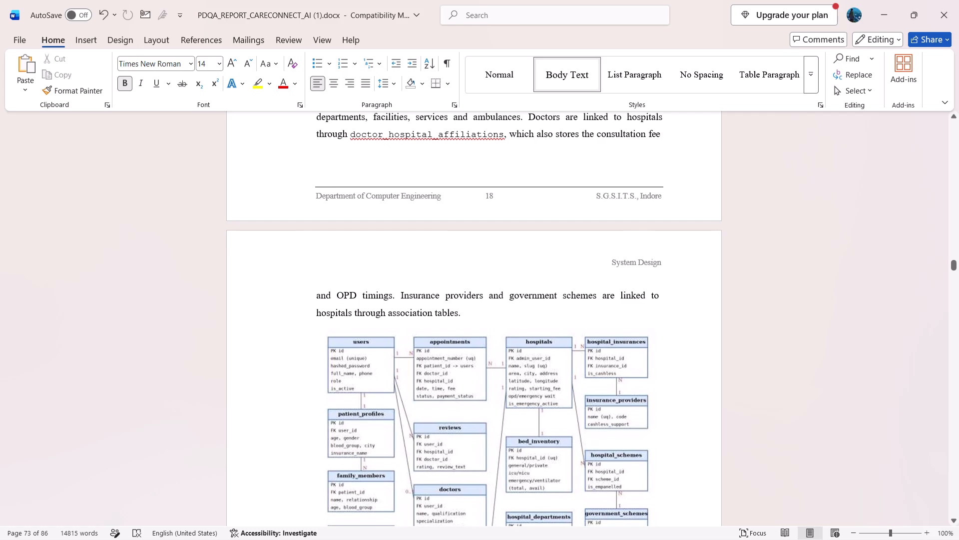
scroll(525, 303, "up", 1)
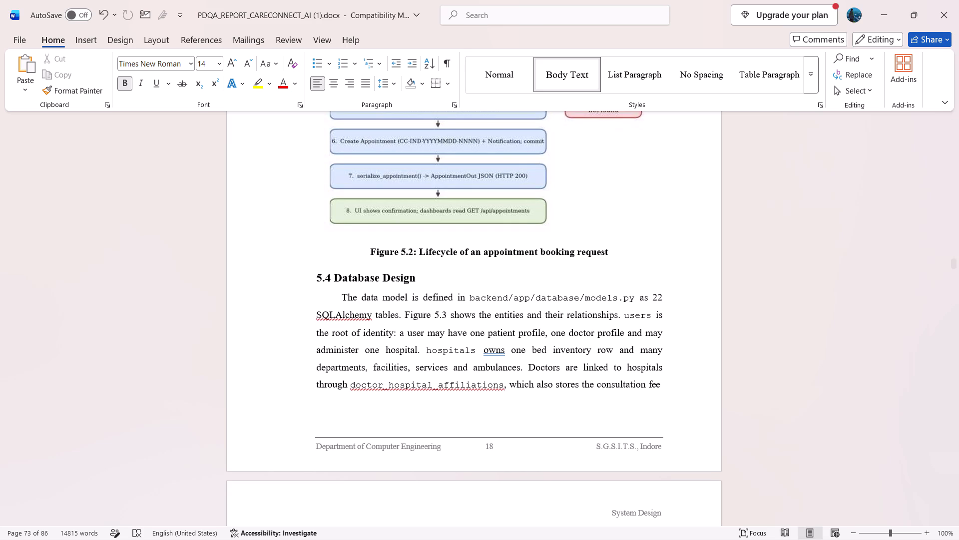
scroll(525, 303, "down", 1)
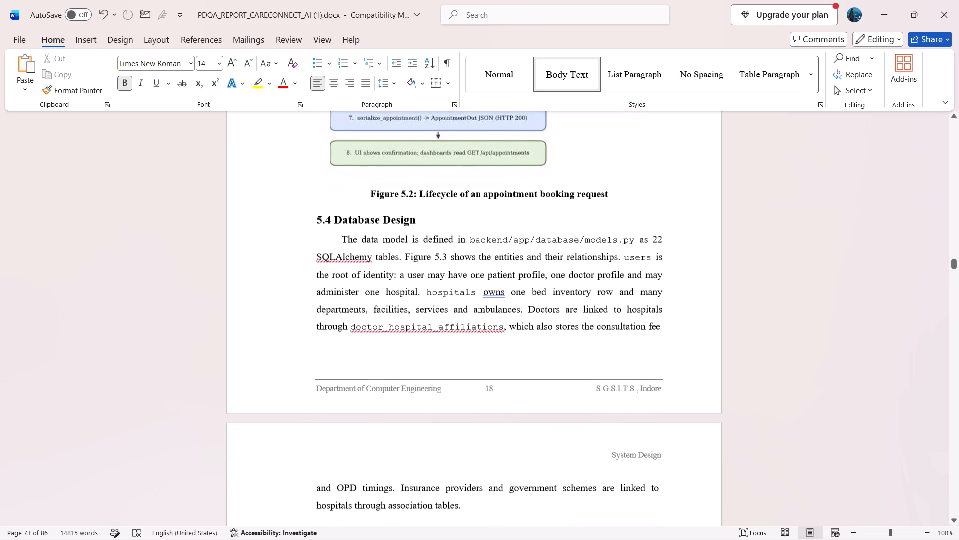
scroll(525, 303, "down", 1)
scroll(525, 303, "up", 3)
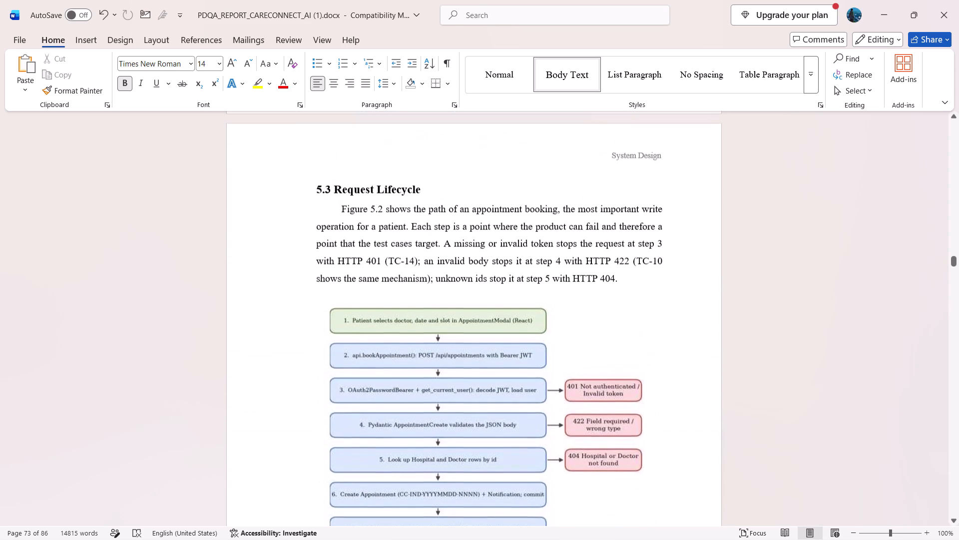
scroll(525, 303, "down", 4)
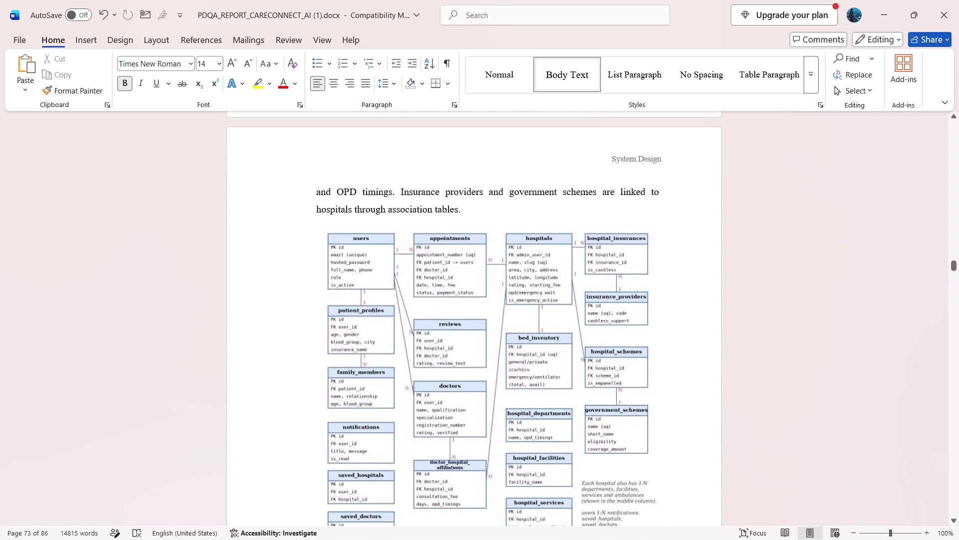
scroll(525, 303, "down", 1)
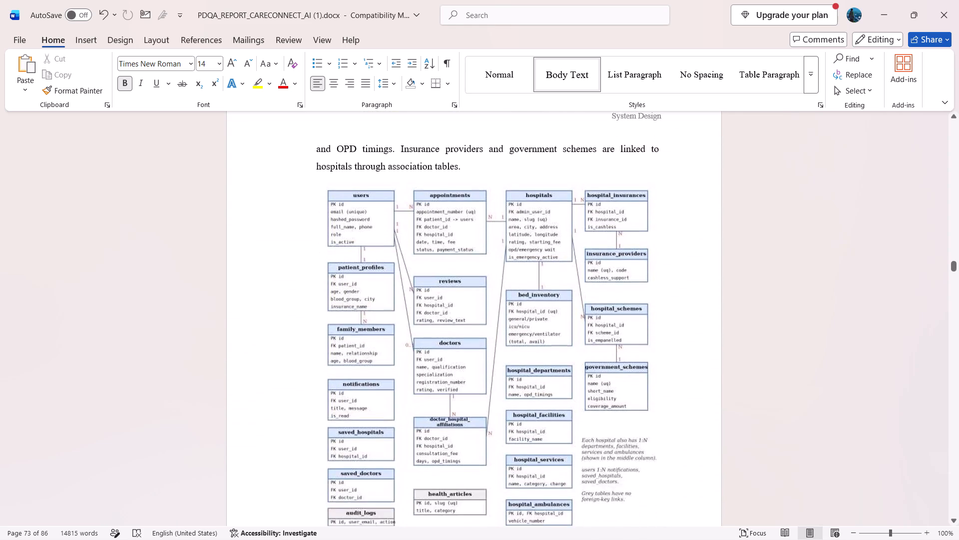
Examine the rest of the CareConnect AI entity-relationship diagram down to the Figure 5.3 caption.
scroll(525, 303, "down", 1)
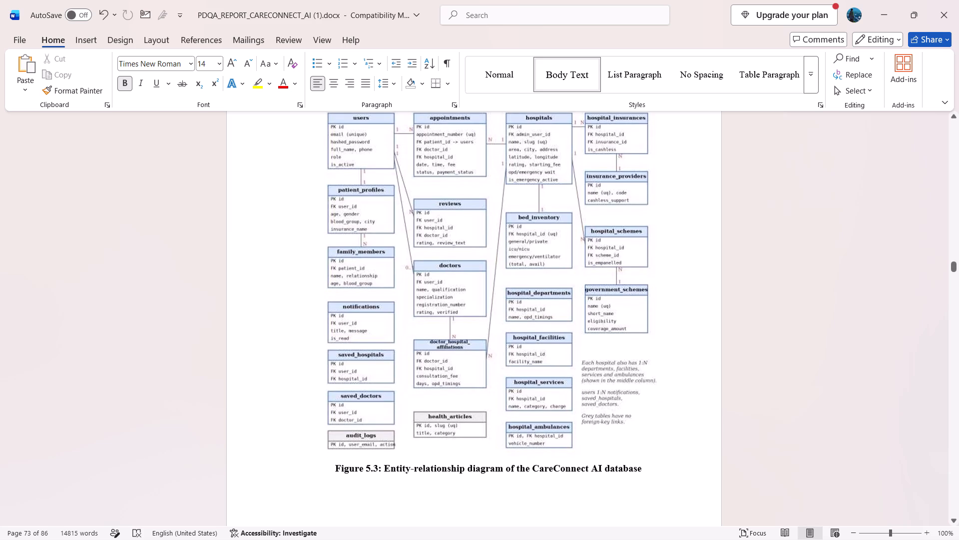
scroll(525, 303, "down", 1)
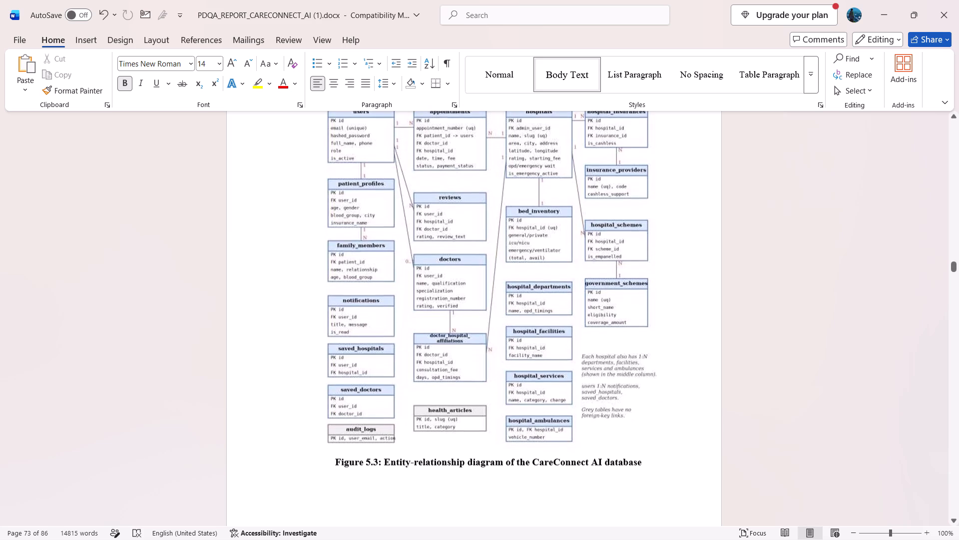
scroll(525, 303, "down", 1)
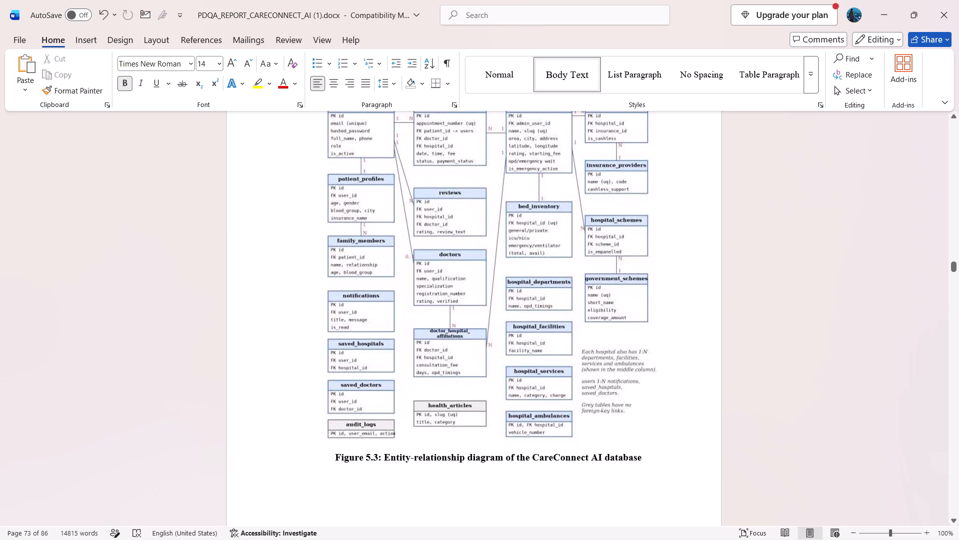
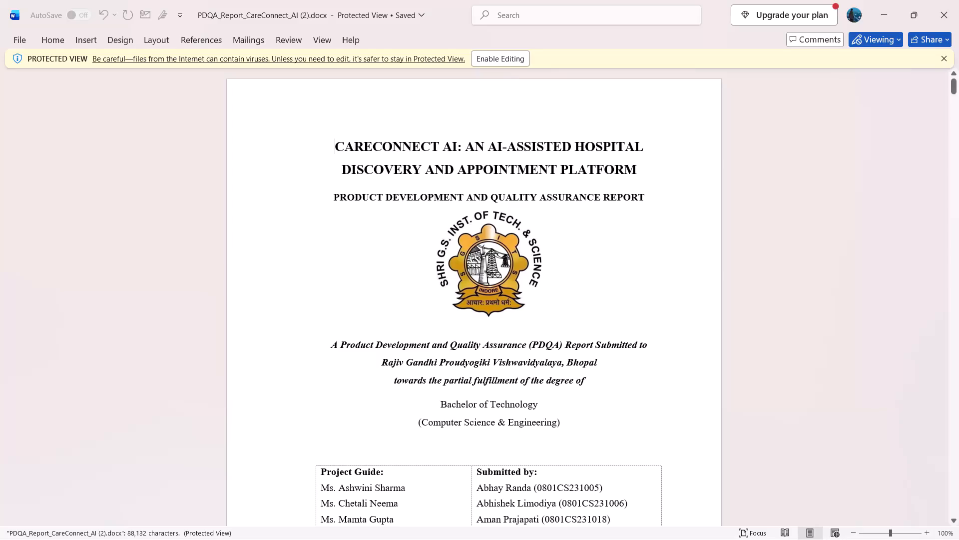
Take the report PDQA_Report_CareConnect_AI (2).docx out of Protected View so that it can be edited.
left_click(499, 71)
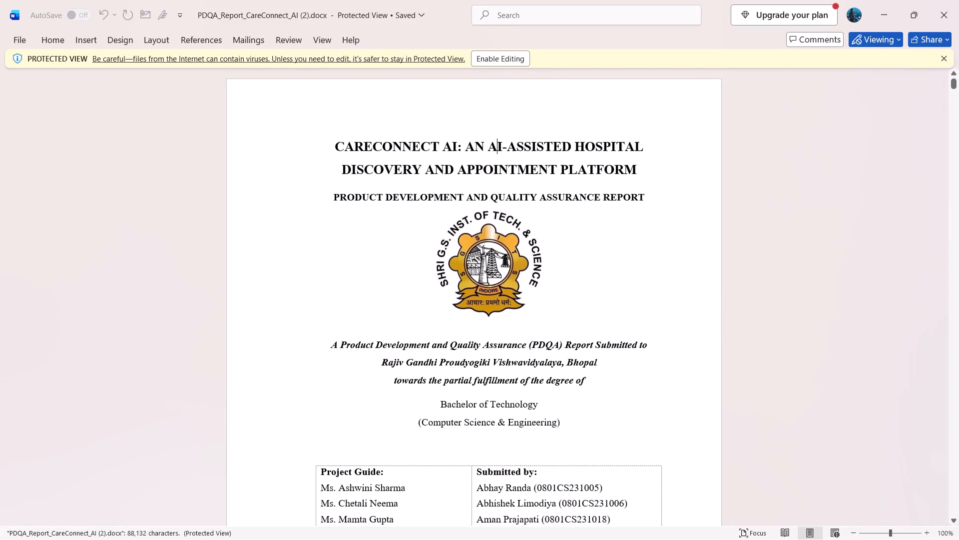
left_click(499, 63)
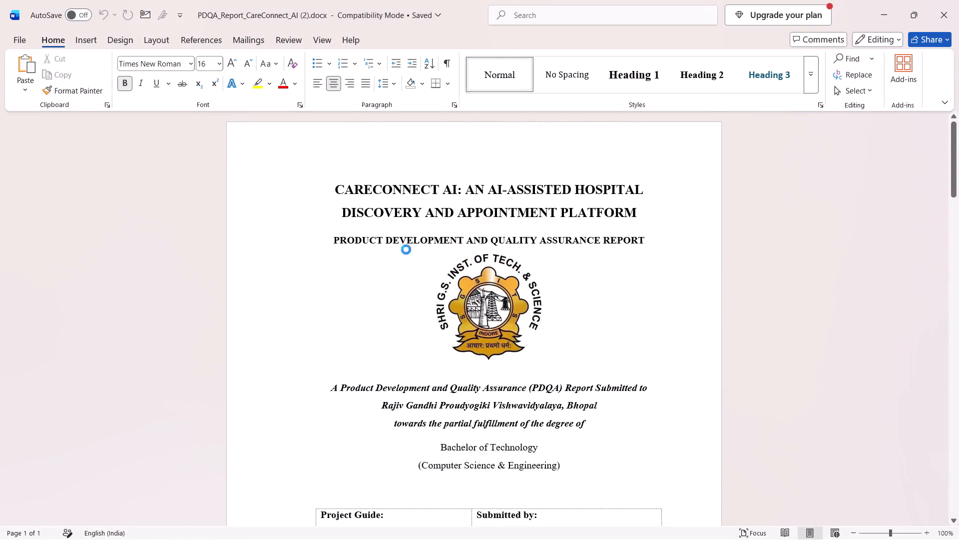
In PDQA_Report_CareConnect_AI (2).docx, copy the entity-relationship diagram picture of Figure 5.3 in the System Design chapter.
scroll(406, 249, "down", 4)
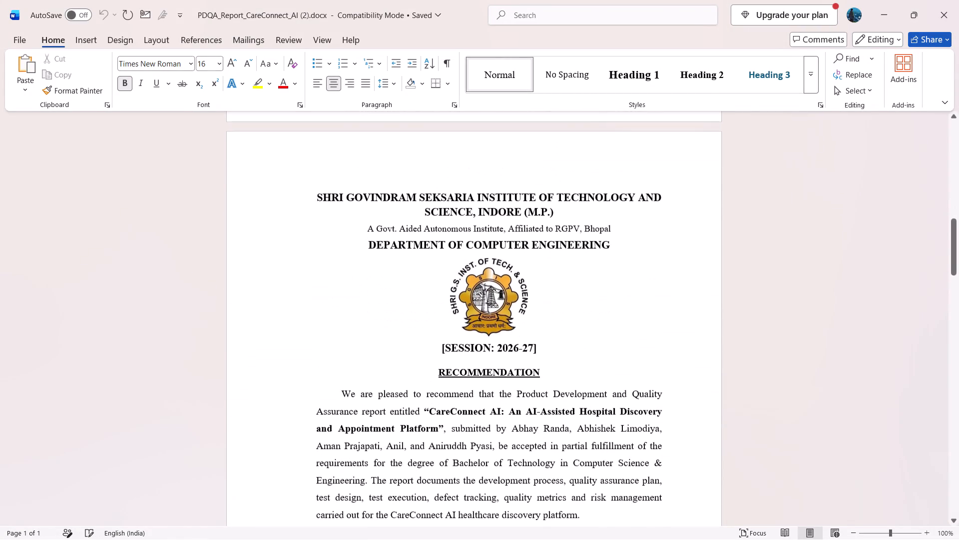
scroll(406, 249, "down", 4)
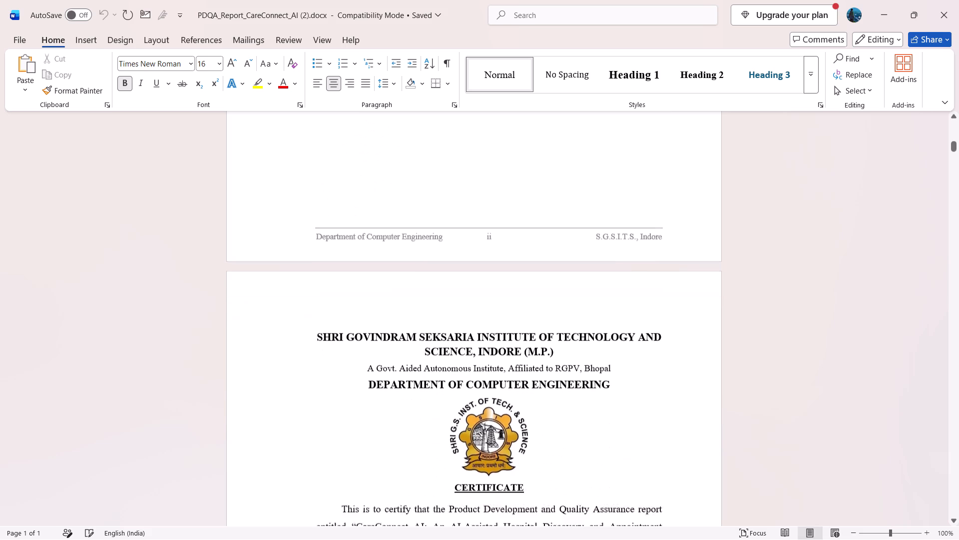
scroll(406, 249, "down", 5)
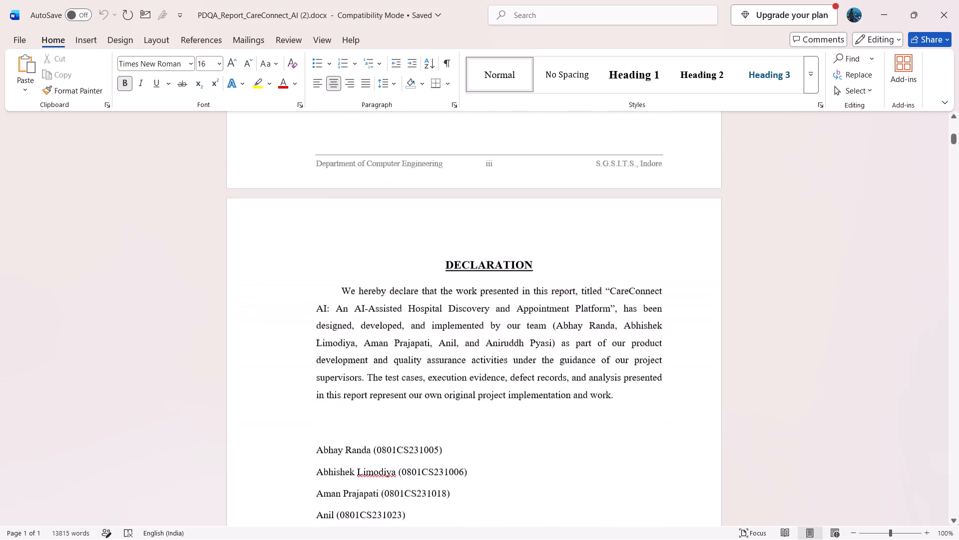
scroll(406, 249, "down", 12)
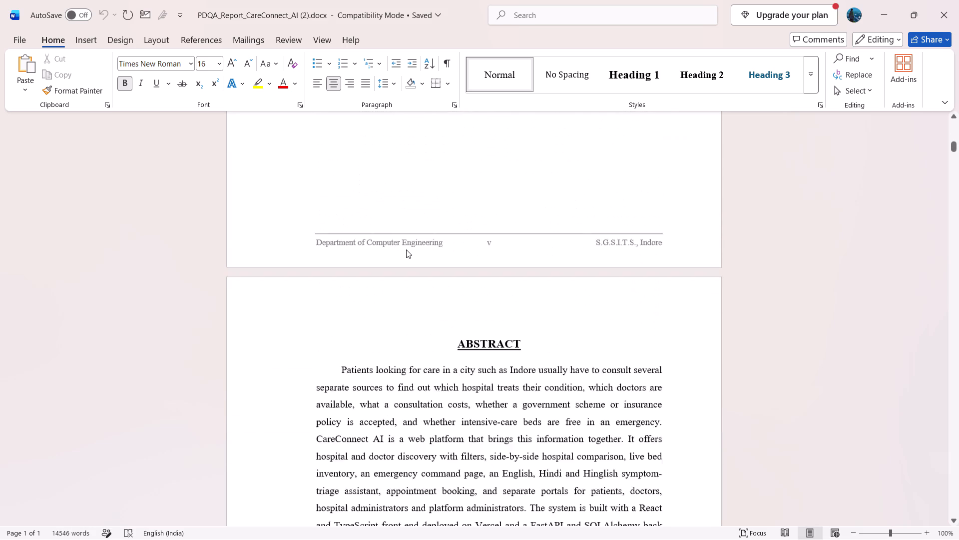
scroll(406, 249, "down", 4)
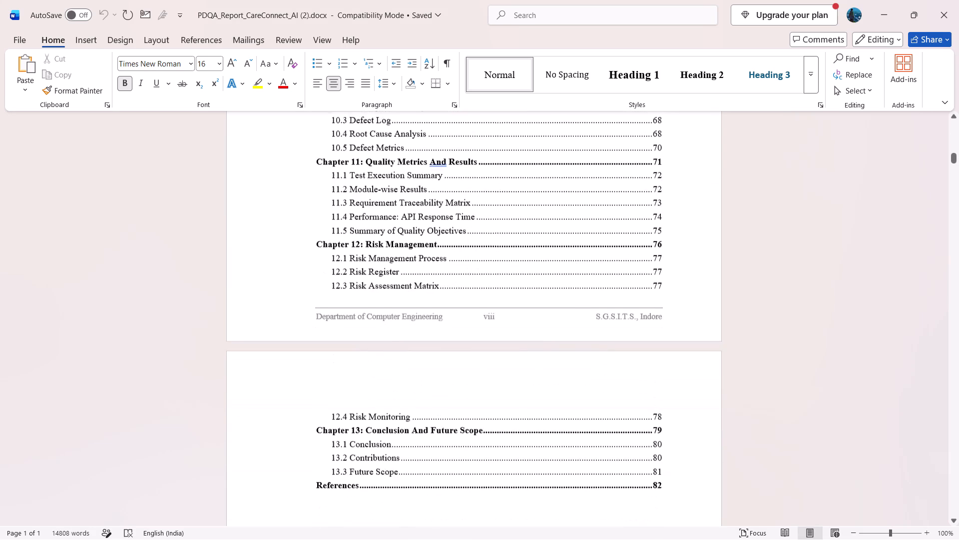
scroll(406, 249, "down", 3)
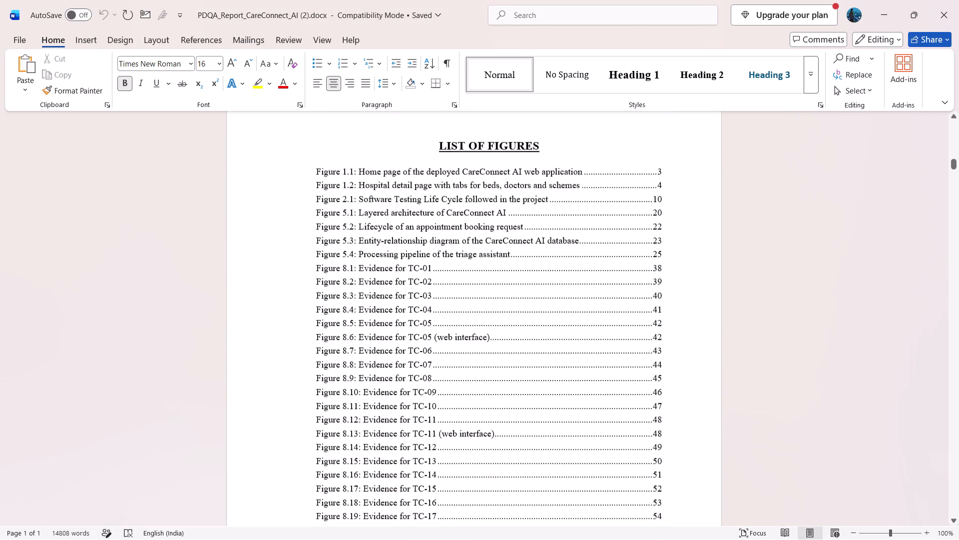
scroll(406, 249, "down", 4)
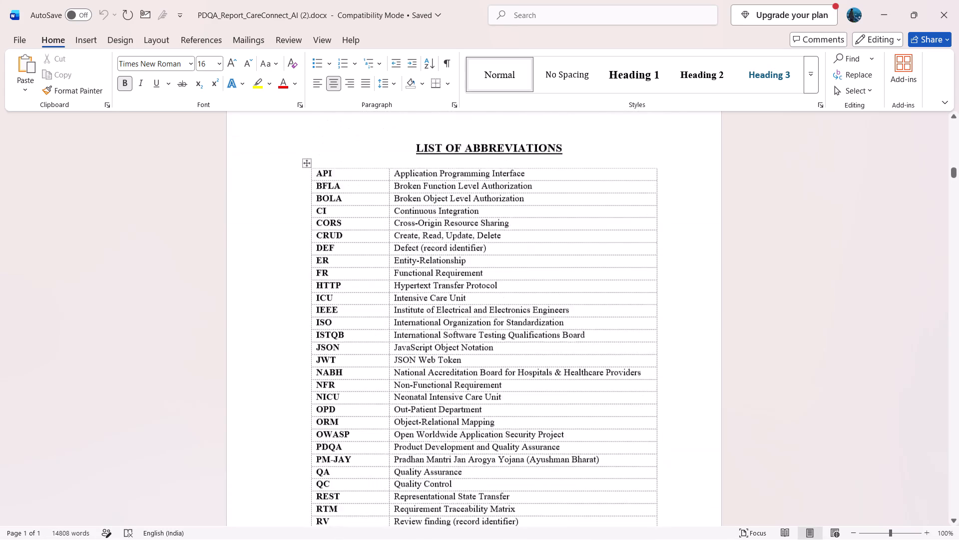
scroll(406, 249, "down", 2)
scroll(406, 249, "up", 1)
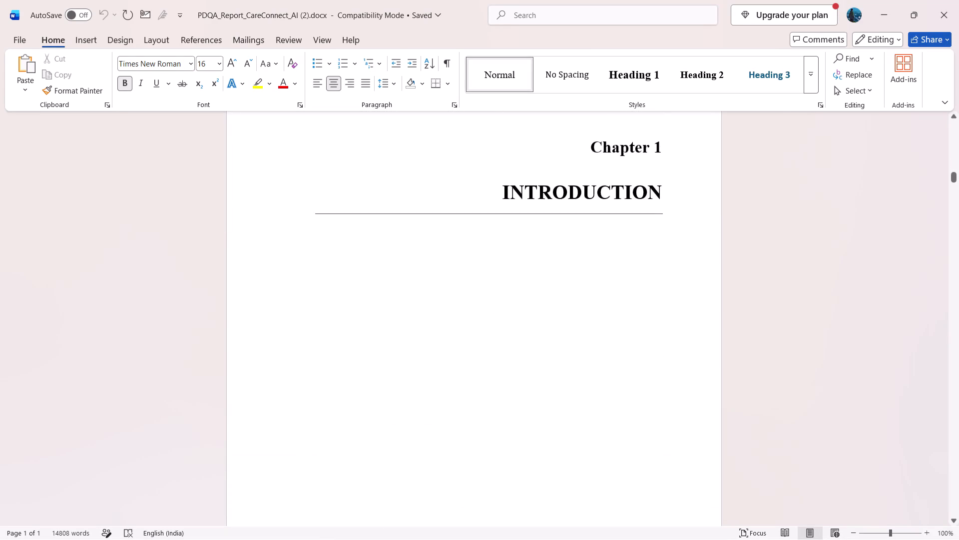
scroll(406, 249, "down", 6)
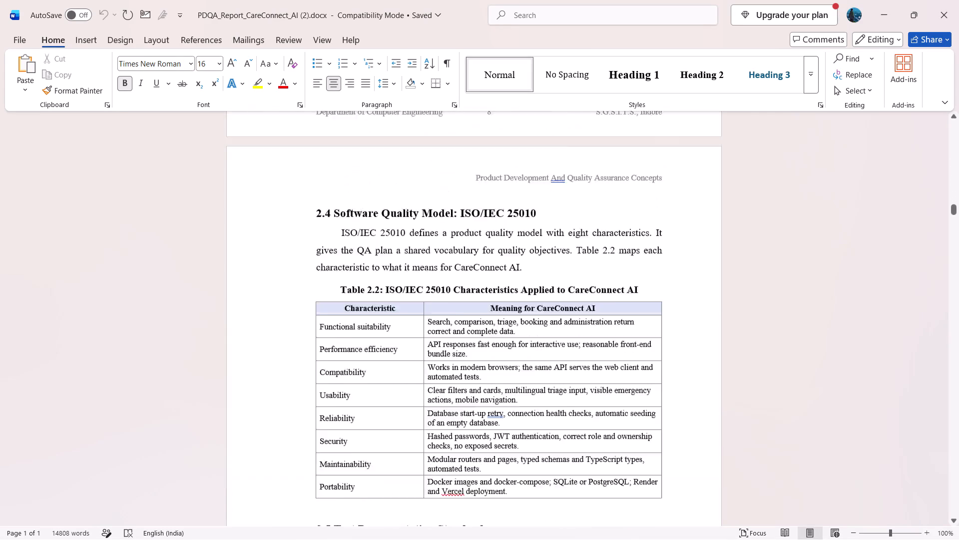
scroll(406, 249, "down", 12)
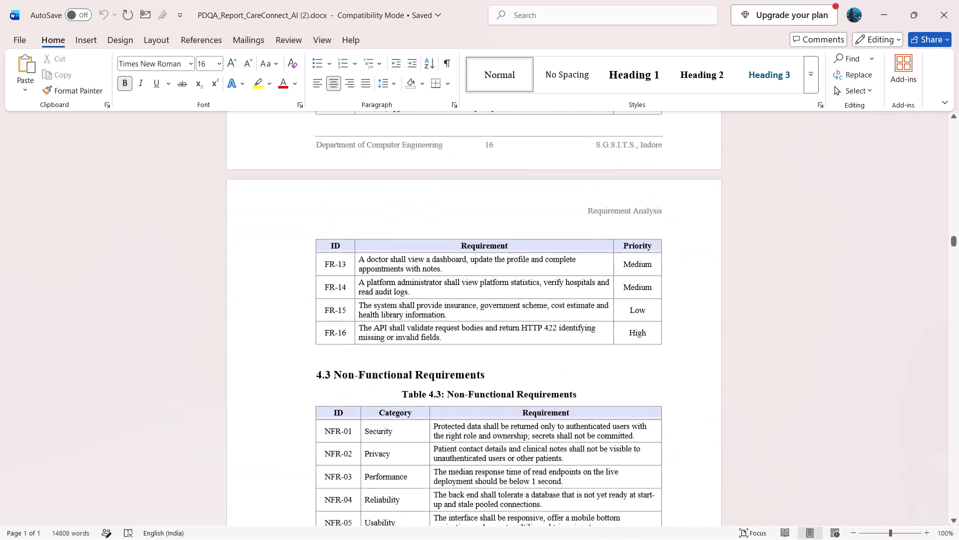
scroll(406, 249, "down", 7)
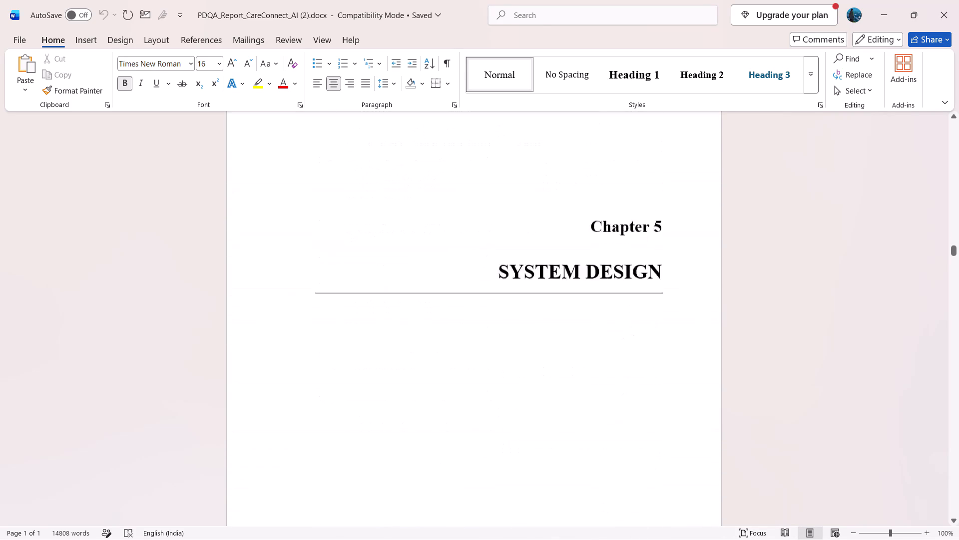
scroll(406, 249, "down", 2)
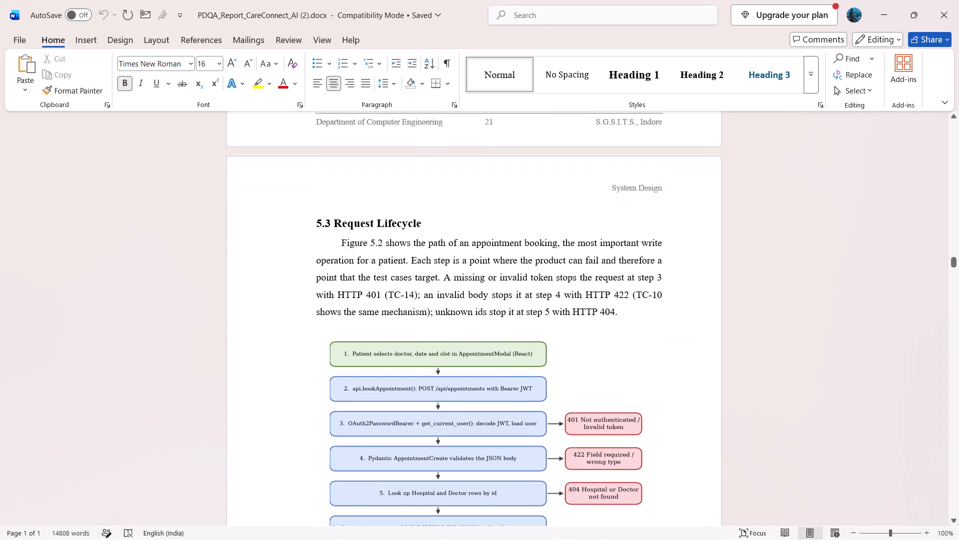
scroll(406, 249, "down", 4)
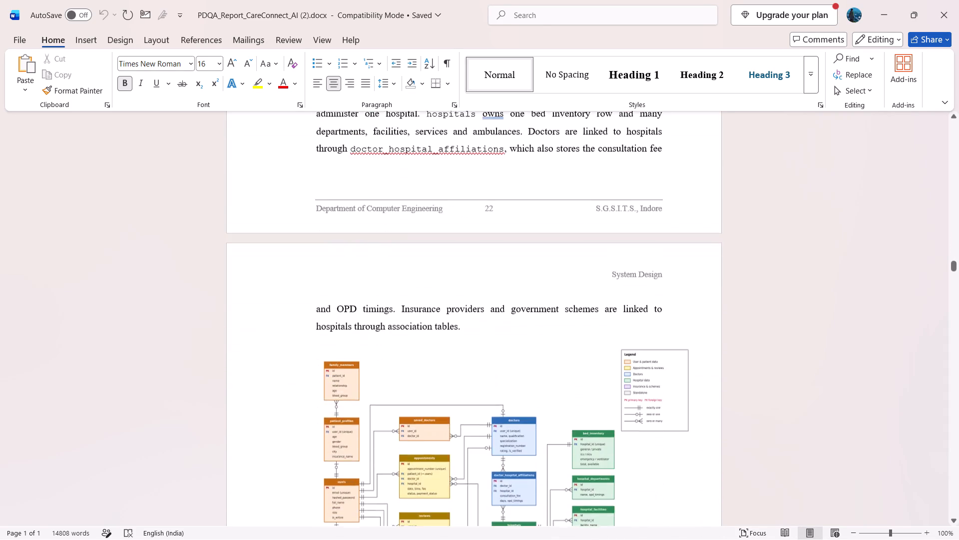
scroll(406, 249, "down", 4)
scroll(406, 249, "up", 3)
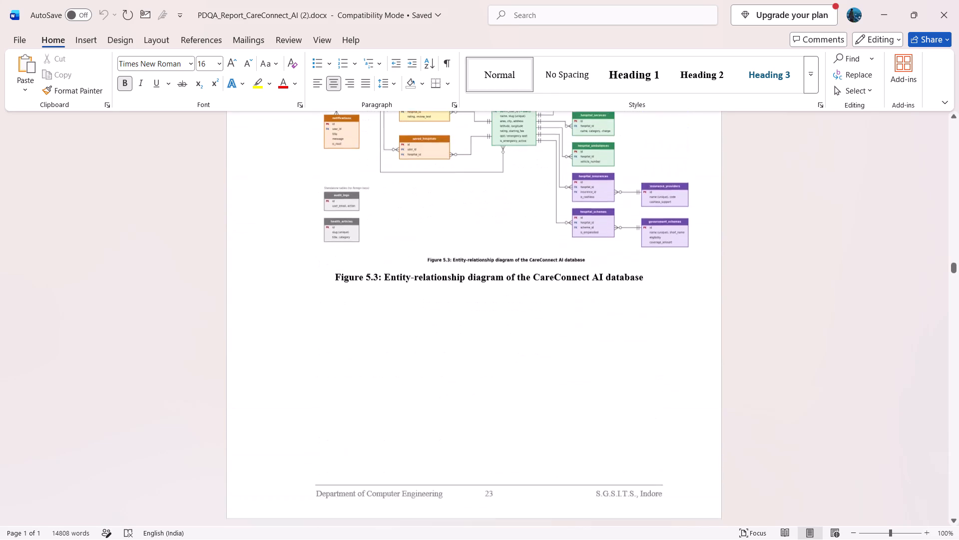
scroll(406, 249, "up", 1)
left_click(447, 235)
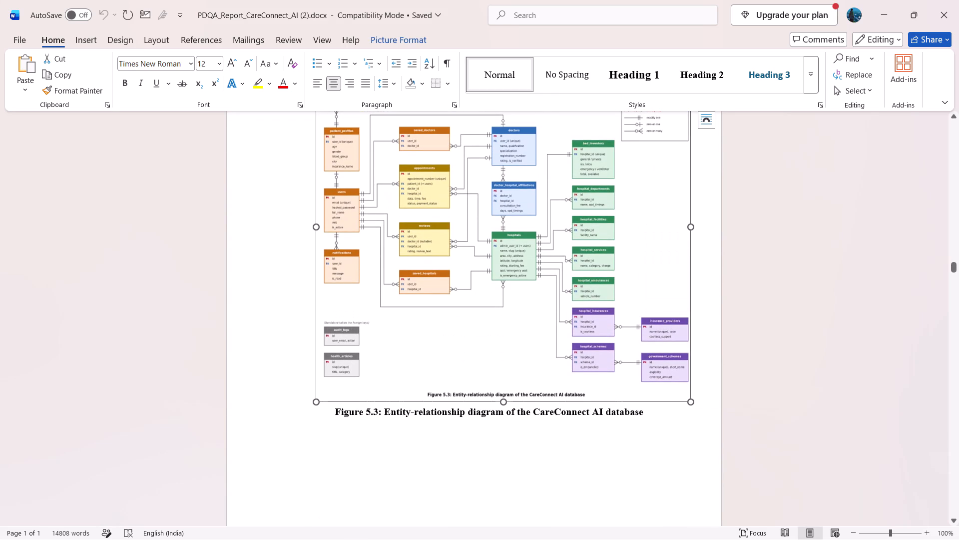
scroll(447, 235, "up", 1)
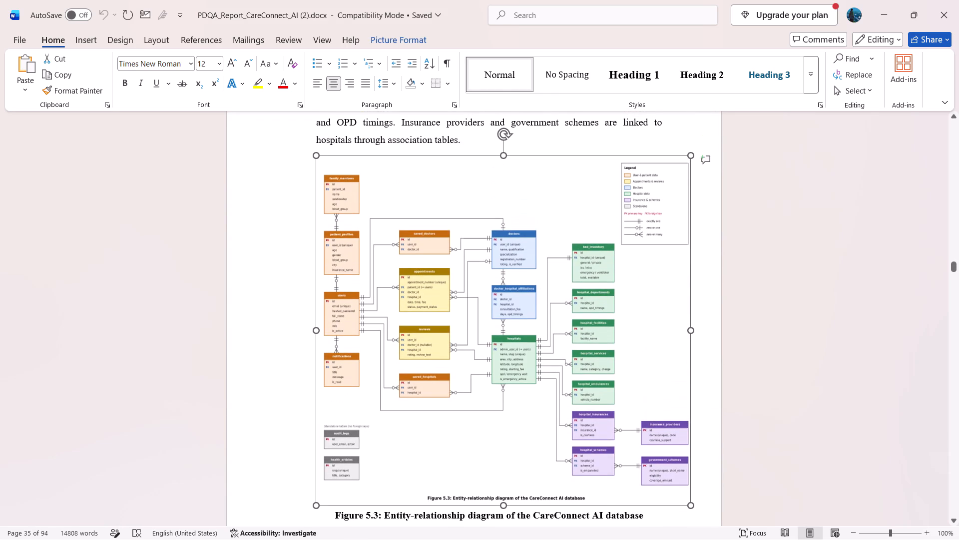
key("ctrl+c")
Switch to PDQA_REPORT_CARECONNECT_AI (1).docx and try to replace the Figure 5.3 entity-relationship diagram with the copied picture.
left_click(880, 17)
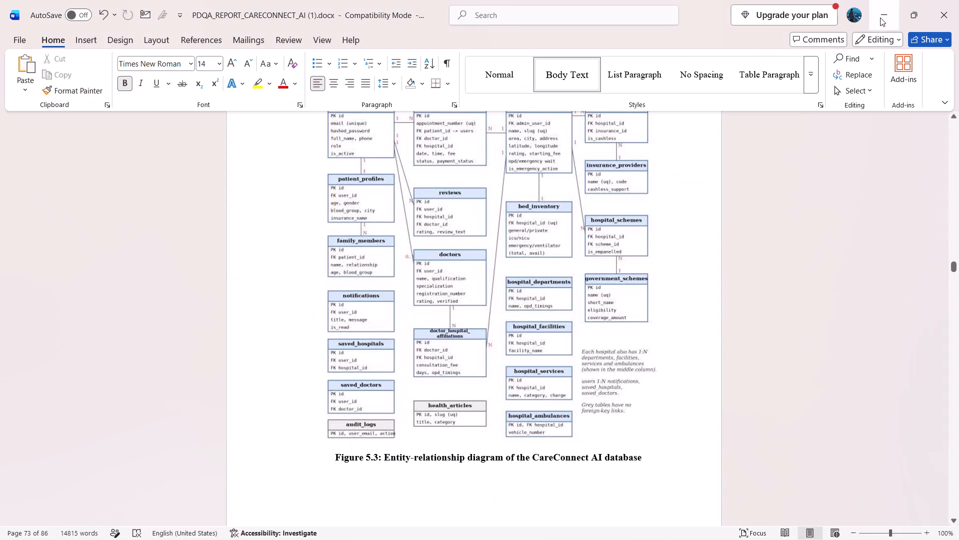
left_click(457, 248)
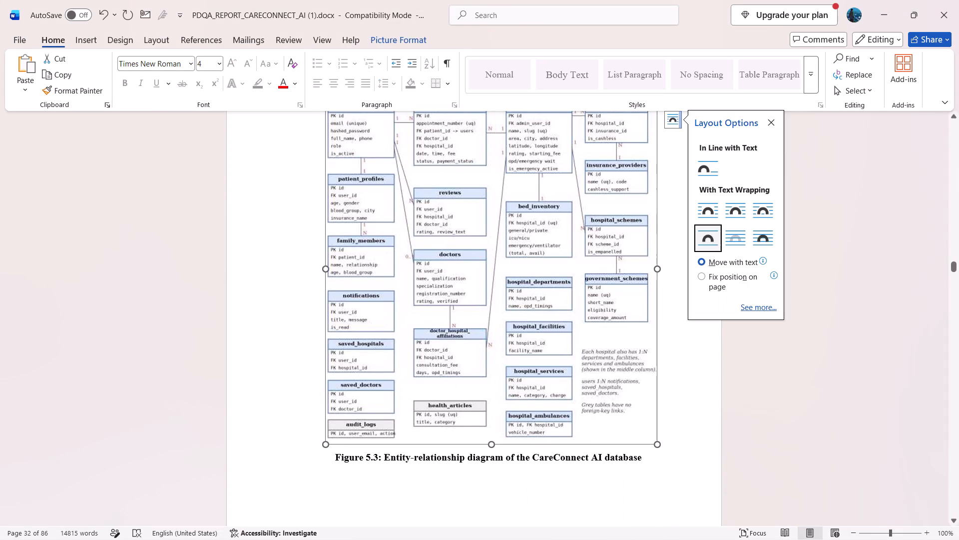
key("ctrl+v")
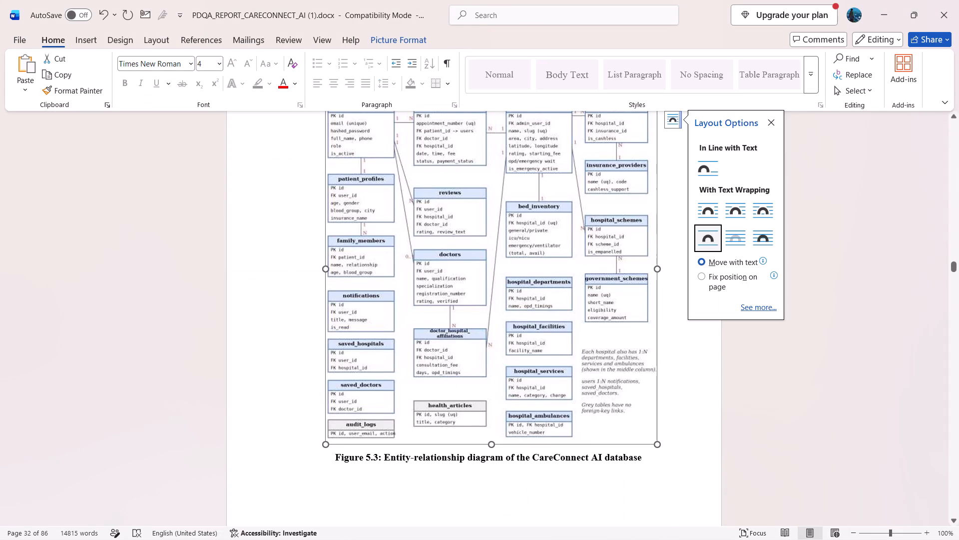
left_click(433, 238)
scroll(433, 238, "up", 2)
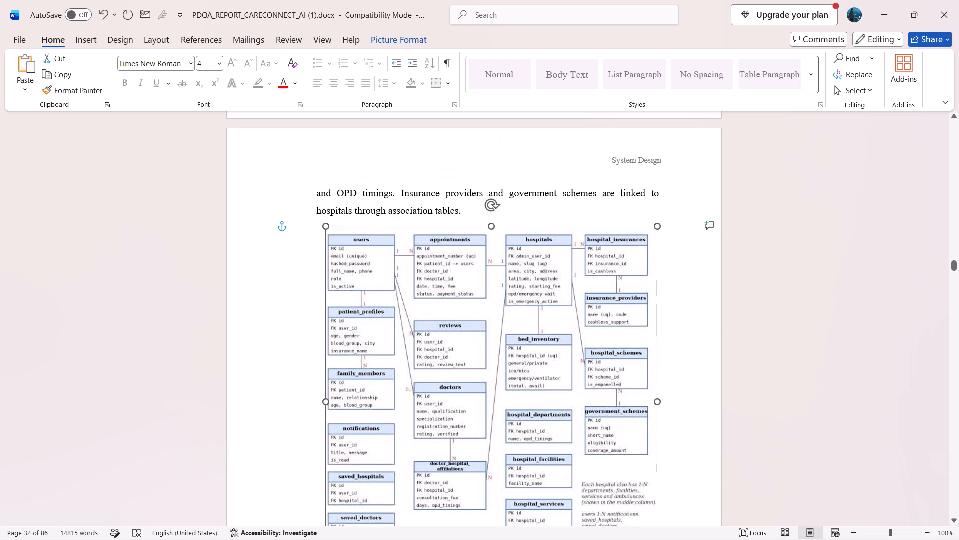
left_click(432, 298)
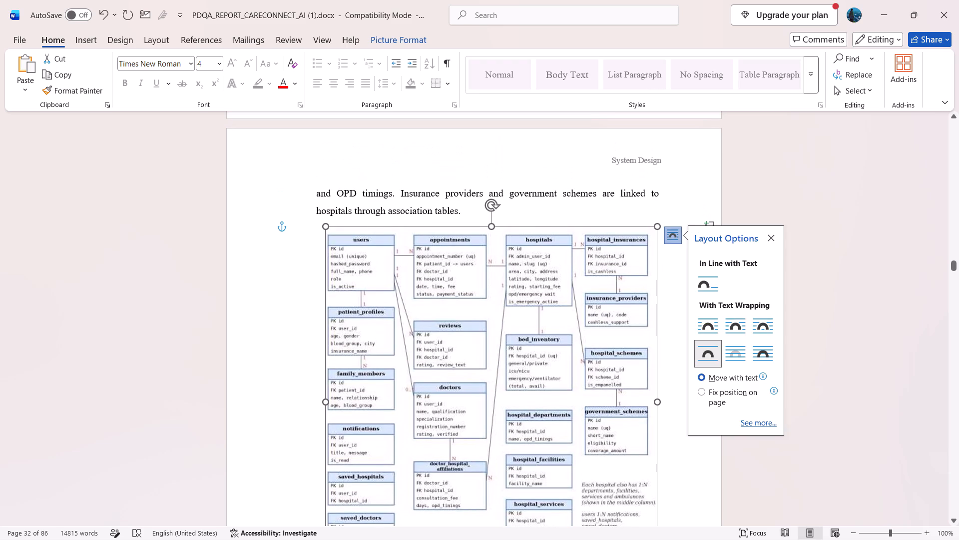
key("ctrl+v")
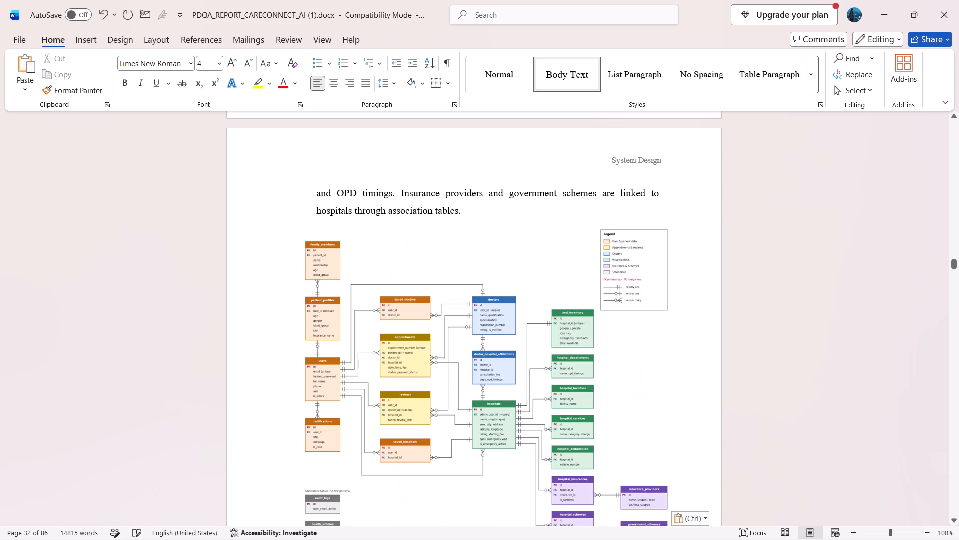
Examine the page layout around the pasted diagram, from the end of section 5.4's text through the Figure 5.3 caption to Table 5.3.
scroll(432, 298, "down", 2)
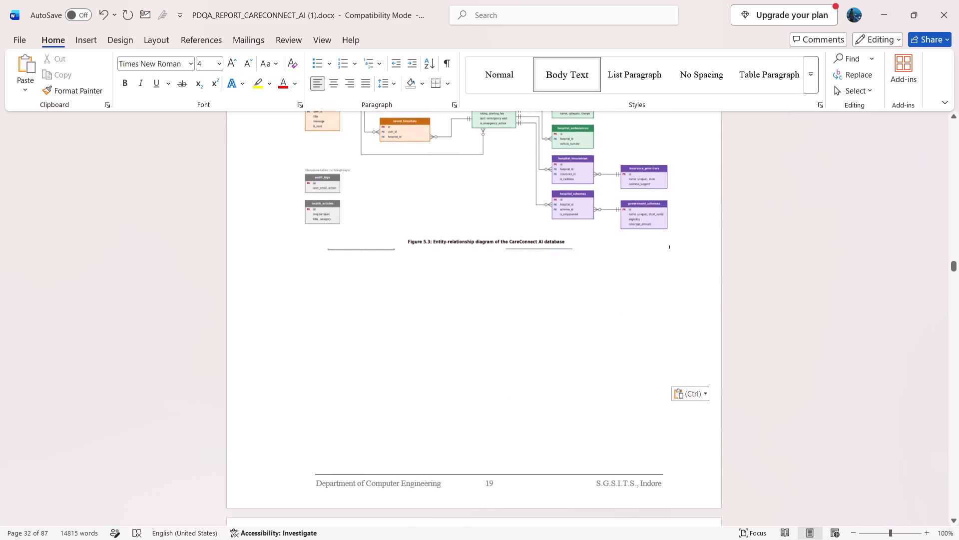
scroll(432, 298, "down", 3)
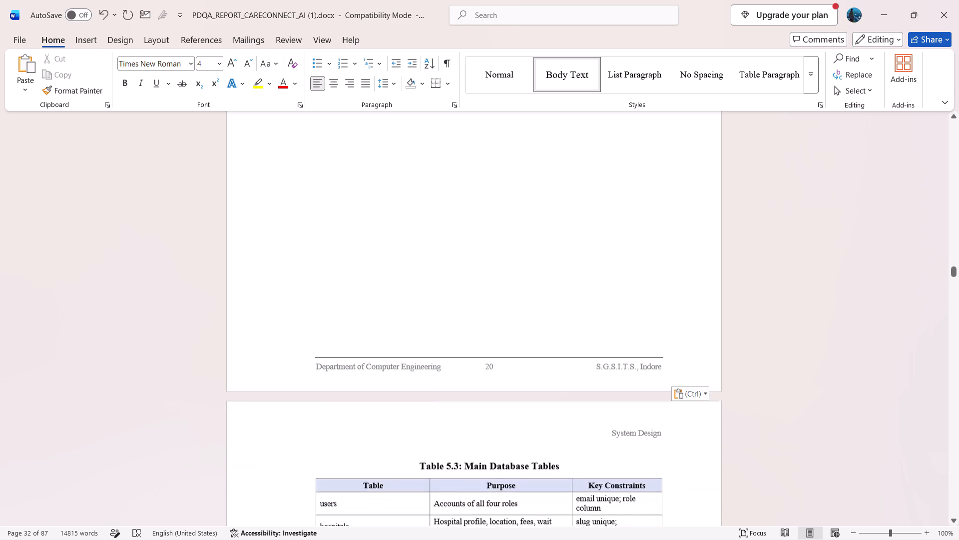
scroll(432, 298, "down", 2)
scroll(432, 298, "up", 3)
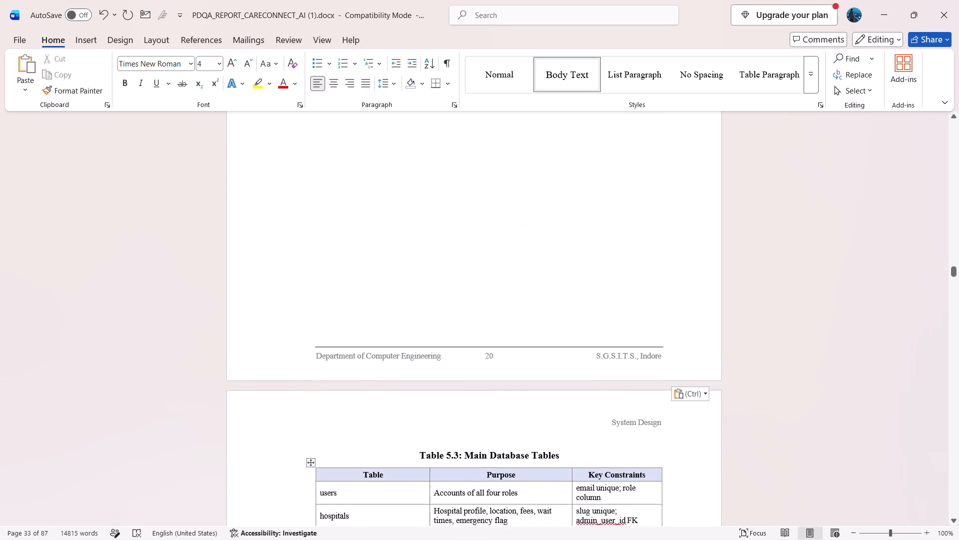
scroll(432, 298, "up", 4)
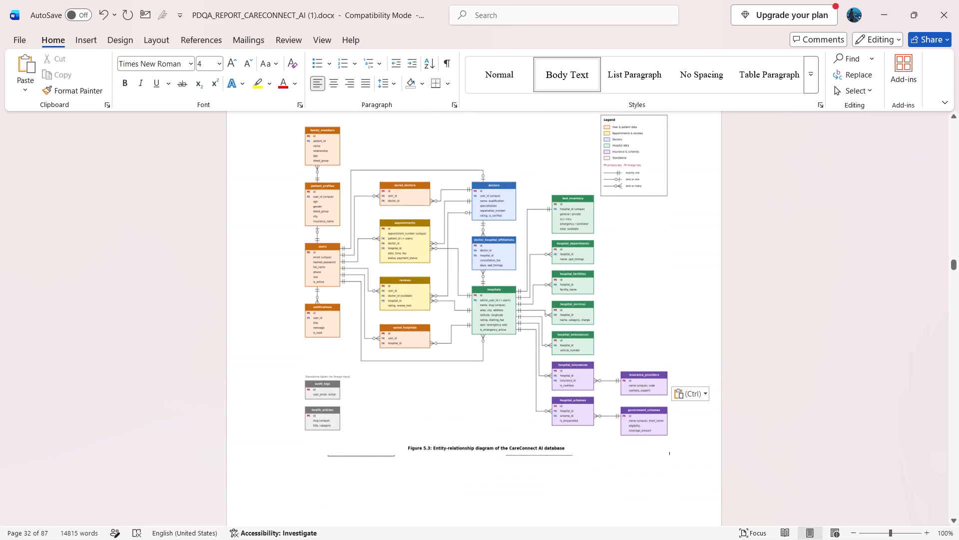
scroll(432, 298, "up", 2)
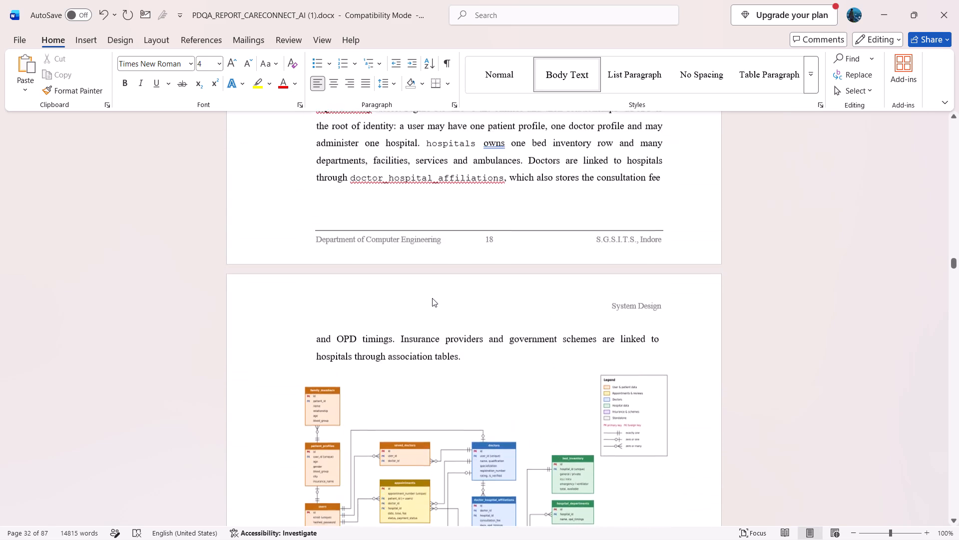
scroll(432, 298, "up", 1)
scroll(432, 298, "down", 3)
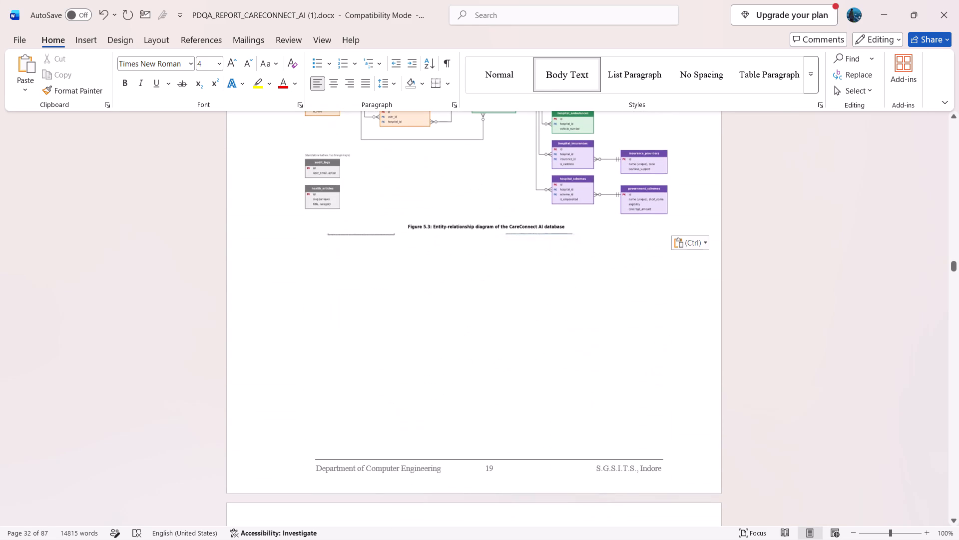
scroll(471, 339, "down", 3)
left_click(441, 324)
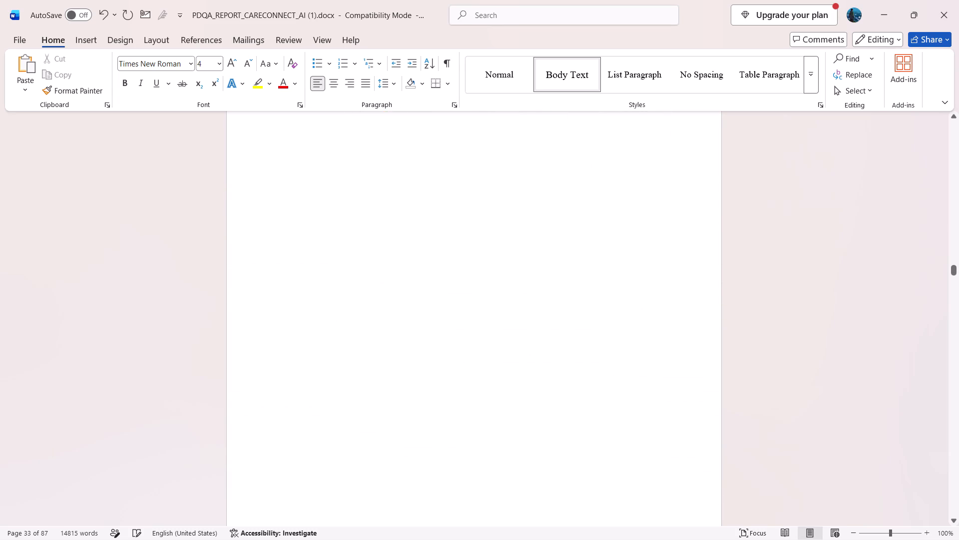
scroll(441, 324, "up", 2)
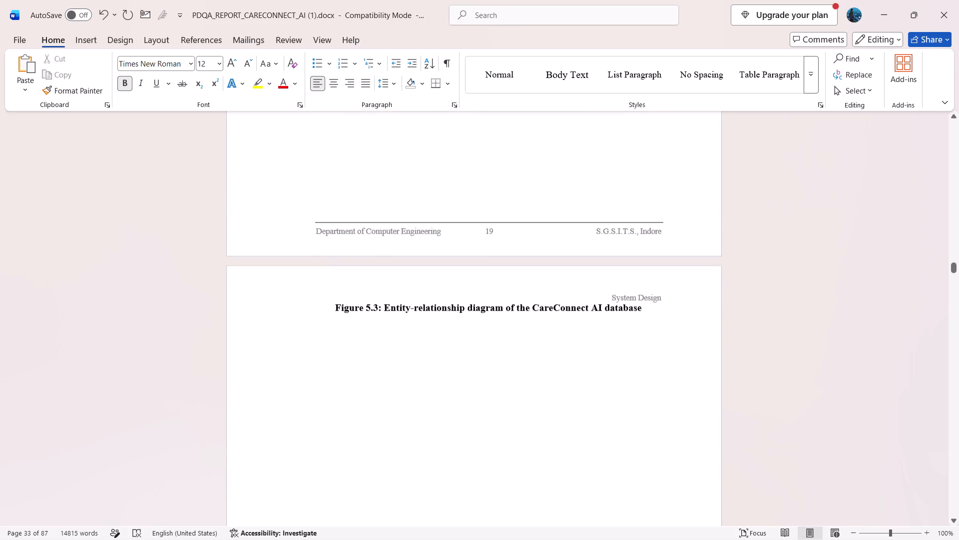
scroll(441, 324, "up", 1)
scroll(441, 324, "down", 3)
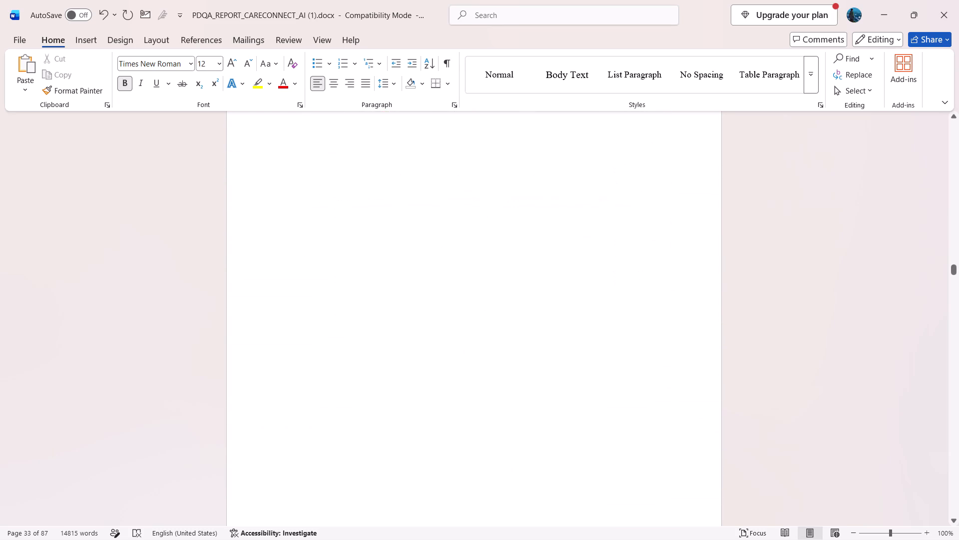
scroll(441, 324, "down", 1)
scroll(441, 324, "up", 2)
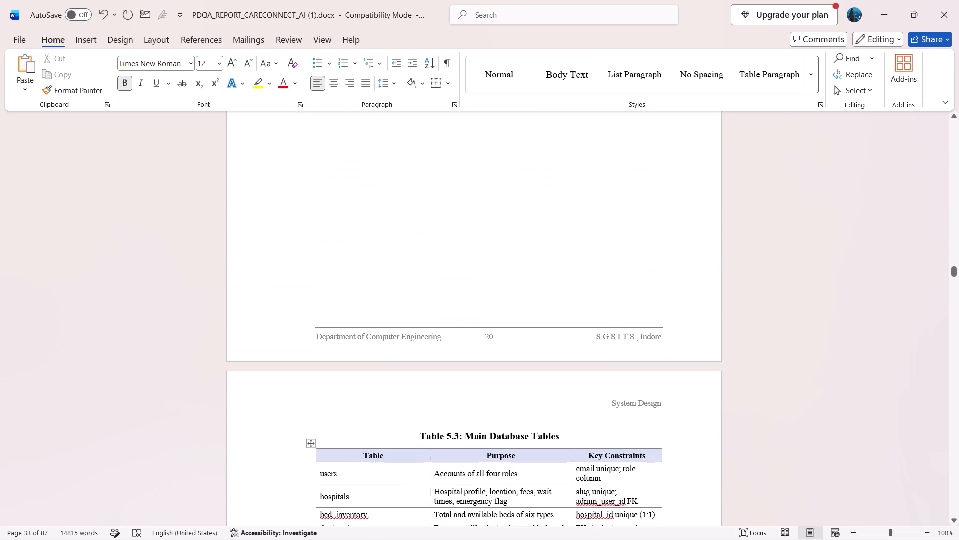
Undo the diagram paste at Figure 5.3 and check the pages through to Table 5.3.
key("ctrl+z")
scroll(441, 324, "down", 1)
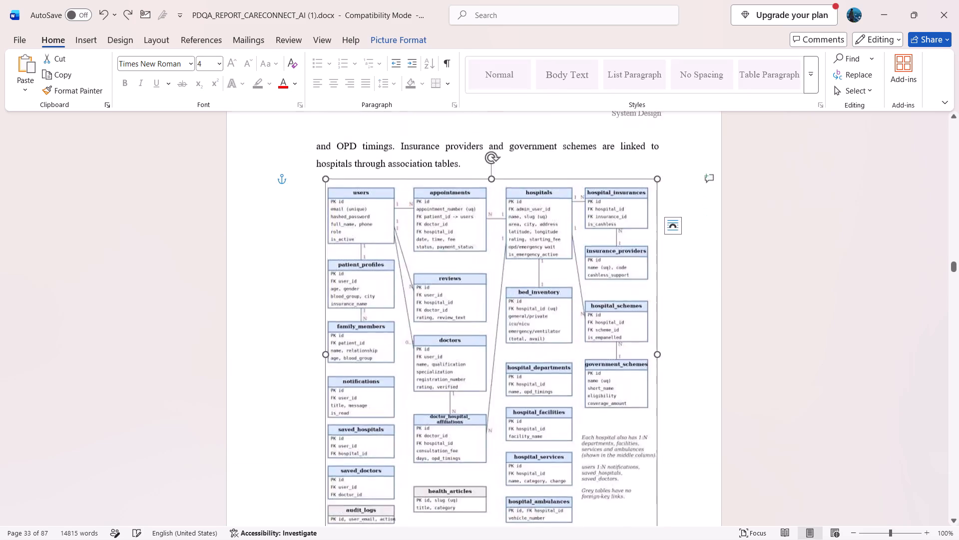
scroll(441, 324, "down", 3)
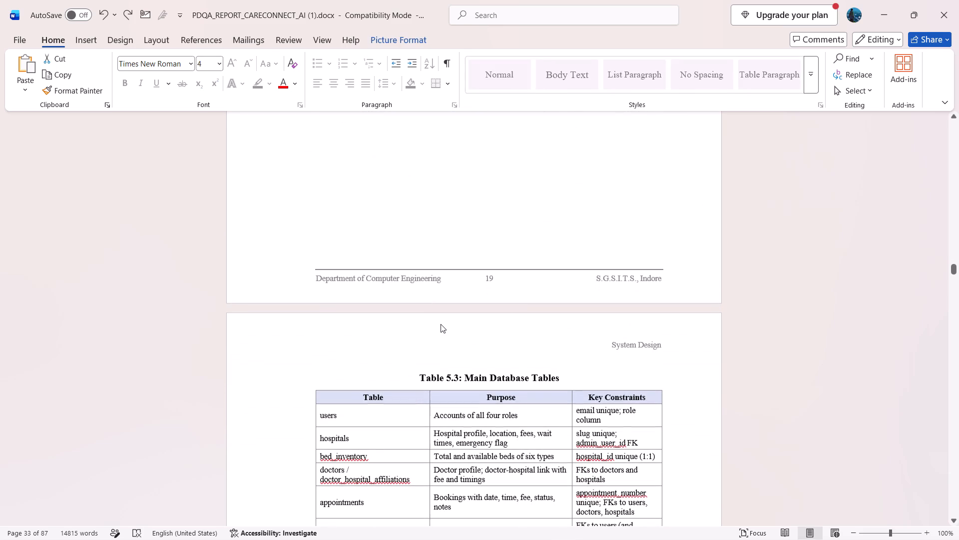
Paste the copied entity-relationship diagram at the existing Figure 5.3 picture and check its placement above the caption.
scroll(441, 324, "up", 2)
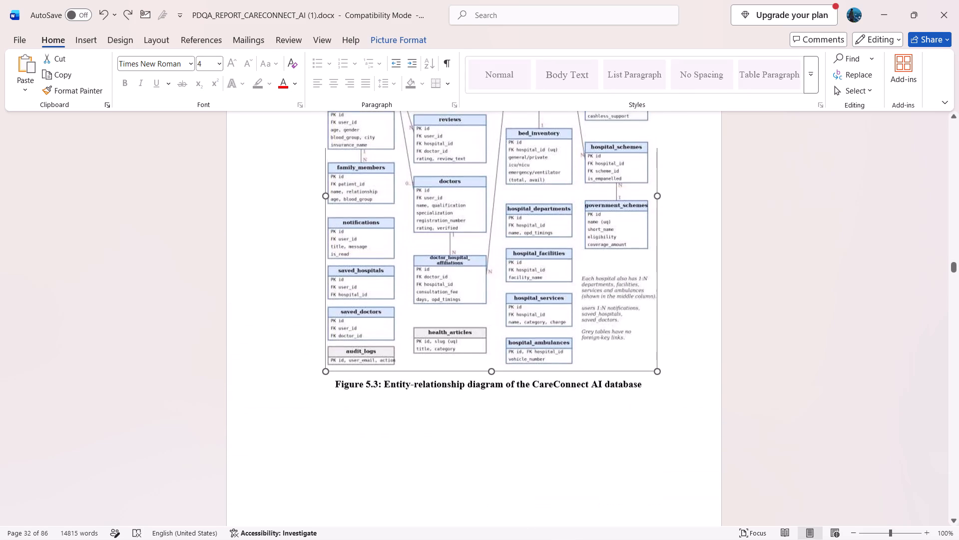
scroll(441, 324, "down", 2)
scroll(441, 324, "up", 2)
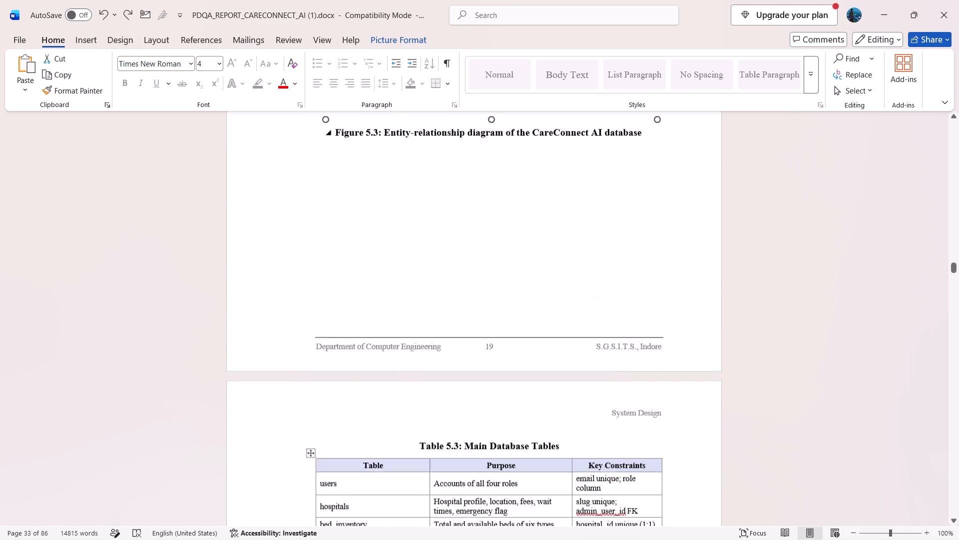
scroll(441, 324, "up", 1)
left_click(401, 243)
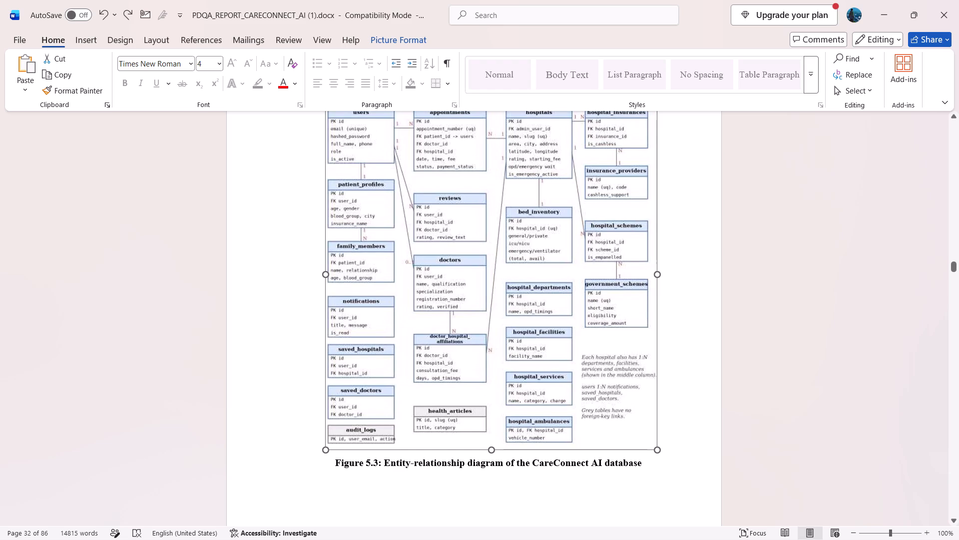
scroll(401, 243, "up", 1)
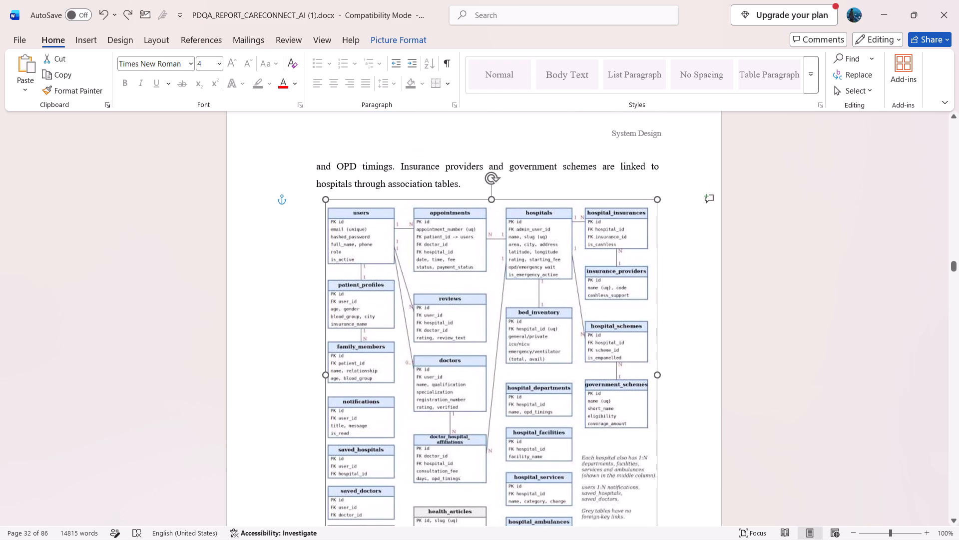
key("ctrl+v")
scroll(419, 239, "down", 1)
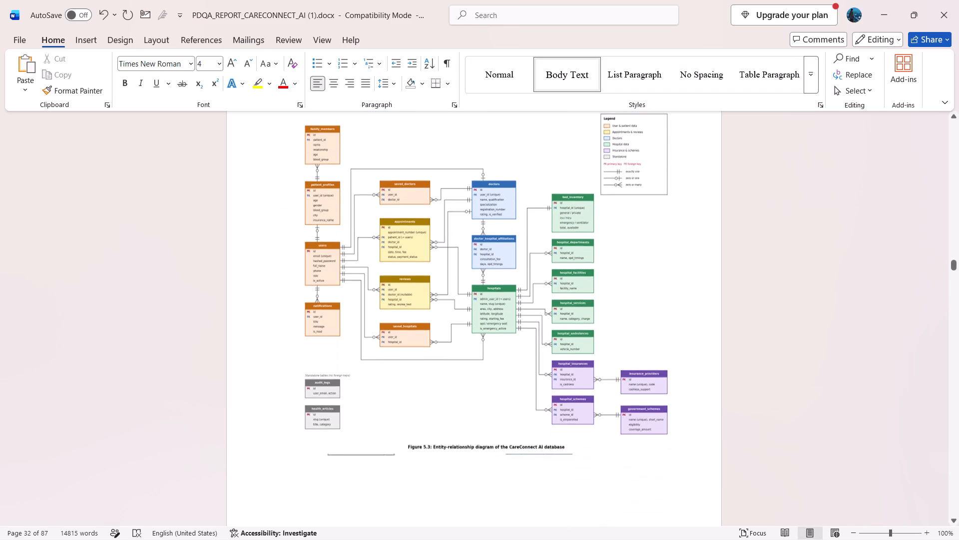
scroll(419, 239, "down", 7)
scroll(419, 239, "up", 1)
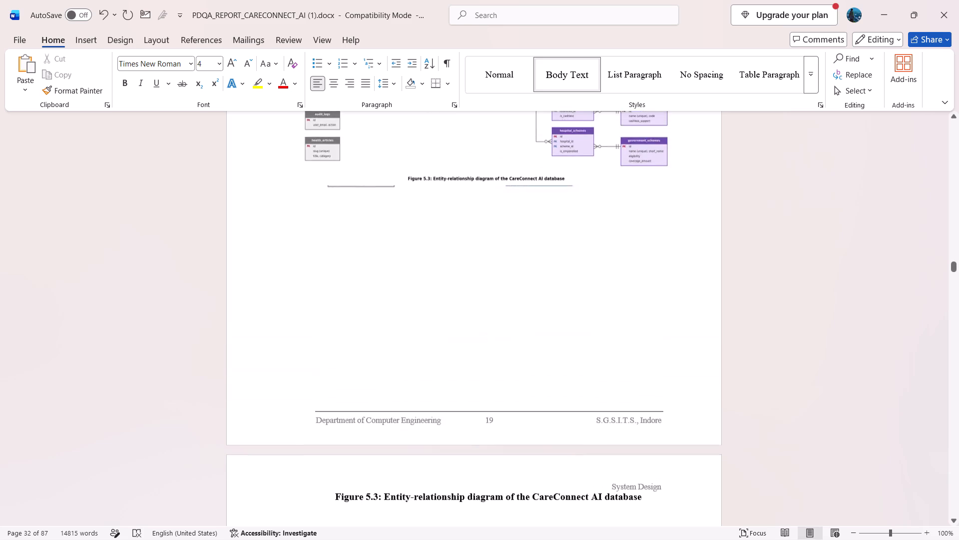
scroll(419, 239, "up", 1)
Shrink the pasted entity-relationship diagram proportionally to about the width of the body text.
left_click(404, 222)
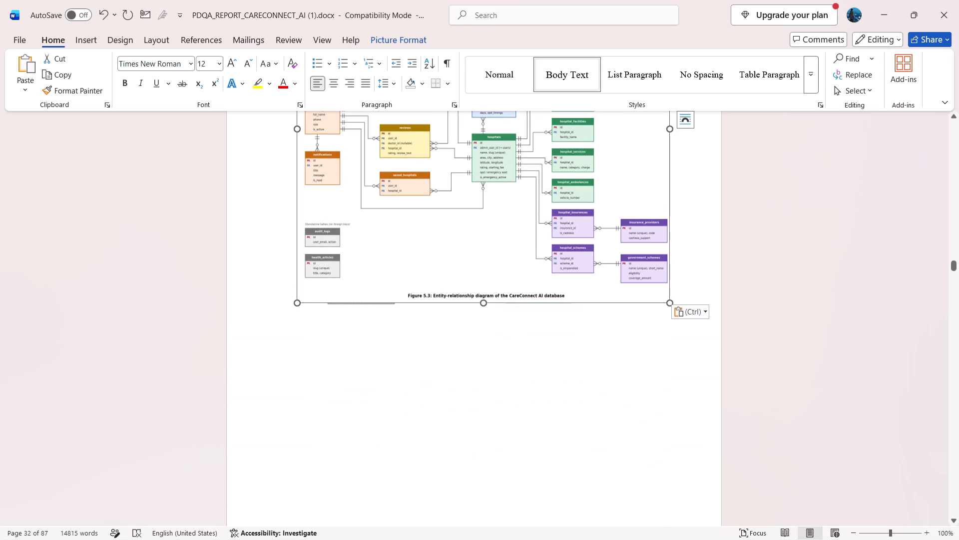
left_click_drag(299, 302, 320, 254)
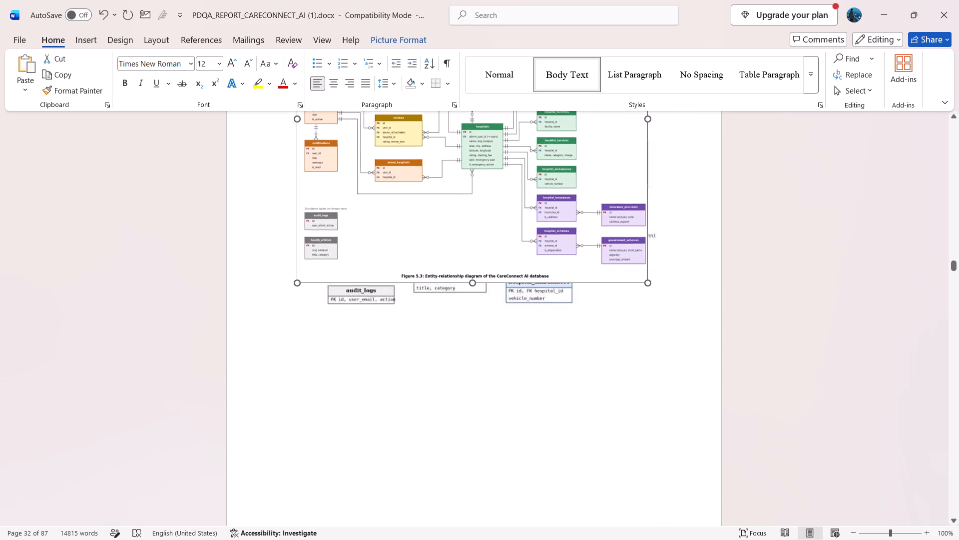
left_click_drag(320, 254, 323, 247)
scroll(427, 311, "right", 1)
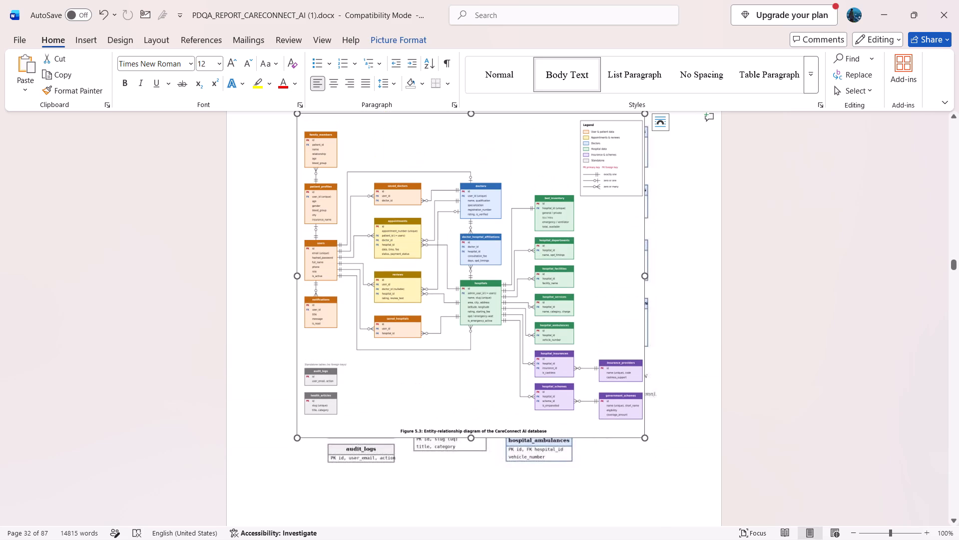
scroll(427, 311, "right", 1)
Delete the old entity-relationship diagram picture behind the newly pasted one.
left_click(389, 464)
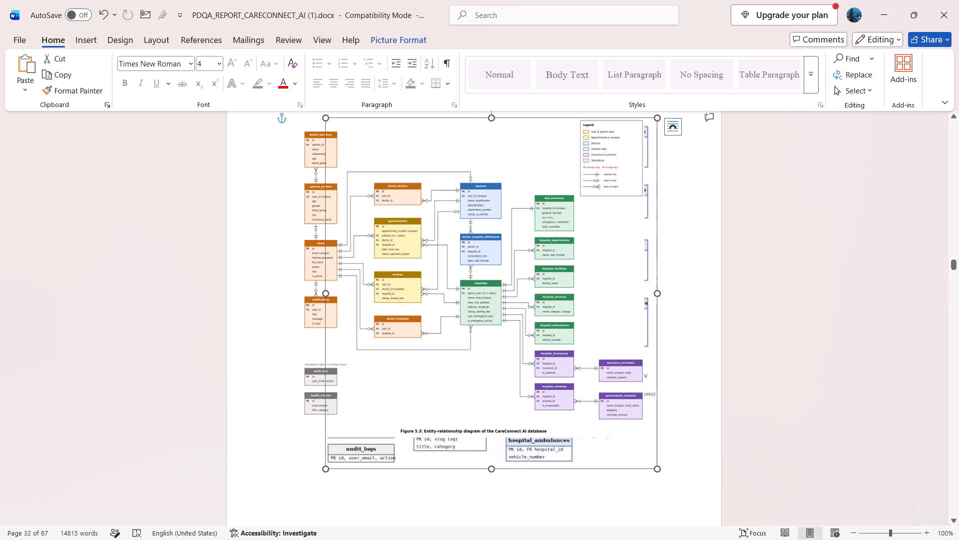
key("BackSpace")
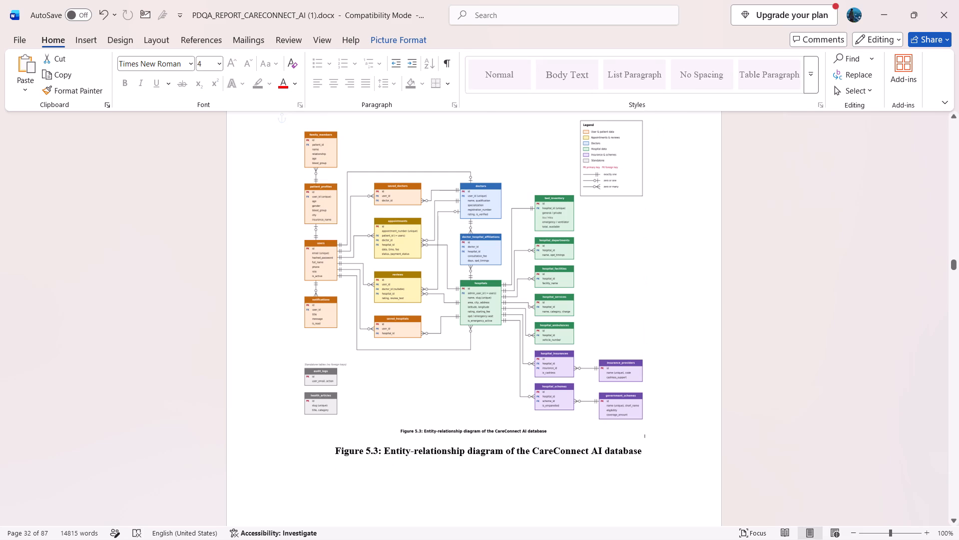
Examine the page layout around the new Figure 5.3 diagram, from the end of section 5.4's text to the caption and page footer.
scroll(416, 383, "up", 1)
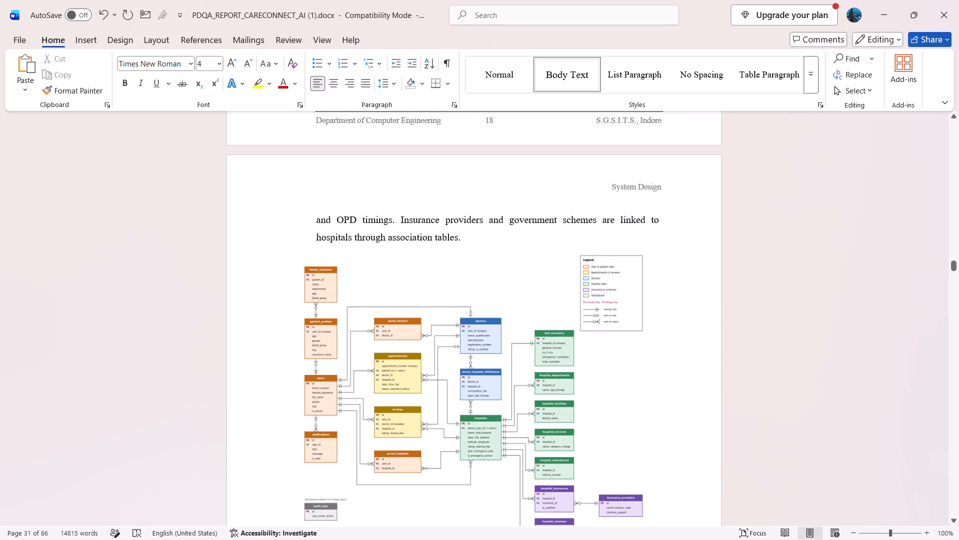
left_click(435, 387)
scroll(435, 387, "down", 3)
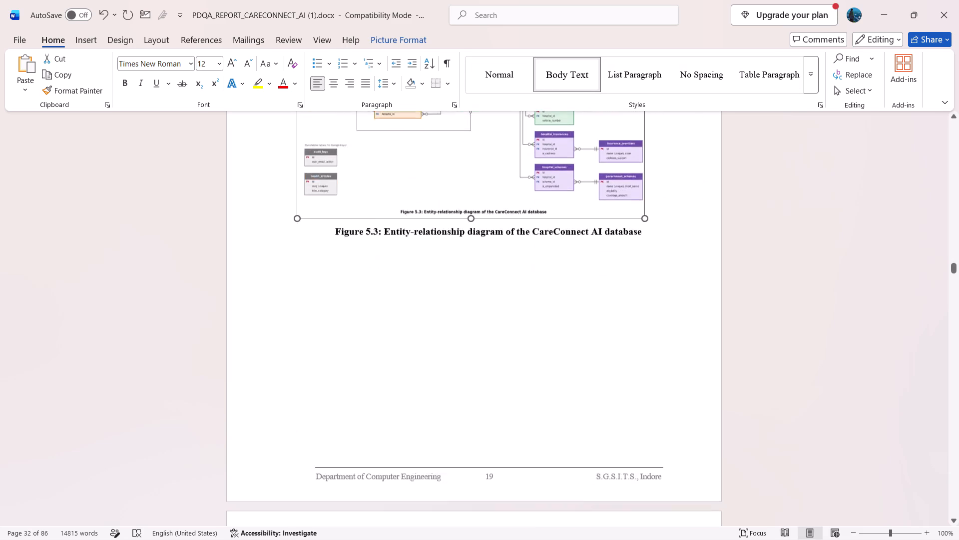
scroll(435, 387, "down", 1)
scroll(435, 387, "up", 2)
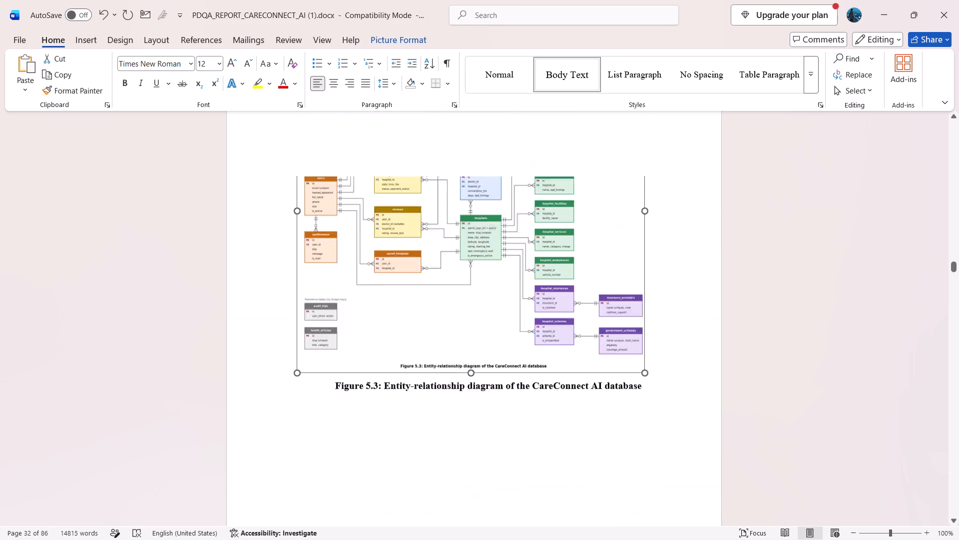
scroll(469, 295, "up", 2)
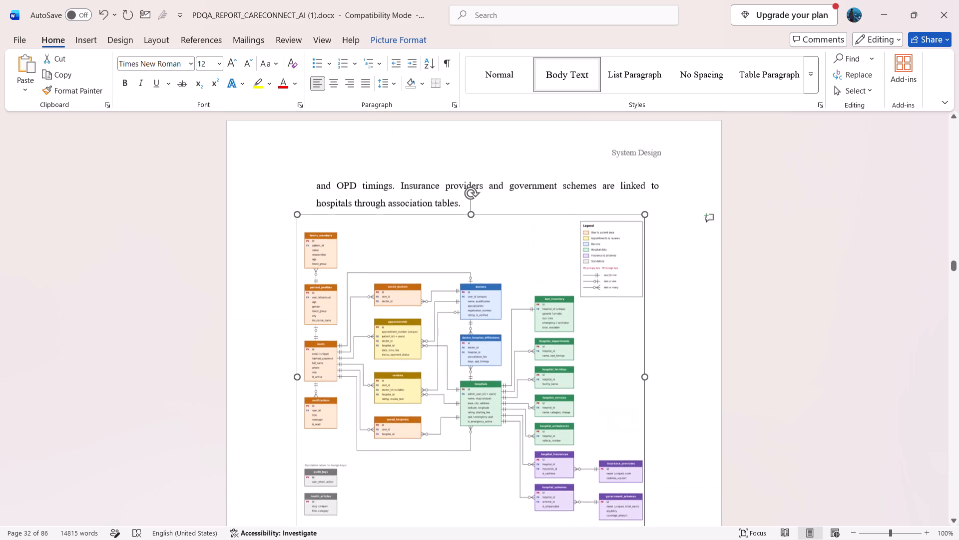
scroll(472, 273, "down", 2)
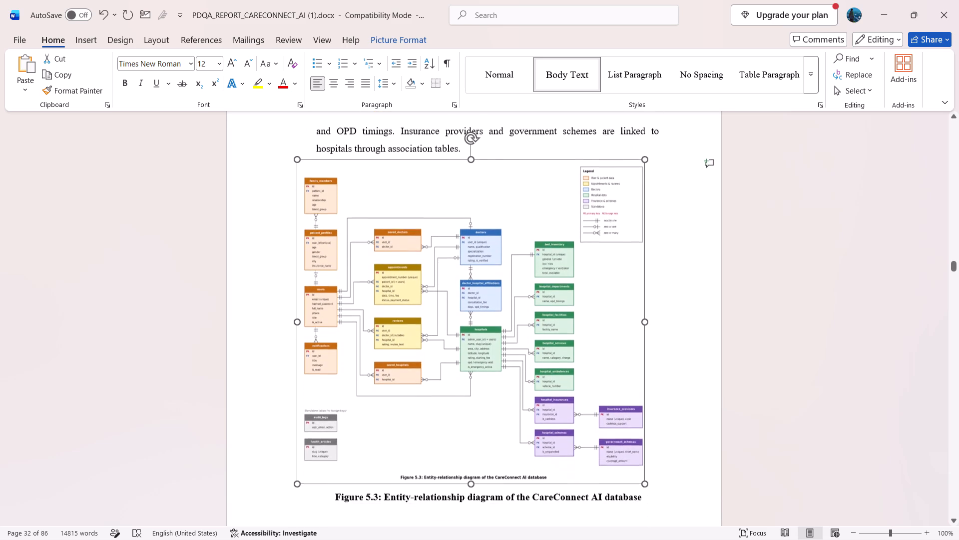
scroll(472, 273, "down", 1)
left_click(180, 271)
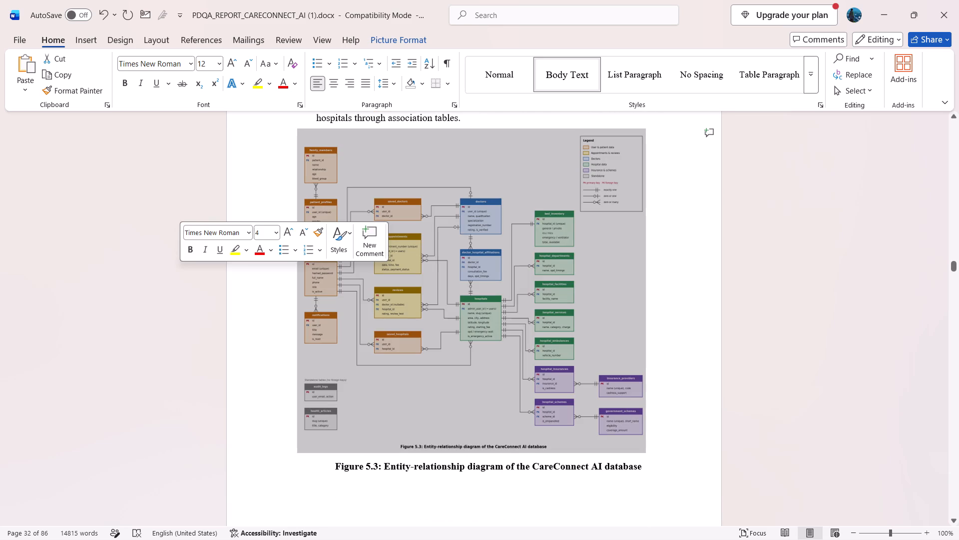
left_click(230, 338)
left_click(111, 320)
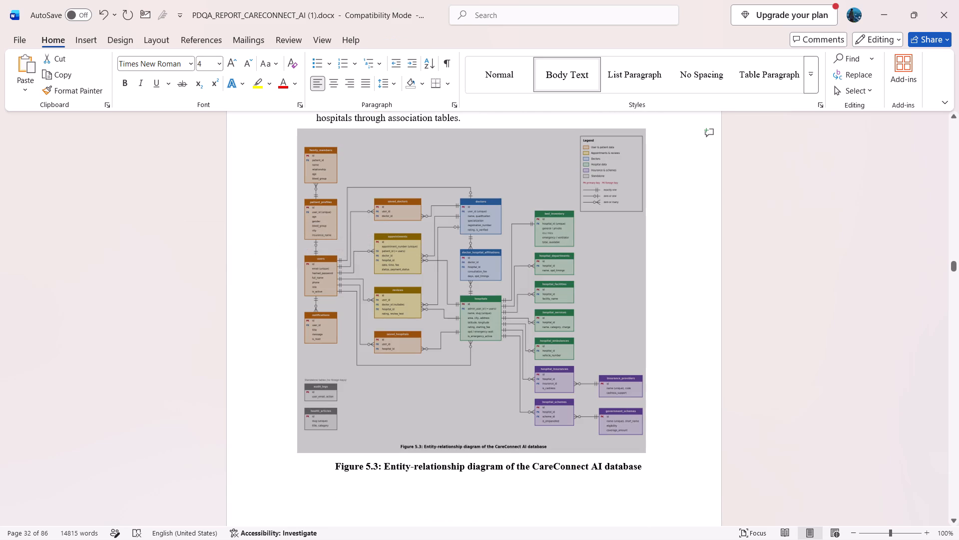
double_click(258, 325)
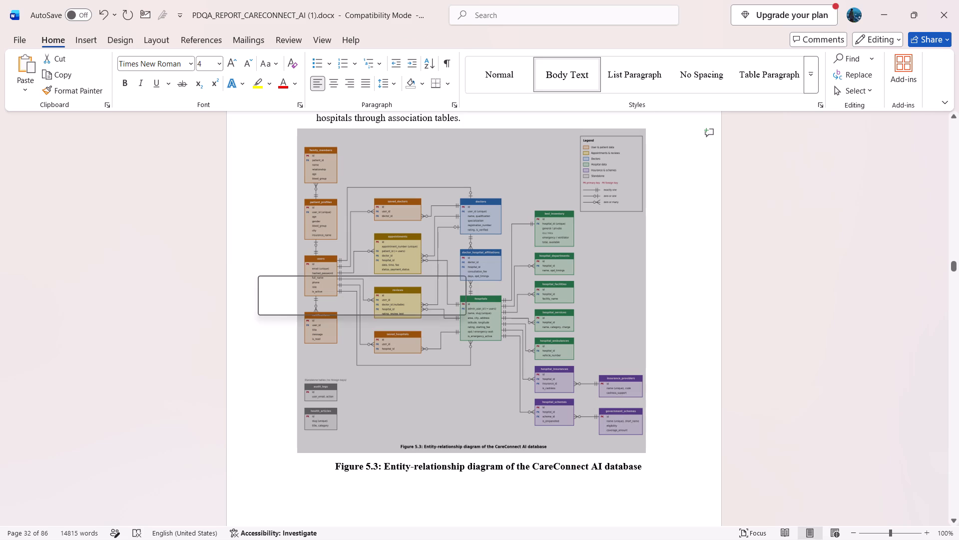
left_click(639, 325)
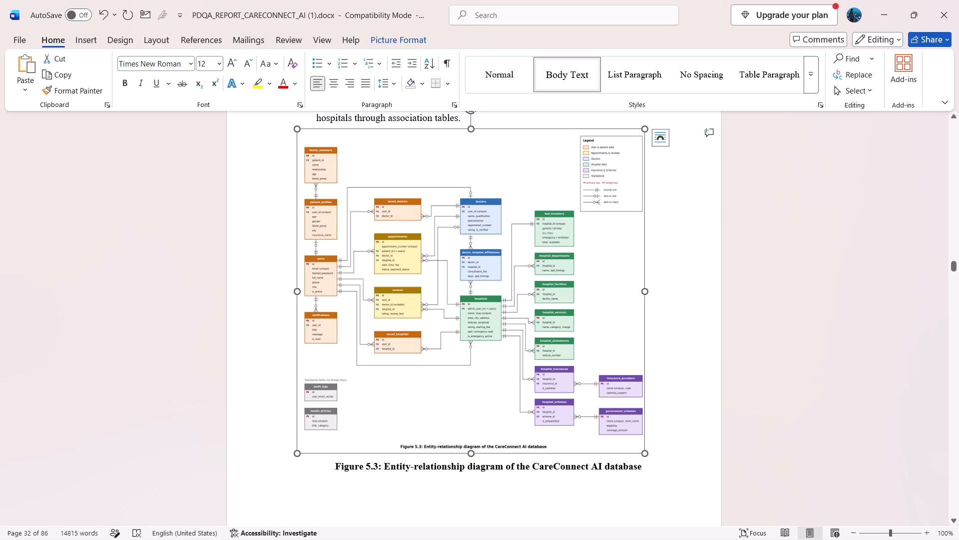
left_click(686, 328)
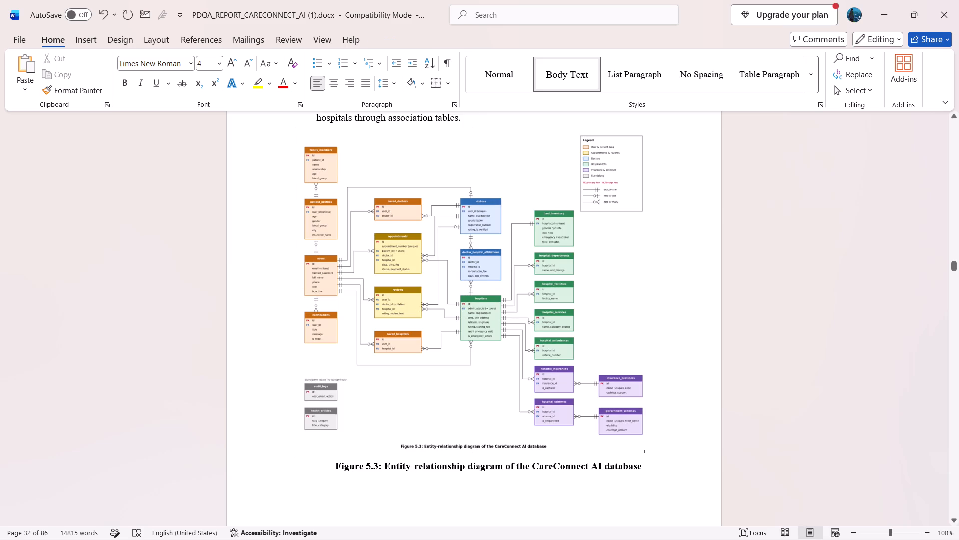
Review the page layout from Figure 5.3 through the quality assurance and test plan chapters to the test case evidence in chapter 8.
scroll(686, 328, "up", 2)
scroll(686, 328, "down", 1)
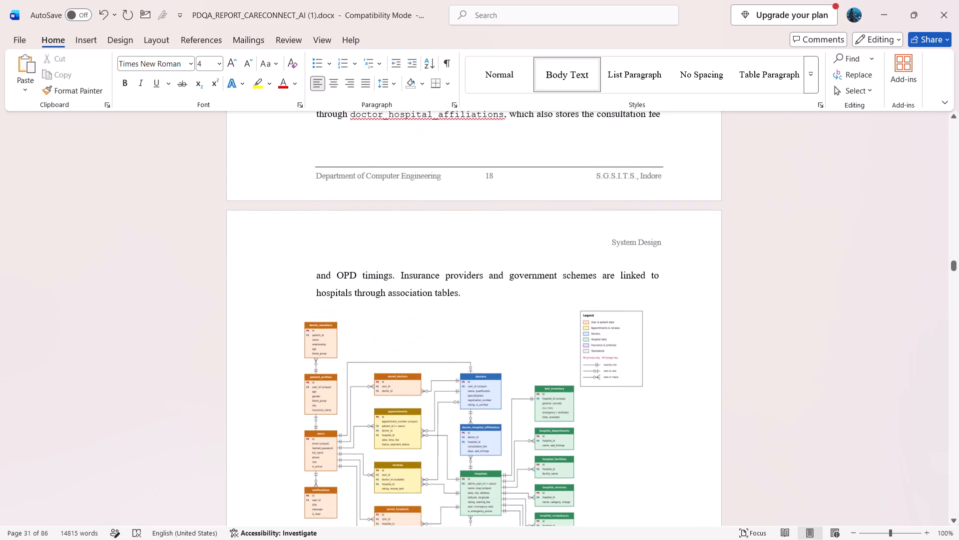
scroll(686, 328, "down", 1)
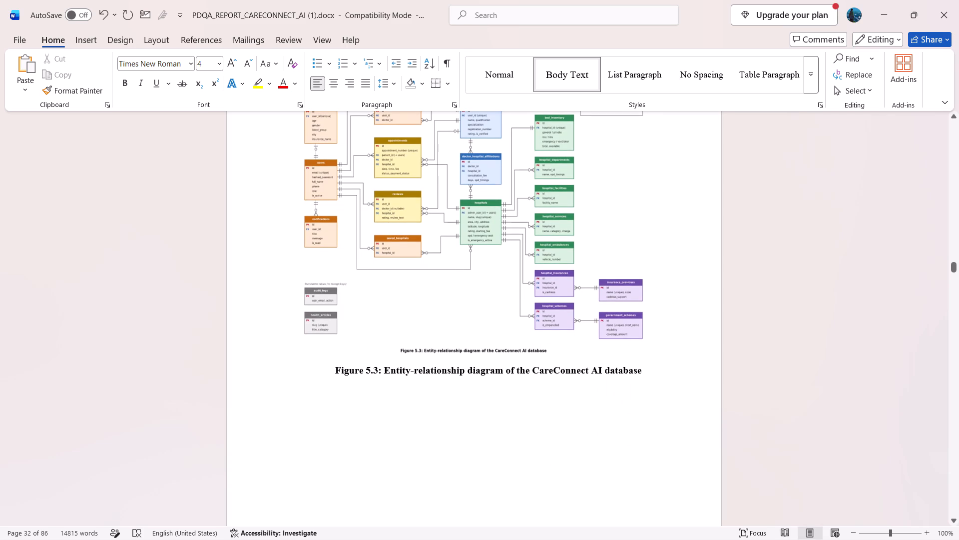
scroll(686, 328, "down", 9)
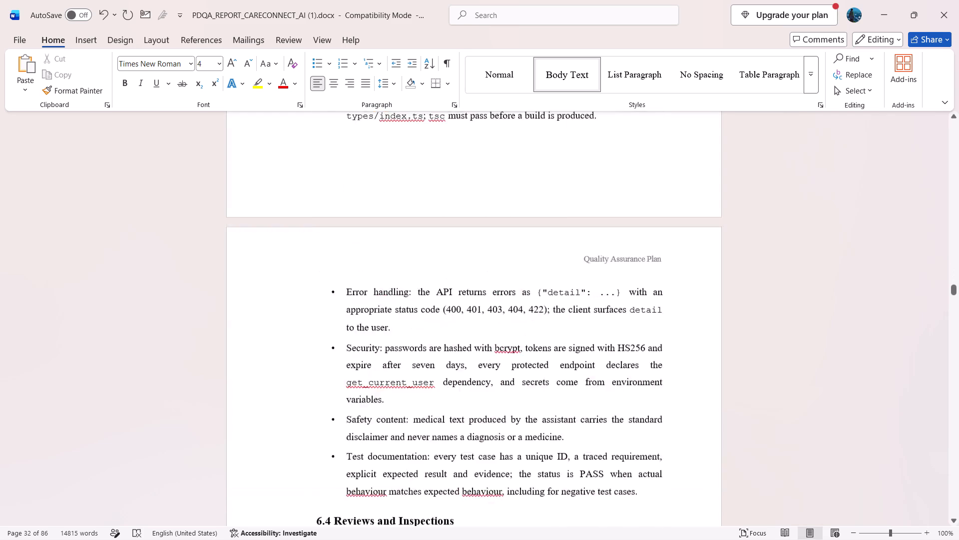
scroll(686, 328, "down", 4)
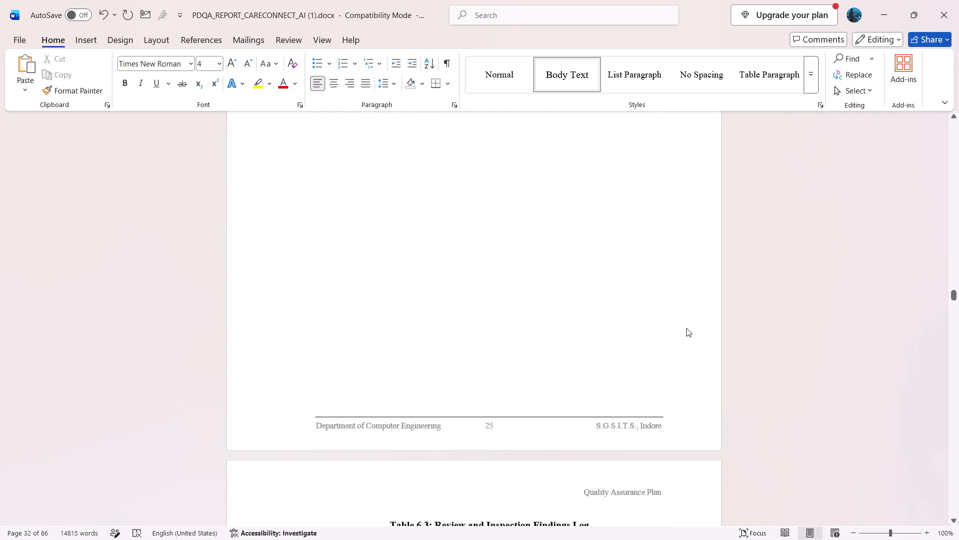
scroll(686, 328, "down", 1)
scroll(686, 328, "up", 1)
scroll(686, 328, "down", 1)
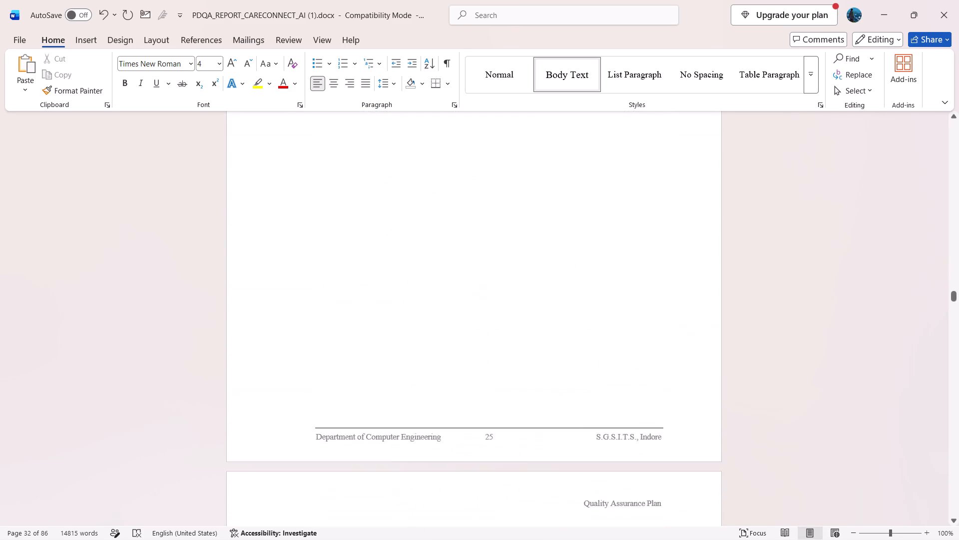
scroll(686, 328, "down", 3)
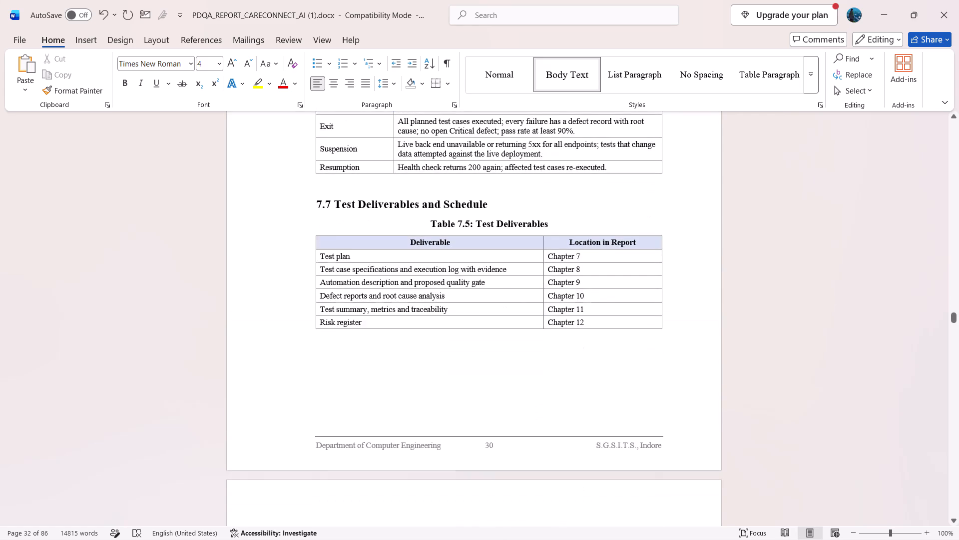
scroll(686, 328, "down", 4)
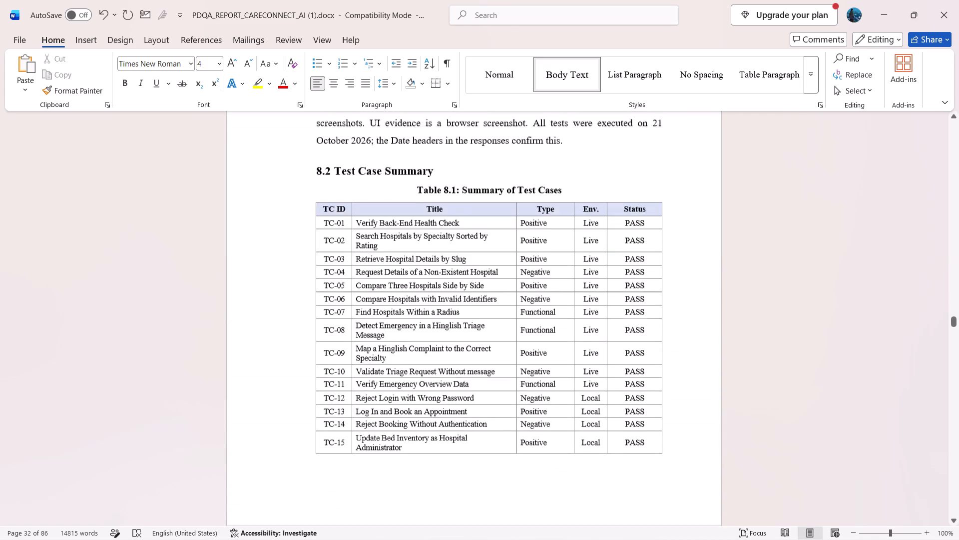
scroll(686, 328, "down", 4)
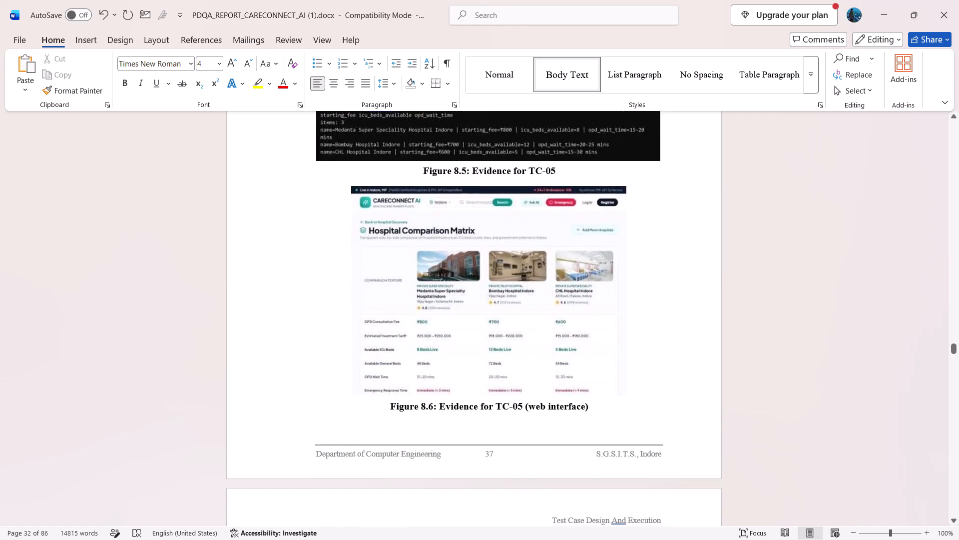
scroll(686, 328, "down", 10)
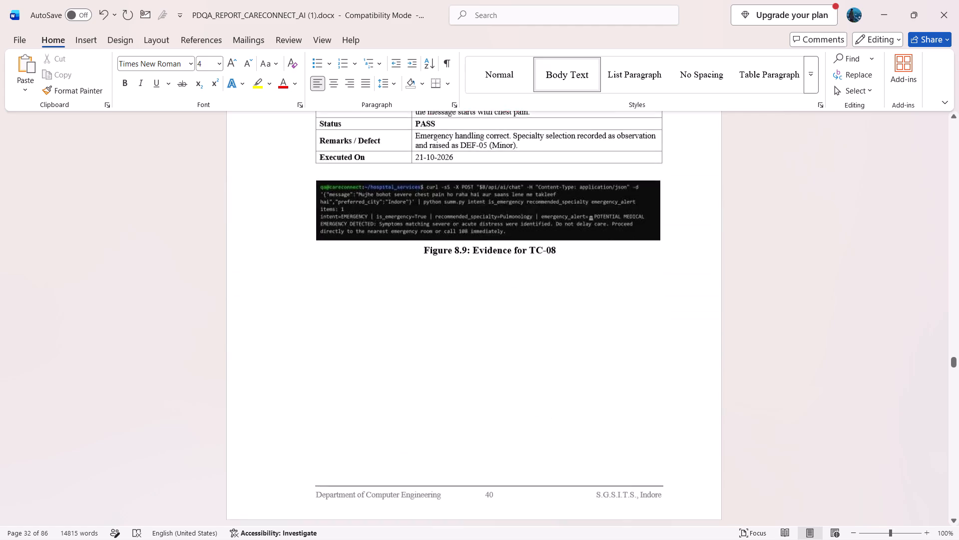
scroll(686, 328, "down", 4)
Return to the start of the report and examine the title page down to the department and session lines.
scroll(686, 328, "up", 12)
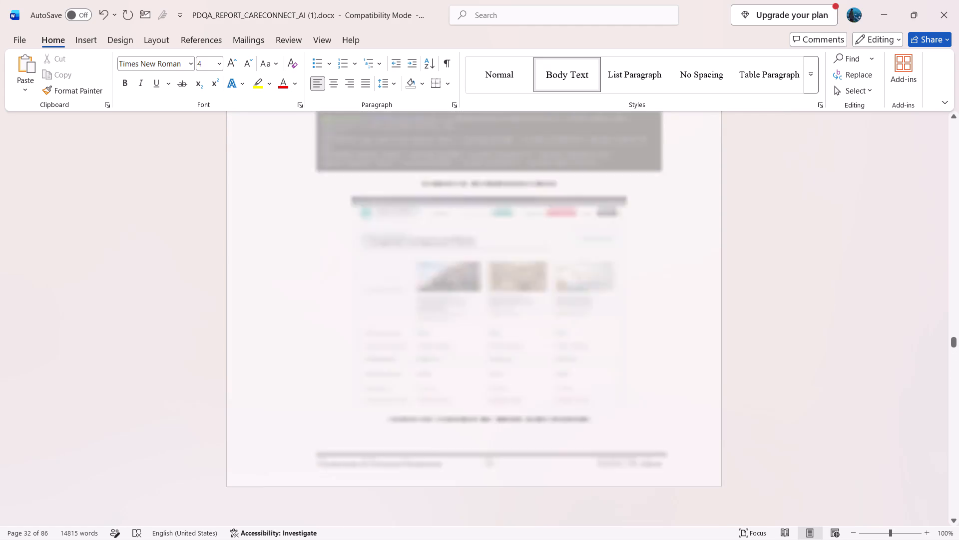
scroll(686, 328, "up", 20)
scroll(686, 328, "up", 20)
scroll(686, 328, "up", 20)
scroll(686, 328, "right", 20)
scroll(686, 328, "right", 20)
scroll(686, 328, "right", 20)
scroll(686, 328, "up", 20)
scroll(686, 328, "up", 20)
scroll(686, 328, "up", 20)
scroll(686, 328, "right", 20)
scroll(686, 328, "right", 20)
scroll(686, 328, "right", 20)
scroll(686, 328, "up", 20)
scroll(686, 328, "up", 20)
scroll(686, 328, "up", 20)
scroll(686, 328, "right", 20)
scroll(686, 328, "right", 20)
scroll(686, 328, "right", 20)
scroll(686, 328, "up", 20)
scroll(686, 328, "up", 20)
scroll(686, 328, "up", 20)
scroll(686, 328, "right", 20)
scroll(686, 328, "right", 20)
scroll(686, 328, "right", 20)
scroll(686, 328, "up", 20)
scroll(686, 328, "up", 13)
scroll(686, 328, "right", 20)
scroll(686, 328, "right", 15)
scroll(686, 328, "up", 20)
scroll(686, 328, "up", 6)
scroll(686, 328, "right", 20)
scroll(686, 328, "right", 7)
scroll(686, 328, "up", 20)
scroll(686, 328, "up", 6)
scroll(686, 328, "right", 20)
scroll(686, 328, "right", 8)
scroll(686, 328, "up", 18)
scroll(686, 328, "right", 19)
scroll(686, 328, "up", 20)
scroll(686, 328, "up", 5)
scroll(686, 328, "right", 20)
scroll(686, 328, "right", 7)
scroll(686, 328, "up", 20)
scroll(686, 328, "up", 2)
scroll(686, 328, "right", 20)
scroll(686, 328, "right", 6)
scroll(686, 328, "up", 12)
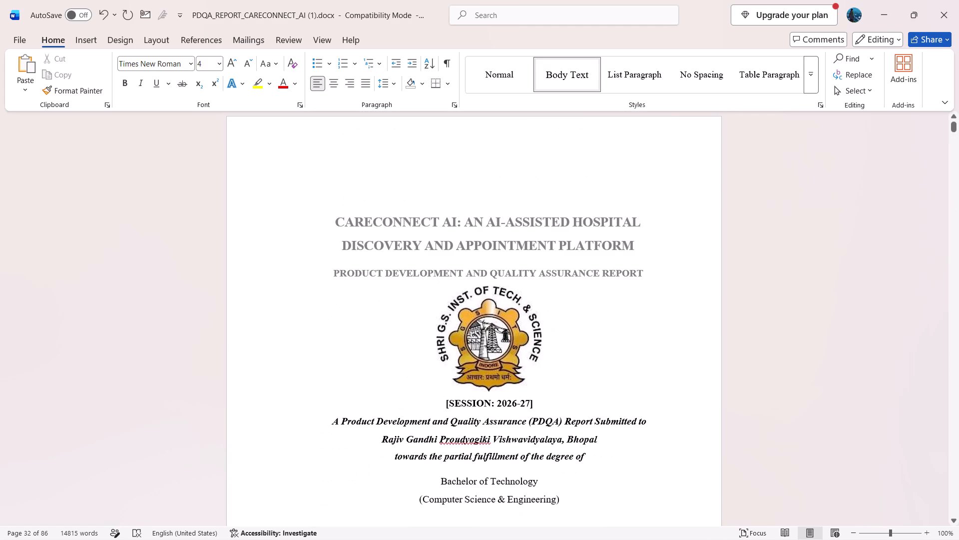
scroll(686, 328, "down", 2)
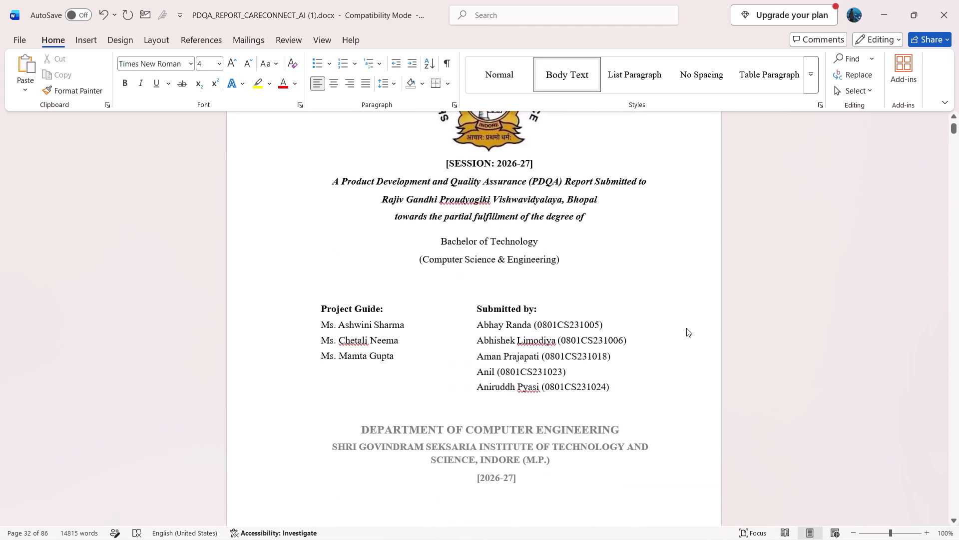
scroll(686, 328, "down", 1)
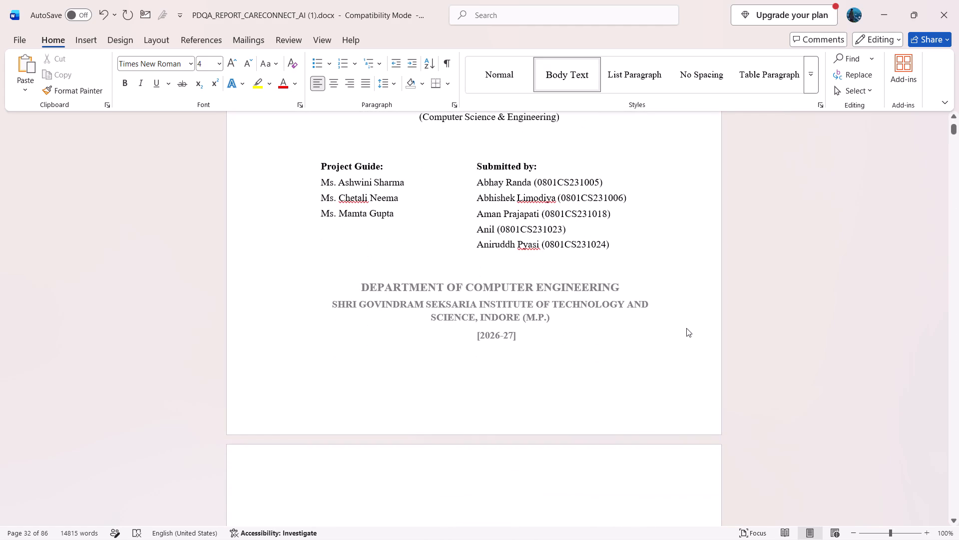
Examine the second title page and the start of the recommendation page that follows it.
scroll(686, 328, "down", 2)
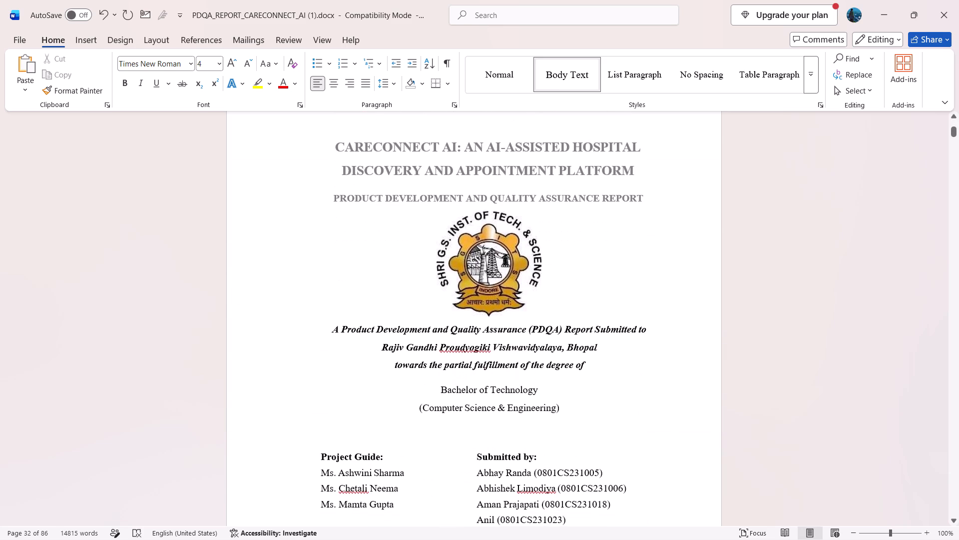
scroll(686, 328, "down", 2)
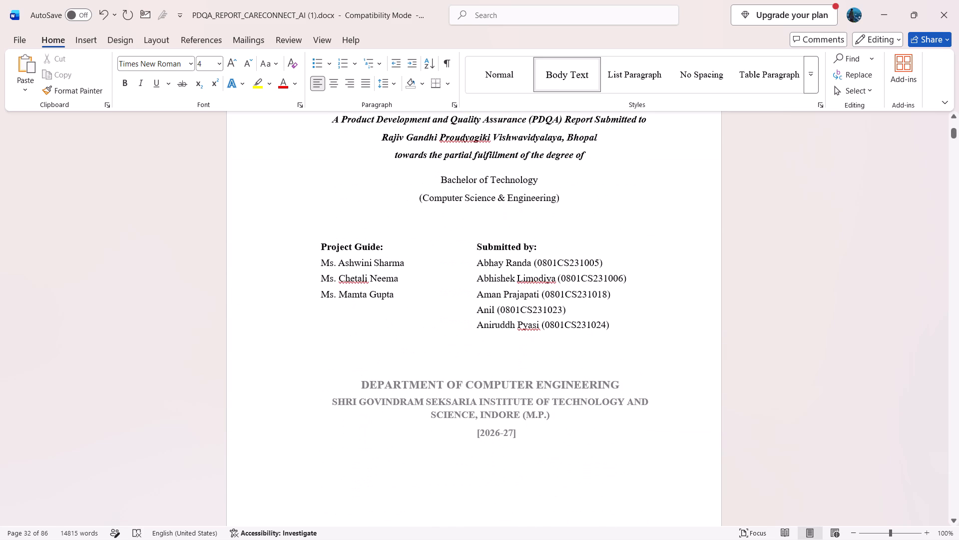
scroll(686, 328, "down", 2)
scroll(686, 328, "up", 1)
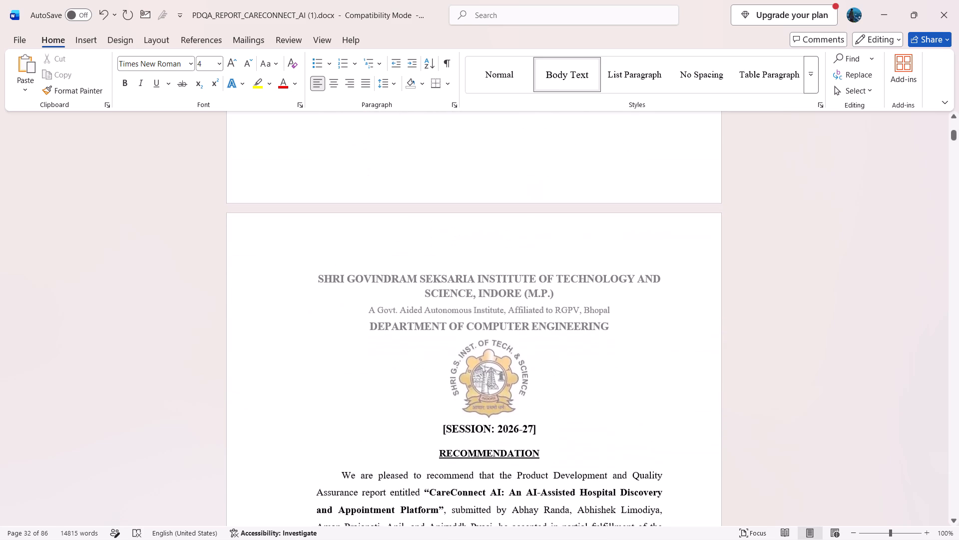
scroll(686, 328, "up", 3)
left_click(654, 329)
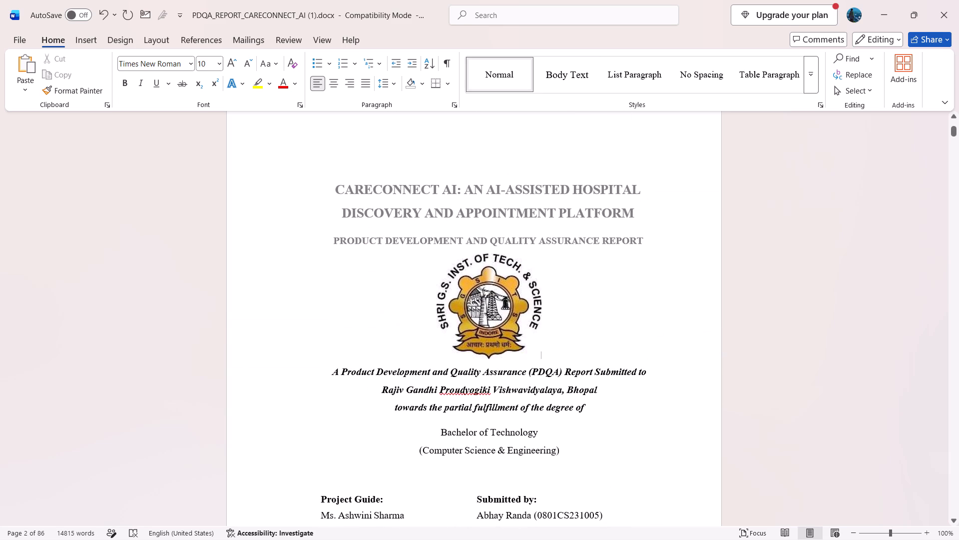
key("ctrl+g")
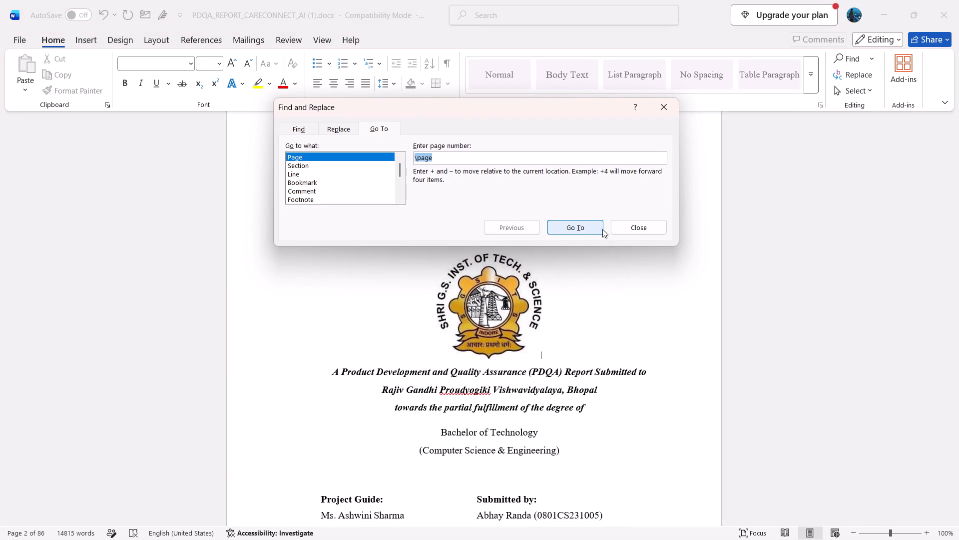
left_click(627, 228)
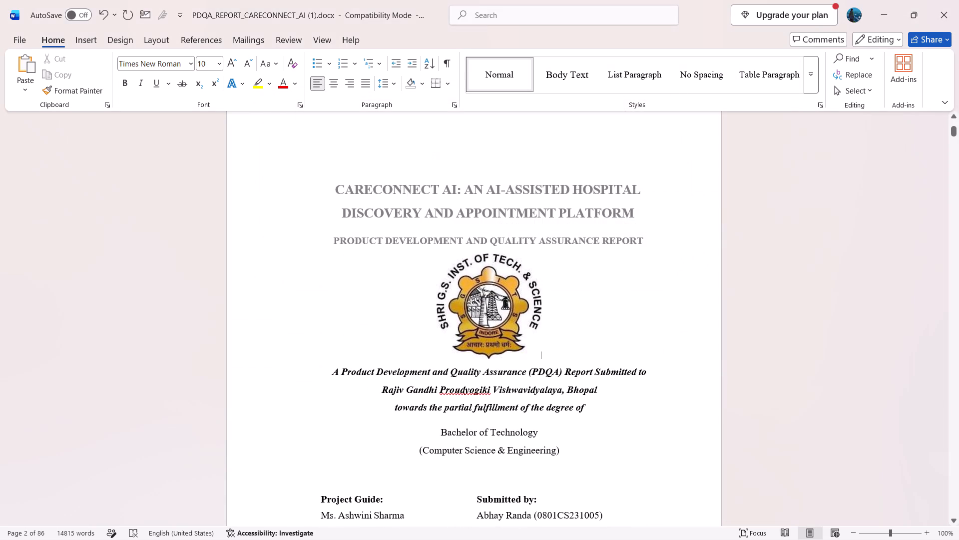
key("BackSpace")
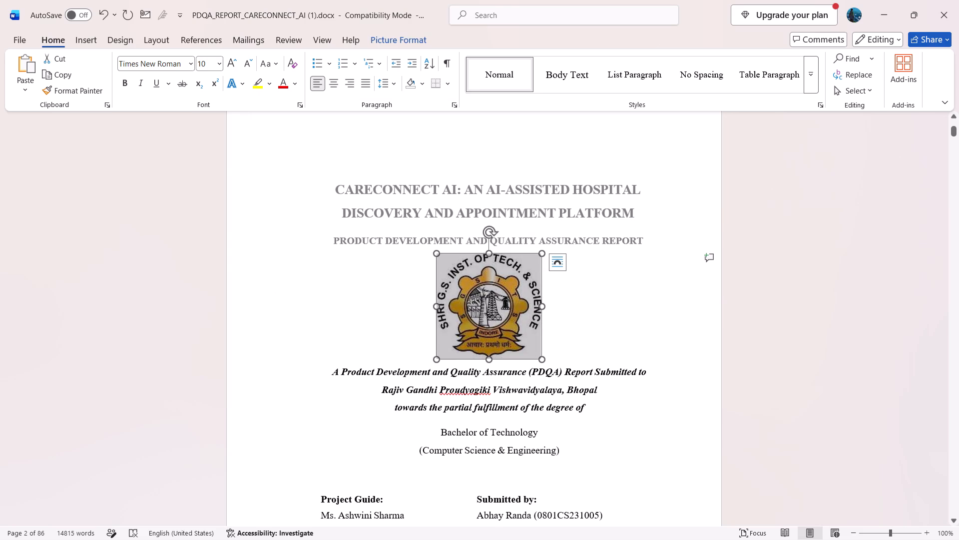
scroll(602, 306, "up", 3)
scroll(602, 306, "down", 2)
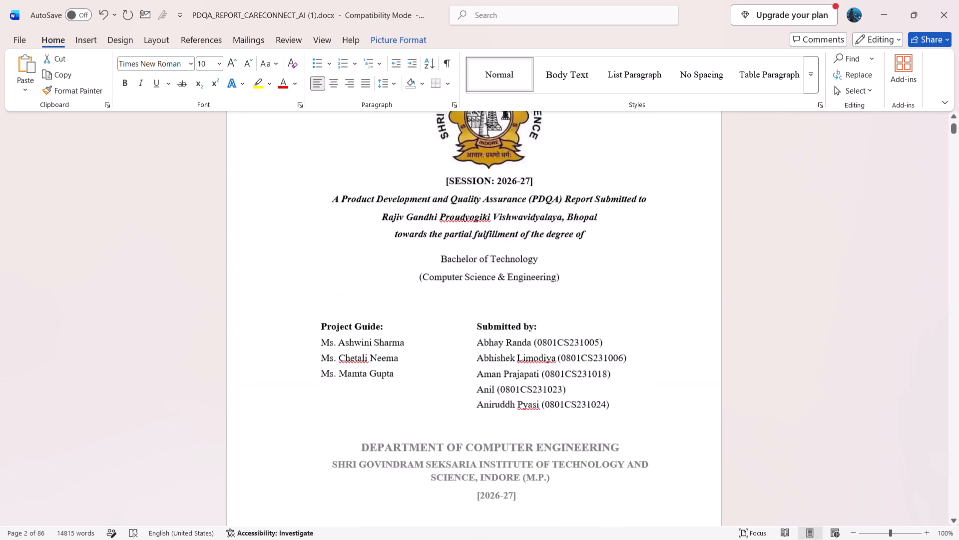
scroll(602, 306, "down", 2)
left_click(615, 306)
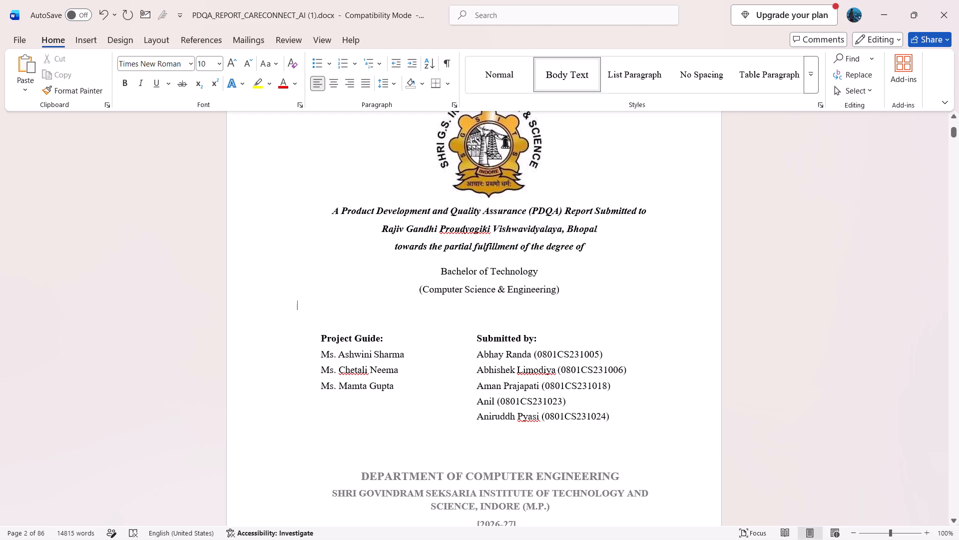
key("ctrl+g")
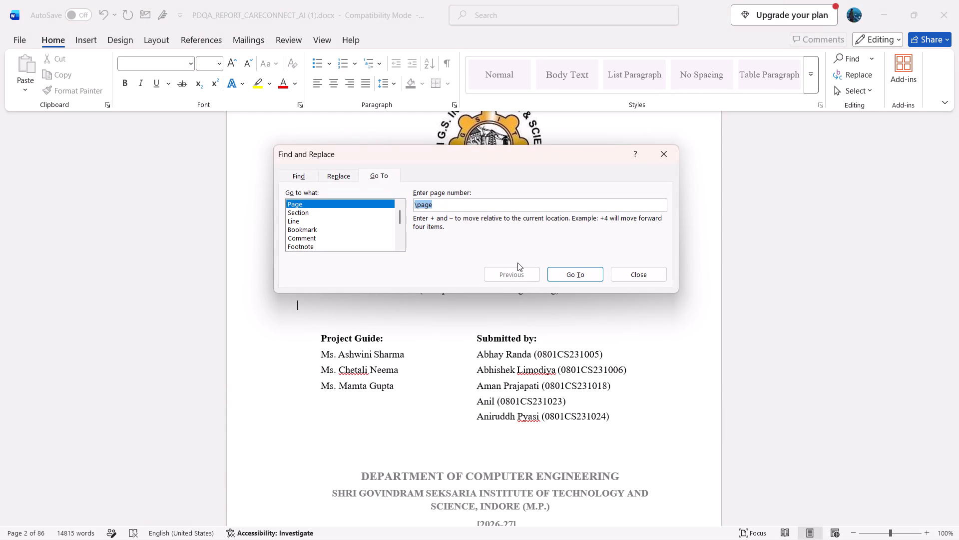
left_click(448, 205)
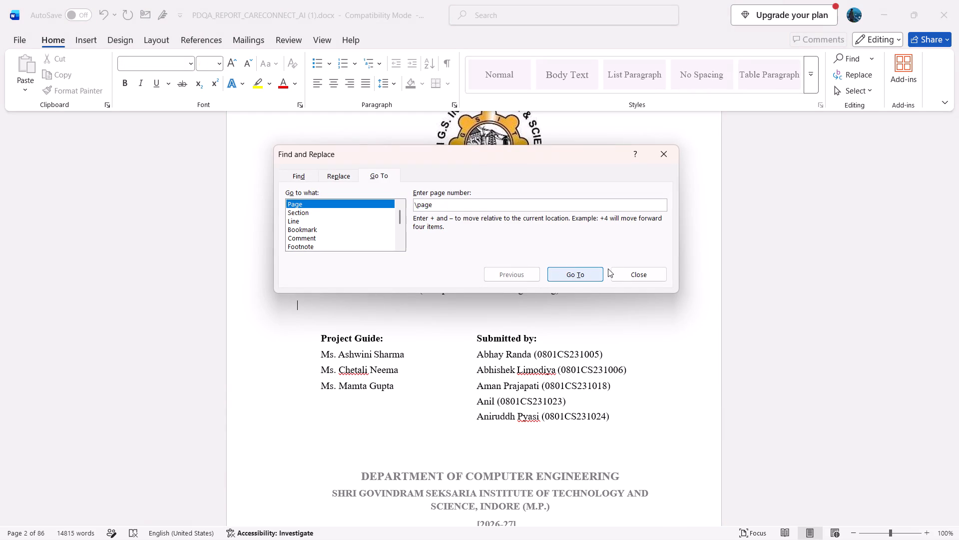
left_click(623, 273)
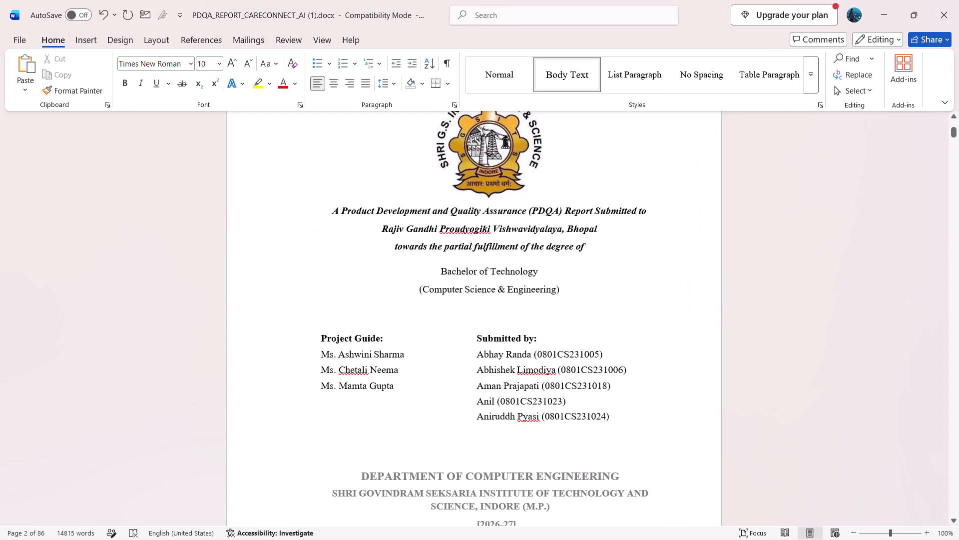
Compare the recommendation page and both title pages, checking the session line, guide and submitter lists, and department block.
scroll(449, 313, "down", 2)
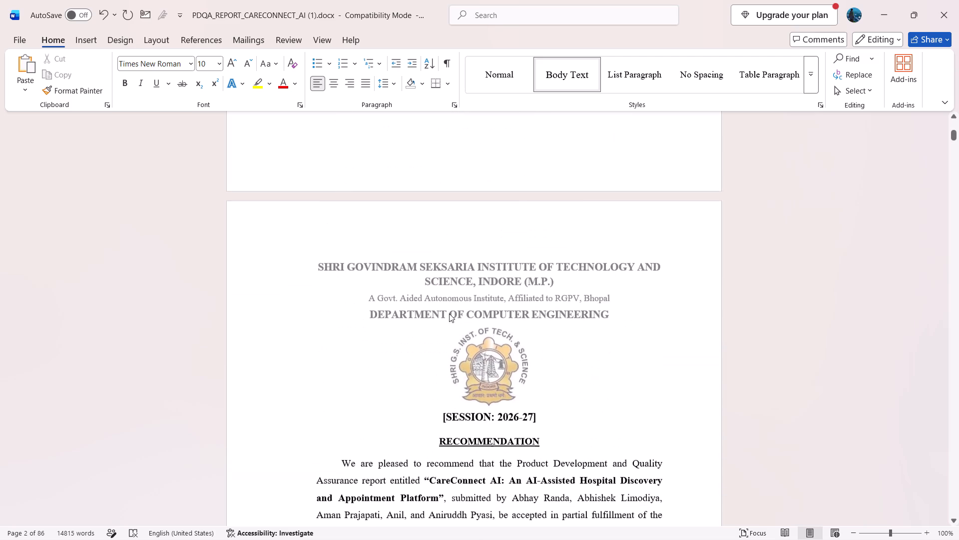
scroll(449, 313, "down", 1)
scroll(449, 313, "up", 3)
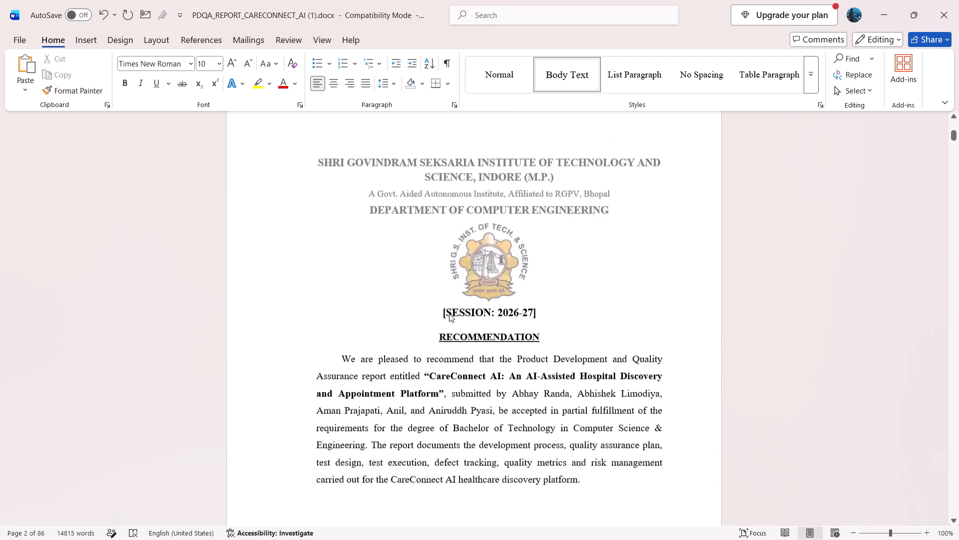
scroll(449, 313, "up", 3)
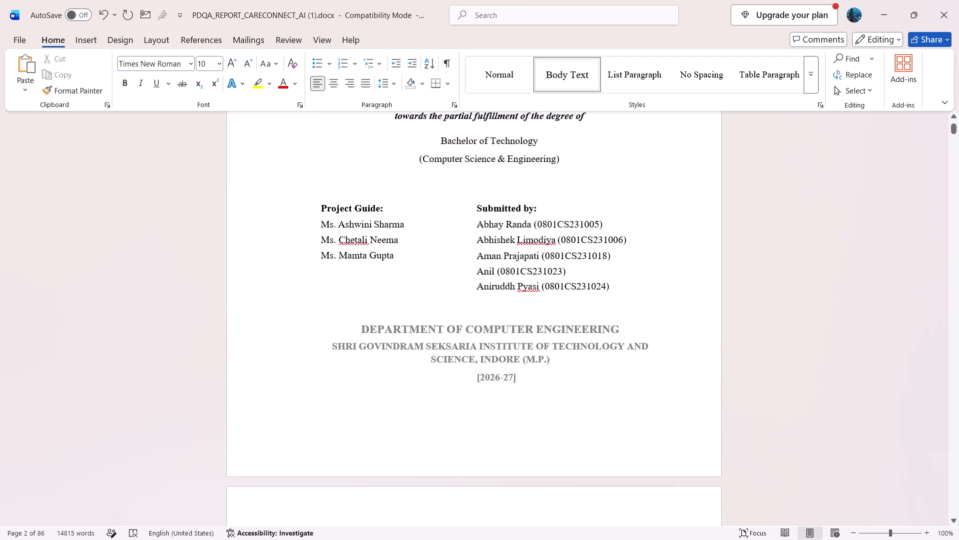
scroll(449, 313, "up", 1)
scroll(327, 197, "up", 1)
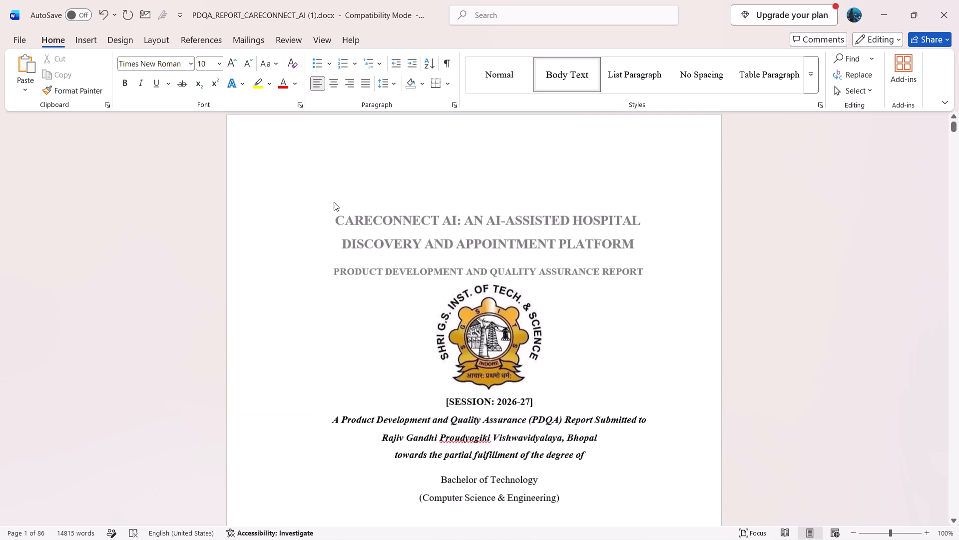
scroll(347, 325, "down", 1)
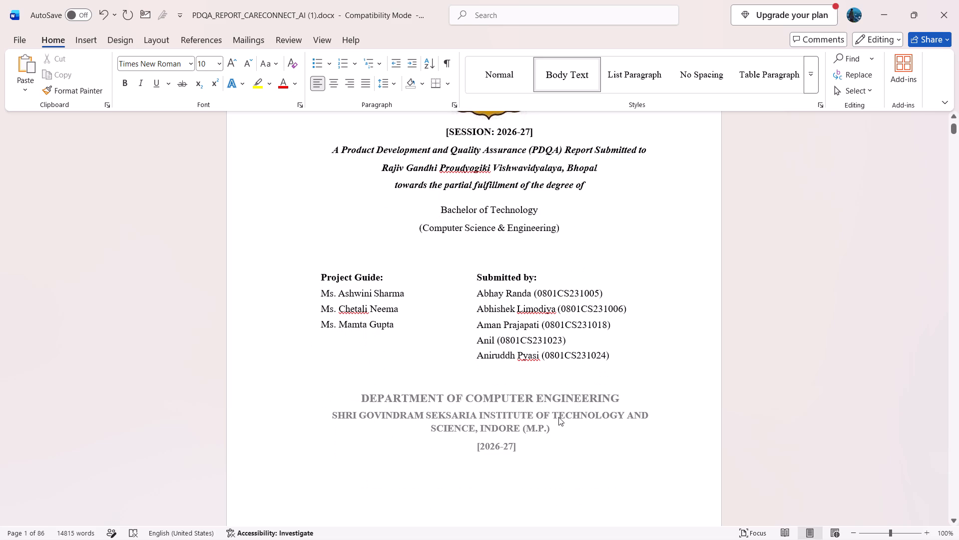
left_click(483, 365)
left_click(426, 334)
scroll(426, 334, "up", 8)
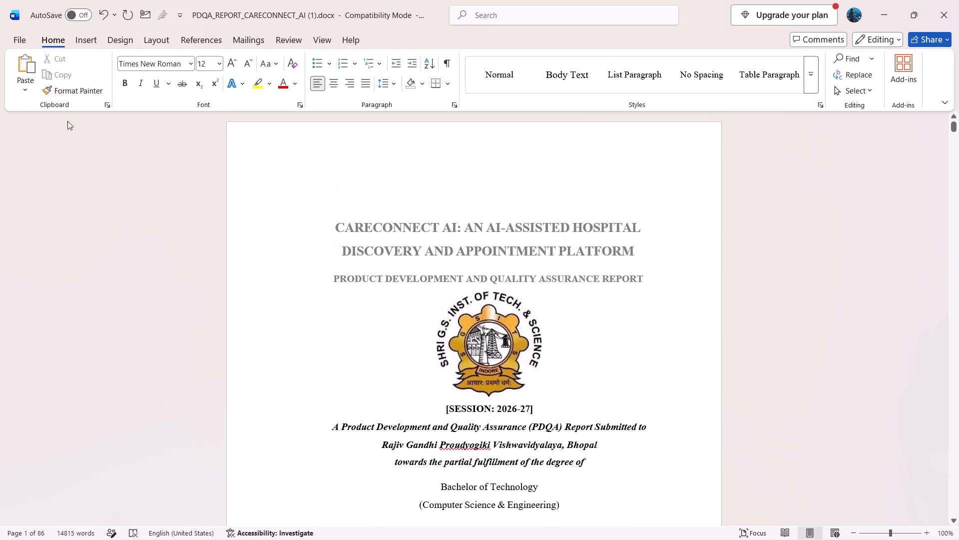
Save the report in the Downloads folder as a PDF named "PDQA_REPORT_CARECONNECT_AI _new(1).pdf".
left_click(21, 37)
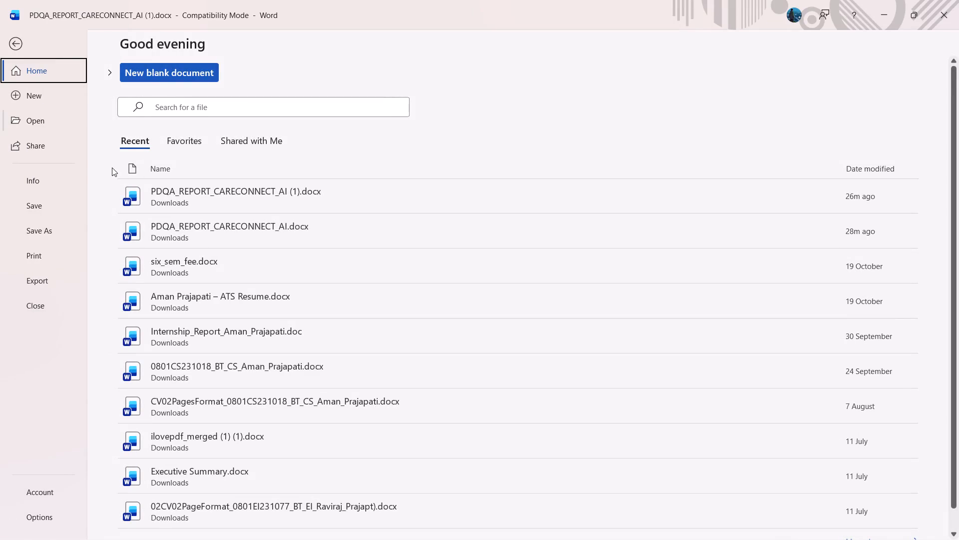
left_click(34, 233)
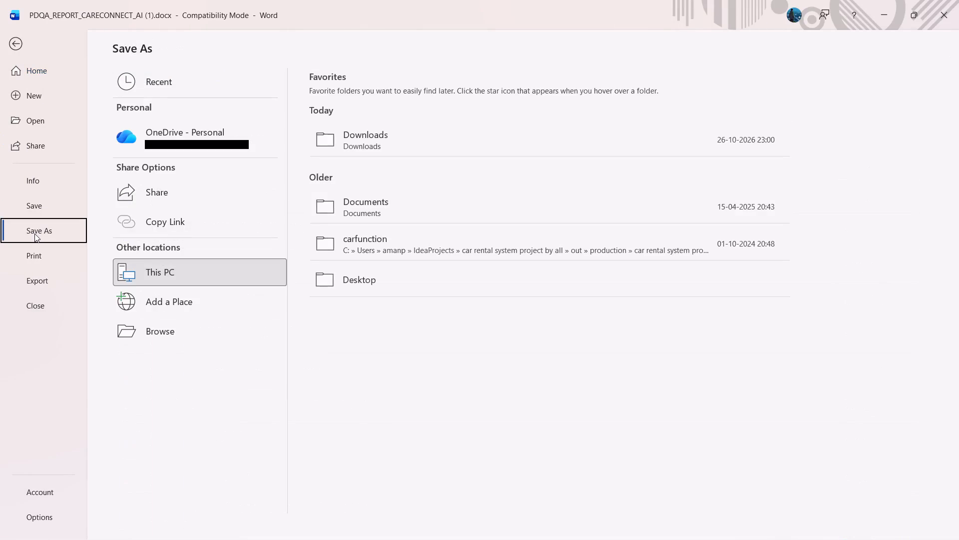
left_click(347, 147)
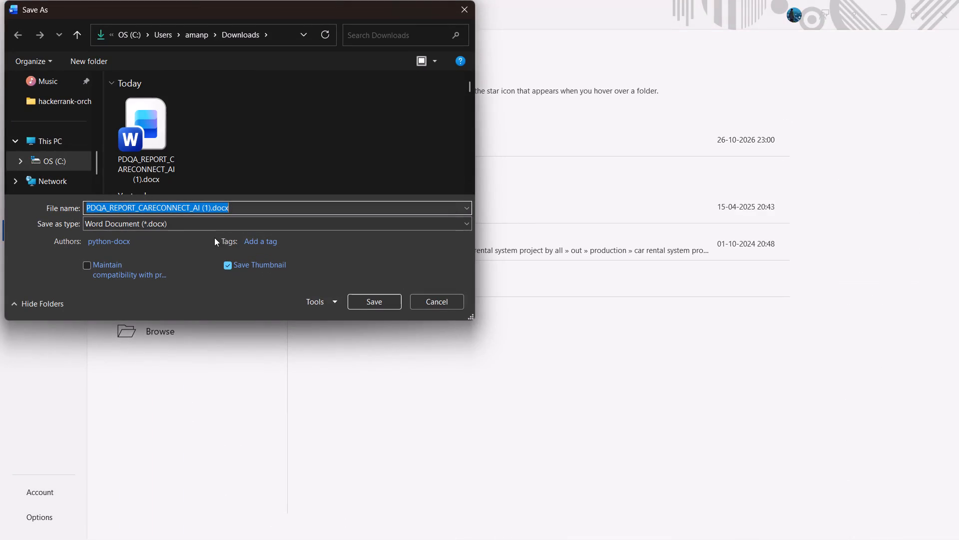
left_click(172, 225)
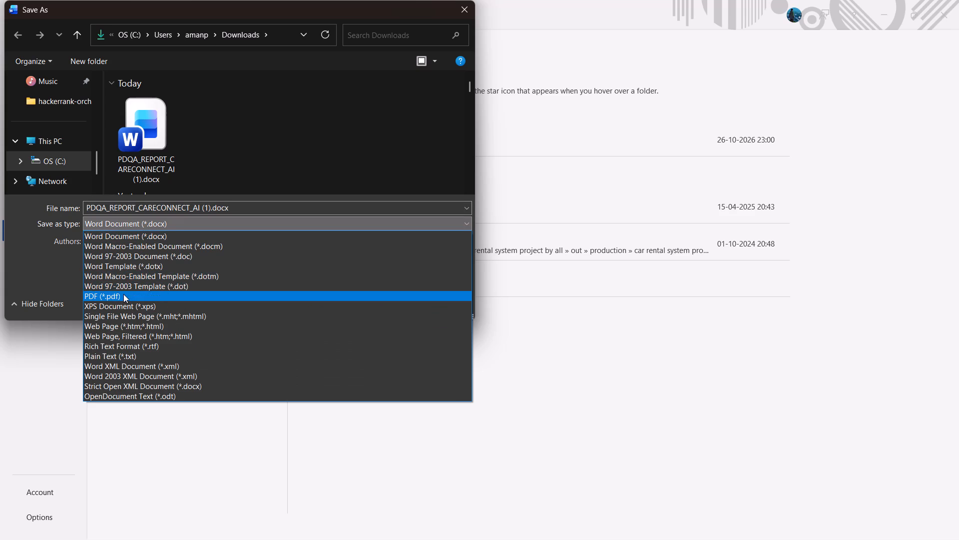
left_click(123, 294)
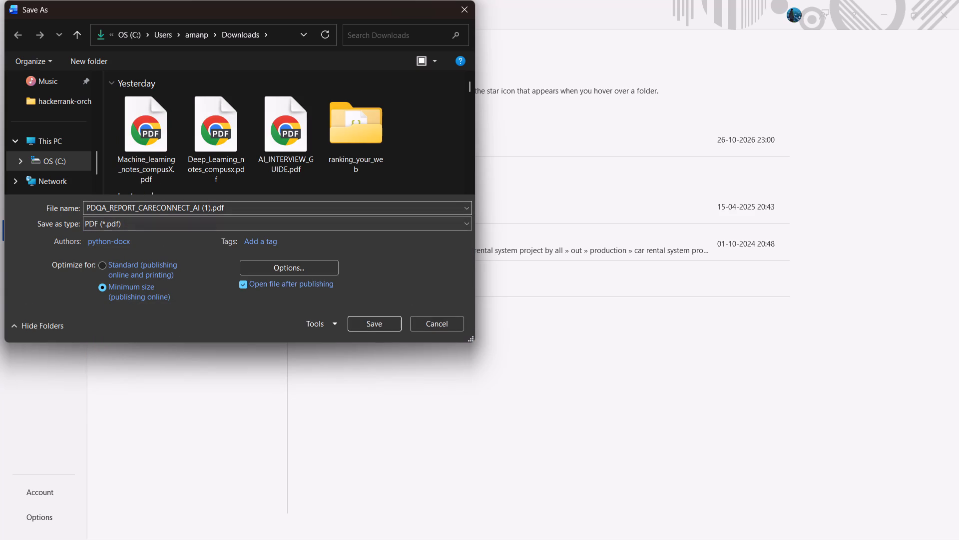
left_click(202, 205)
left_click(202, 205)
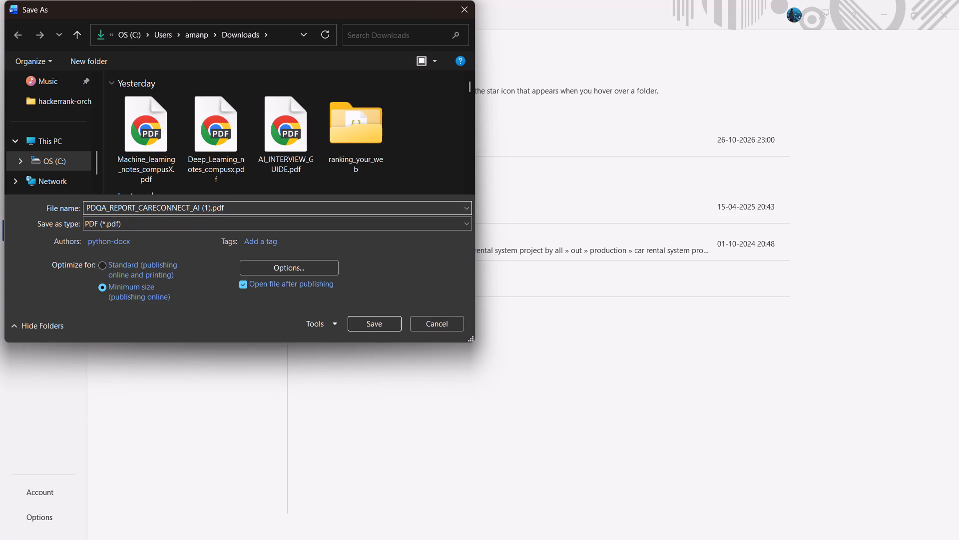
type("_new")
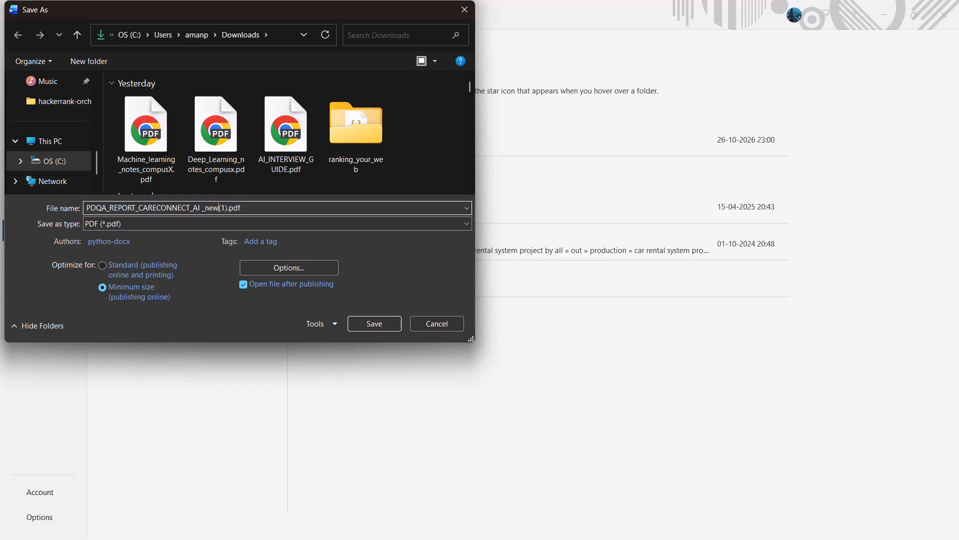
left_click(377, 322)
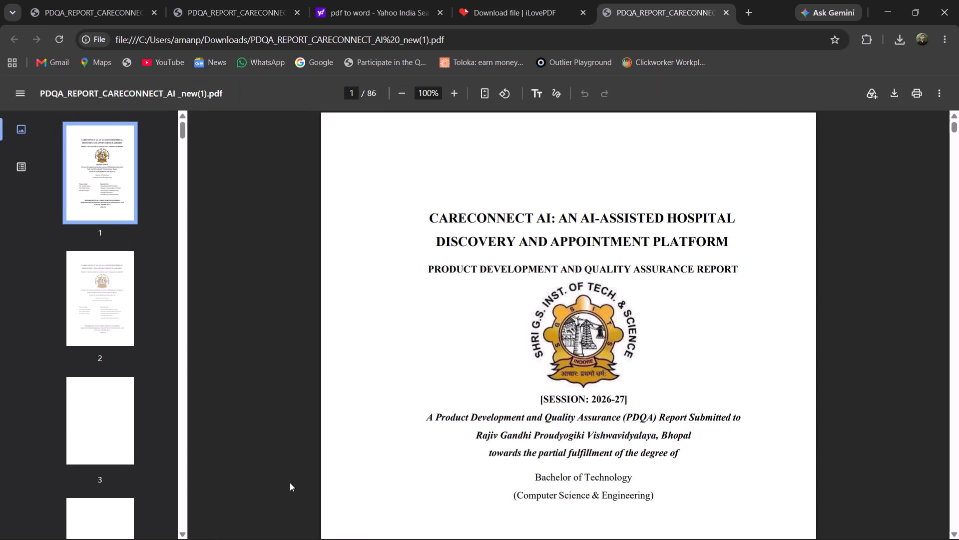
In Chrome, examine the exported PDF from the first title page through the second title page to the recommendation page's footer.
scroll(474, 405, "down", 1)
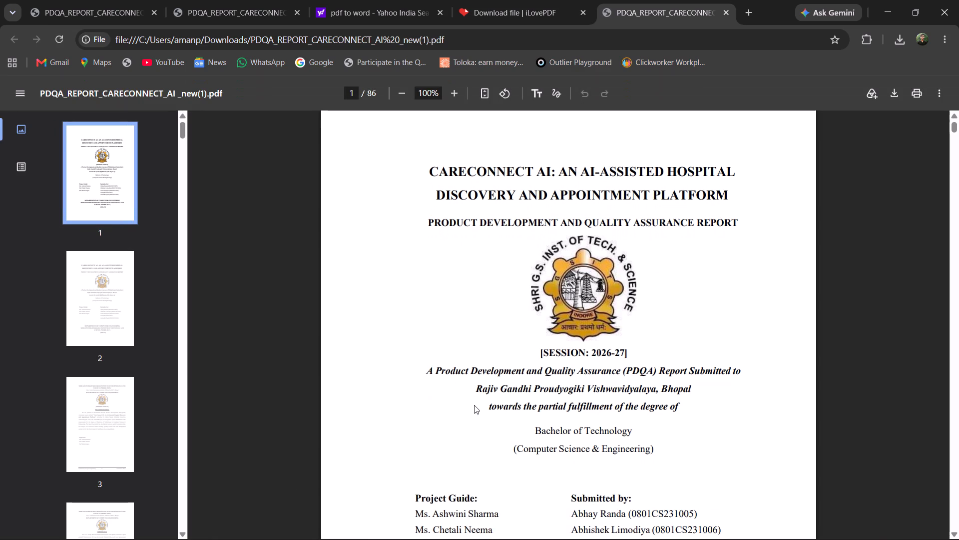
scroll(474, 405, "down", 4)
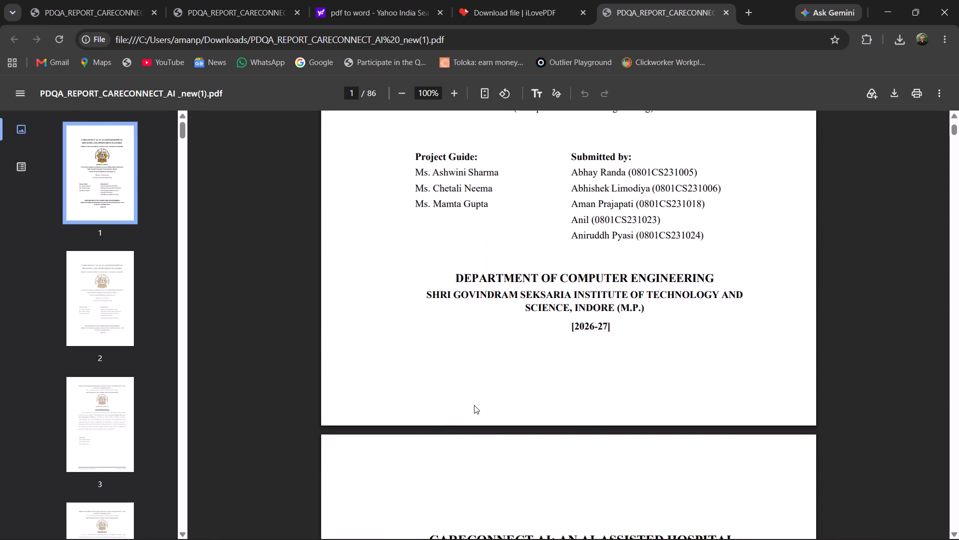
scroll(474, 405, "down", 3)
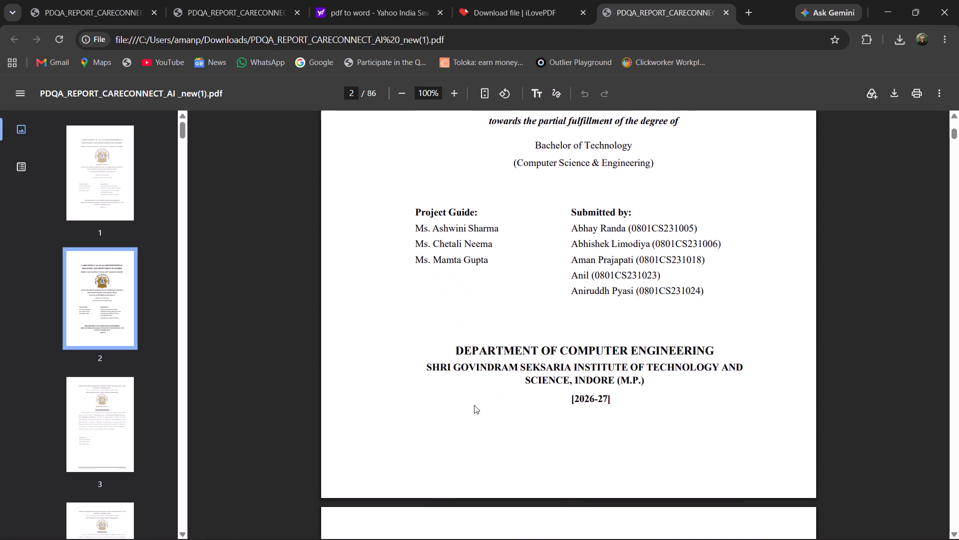
scroll(474, 405, "down", 1)
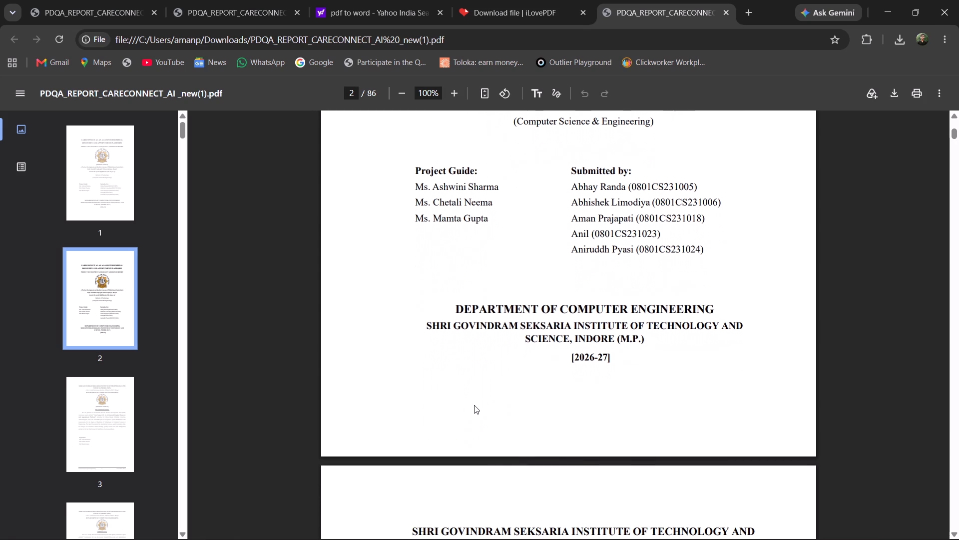
scroll(474, 405, "up", 1)
scroll(474, 405, "down", 2)
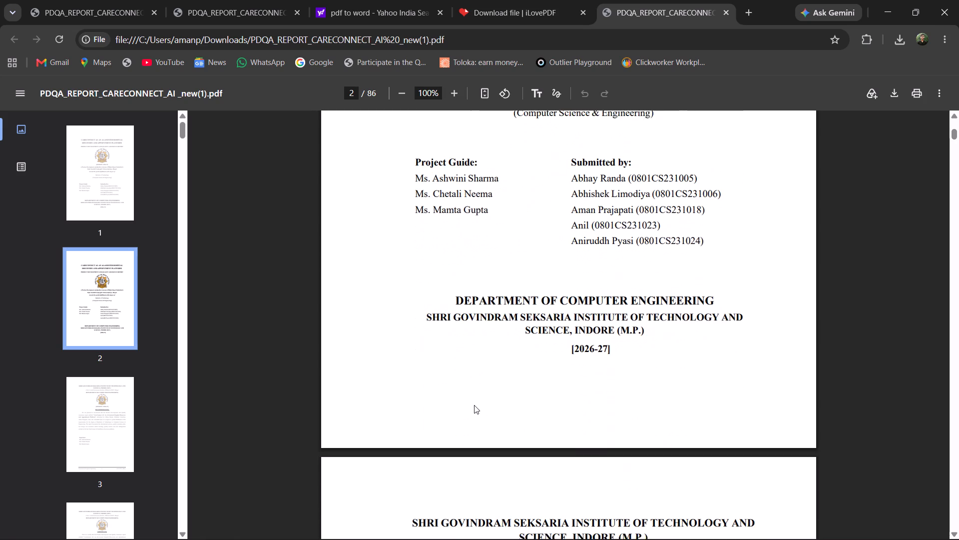
scroll(474, 405, "down", 3)
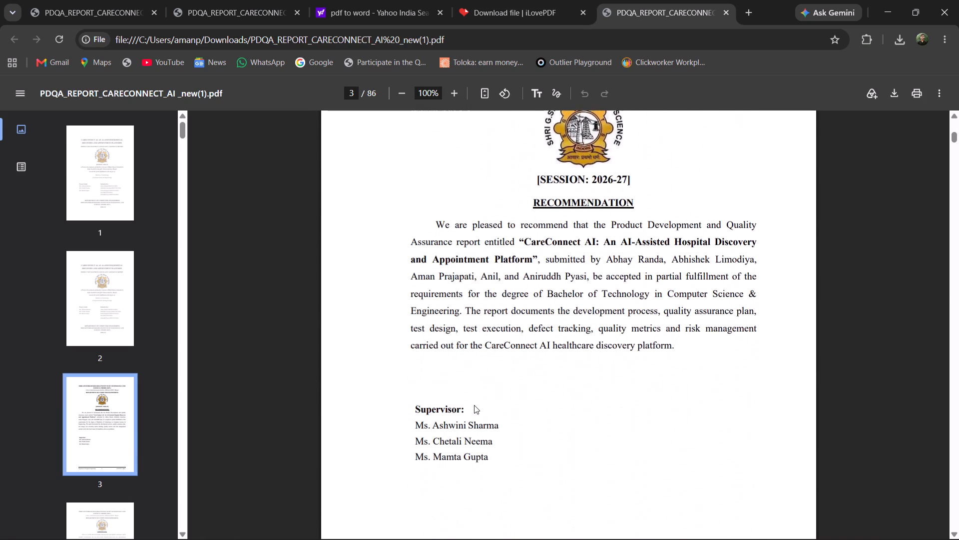
scroll(474, 405, "down", 3)
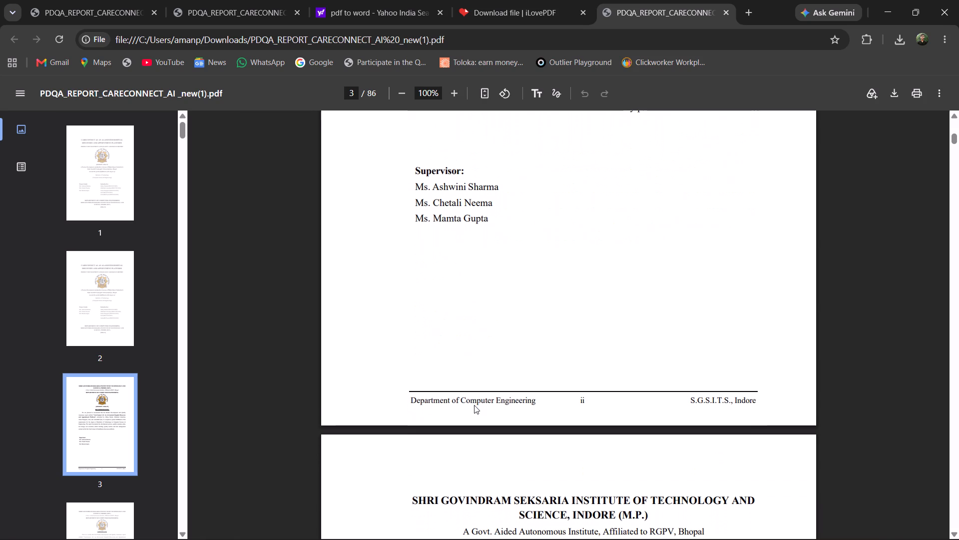
scroll(474, 405, "up", 3)
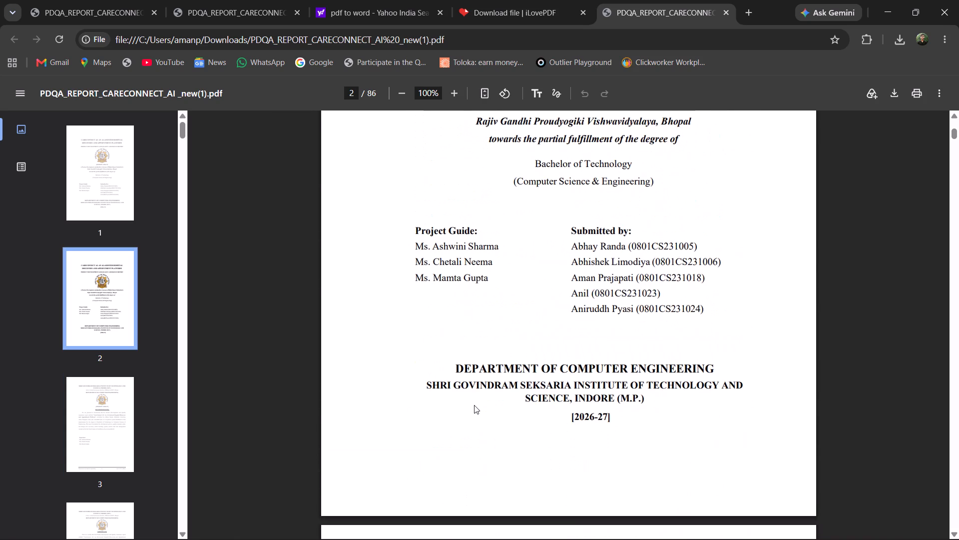
Examine the exported PDF's front matter from the second title page through the certificate and declaration to the start of the abstract.
scroll(474, 405, "down", 3)
scroll(474, 405, "up", 1)
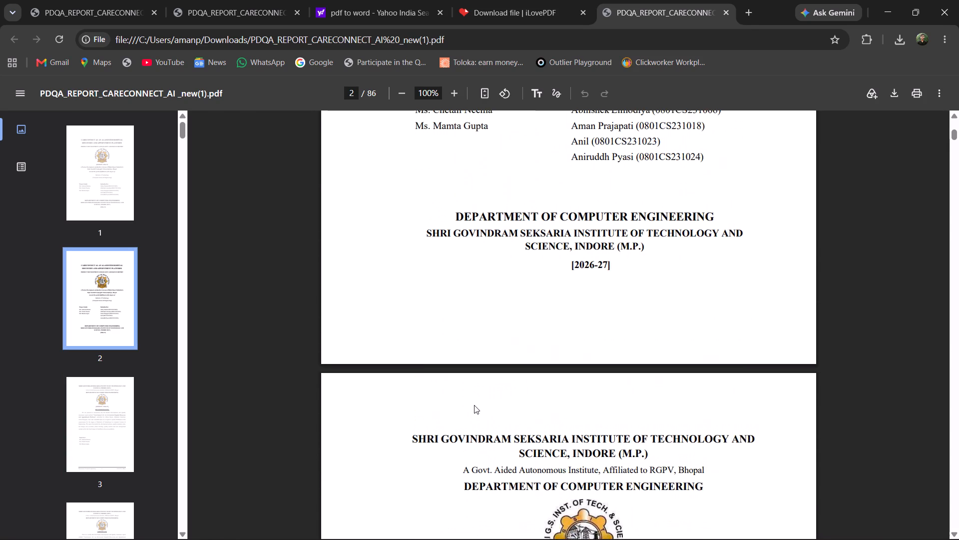
scroll(474, 405, "up", 1)
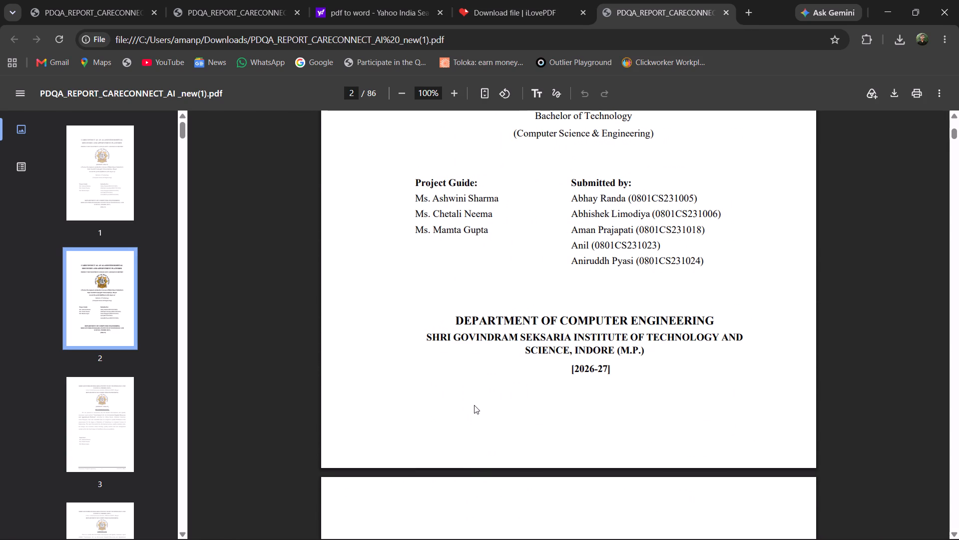
scroll(474, 405, "up", 2)
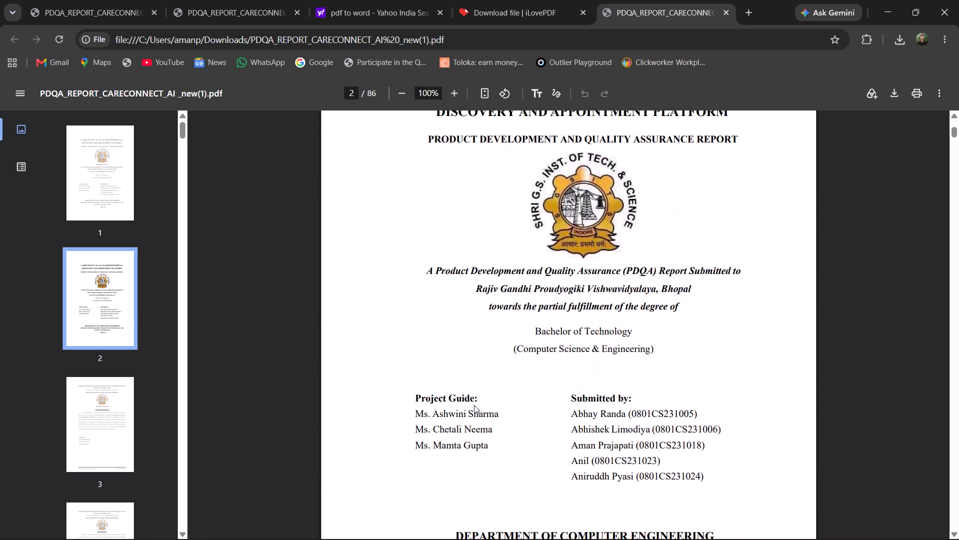
scroll(474, 405, "down", 5)
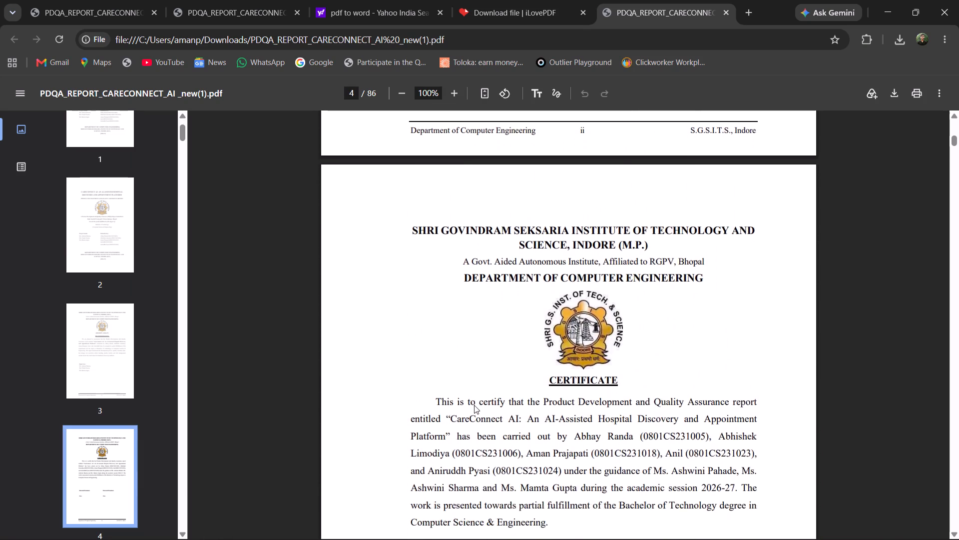
scroll(474, 405, "down", 4)
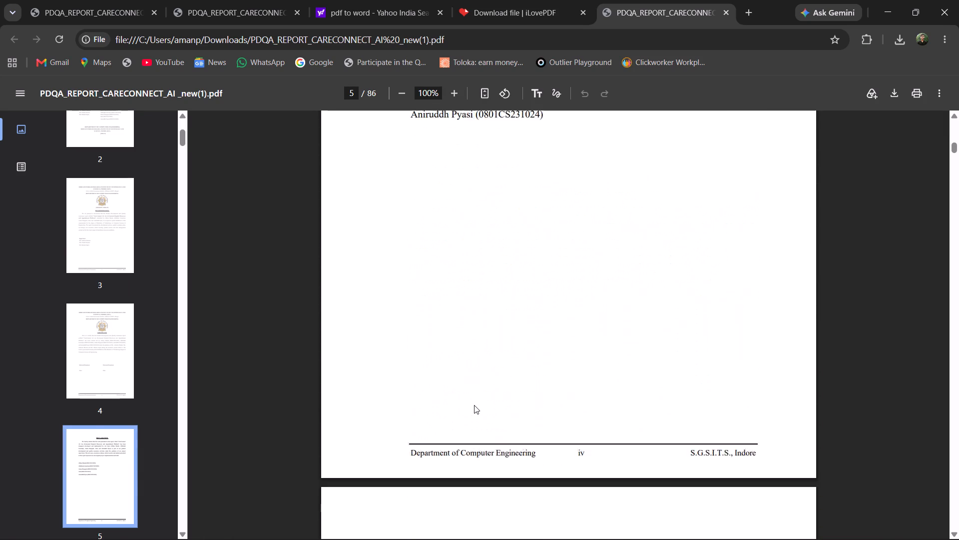
scroll(474, 405, "down", 4)
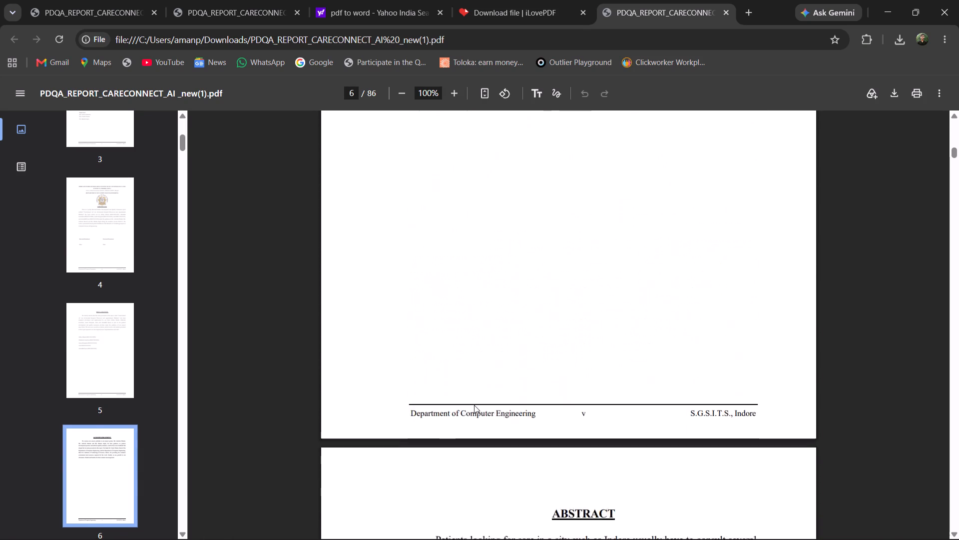
Recheck the declaration, certificate and recommendation pages in reverse order, including their roman-numbered footers and the supervisor list.
scroll(474, 405, "up", 8)
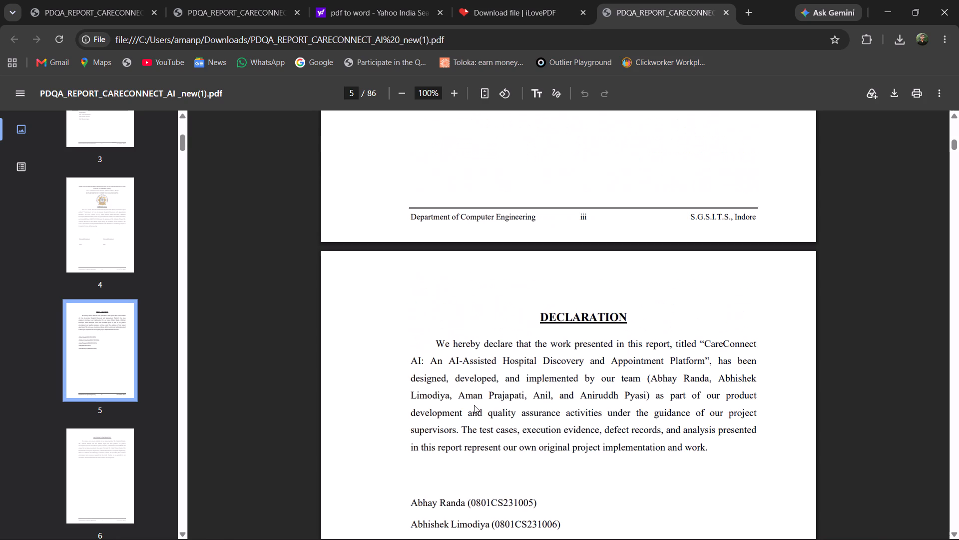
scroll(474, 405, "up", 4)
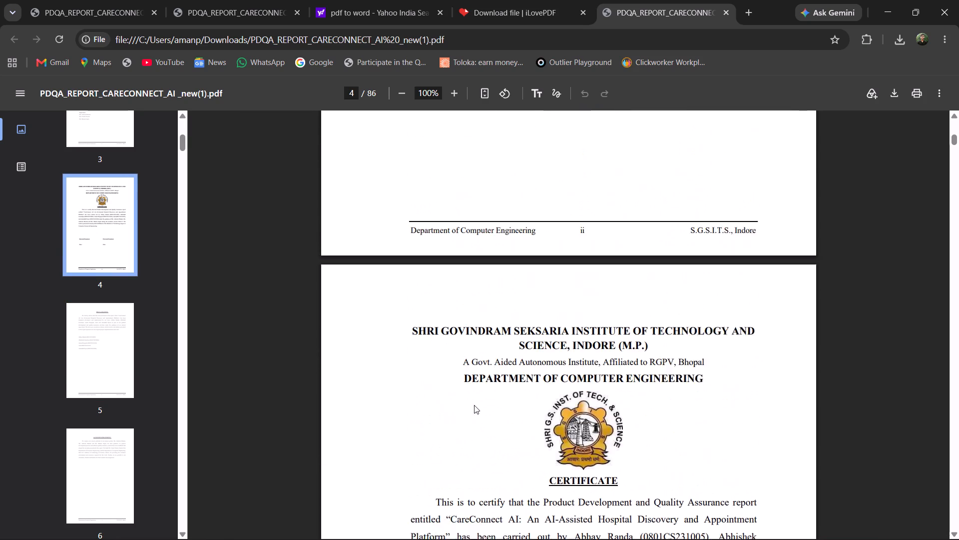
scroll(474, 405, "up", 2)
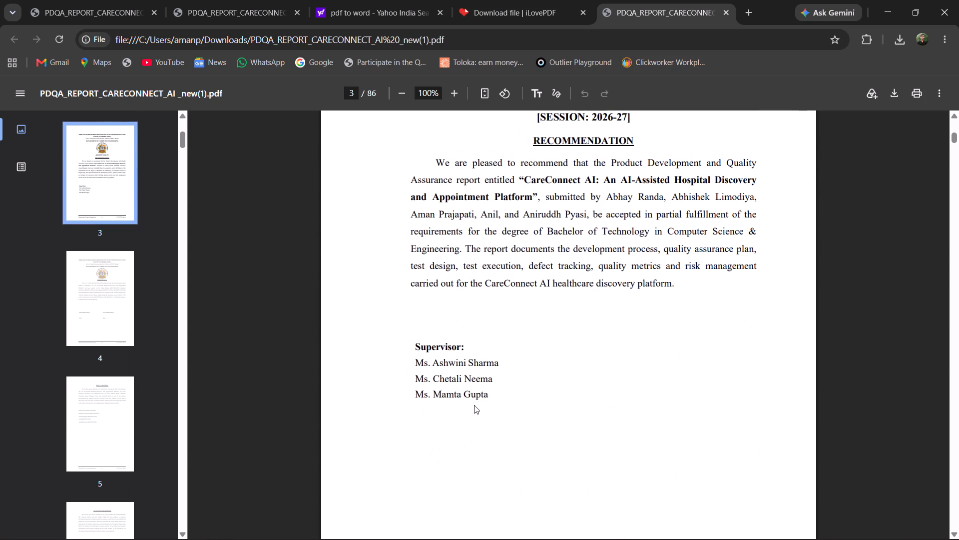
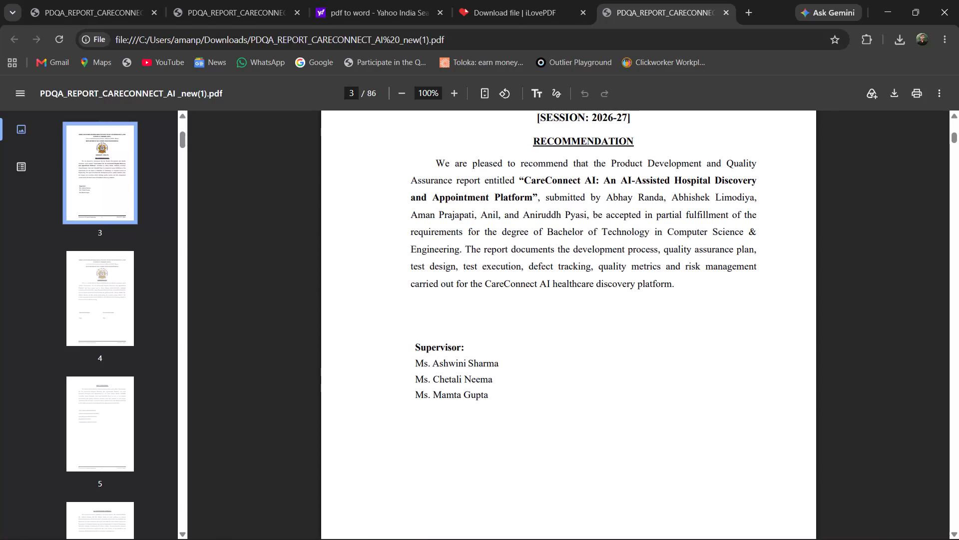
Return to the start of the exported PDF and examine the first title page down to its department and year lines.
scroll(460, 353, "up", 1)
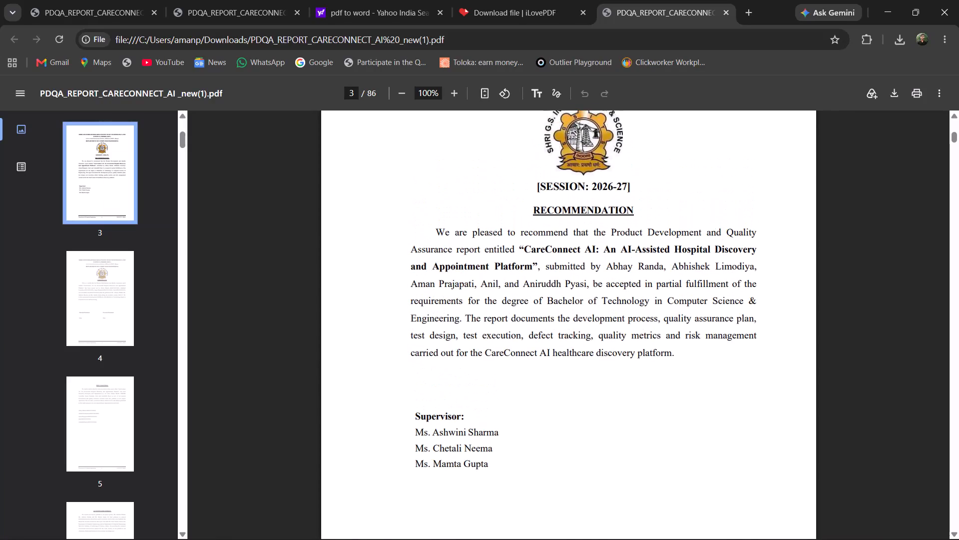
scroll(460, 353, "up", 4)
scroll(460, 353, "down", 1)
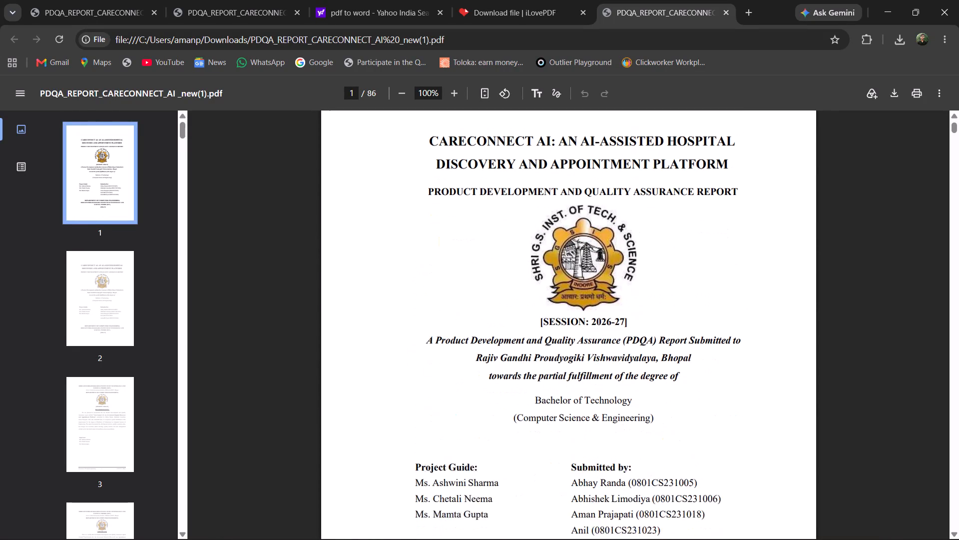
scroll(460, 353, "down", 3)
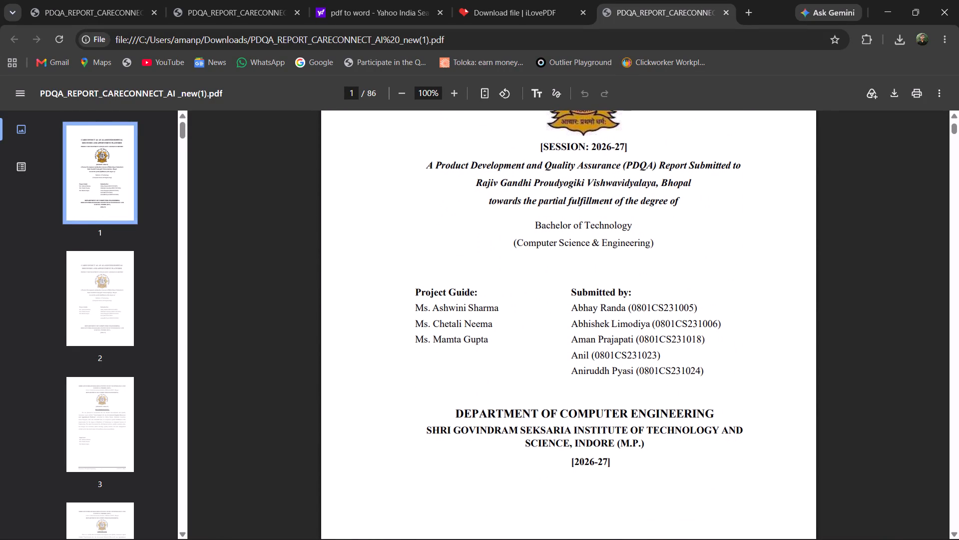
scroll(460, 353, "down", 4)
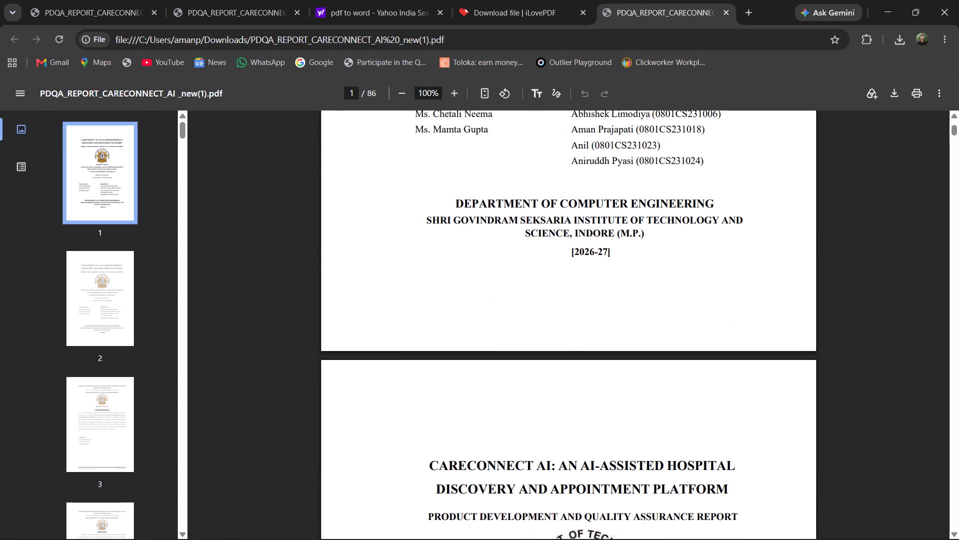
Examine the exported PDF's second title page and the top of the recommendation page.
scroll(460, 353, "down", 3)
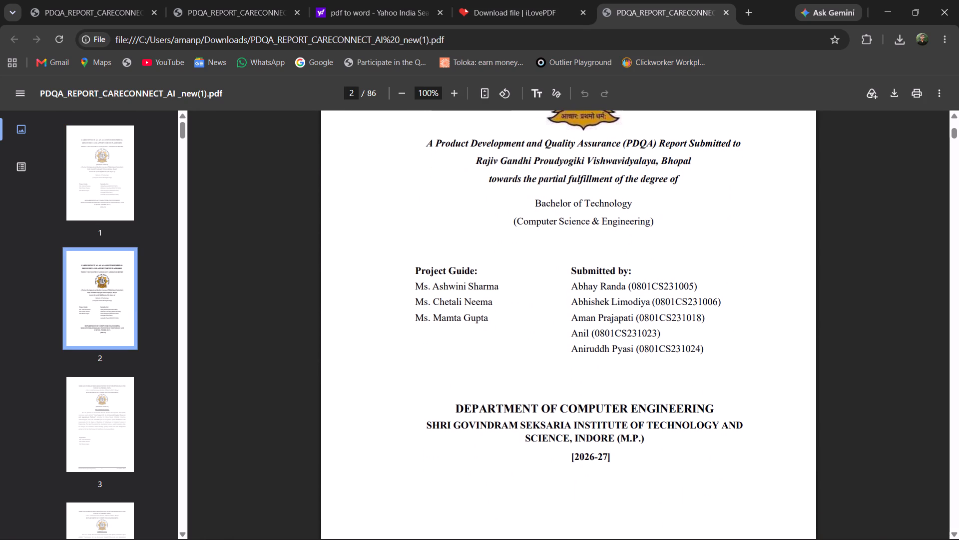
scroll(460, 353, "down", 1)
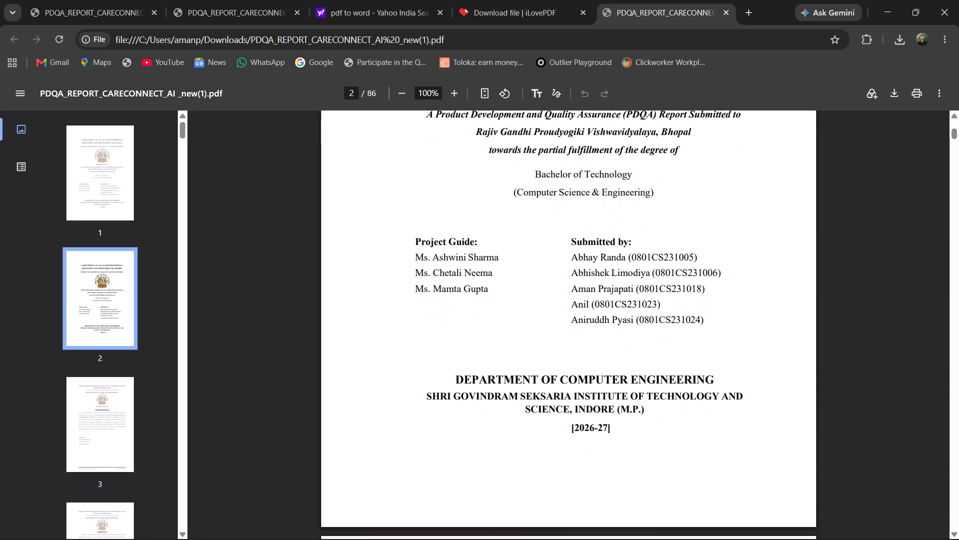
scroll(460, 353, "down", 6)
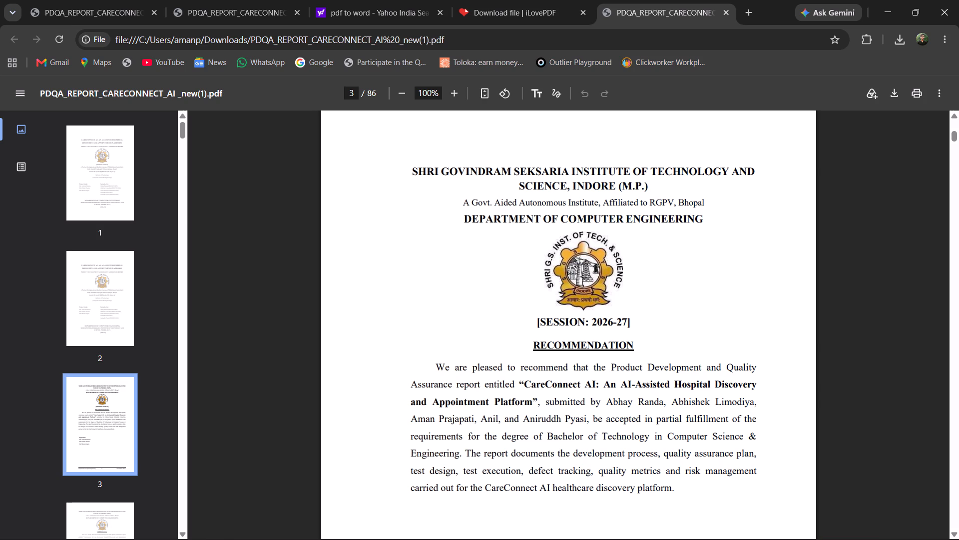
Recheck the exported PDF's two title pages in reverse order, back to the first page.
scroll(493, 321, "up", 3)
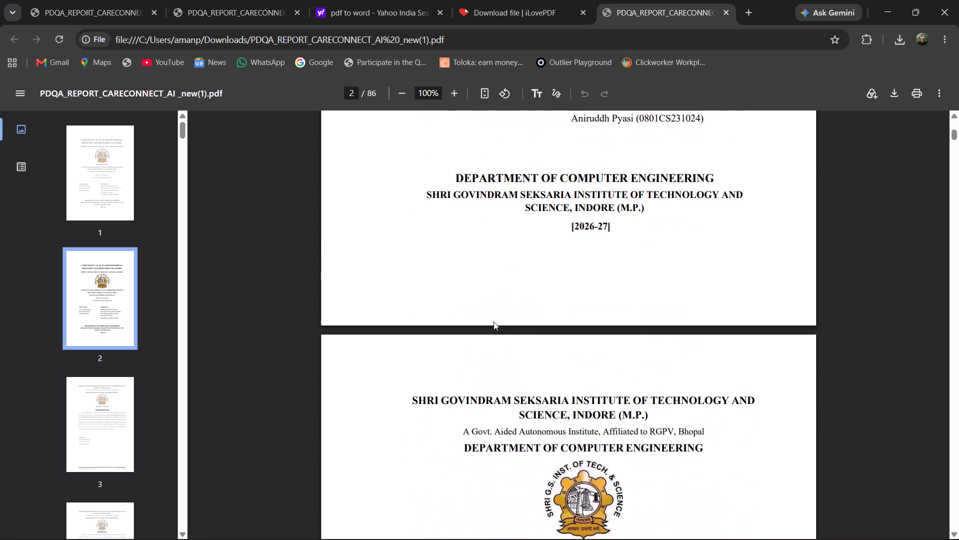
scroll(493, 321, "up", 7)
Examine the exported PDF from the first title page through the recommendation and certificate footers to the declaration.
scroll(493, 321, "down", 1)
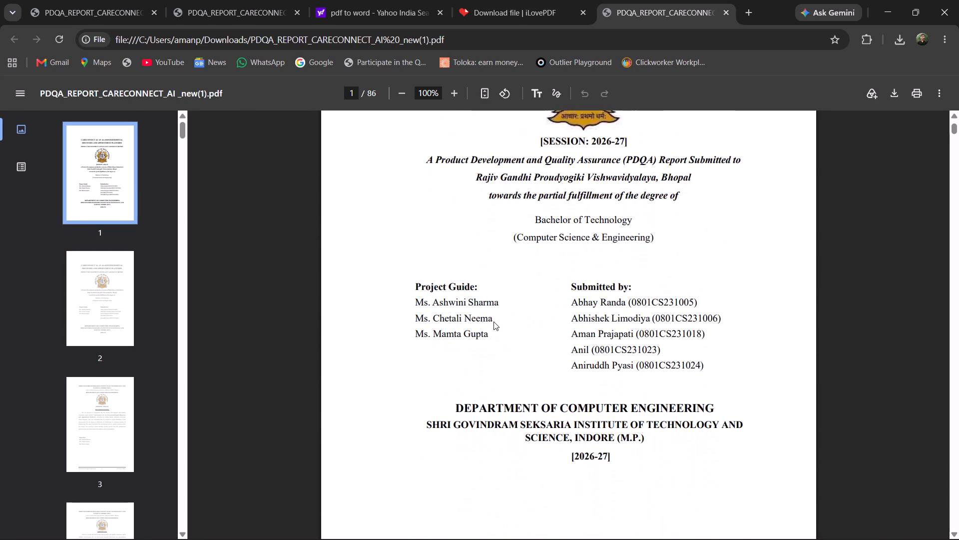
scroll(493, 321, "down", 4)
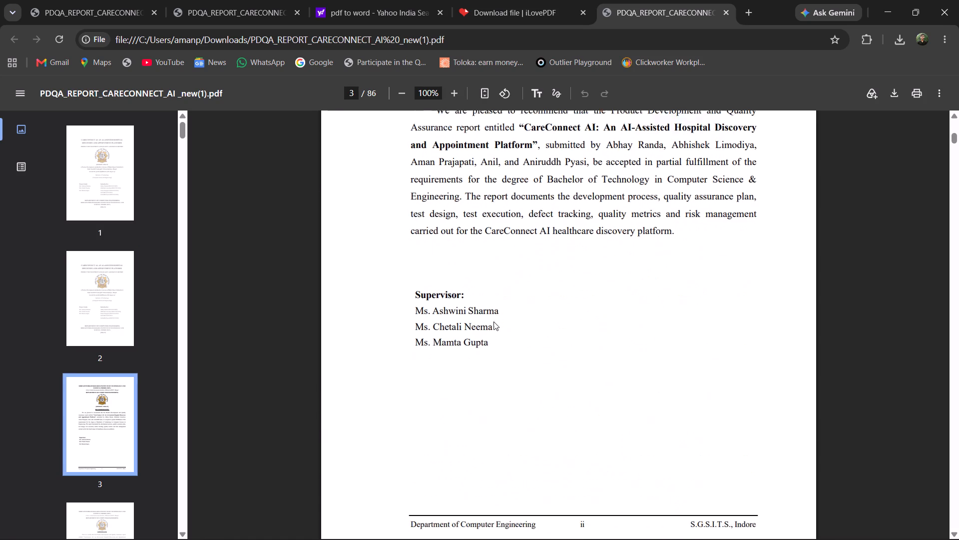
scroll(493, 321, "down", 2)
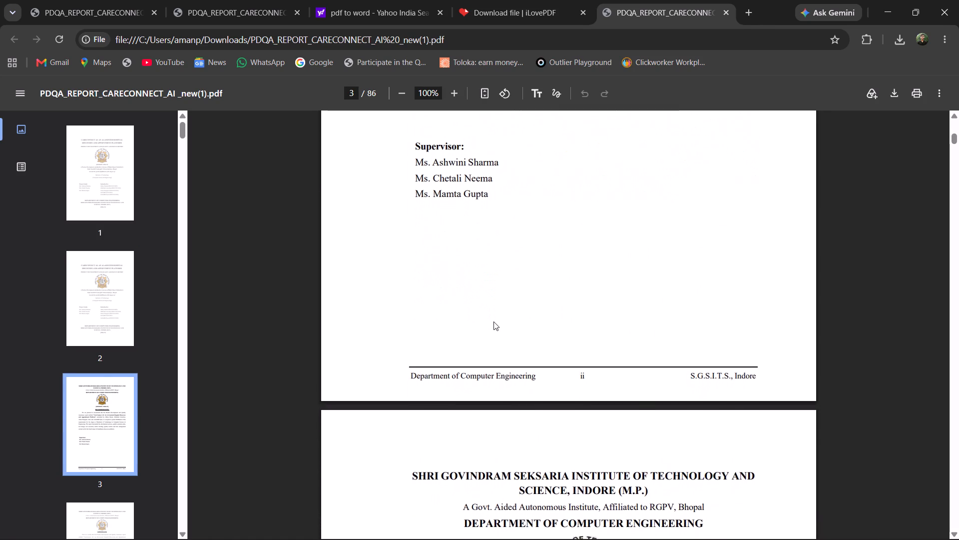
scroll(493, 321, "down", 4)
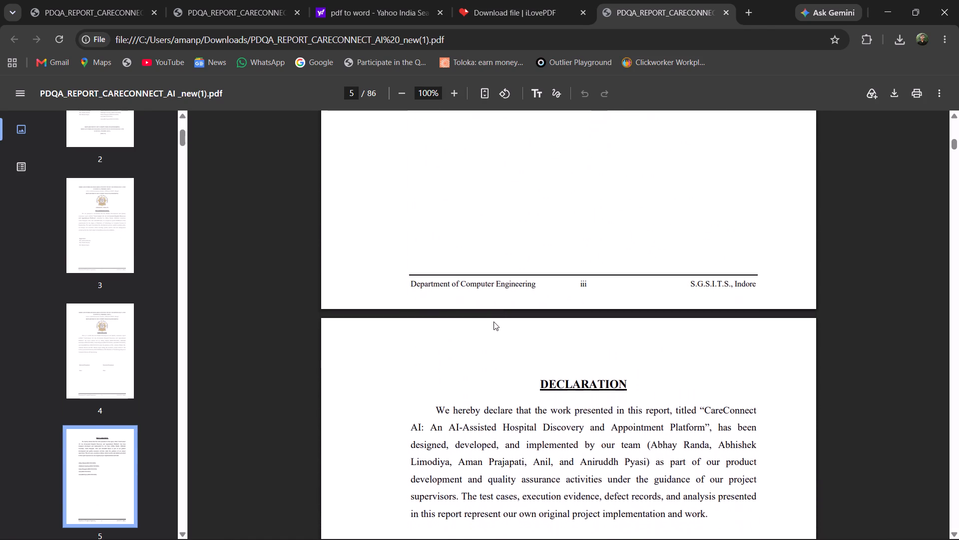
Examine the exported PDF from the declaration through the acknowledgement and abstract to the table of contents.
scroll(493, 321, "down", 4)
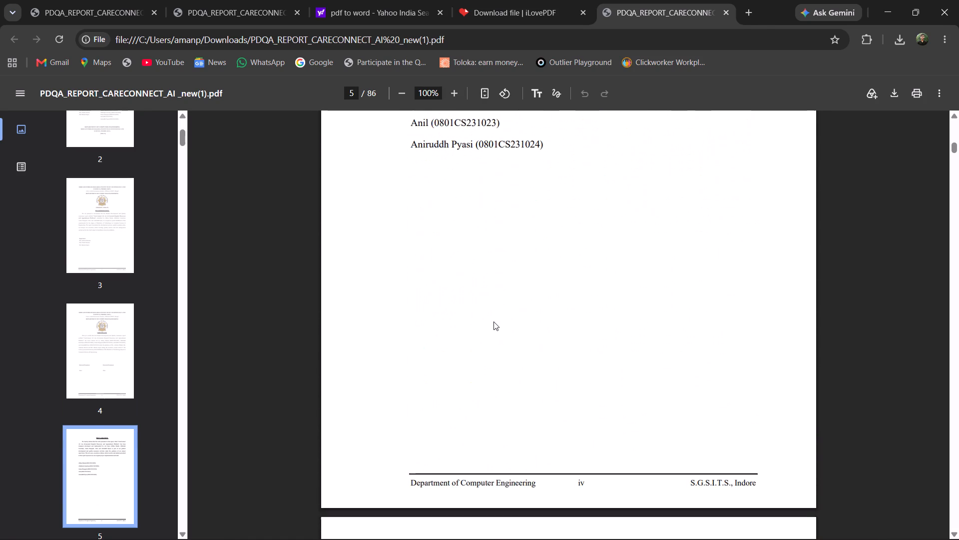
scroll(493, 321, "down", 4)
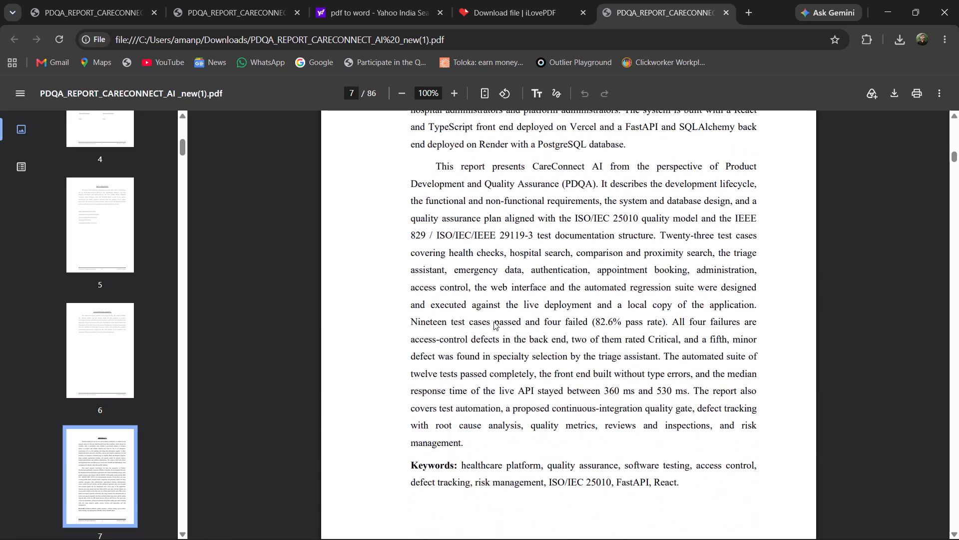
scroll(493, 321, "down", 3)
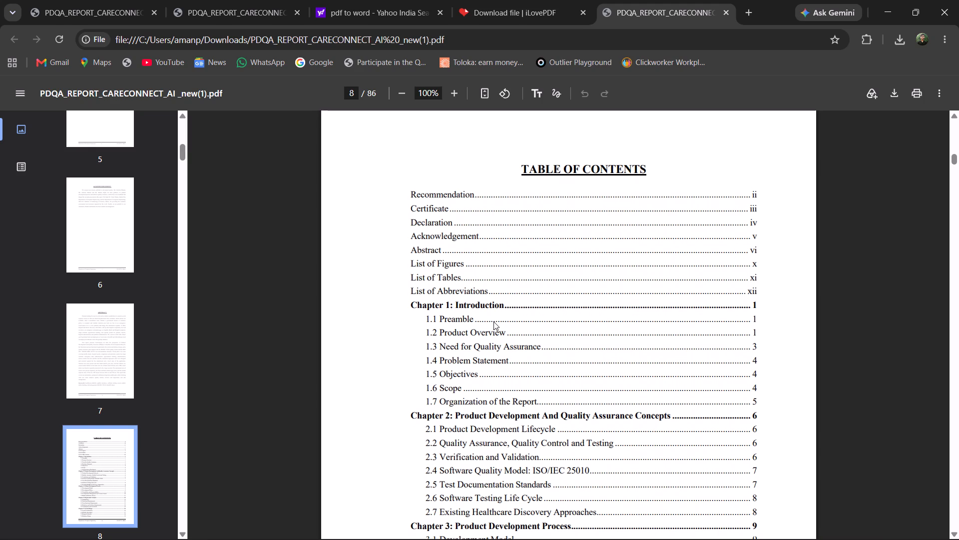
Recheck the abstract page's footer and the first title page in the exported PDF.
scroll(493, 321, "up", 3)
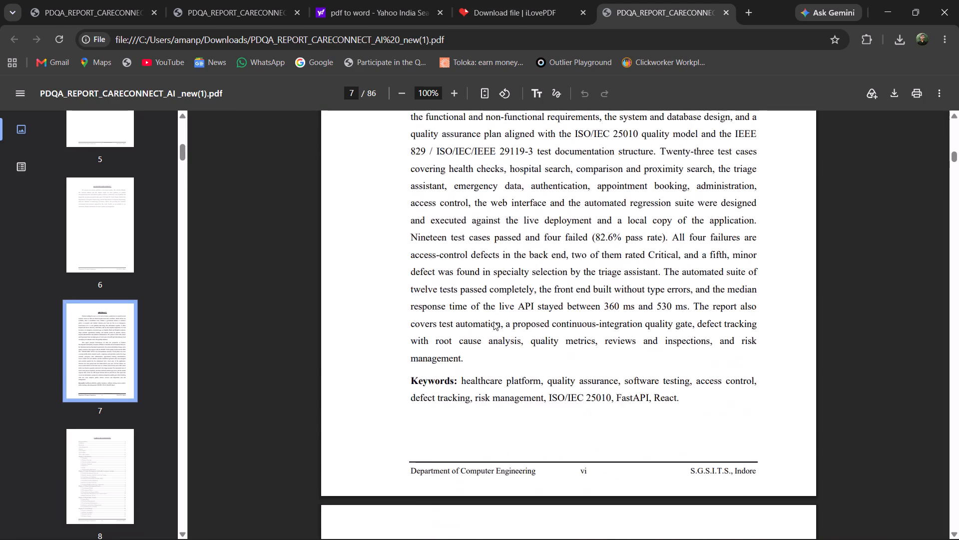
scroll(493, 321, "up", 5)
scroll(493, 321, "down", 1)
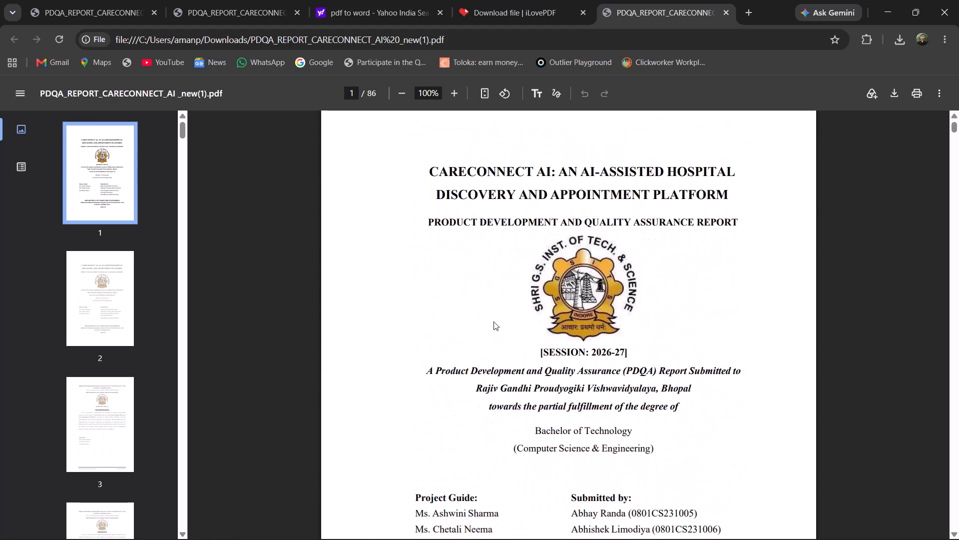
scroll(493, 321, "down", 1)
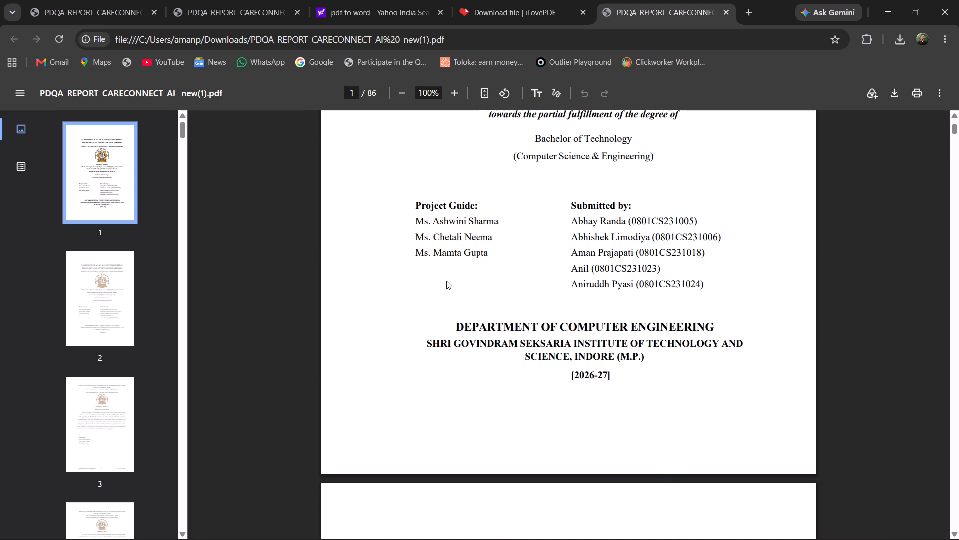
Switch to the report in Word and compare the layout of its first and second title pages.
left_click(883, 9)
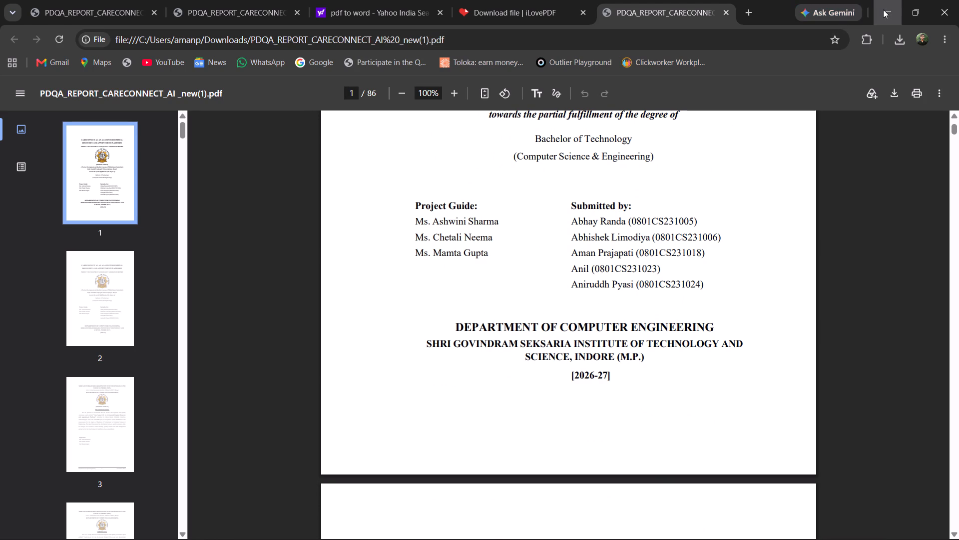
scroll(428, 330, "down", 1)
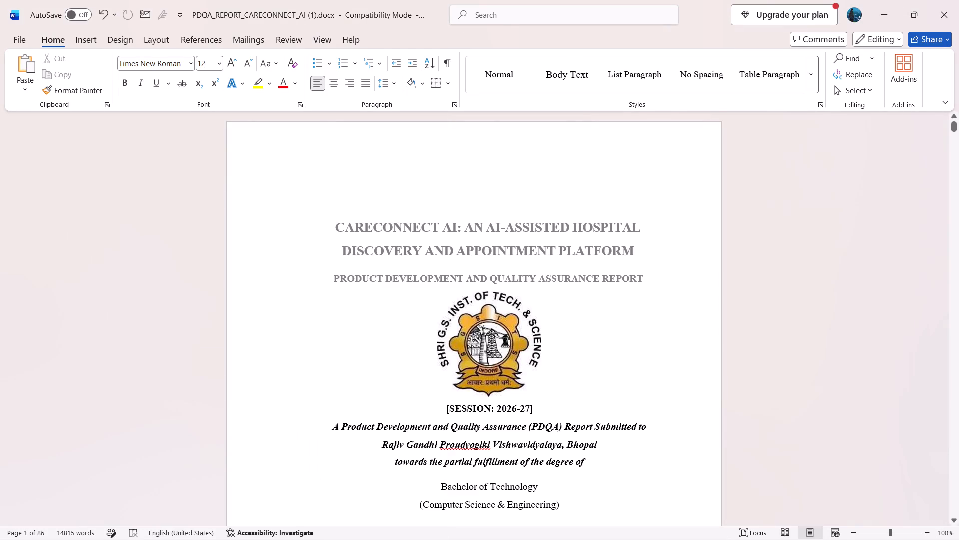
scroll(428, 330, "down", 3)
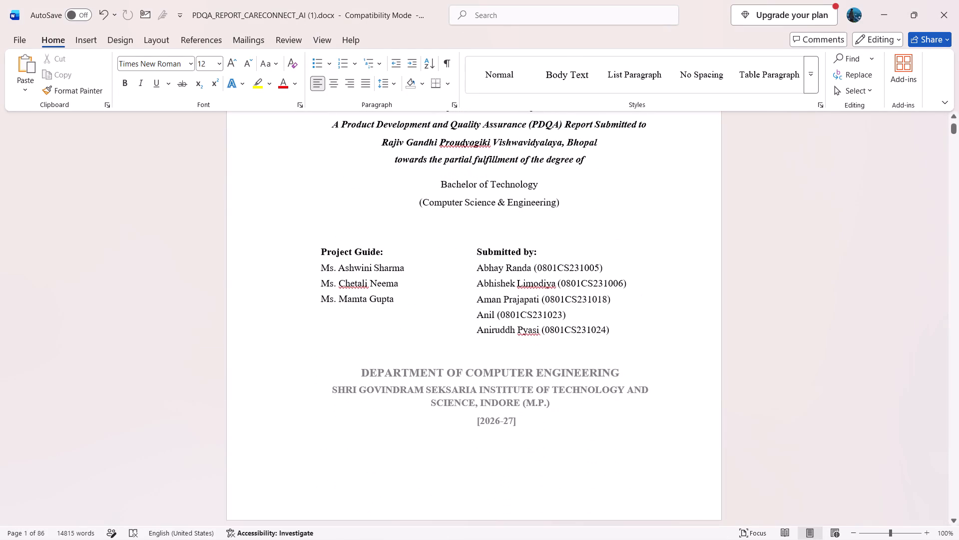
scroll(428, 330, "down", 2)
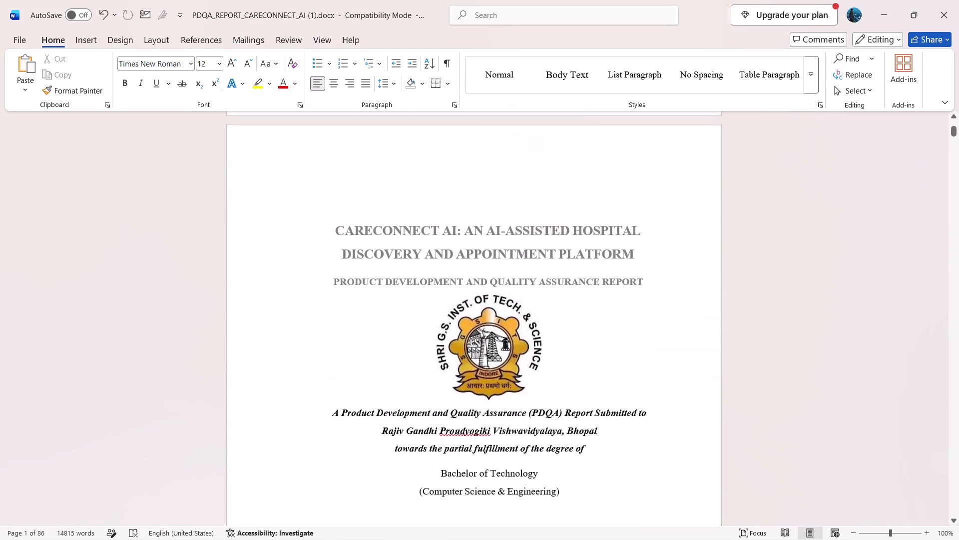
scroll(428, 330, "down", 1)
scroll(428, 330, "up", 1)
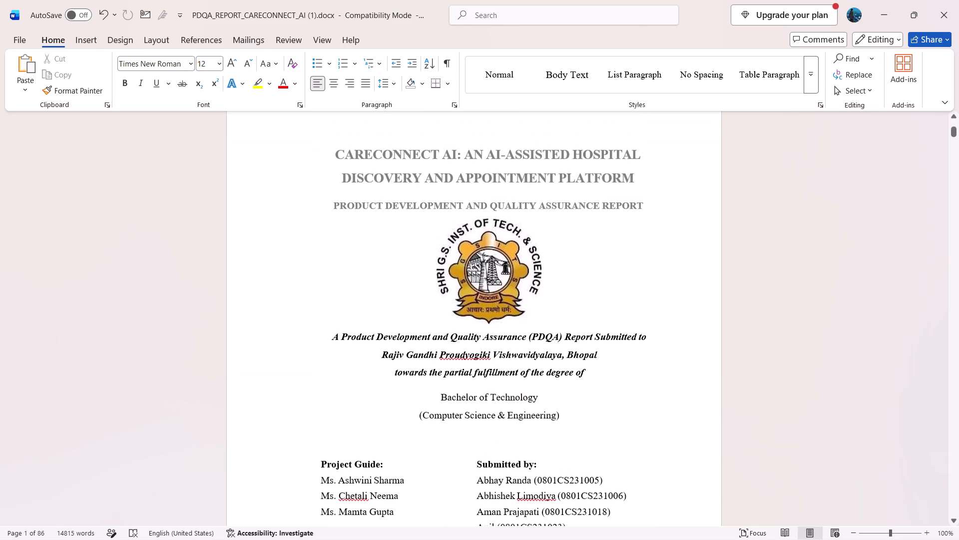
scroll(428, 330, "up", 4)
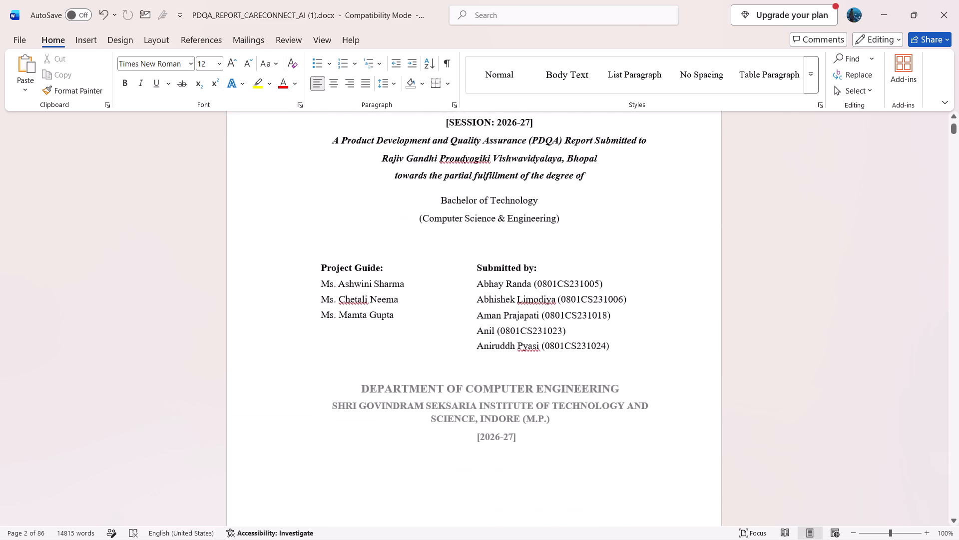
scroll(428, 330, "up", 3)
Check the Word report from the first title page to the certificate page, and back through the recommendation and title pages.
scroll(428, 330, "down", 1)
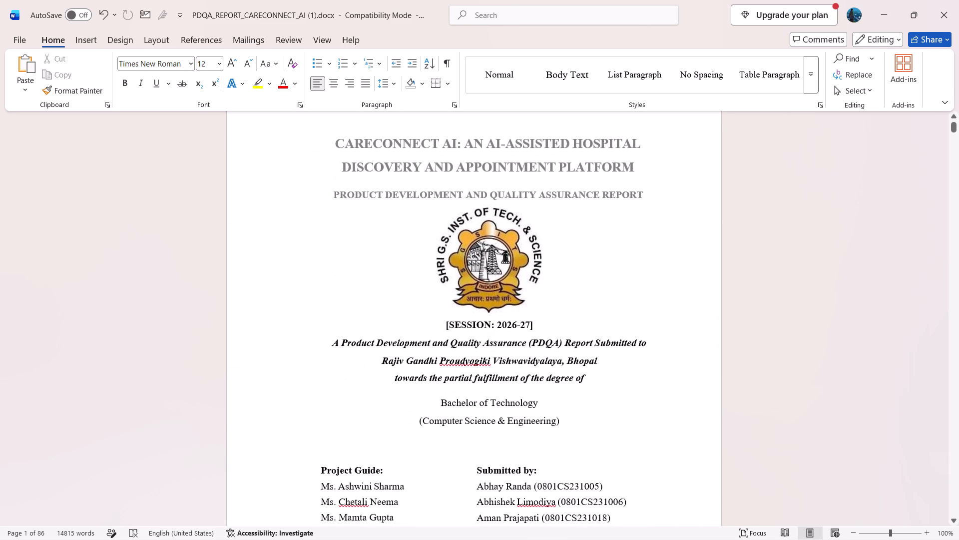
scroll(428, 330, "down", 5)
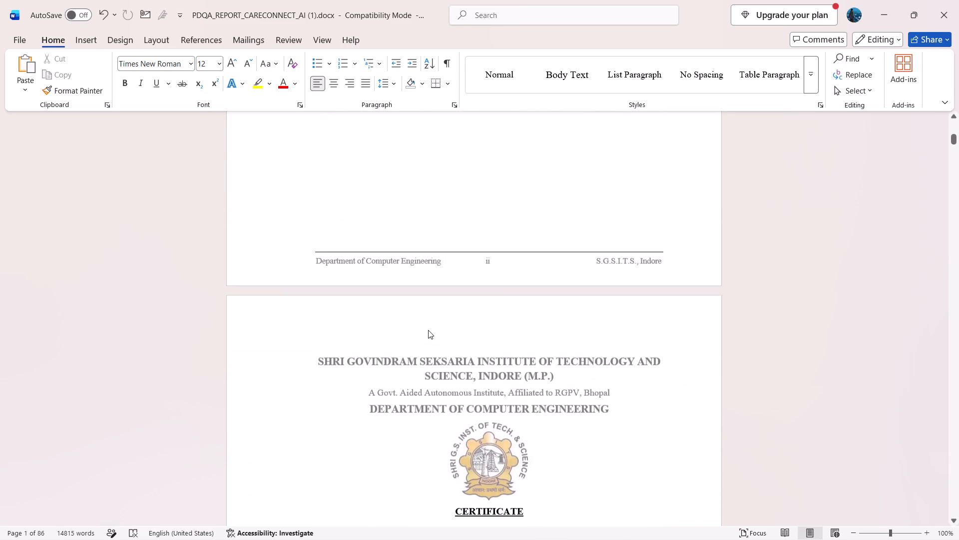
scroll(428, 330, "down", 1)
scroll(428, 330, "up", 3)
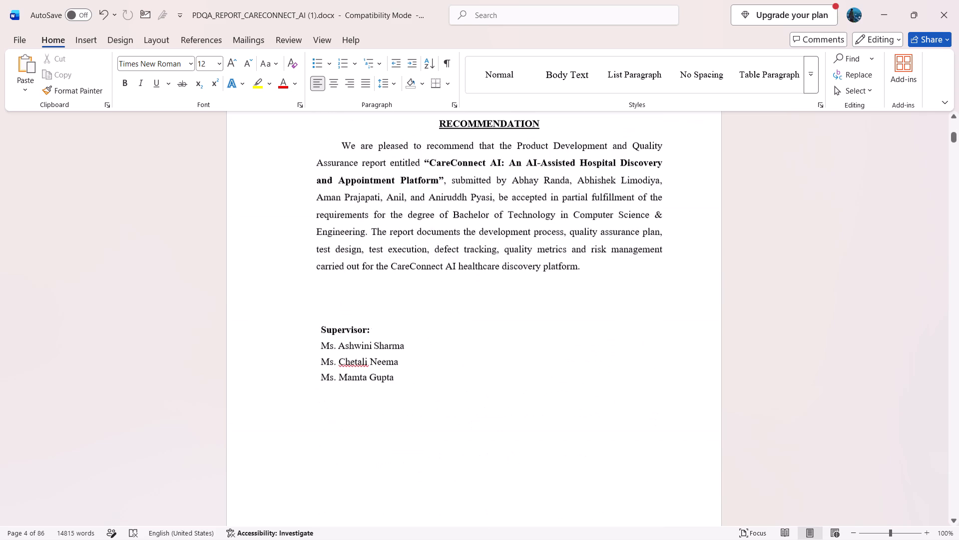
scroll(428, 330, "up", 4)
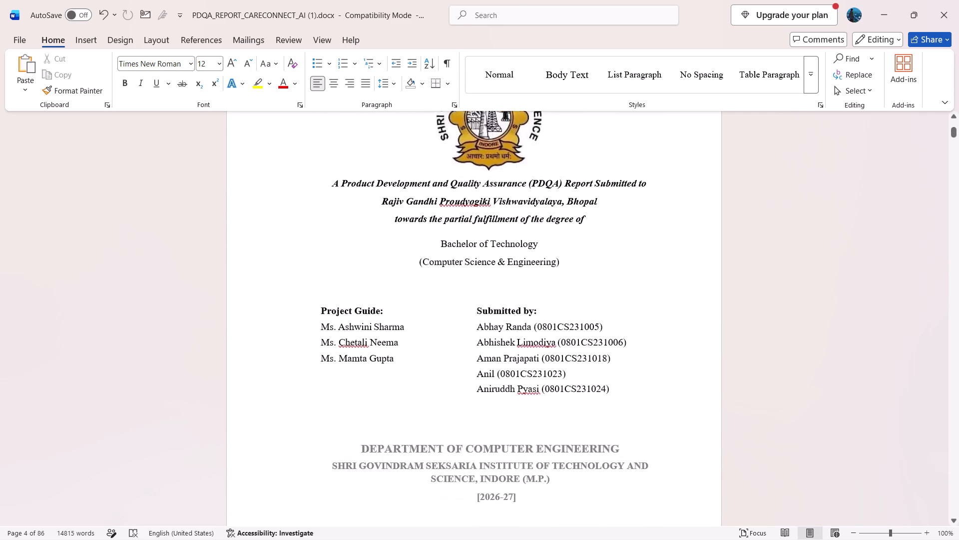
scroll(428, 330, "up", 7)
Recheck the lower parts of both title pages in the Word report, including the guide and student lists.
scroll(428, 330, "down", 2)
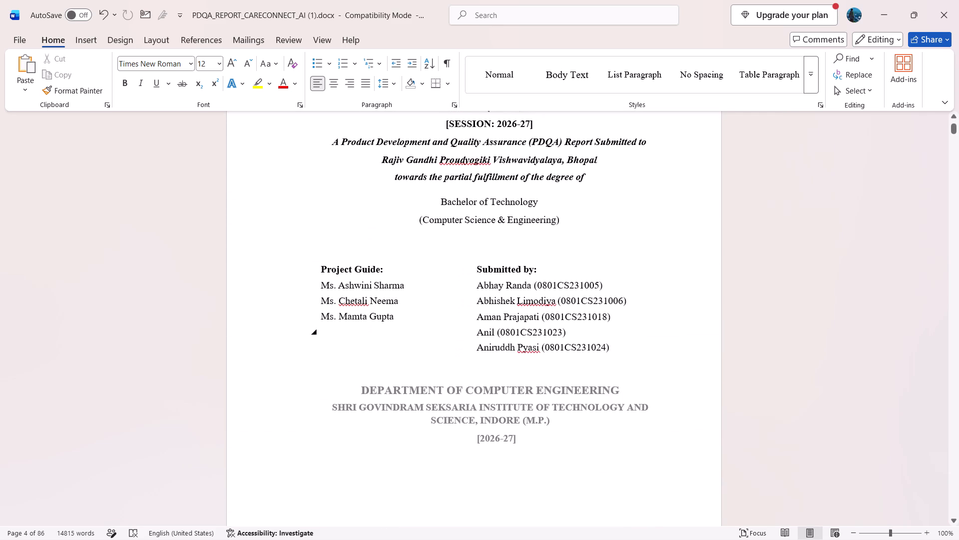
scroll(428, 330, "down", 4)
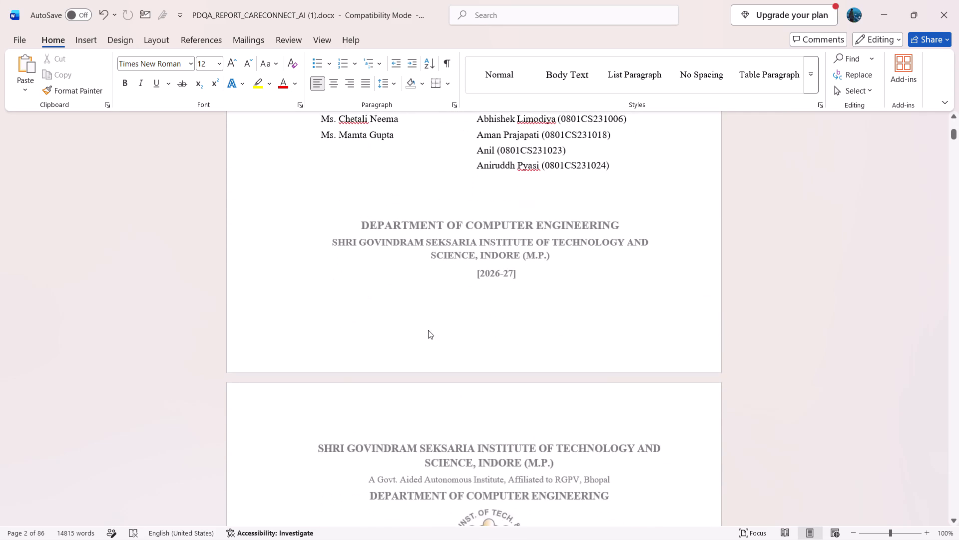
scroll(428, 330, "up", 1)
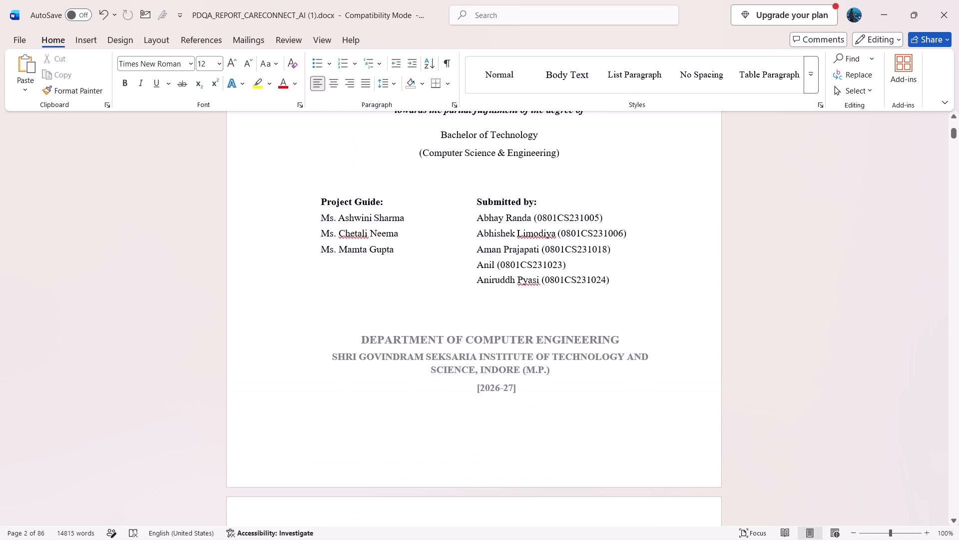
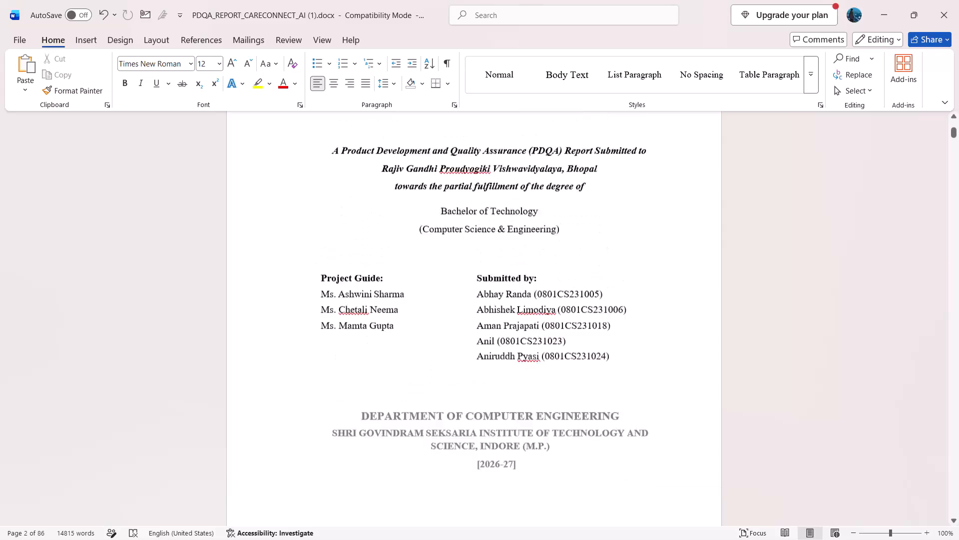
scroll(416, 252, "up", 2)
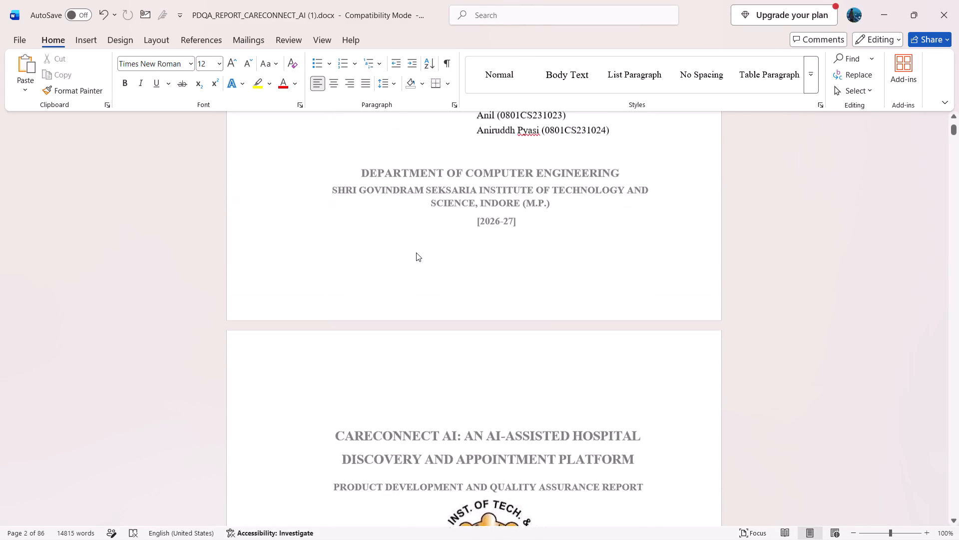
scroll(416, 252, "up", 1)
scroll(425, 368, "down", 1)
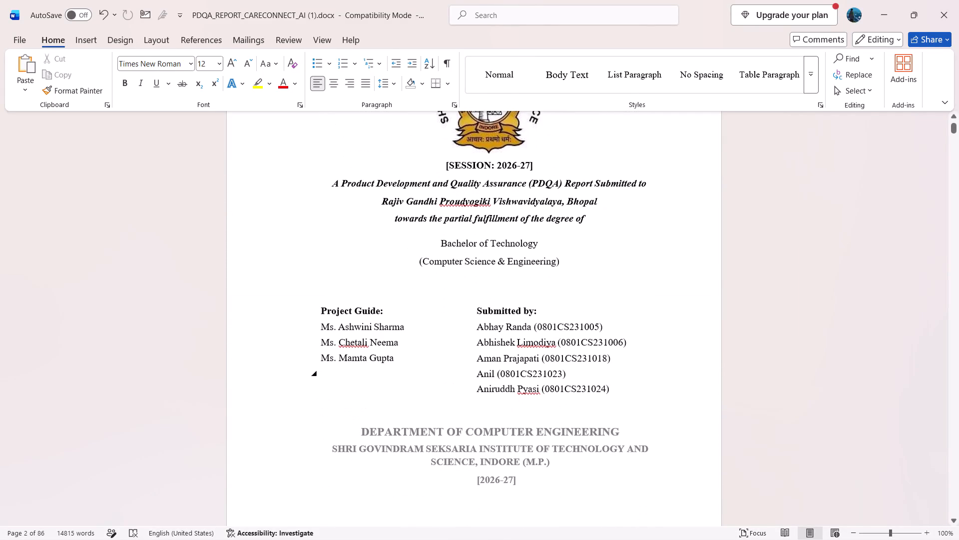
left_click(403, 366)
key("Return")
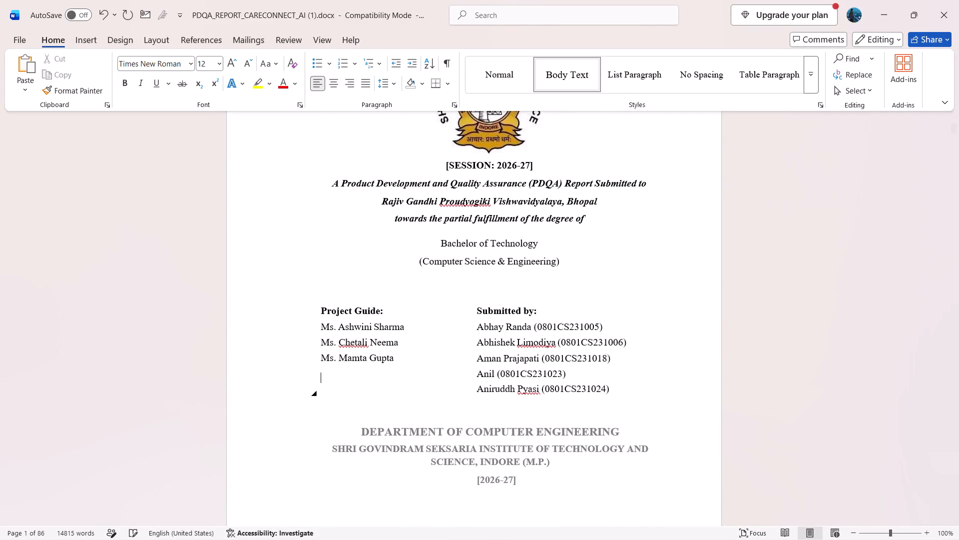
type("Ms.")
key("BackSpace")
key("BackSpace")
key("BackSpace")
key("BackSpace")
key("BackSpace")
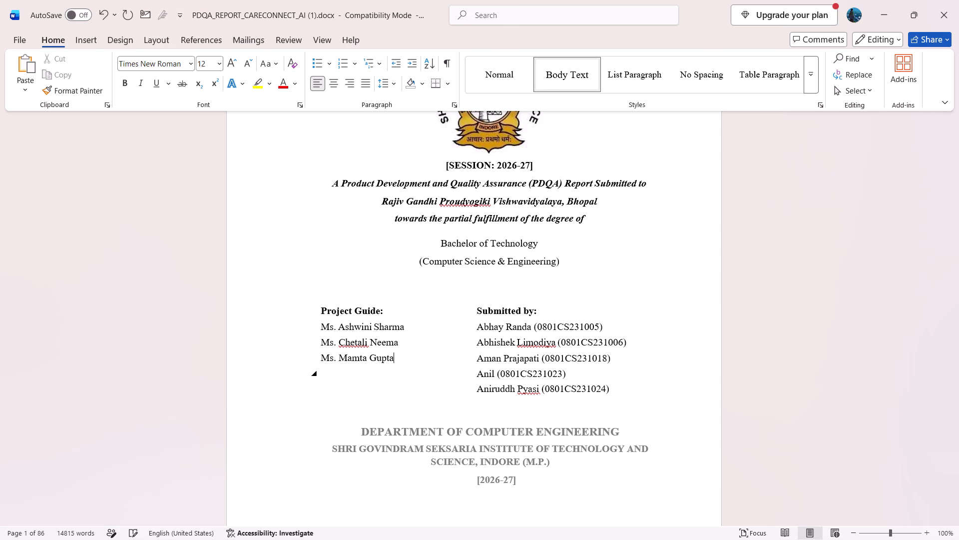
Add a fourth entry starting with "MS." below the last name in the first title page's Project Guide list.
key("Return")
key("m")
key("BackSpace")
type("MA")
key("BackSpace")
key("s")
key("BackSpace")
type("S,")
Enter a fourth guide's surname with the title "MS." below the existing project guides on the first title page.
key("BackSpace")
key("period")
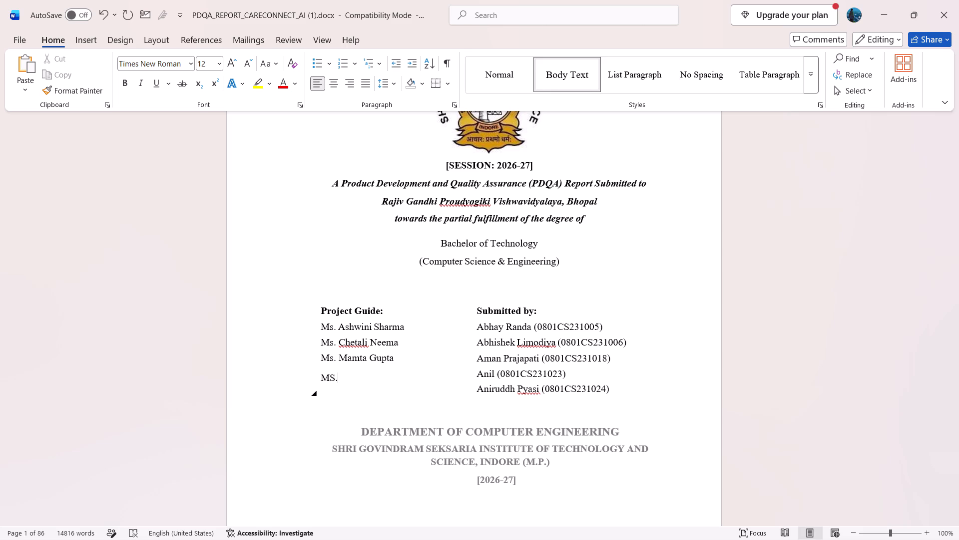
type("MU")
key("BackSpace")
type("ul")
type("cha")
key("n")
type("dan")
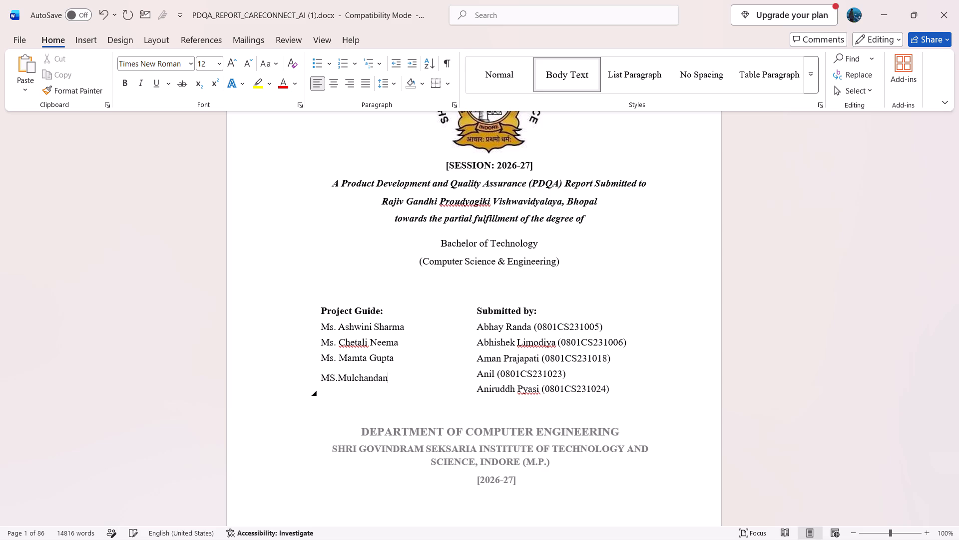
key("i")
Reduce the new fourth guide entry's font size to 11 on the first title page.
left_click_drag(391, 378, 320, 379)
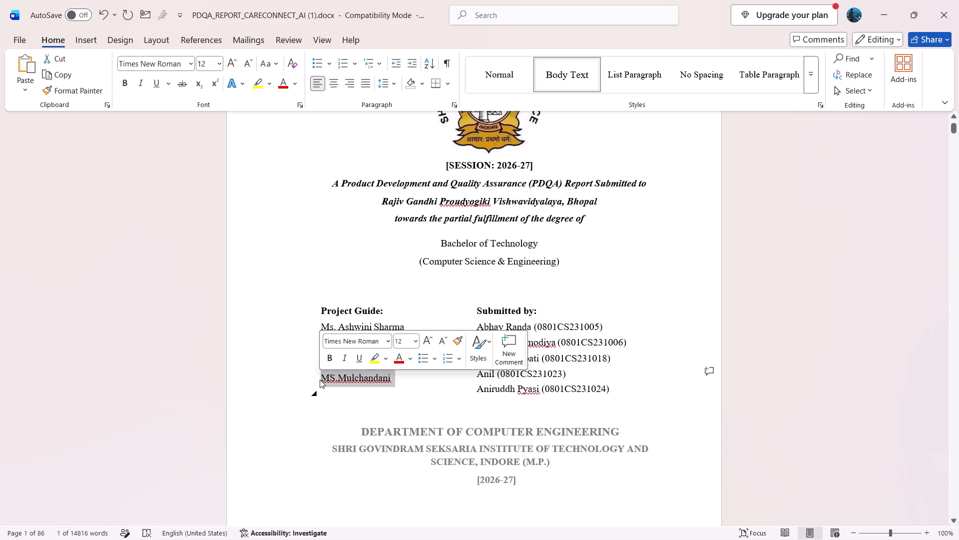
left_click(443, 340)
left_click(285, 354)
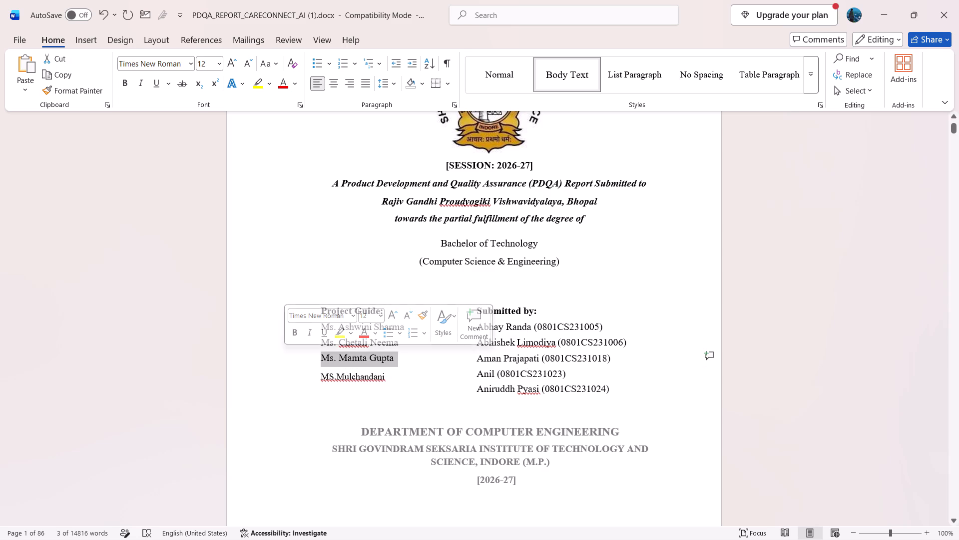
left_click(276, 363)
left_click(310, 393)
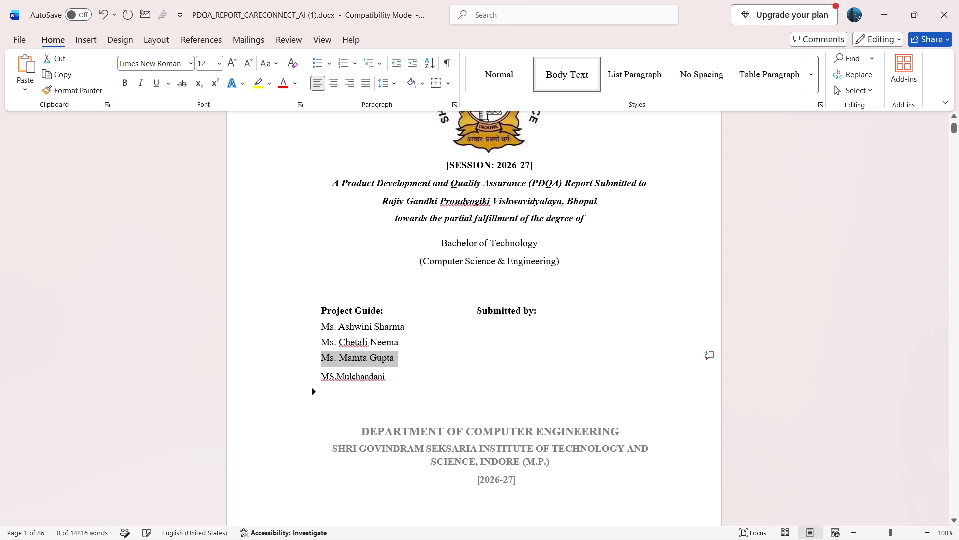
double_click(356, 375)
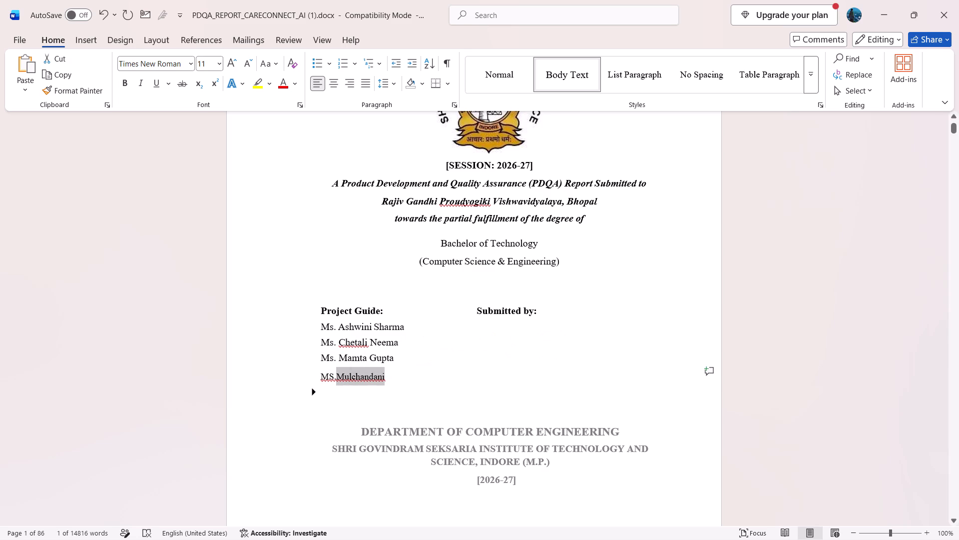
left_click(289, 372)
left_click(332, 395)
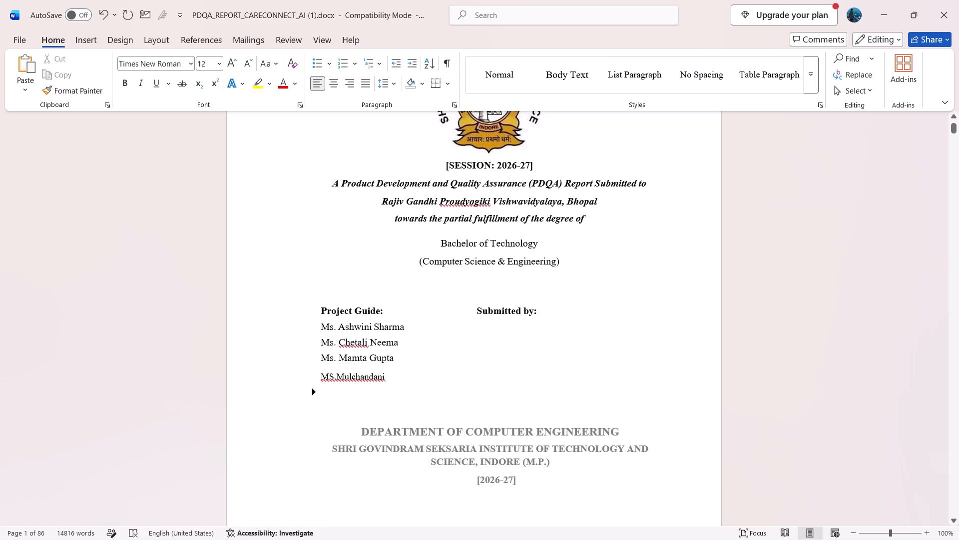
Compare the font and style of the fourth guide entry with the guide names above it on the first title page.
double_click(353, 378)
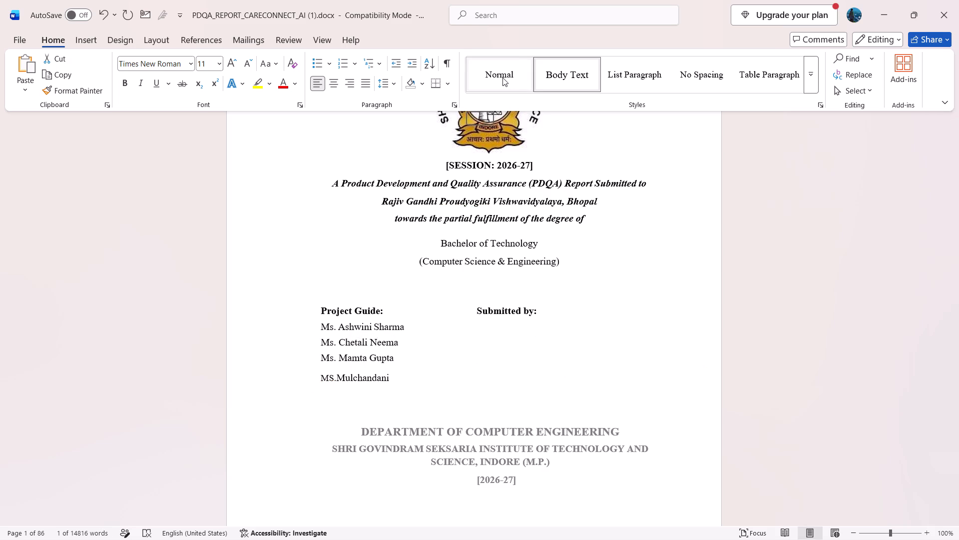
left_click(328, 376)
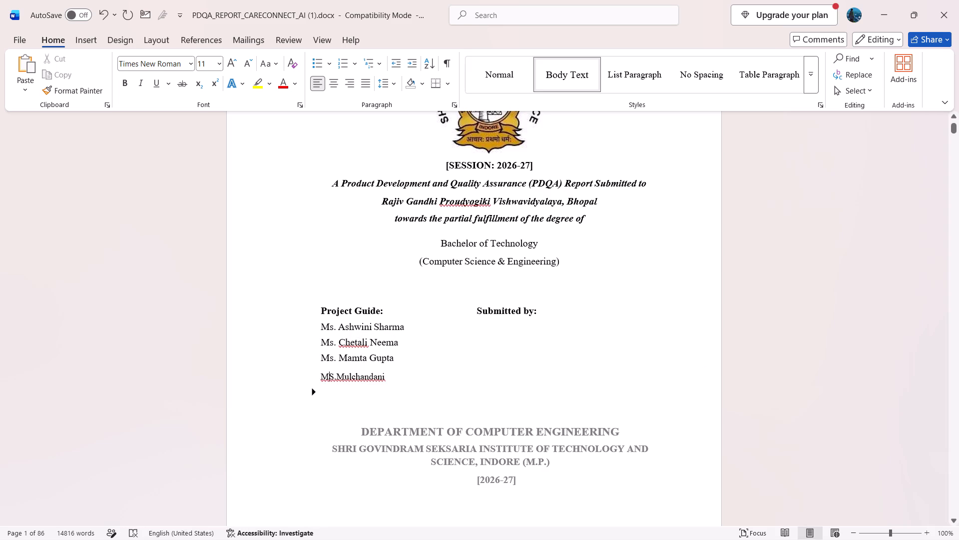
left_click_drag(318, 376, 367, 379)
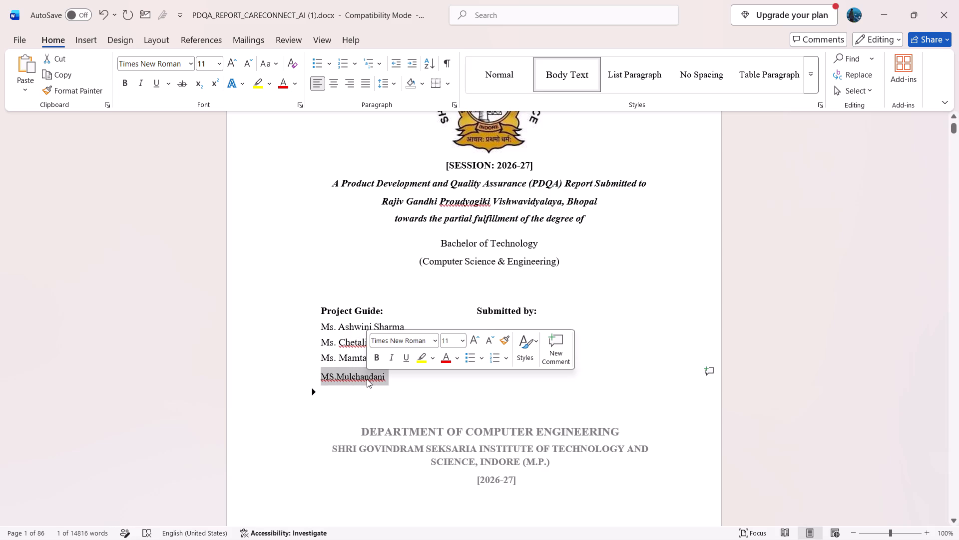
left_click_drag(320, 322, 341, 326)
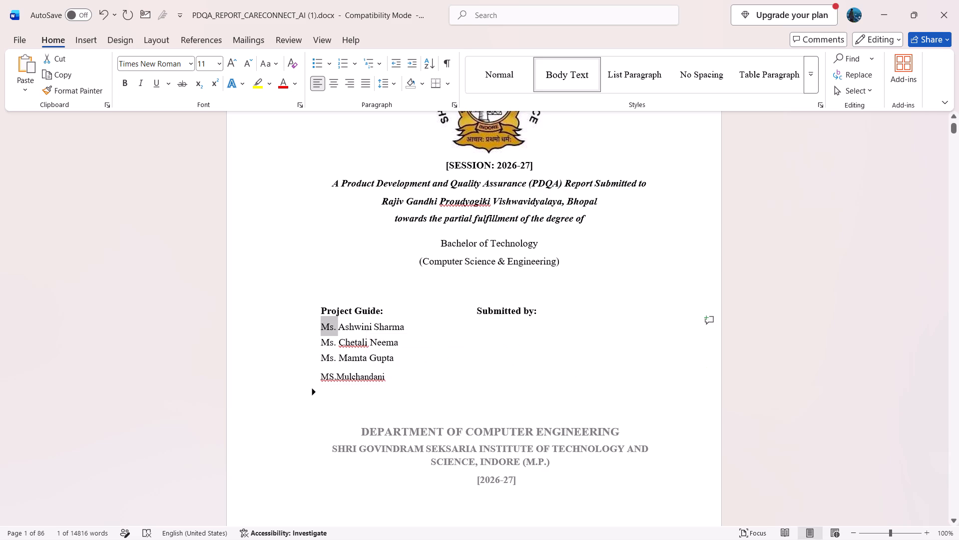
left_click_drag(341, 326, 383, 325)
left_click_drag(319, 342, 327, 342)
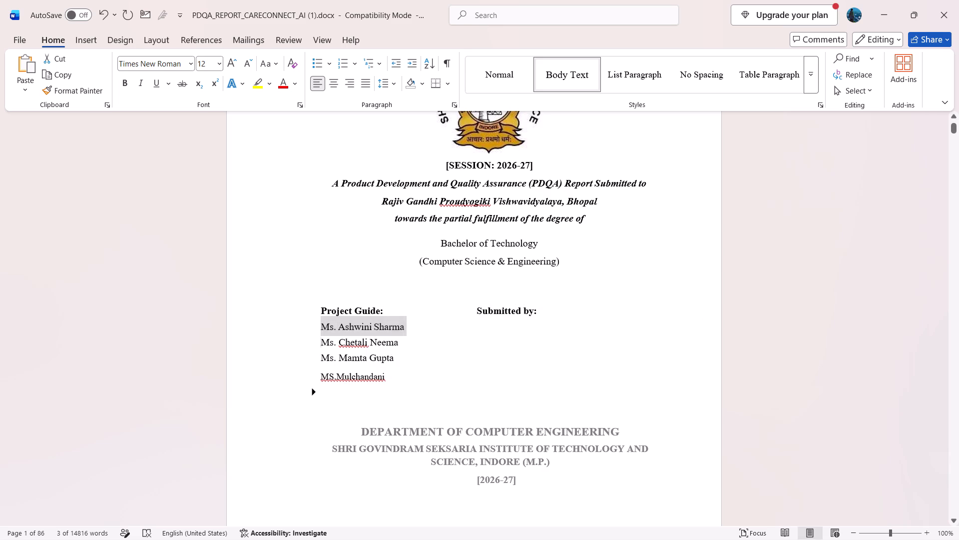
left_click_drag(327, 342, 381, 339)
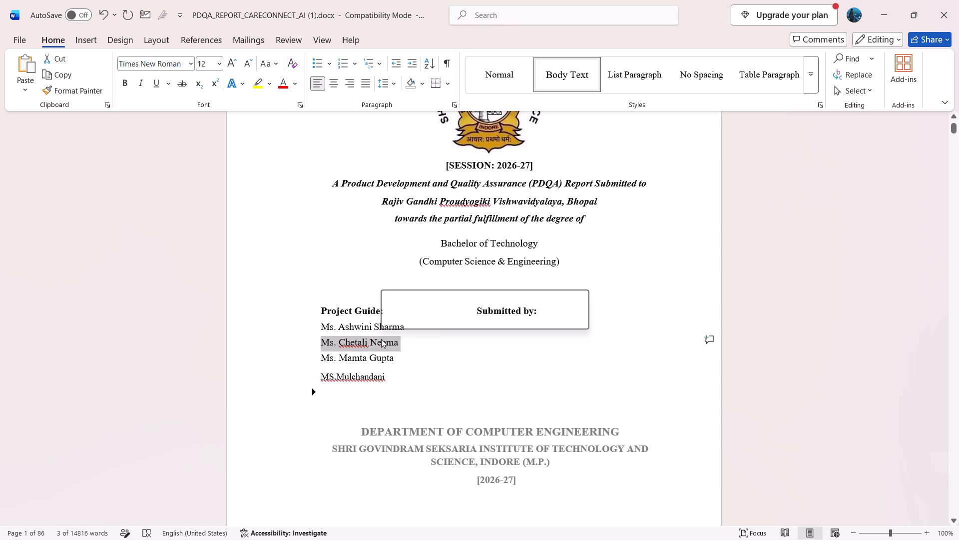
left_click(426, 356)
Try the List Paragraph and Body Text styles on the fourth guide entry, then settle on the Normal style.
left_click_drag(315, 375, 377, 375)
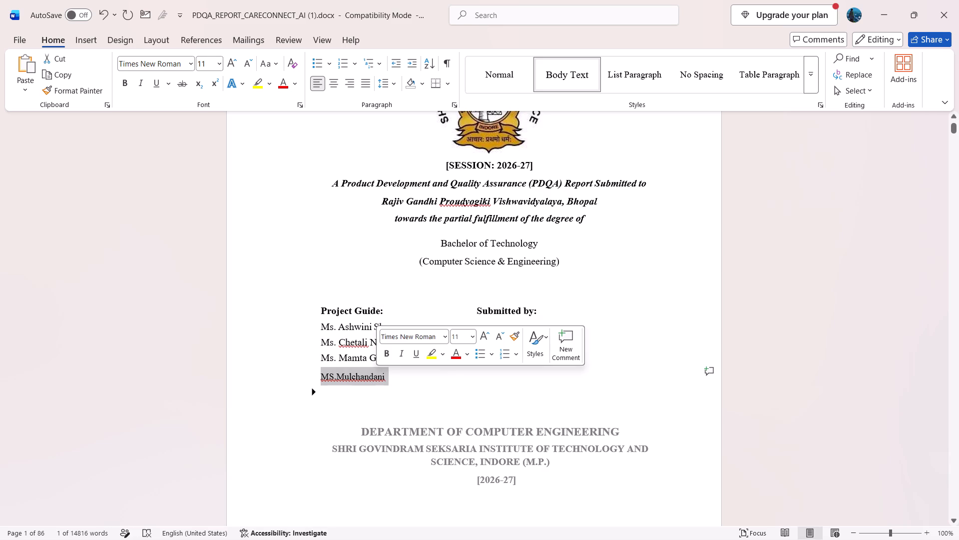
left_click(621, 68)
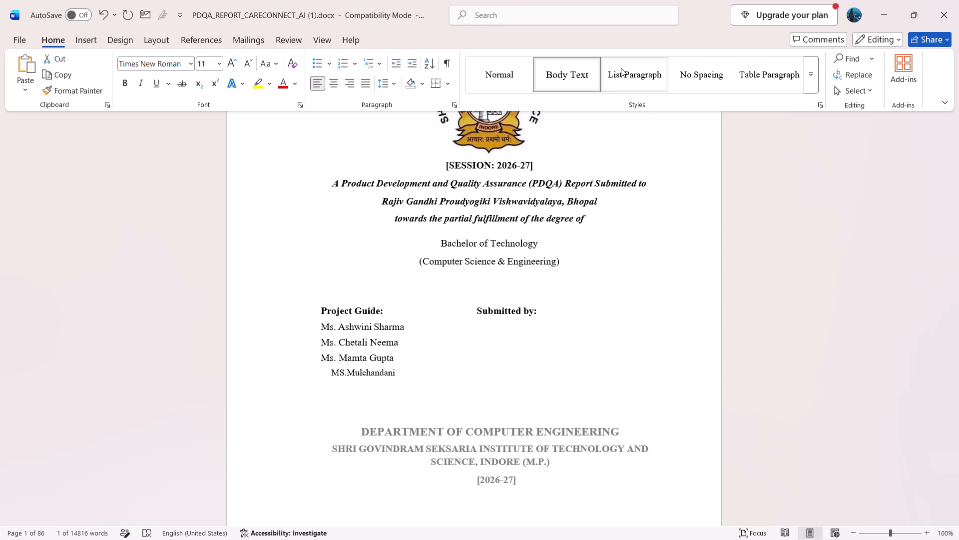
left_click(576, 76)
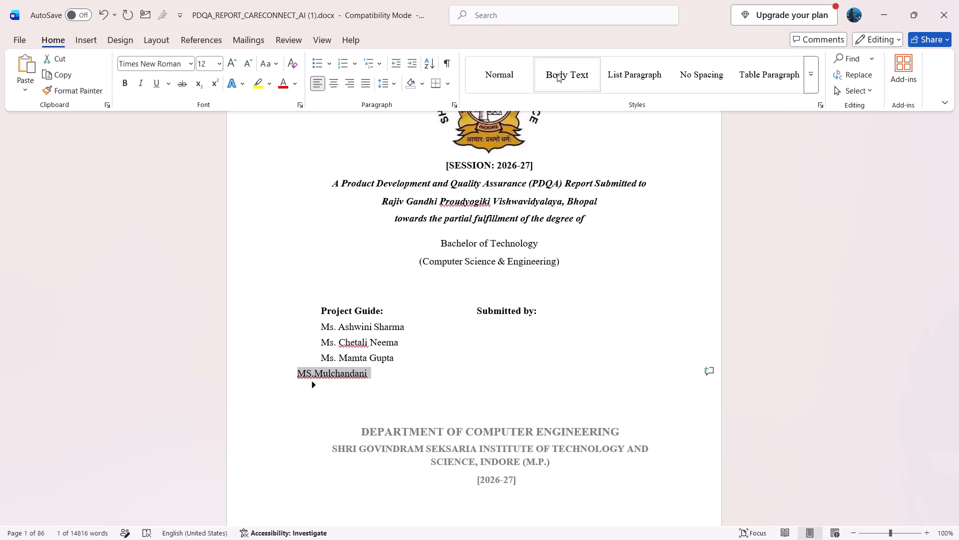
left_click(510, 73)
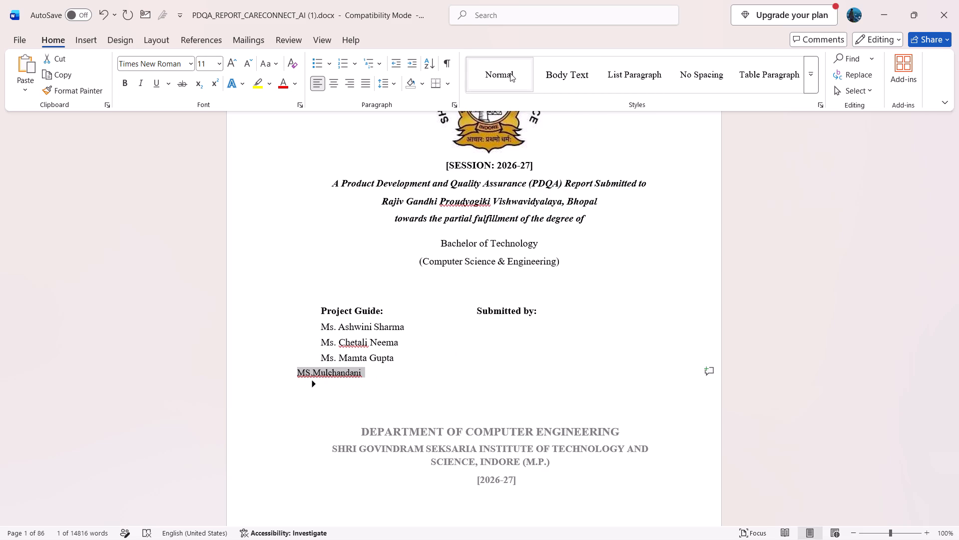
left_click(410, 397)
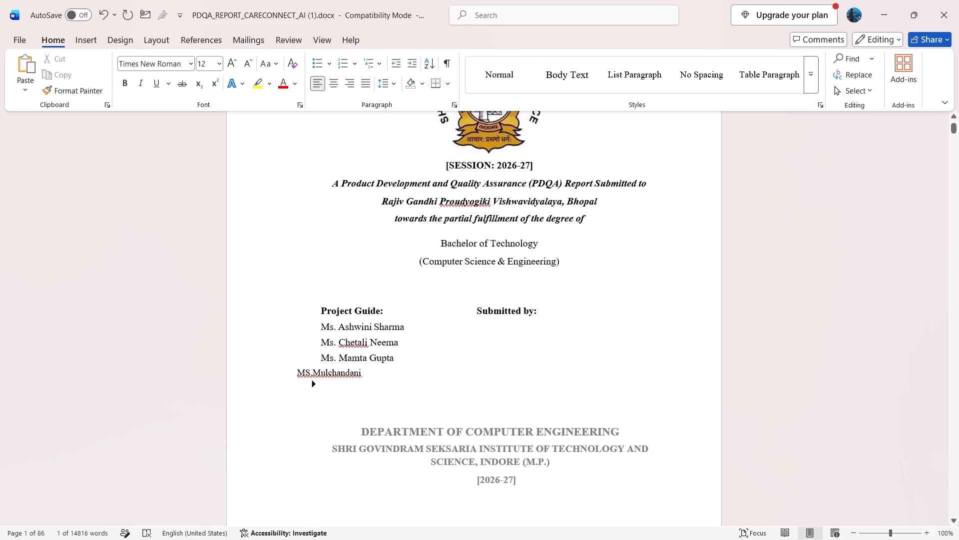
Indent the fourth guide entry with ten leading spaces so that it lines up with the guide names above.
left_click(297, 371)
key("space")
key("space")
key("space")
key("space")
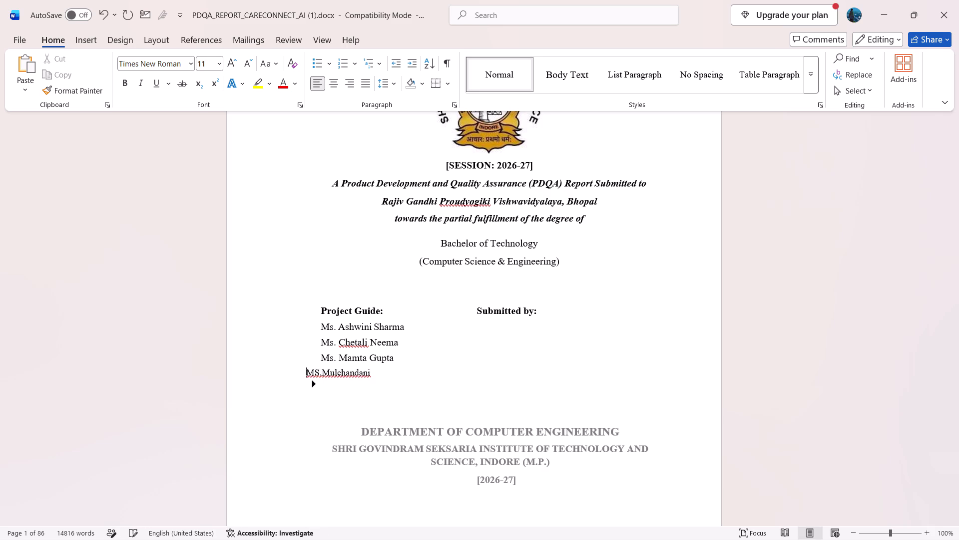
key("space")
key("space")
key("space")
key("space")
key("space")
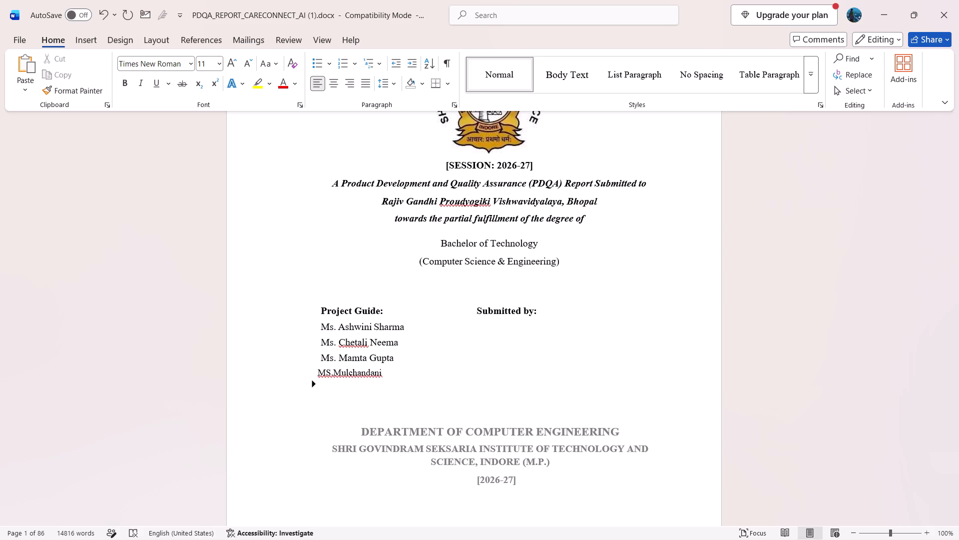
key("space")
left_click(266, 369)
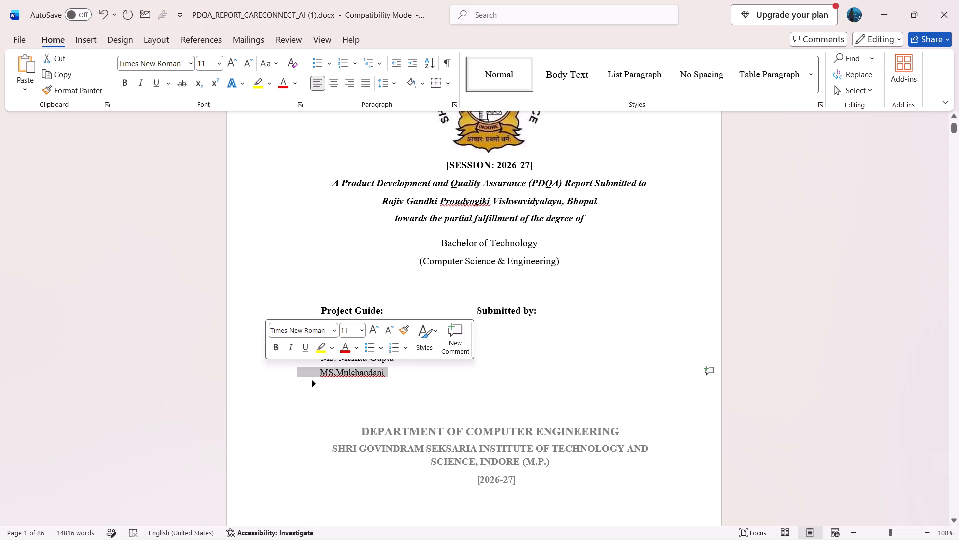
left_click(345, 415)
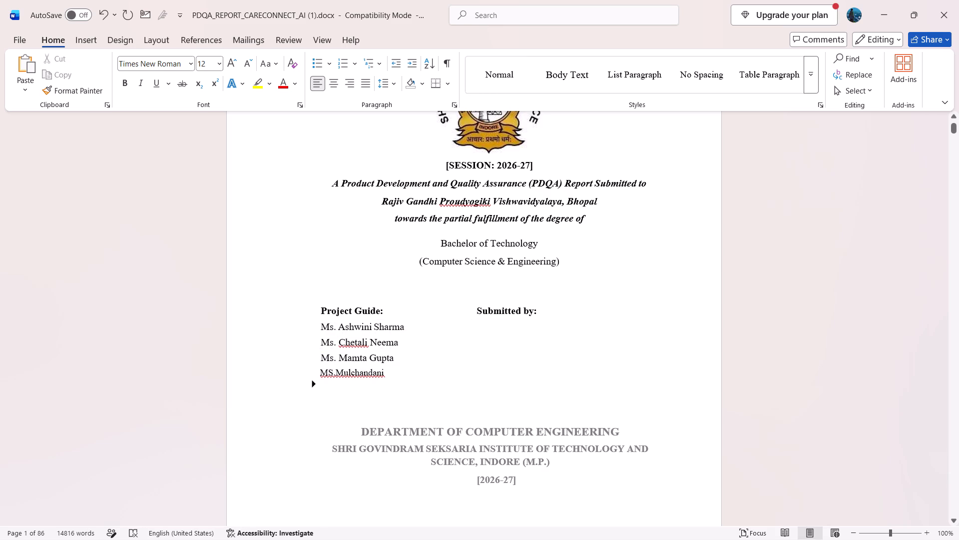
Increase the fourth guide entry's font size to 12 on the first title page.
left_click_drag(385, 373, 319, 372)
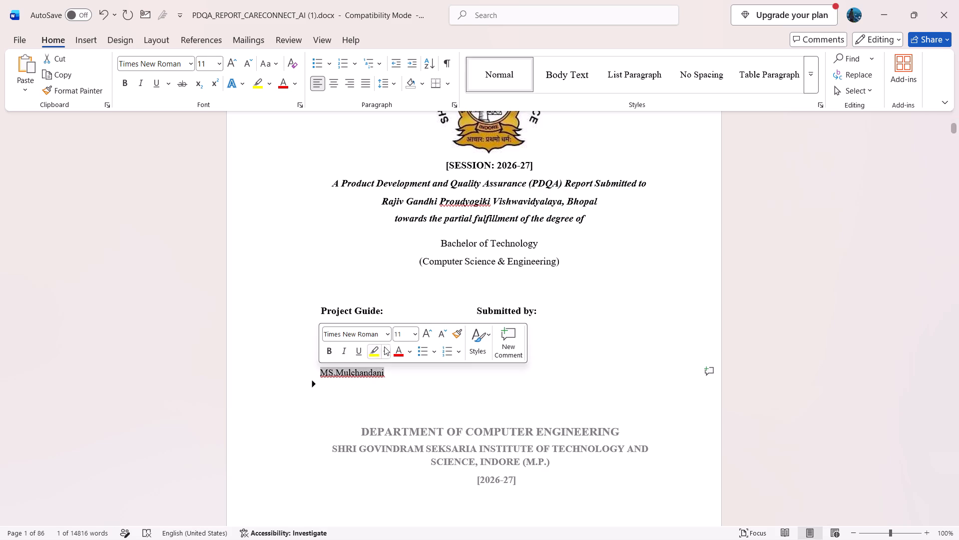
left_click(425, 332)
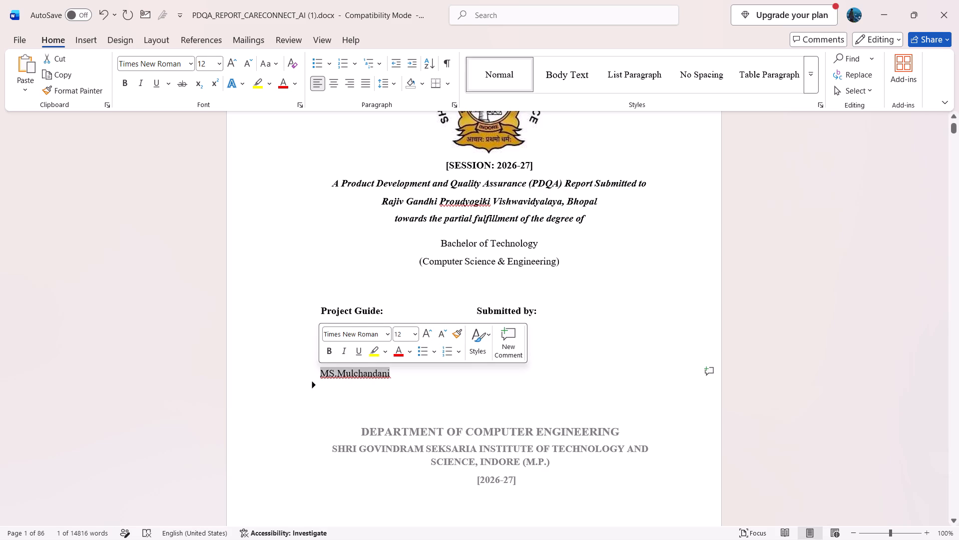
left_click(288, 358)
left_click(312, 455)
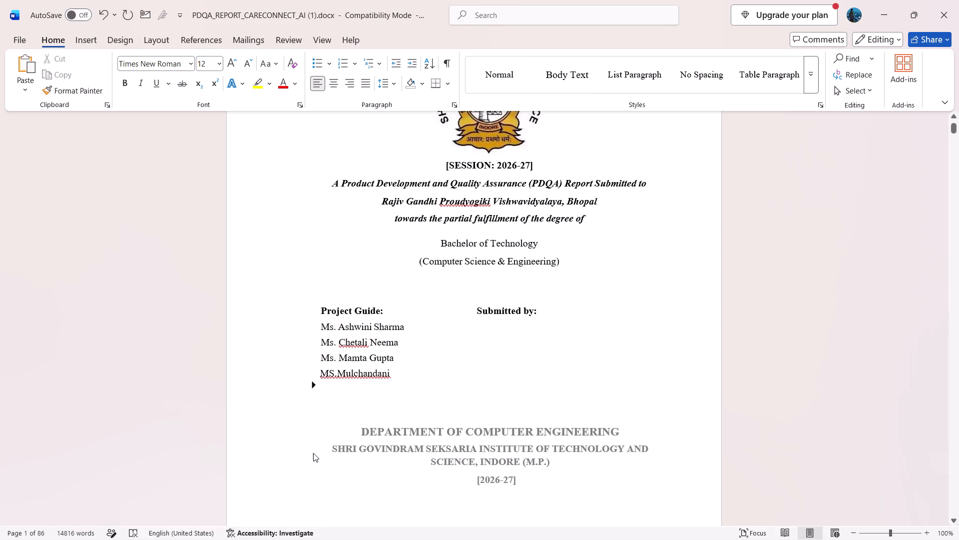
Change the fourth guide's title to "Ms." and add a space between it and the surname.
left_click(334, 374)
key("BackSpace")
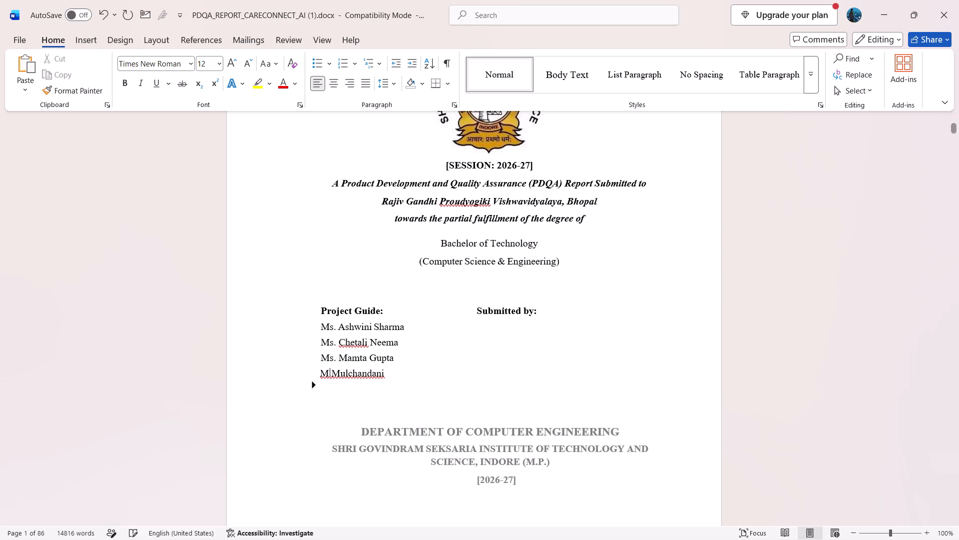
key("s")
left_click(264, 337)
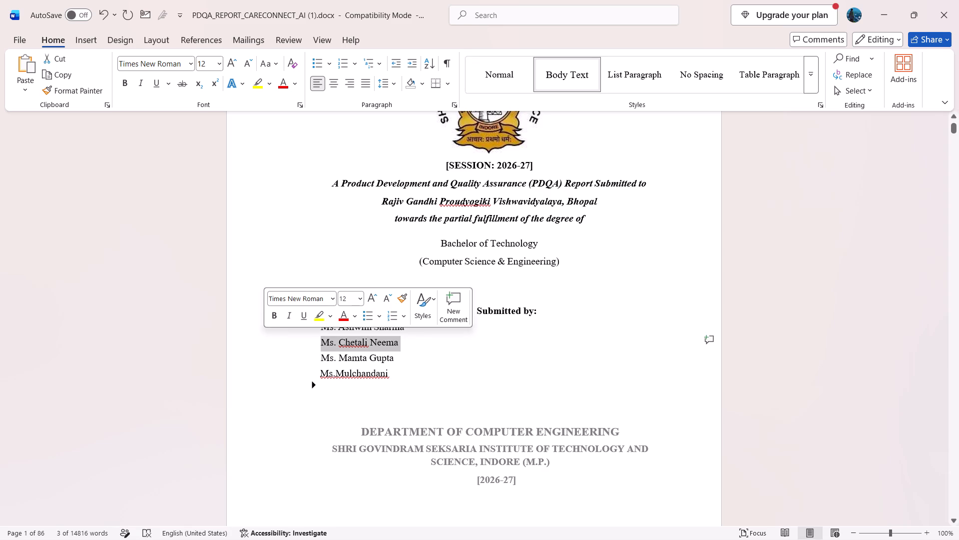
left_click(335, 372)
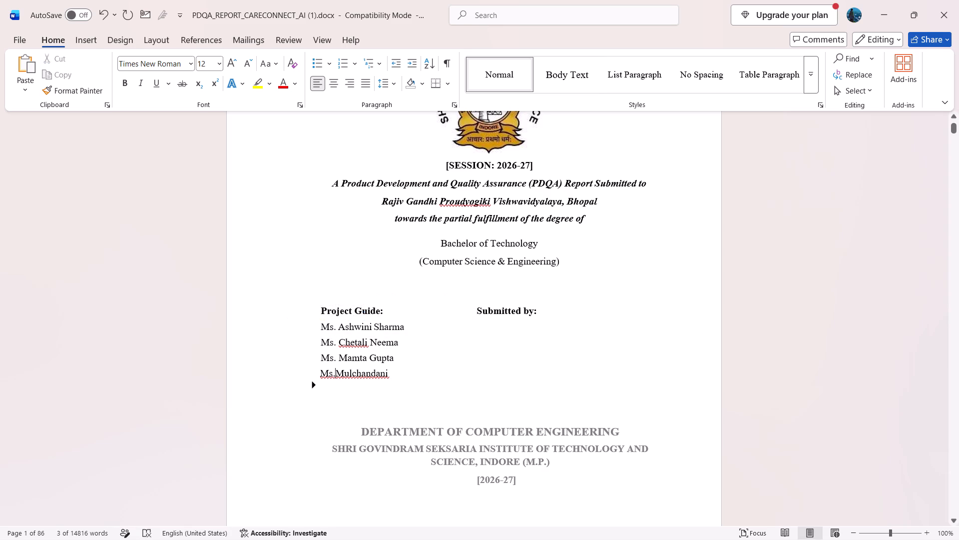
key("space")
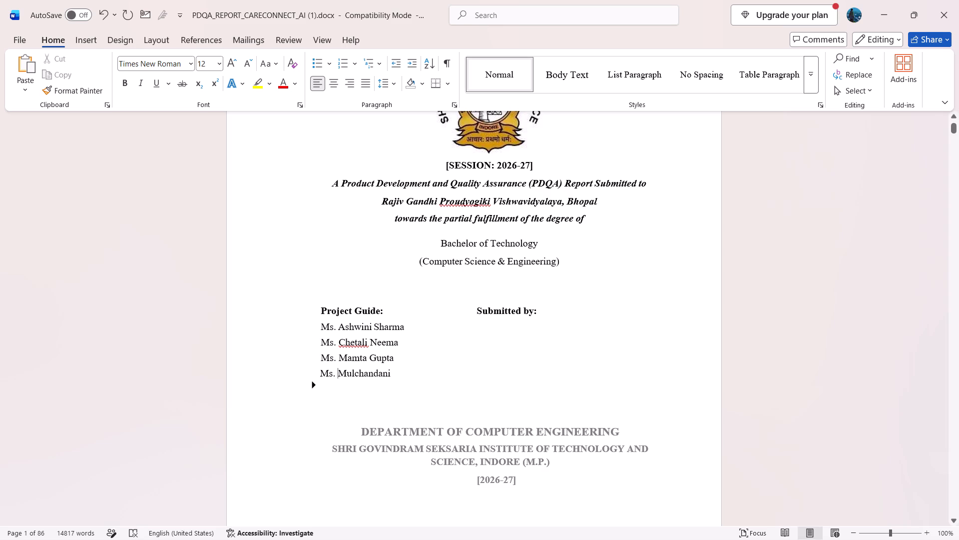
Check the second title page's student list, then undo the recent guide entry changes until the first title page's student list is restored.
scroll(414, 403, "down", 6)
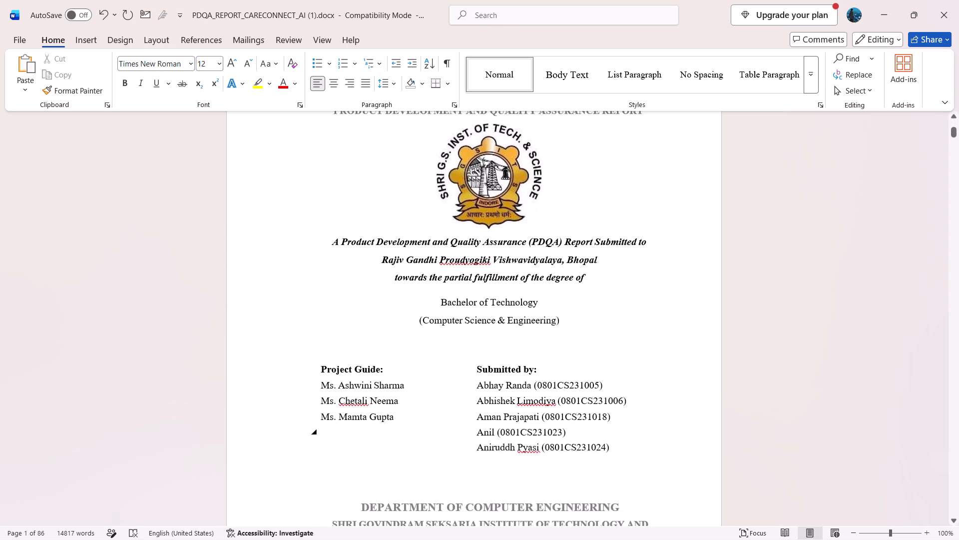
scroll(414, 403, "up", 4)
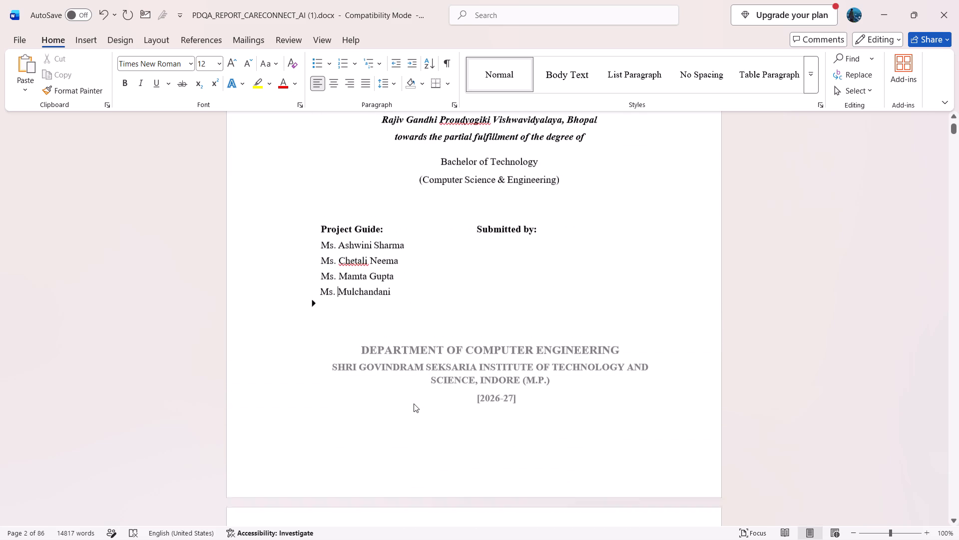
key("ctrl+z")
key("ctrl+z")
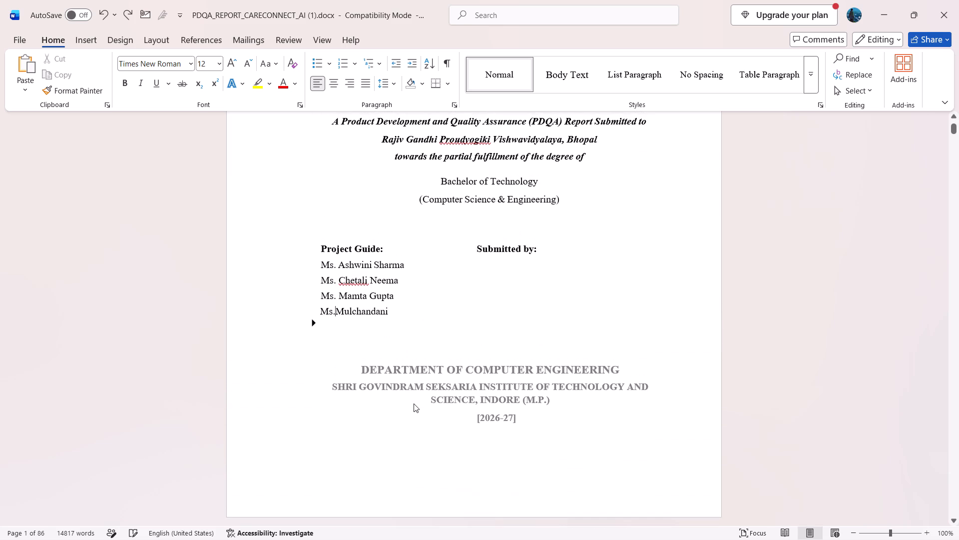
key("ctrl+z")
key("ctrl+z")
key("ctrl+z")
key("ctrl+z")
key("ctrl+z")
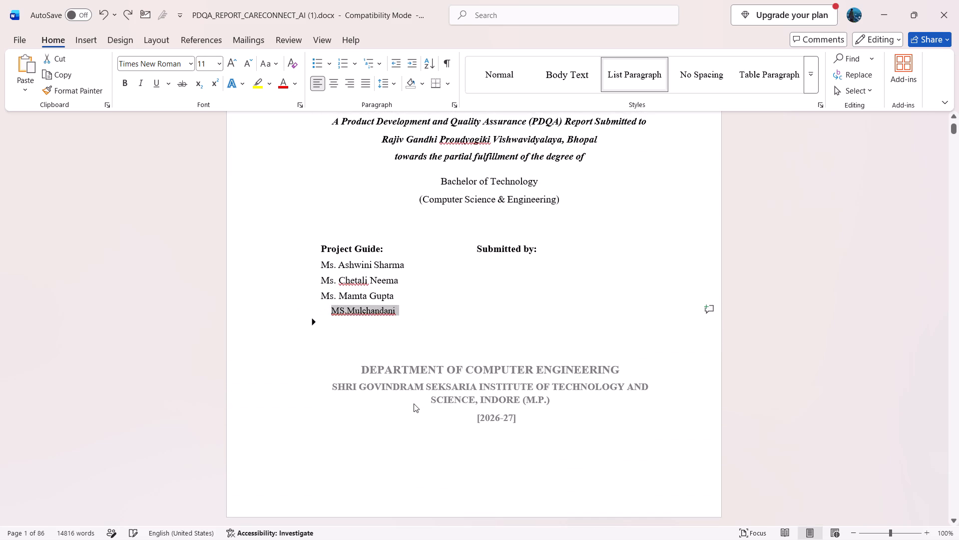
key("ctrl+z")
key("ctrl+z")
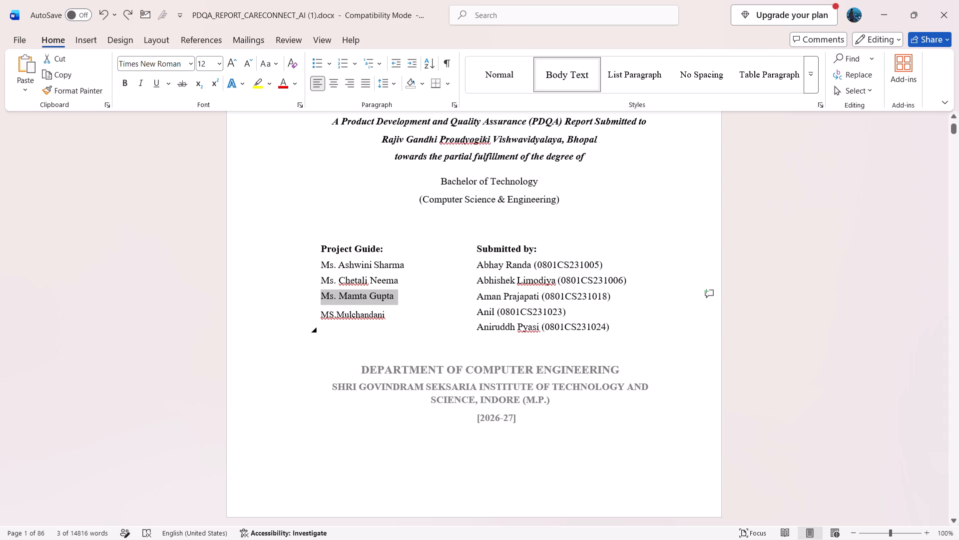
Apply the Normal style to the fourth guide entry and indent it with ten leading spaces to align with the guides above.
left_click_drag(385, 313, 317, 316)
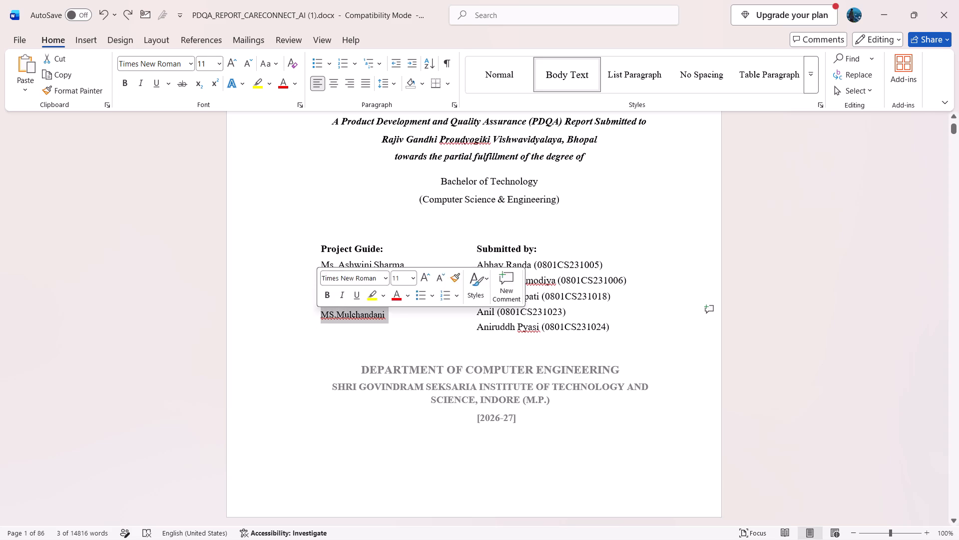
left_click(503, 71)
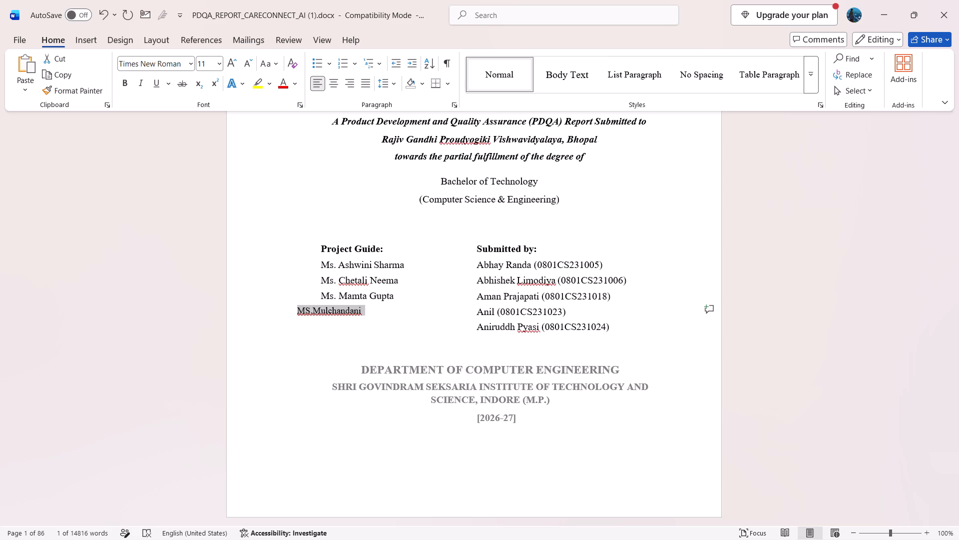
left_click(294, 310)
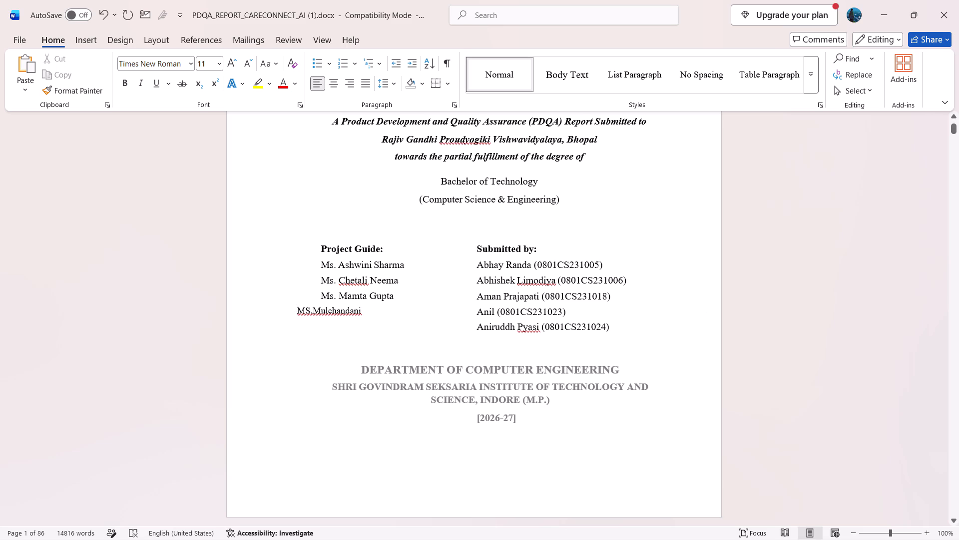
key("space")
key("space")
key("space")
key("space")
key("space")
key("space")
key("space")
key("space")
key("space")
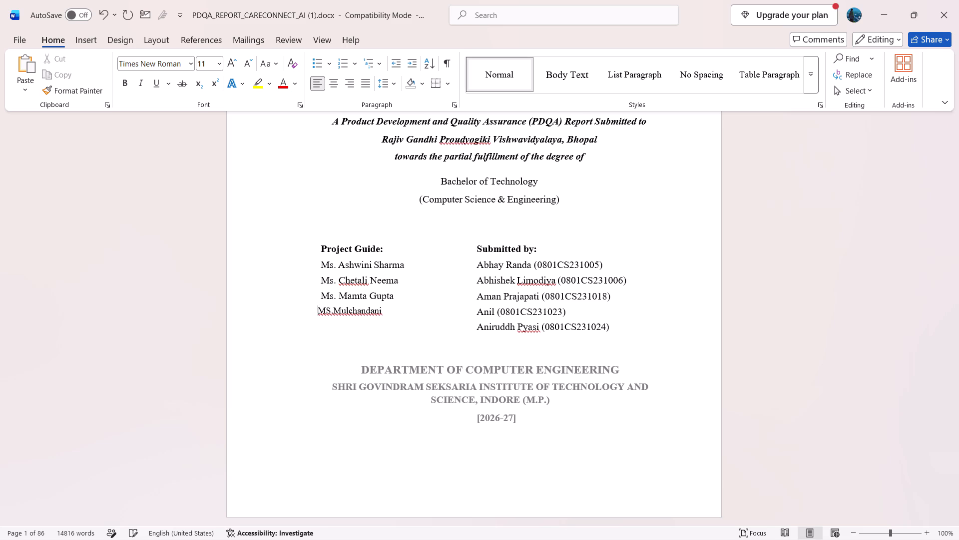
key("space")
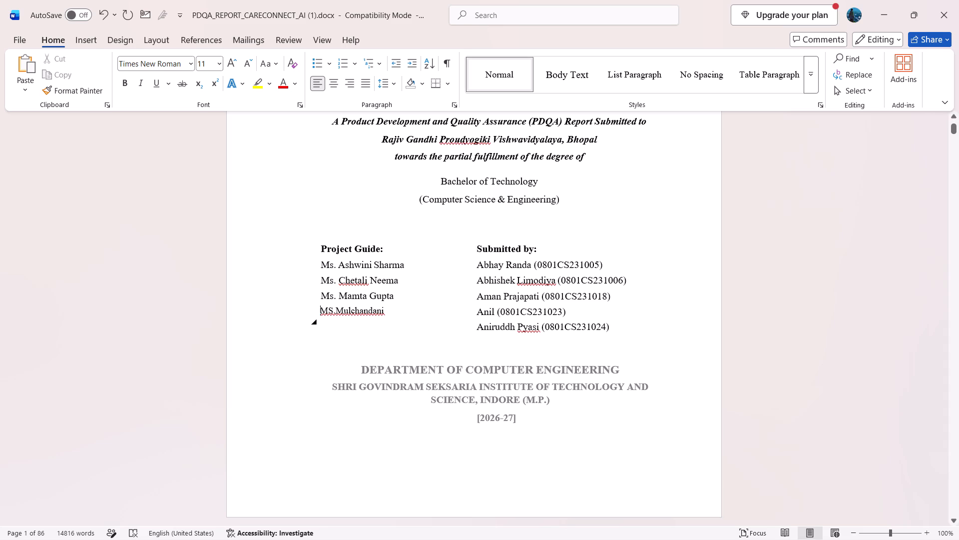
Change the fourth guide's title to "Ms." and add a space before the surname.
left_click(332, 308)
key("BackSpace")
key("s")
key("Right")
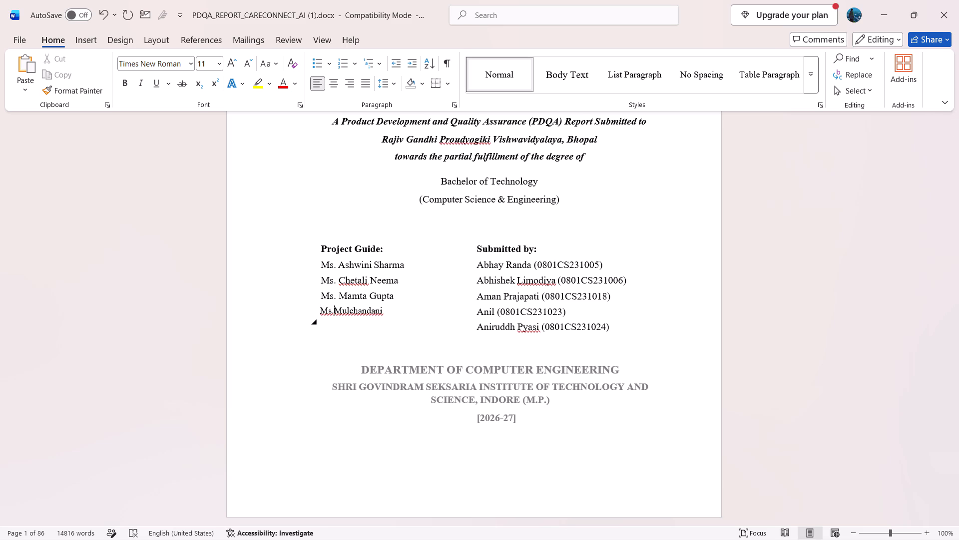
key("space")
Increase the fourth guide entry's font size to 12 on the first title page.
left_click_drag(389, 311, 317, 311)
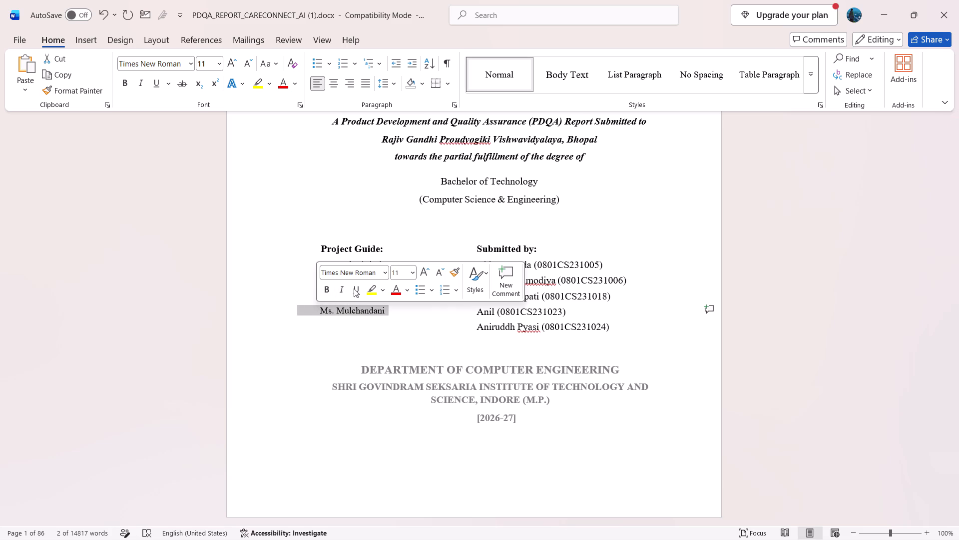
left_click(423, 273)
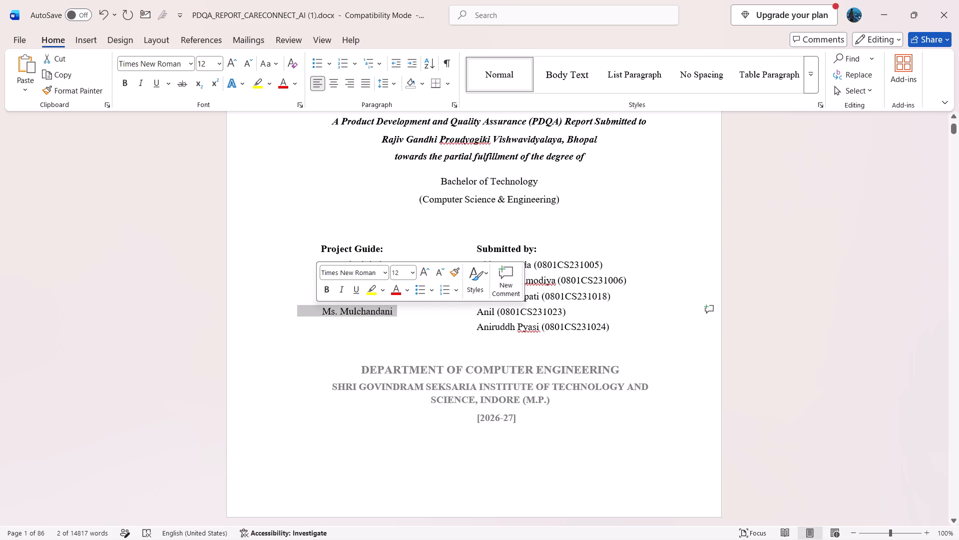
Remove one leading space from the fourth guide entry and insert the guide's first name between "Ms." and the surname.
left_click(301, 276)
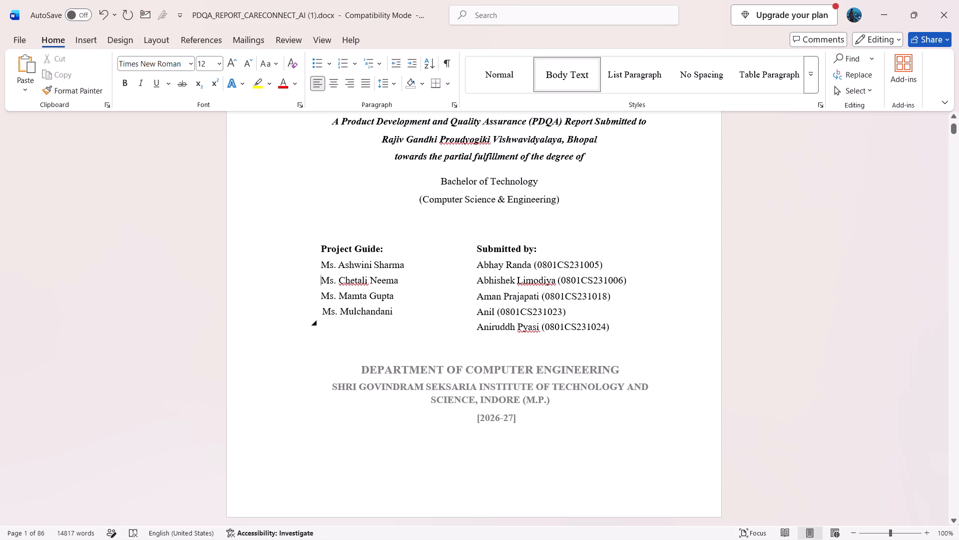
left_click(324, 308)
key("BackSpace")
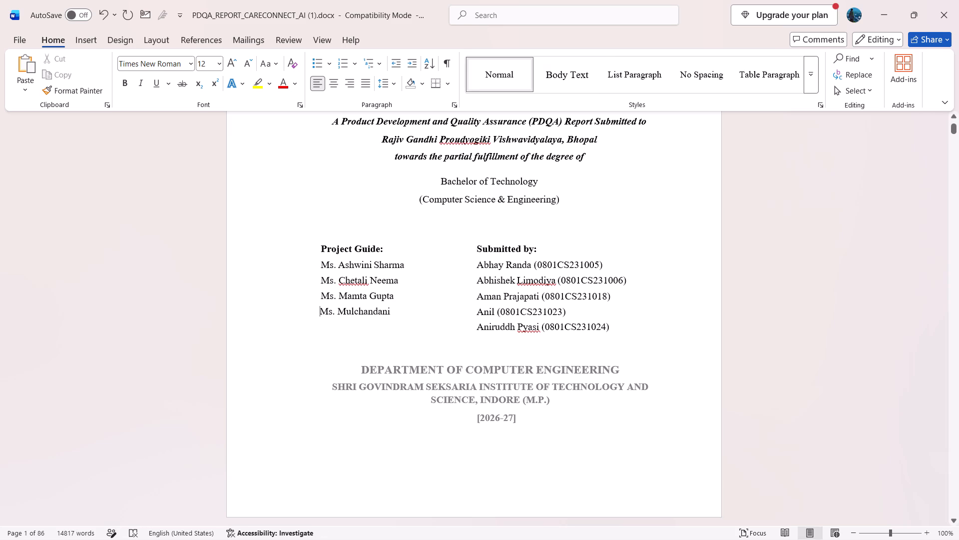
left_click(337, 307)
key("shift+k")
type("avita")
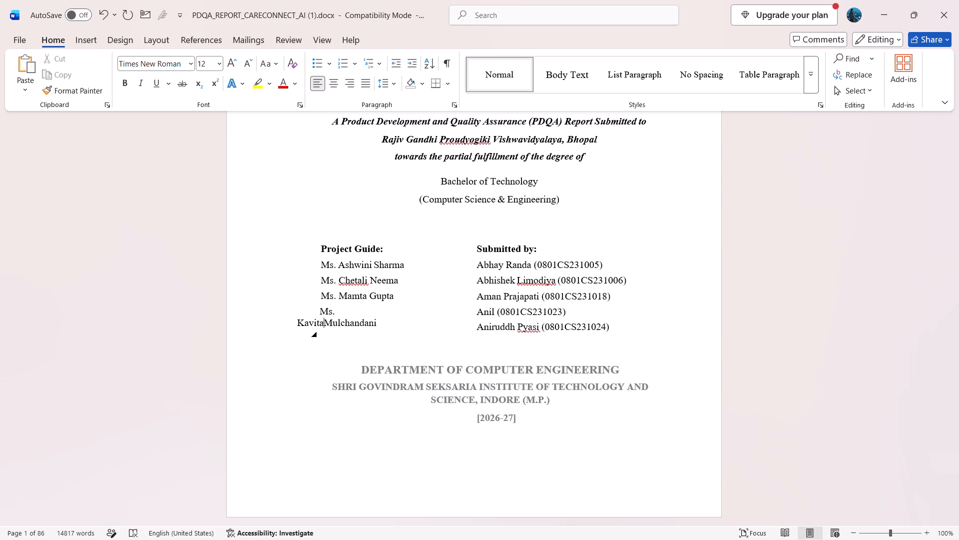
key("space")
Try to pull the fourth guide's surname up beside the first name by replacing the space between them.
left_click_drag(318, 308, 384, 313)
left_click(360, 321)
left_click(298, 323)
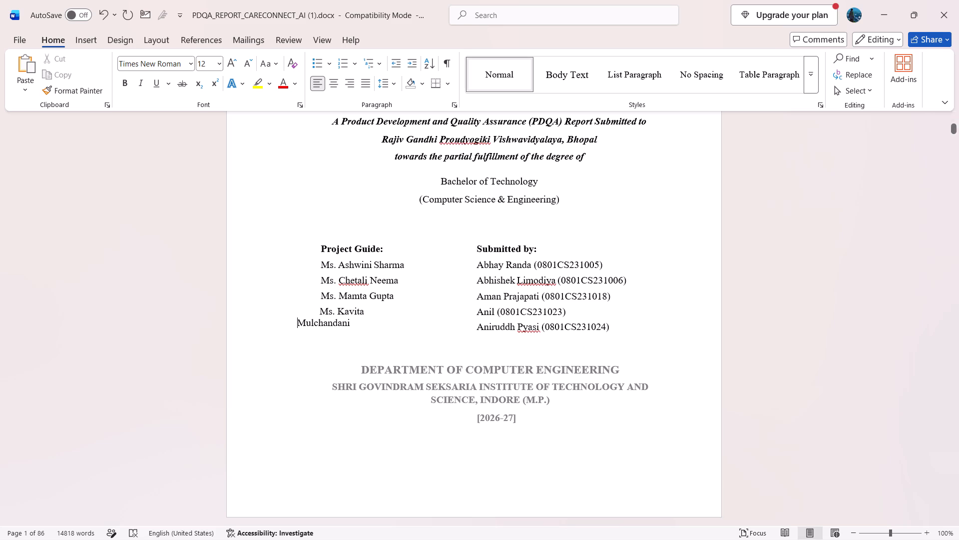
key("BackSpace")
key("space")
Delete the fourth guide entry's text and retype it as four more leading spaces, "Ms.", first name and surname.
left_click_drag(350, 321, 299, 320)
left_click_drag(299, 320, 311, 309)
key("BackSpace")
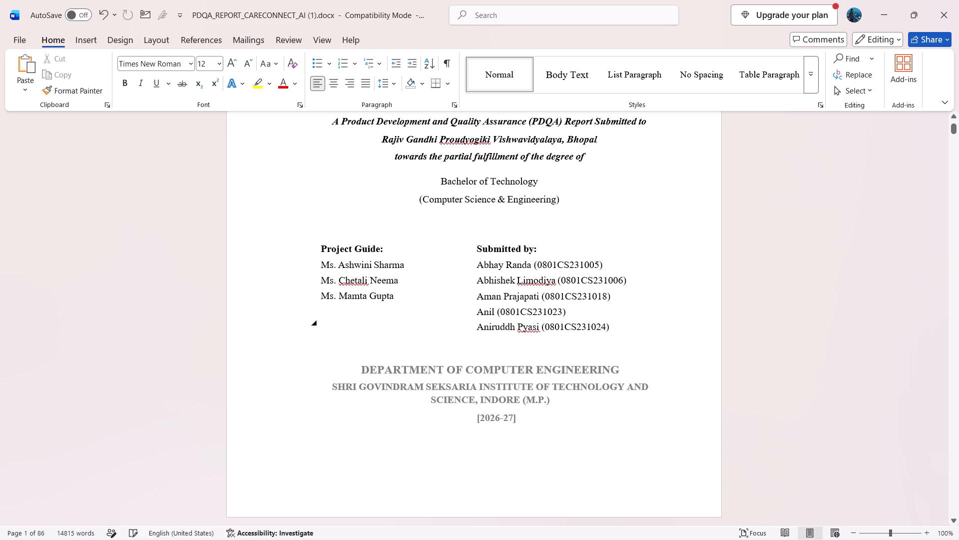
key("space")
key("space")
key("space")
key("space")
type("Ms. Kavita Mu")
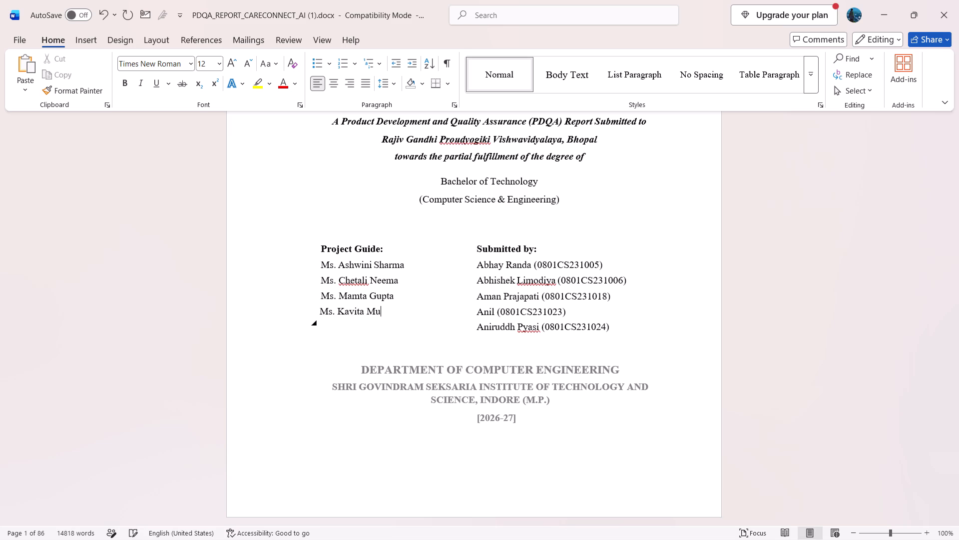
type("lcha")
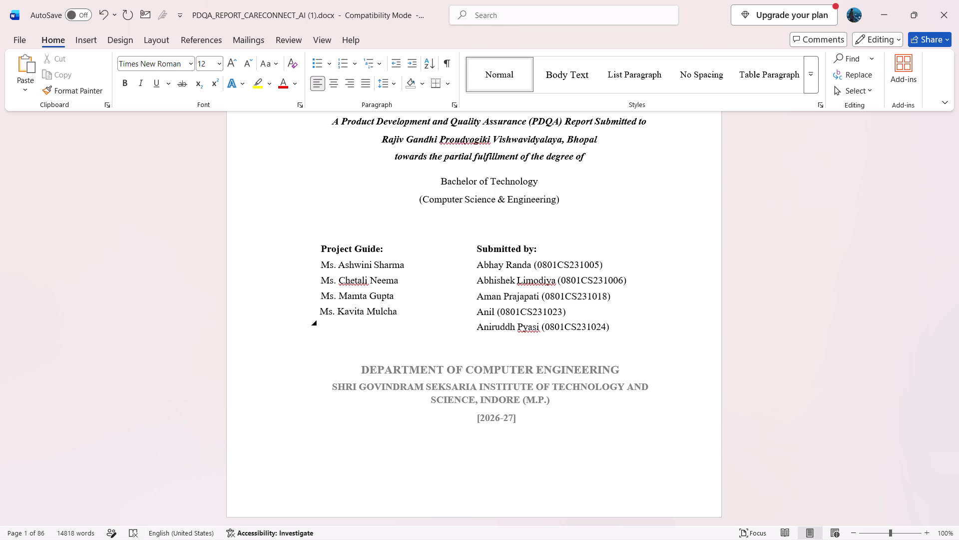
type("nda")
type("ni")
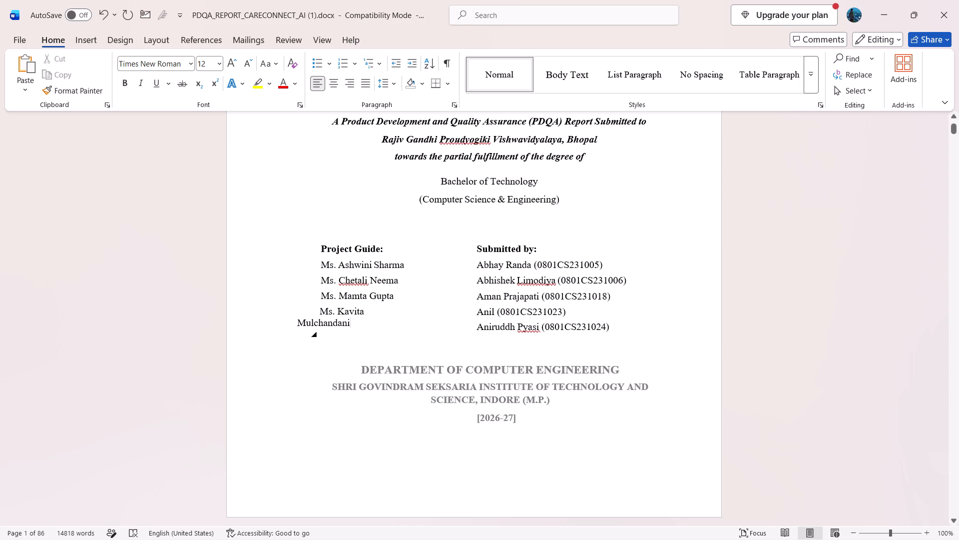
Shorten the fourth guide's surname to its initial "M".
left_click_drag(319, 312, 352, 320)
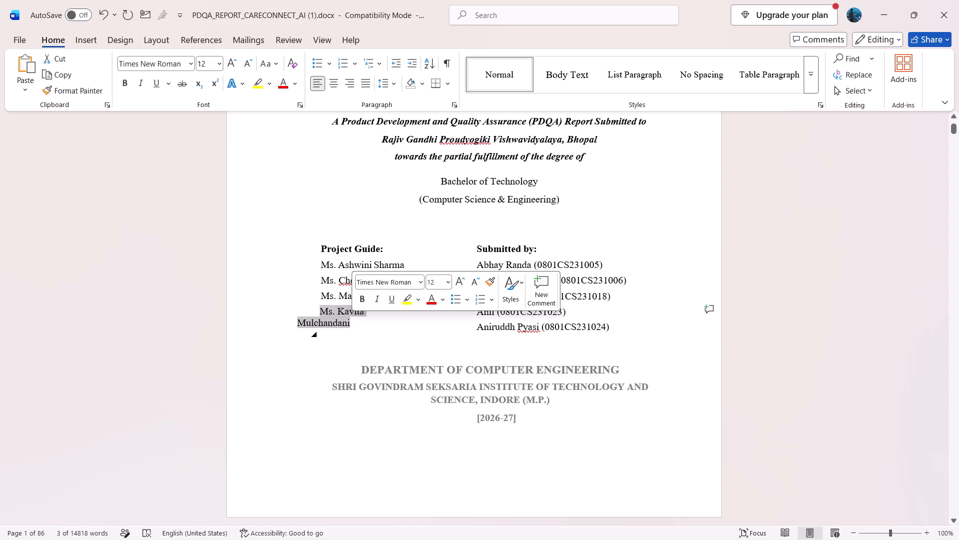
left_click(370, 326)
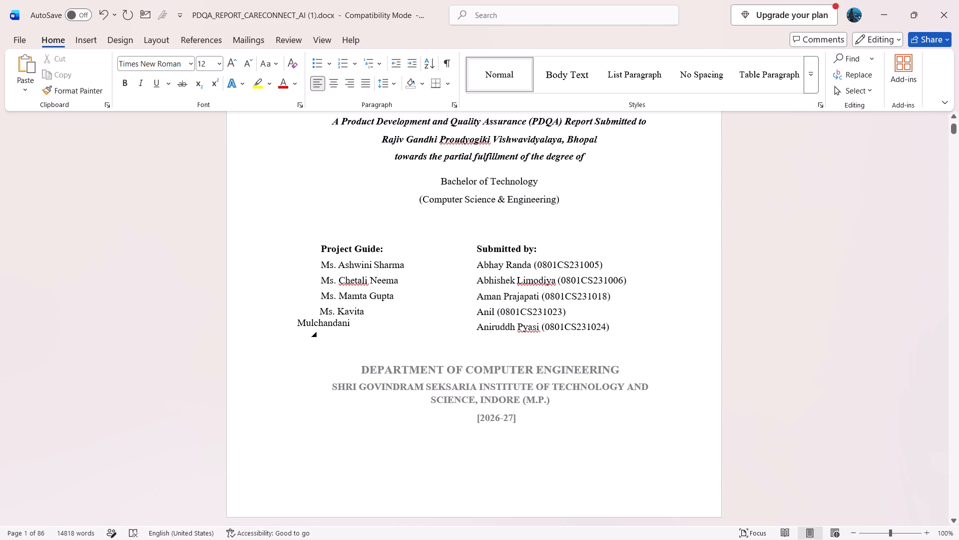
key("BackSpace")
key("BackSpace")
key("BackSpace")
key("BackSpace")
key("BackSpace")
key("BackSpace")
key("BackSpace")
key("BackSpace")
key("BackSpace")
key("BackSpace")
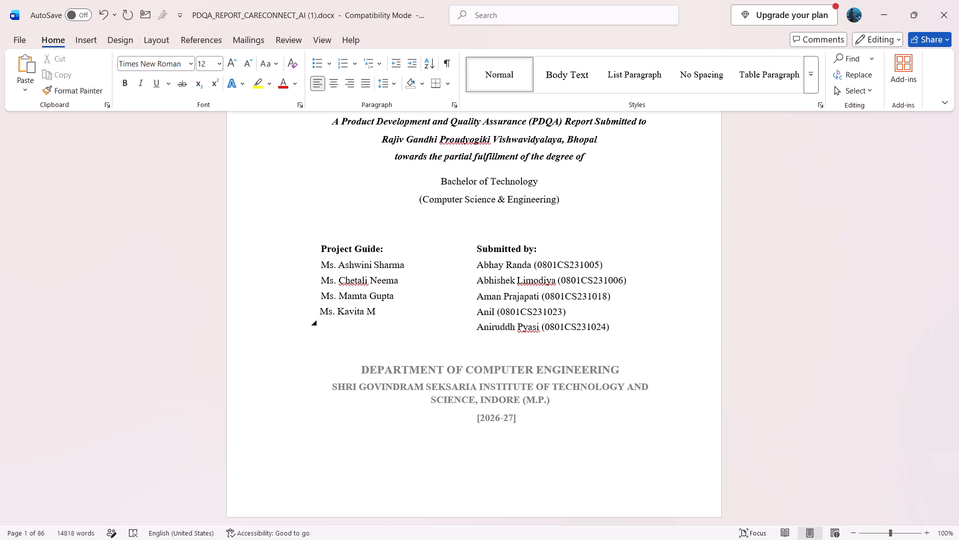
Delete the whole fourth guide entry, including its leading spaces, from the first title page.
left_click(315, 323)
left_click(315, 323)
left_click_drag(318, 311, 341, 311)
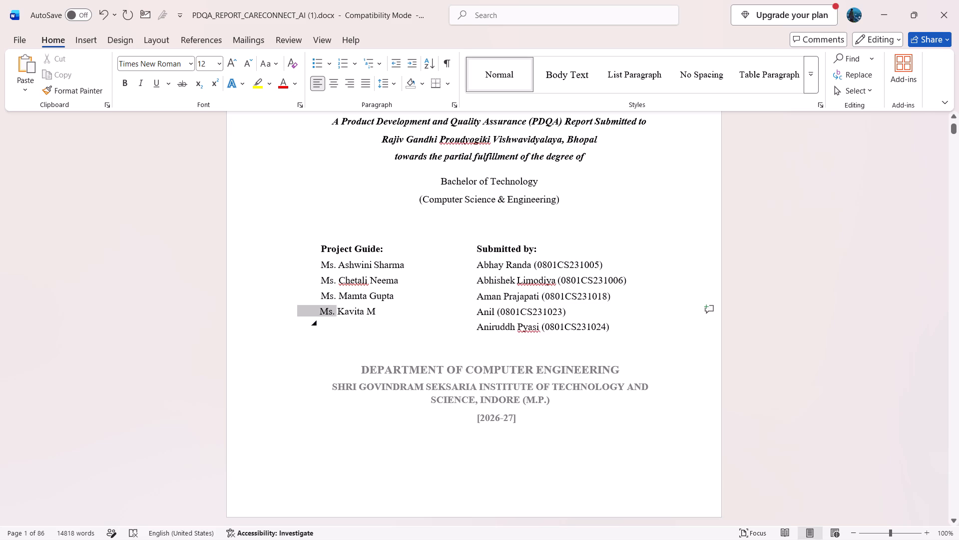
left_click_drag(341, 311, 427, 312)
left_click_drag(427, 312, 411, 313)
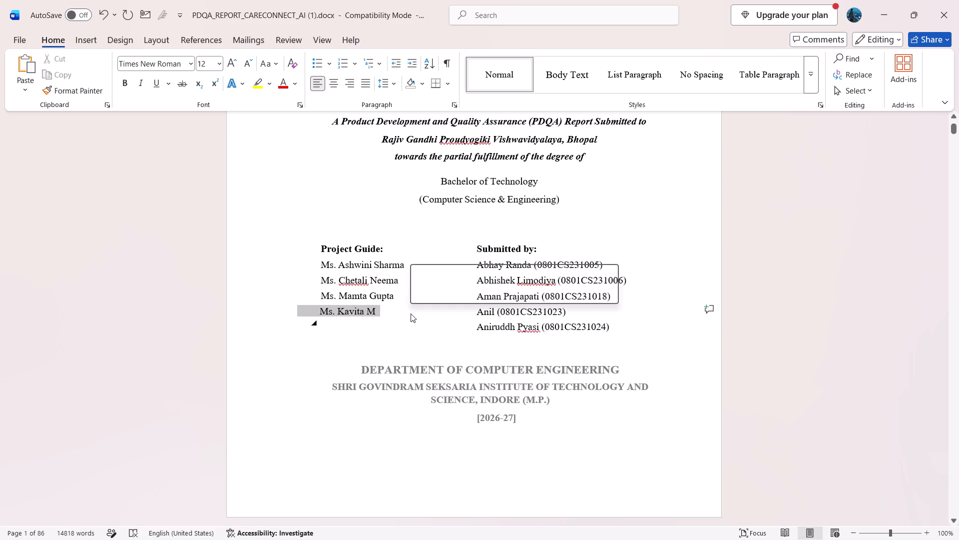
left_click(378, 309)
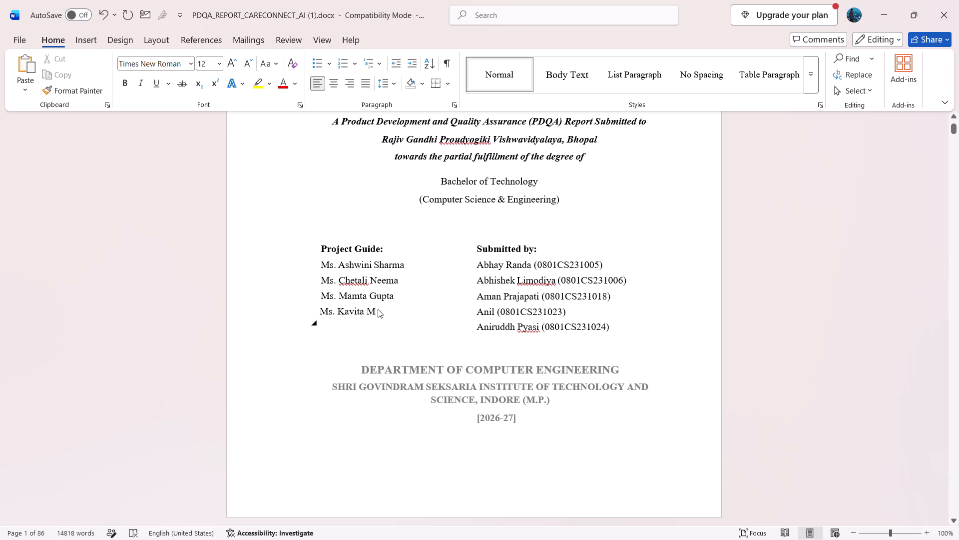
left_click_drag(316, 308, 385, 310)
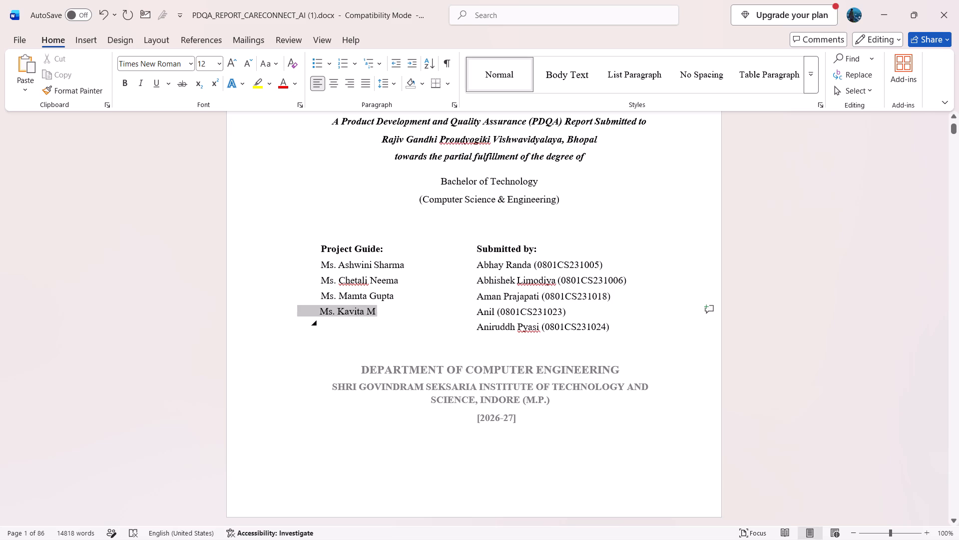
left_click_drag(385, 310, 403, 309)
key("BackSpace")
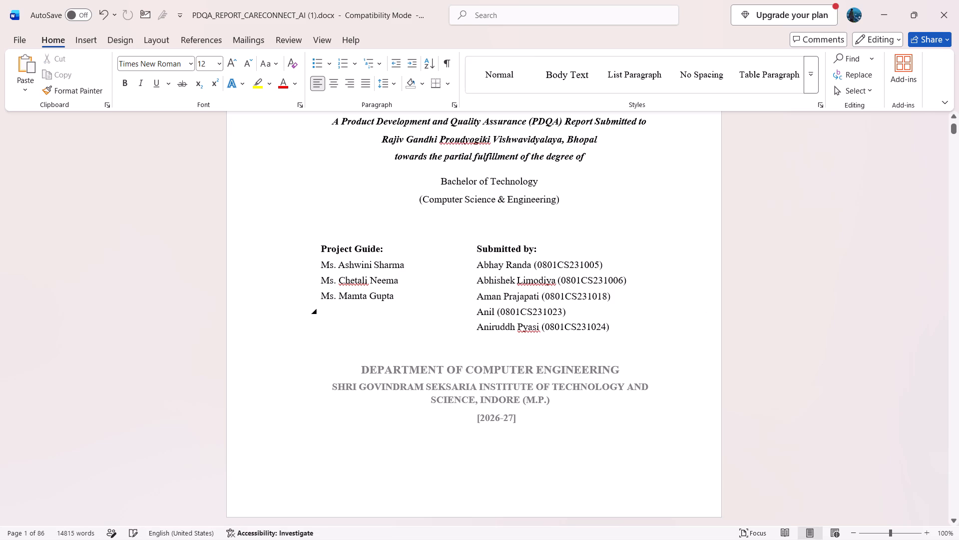
Add a new line beneath the third project guide containing "Ms." followed by the fourth guide's first name and surname.
left_click(323, 309)
left_click(323, 309)
left_click(323, 308)
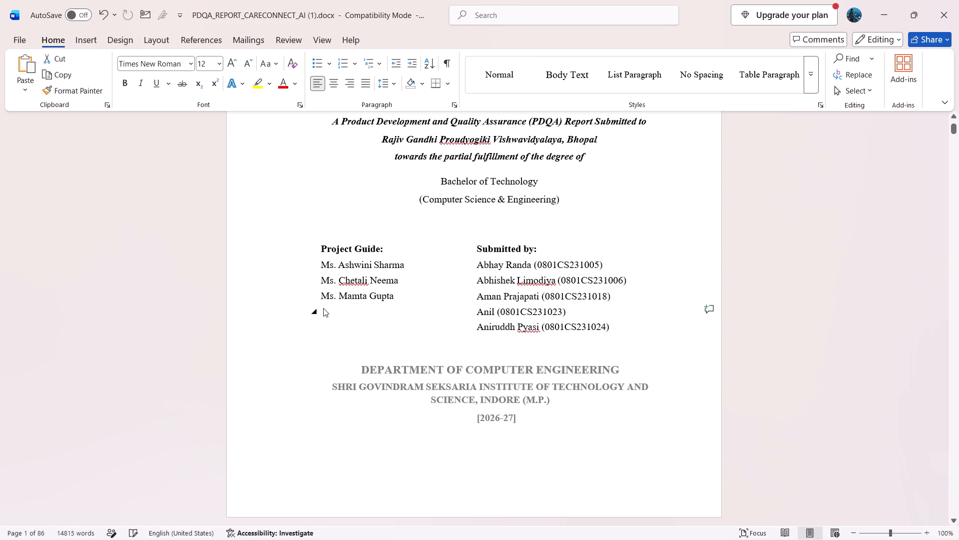
left_click(326, 309)
left_click(397, 296)
key("Return")
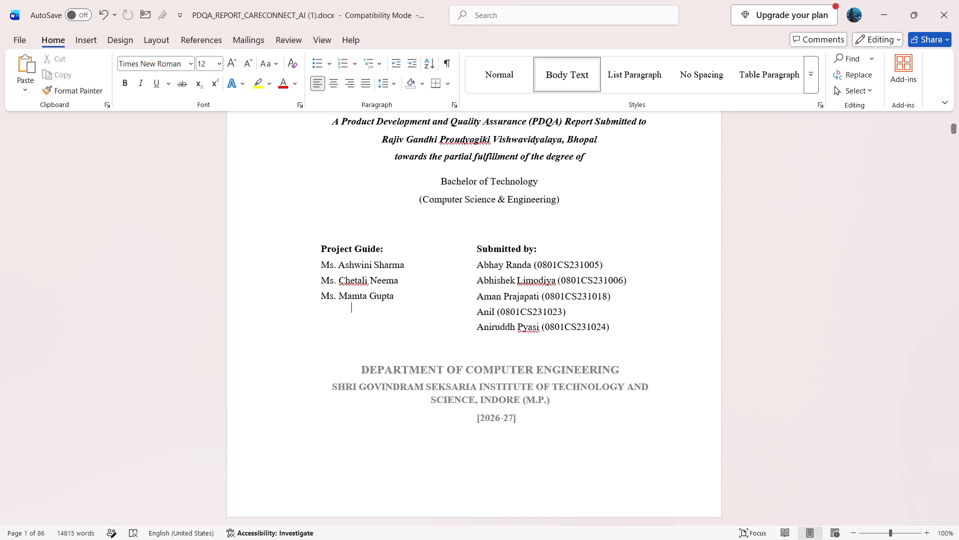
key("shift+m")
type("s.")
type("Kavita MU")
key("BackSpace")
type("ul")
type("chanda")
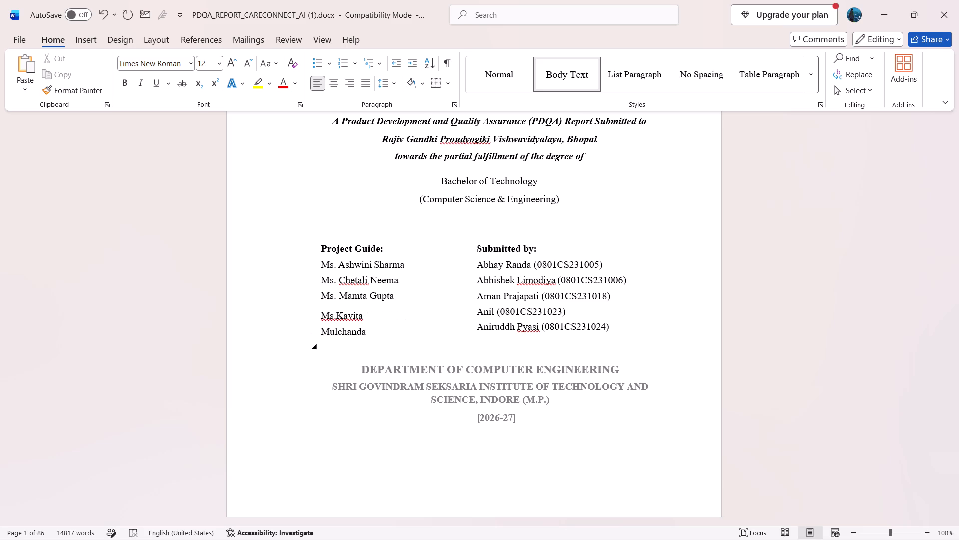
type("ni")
Apply the Normal style to the new fourth guide entry and increase its font size to 12.
left_click_drag(320, 315, 340, 314)
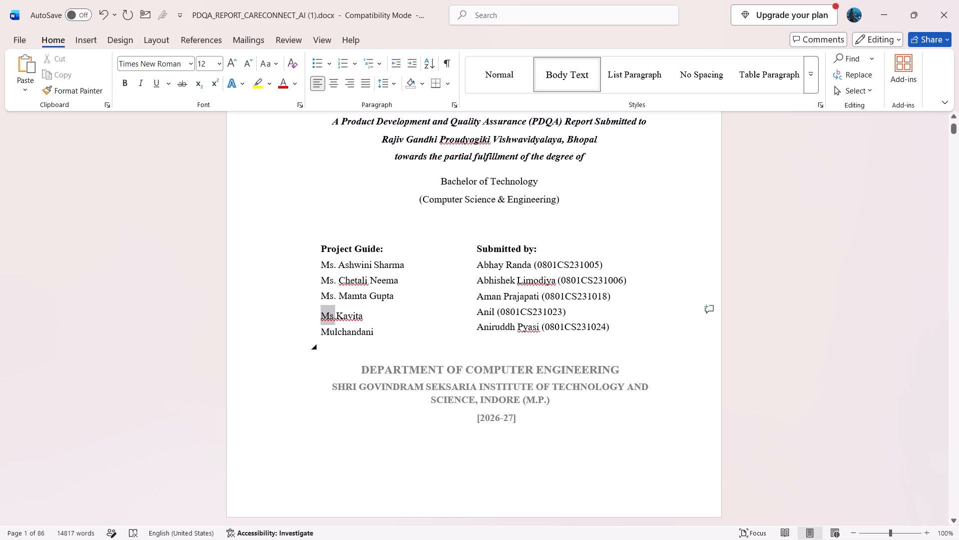
left_click_drag(340, 314, 394, 332)
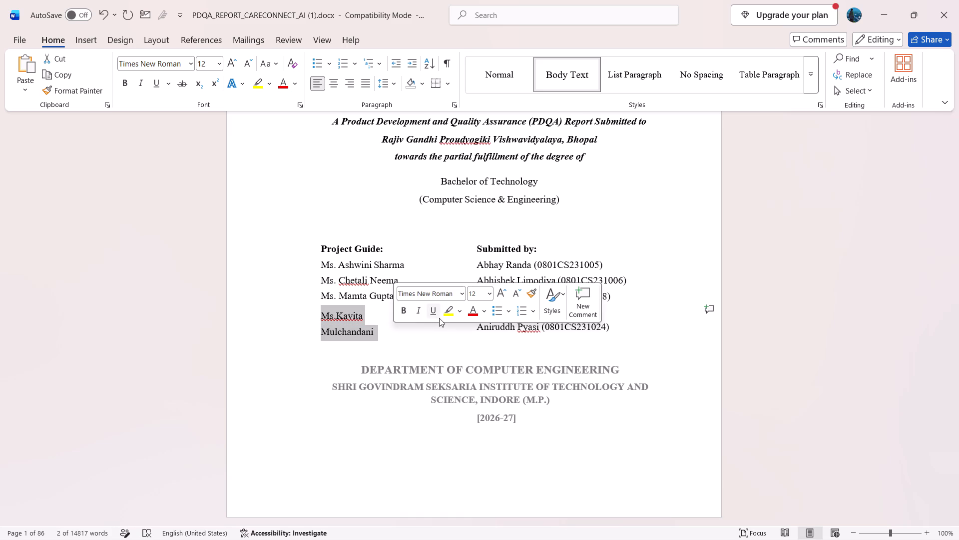
left_click(458, 295)
left_click(494, 81)
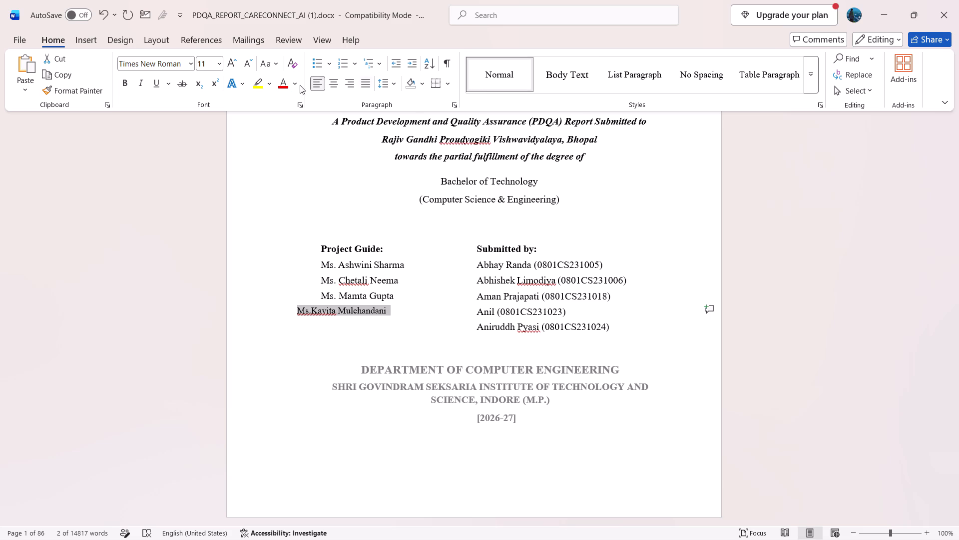
left_click(234, 64)
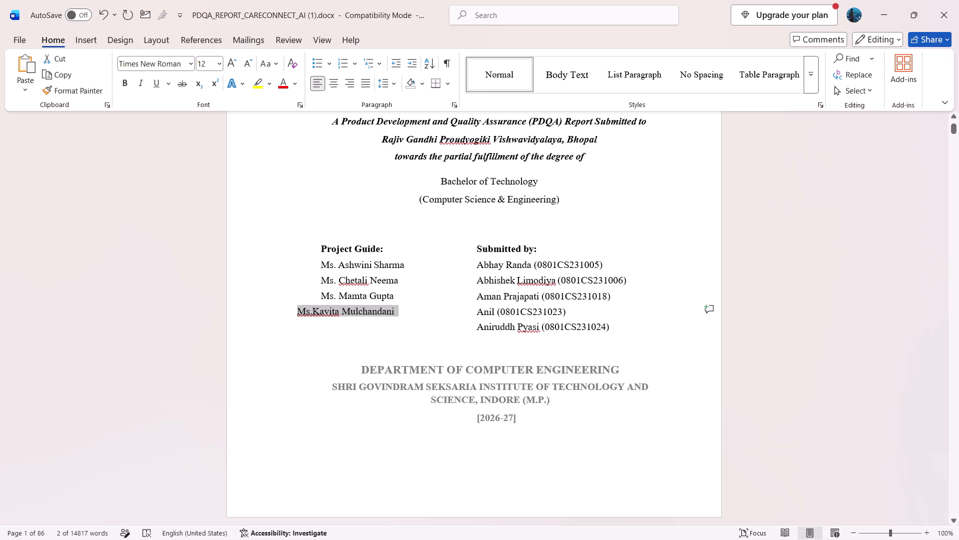
Indent the fourth guide entry with five leading spaces, keeping the full name on one line.
left_click(297, 308)
left_click(297, 308)
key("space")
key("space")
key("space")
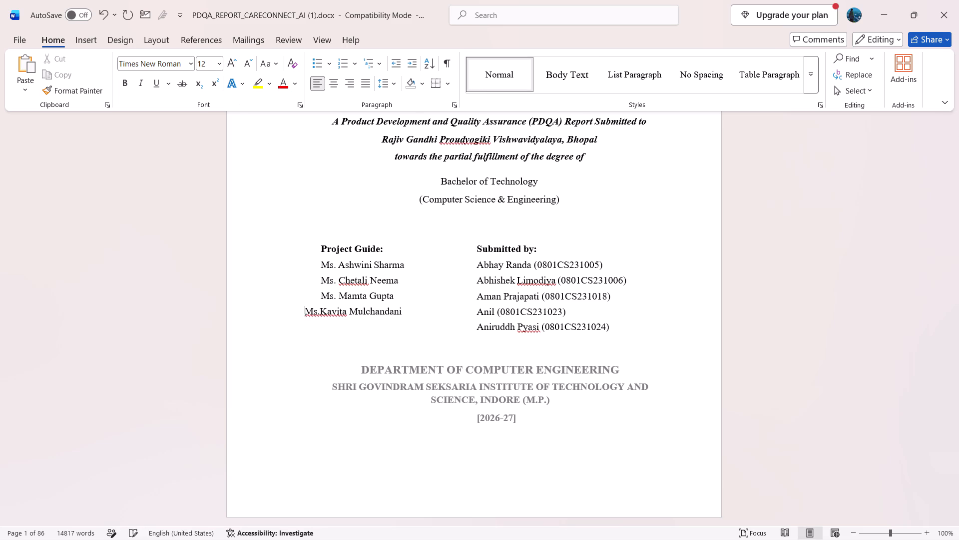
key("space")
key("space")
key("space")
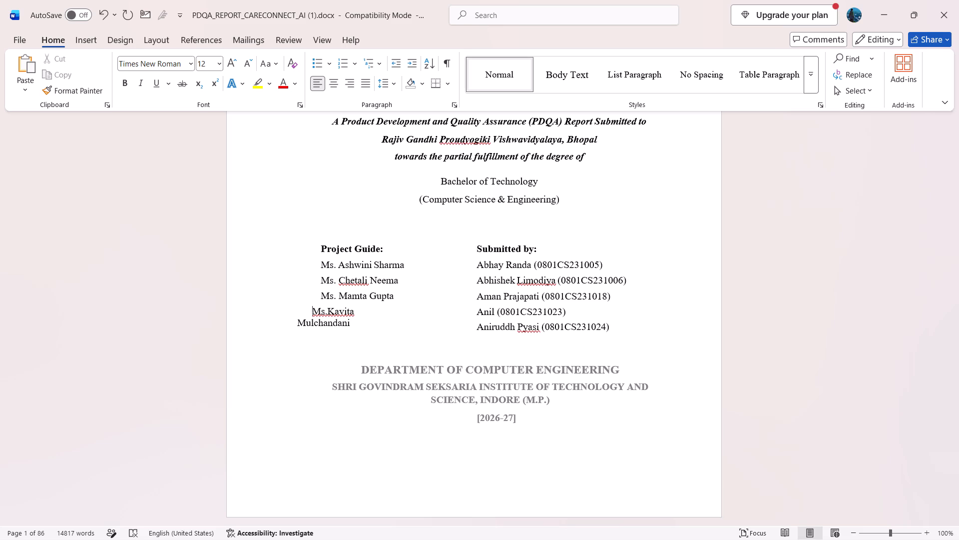
key("BackSpace")
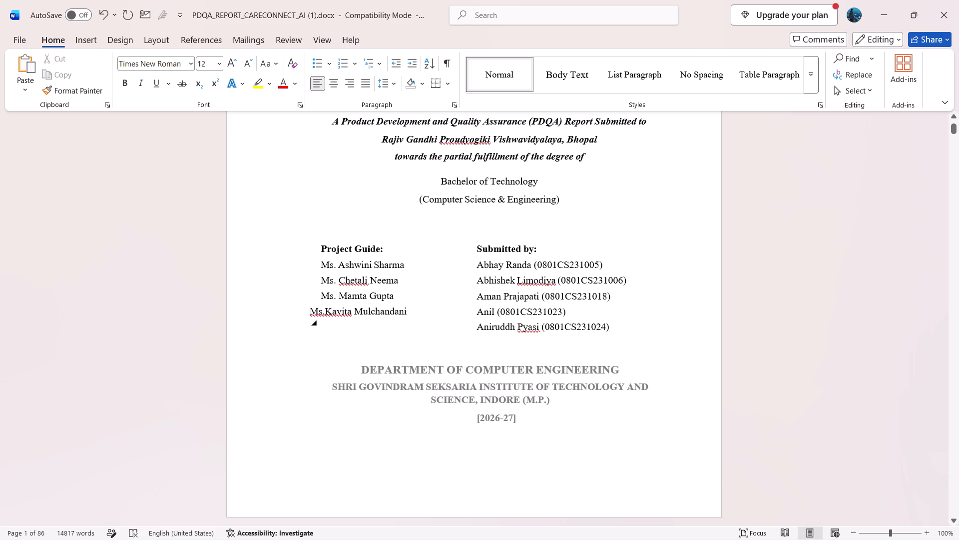
Insert a paragraph break after the fourth guide entry.
left_click(316, 323)
left_click(316, 323)
left_click(409, 309)
key("Return")
Add two more leading spaces before the fourth guide entry.
left_click(310, 303)
left_click(309, 311)
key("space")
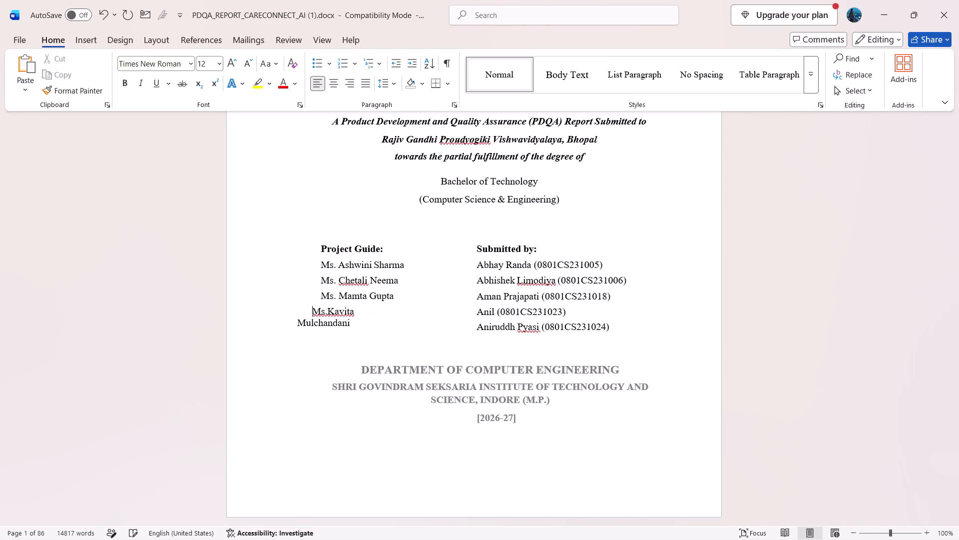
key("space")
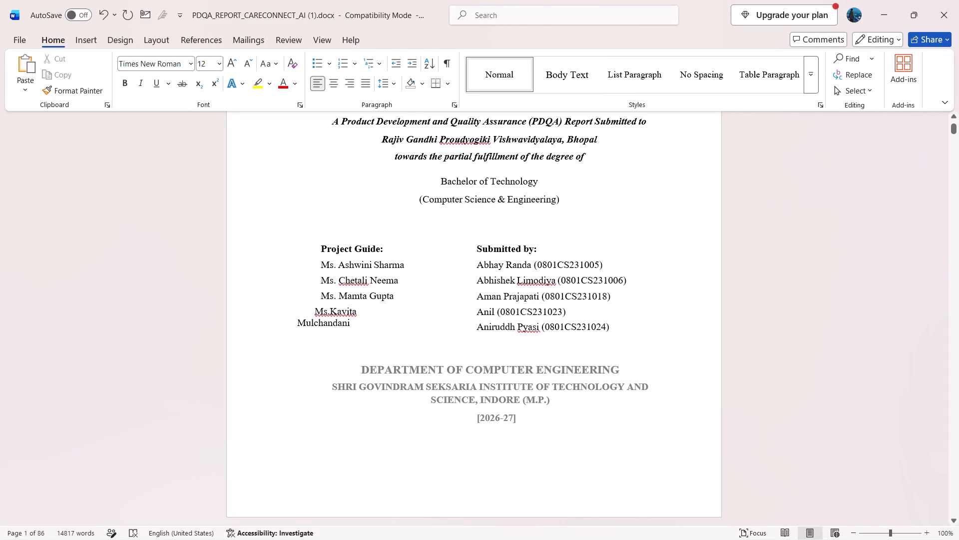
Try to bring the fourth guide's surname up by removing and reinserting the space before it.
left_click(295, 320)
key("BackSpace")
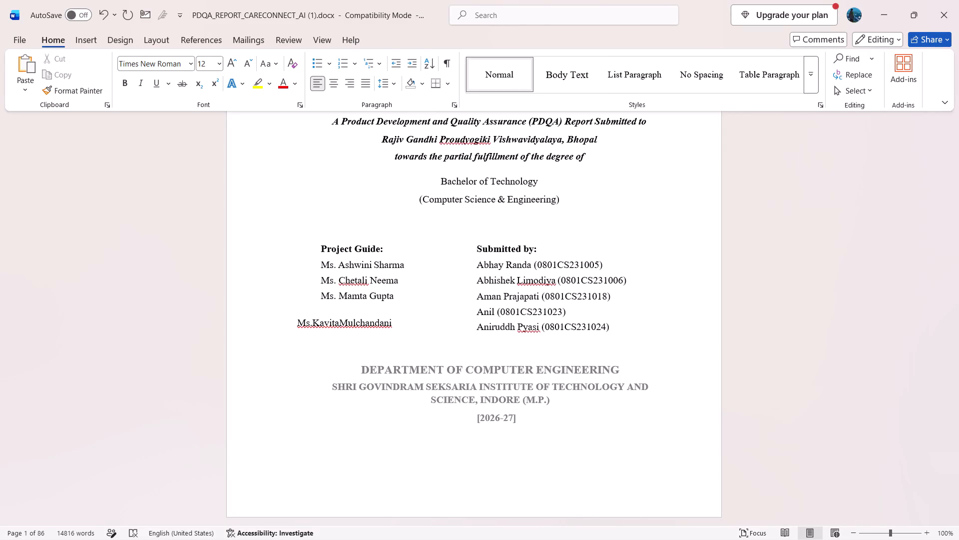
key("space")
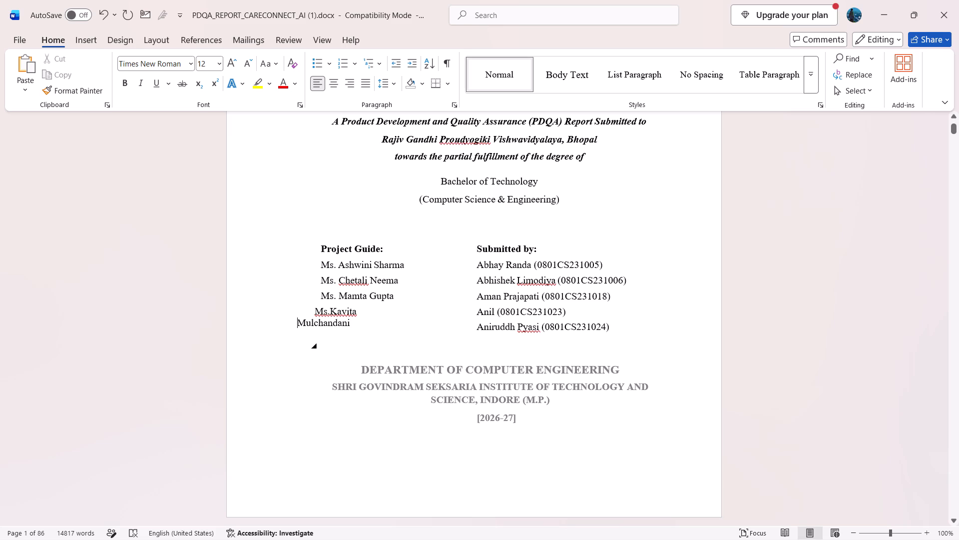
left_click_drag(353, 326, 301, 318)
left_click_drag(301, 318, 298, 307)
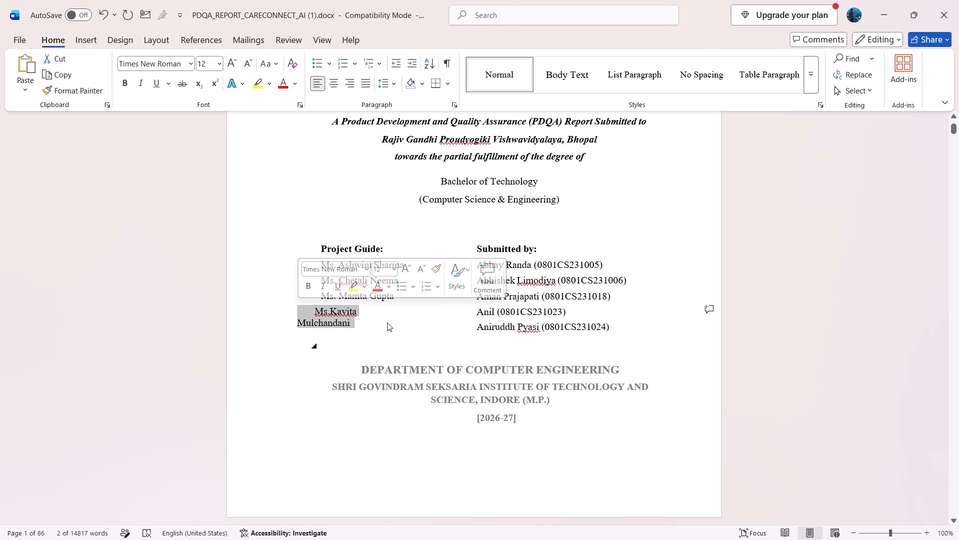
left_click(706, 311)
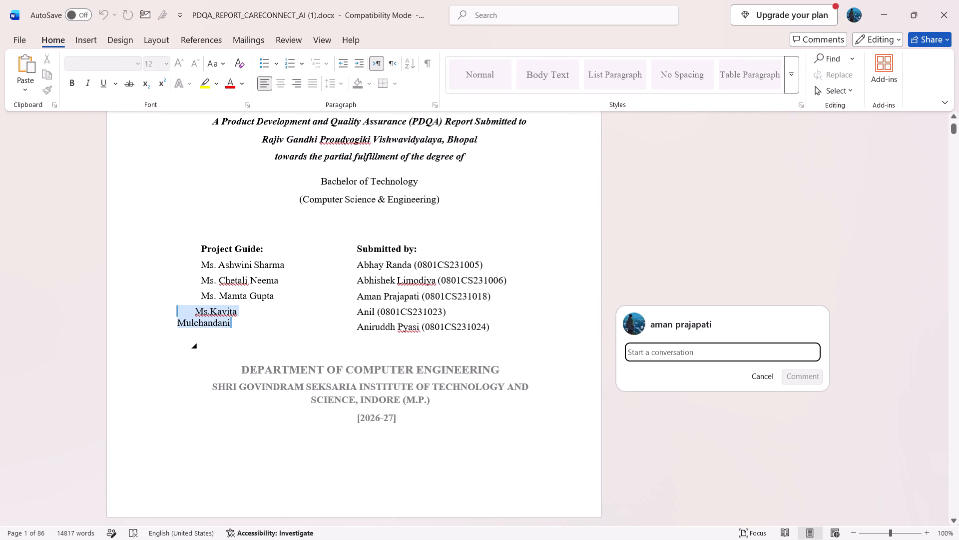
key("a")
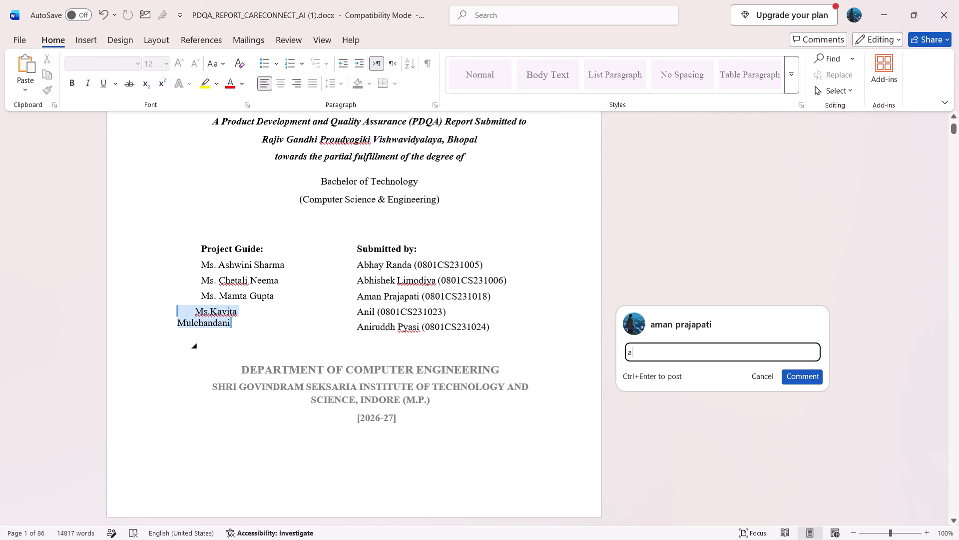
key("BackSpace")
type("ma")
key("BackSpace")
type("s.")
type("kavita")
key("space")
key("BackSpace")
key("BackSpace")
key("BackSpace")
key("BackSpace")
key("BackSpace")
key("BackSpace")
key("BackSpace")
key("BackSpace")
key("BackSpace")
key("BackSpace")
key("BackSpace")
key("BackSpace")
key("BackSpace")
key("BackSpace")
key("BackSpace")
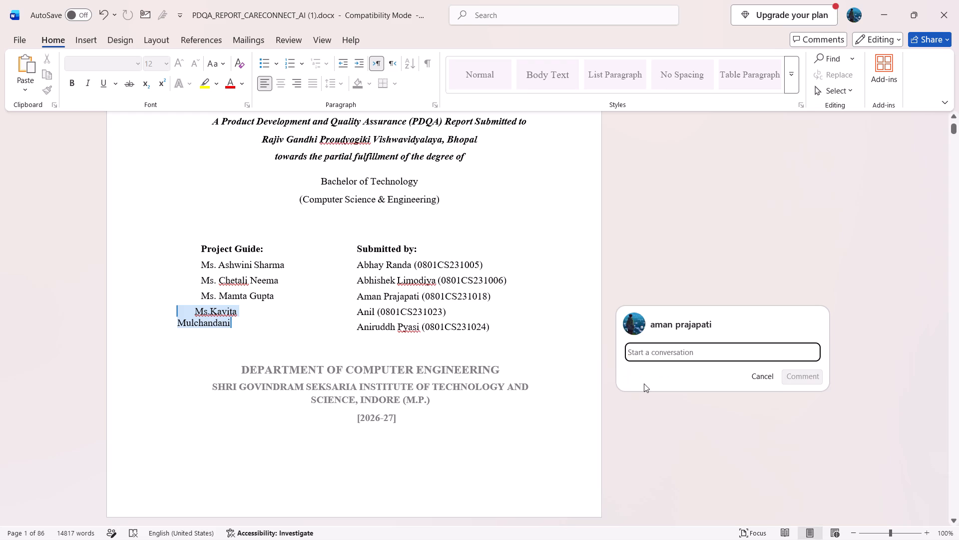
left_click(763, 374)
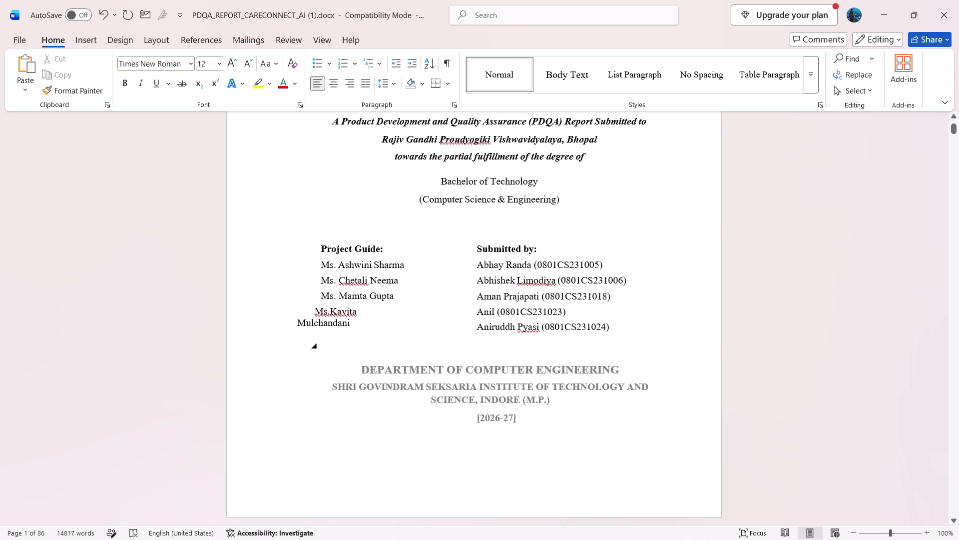
Delete the surname that wraps onto a second line in the fourth guide entry on the title page.
left_click_drag(355, 331, 293, 325)
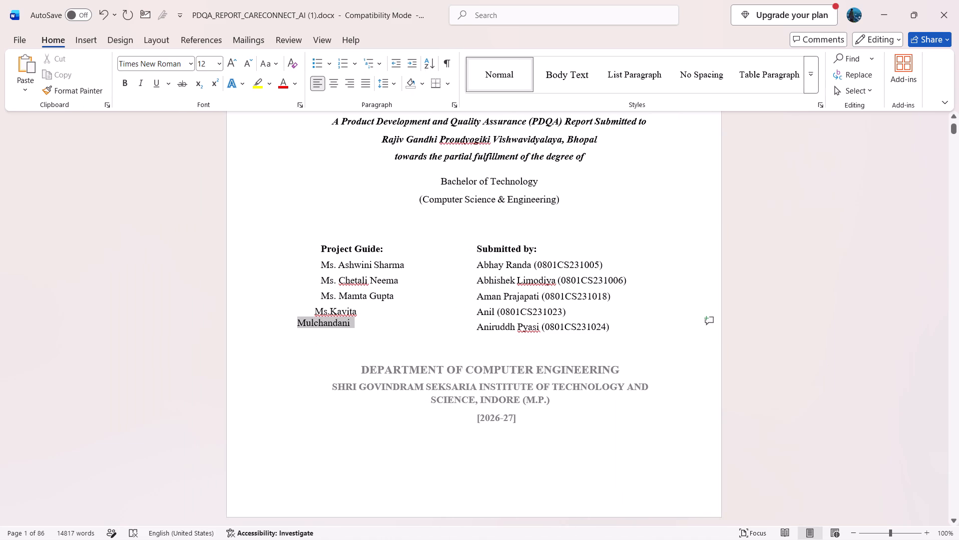
left_click_drag(293, 325, 293, 324)
key("BackSpace")
Add two more leading spaces before the fourth guide entry and one space after its "Ms." title.
left_click(315, 305)
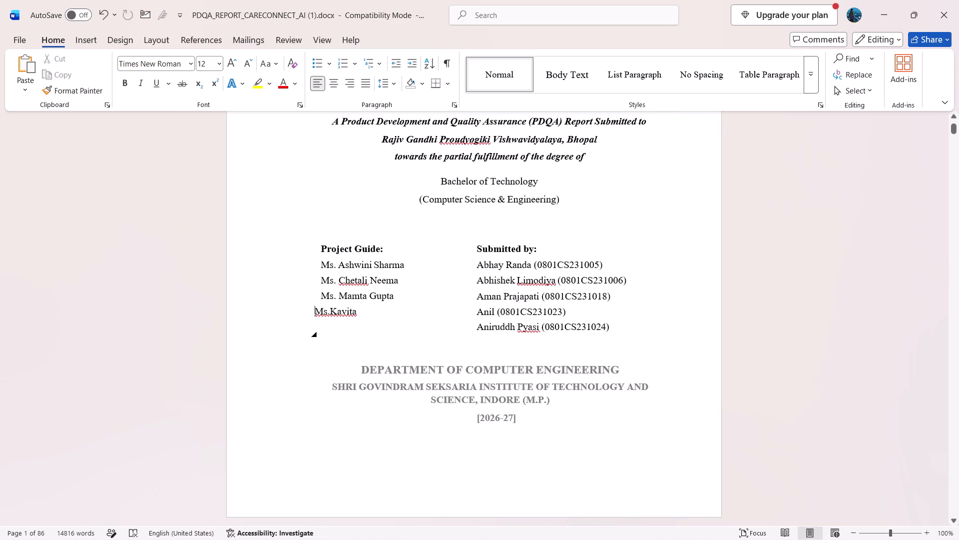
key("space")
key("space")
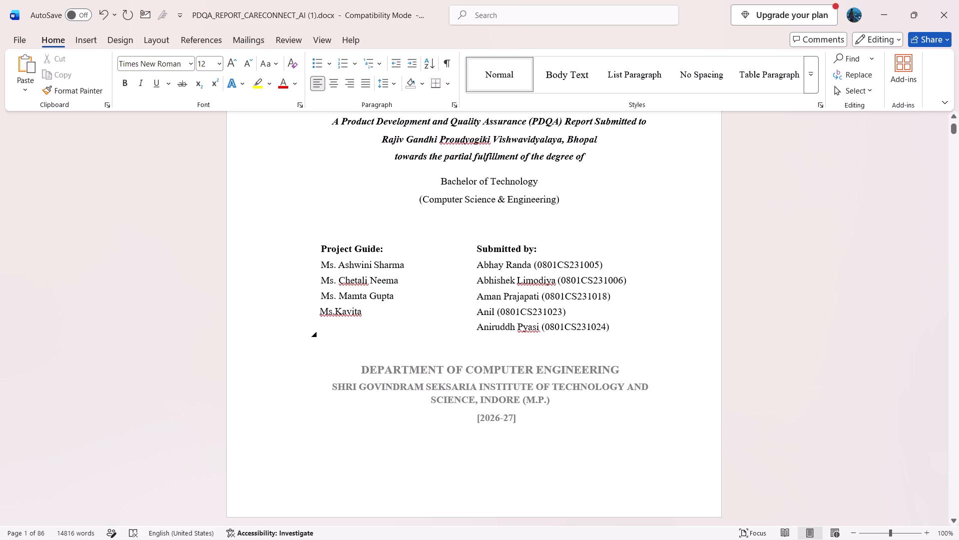
left_click(335, 310)
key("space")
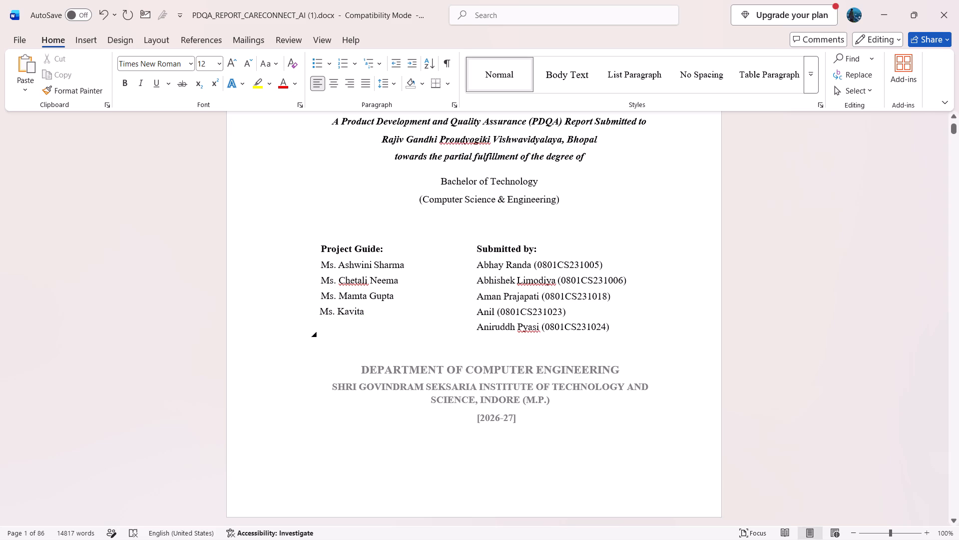
Add "Maam" after the first name in the fourth guide entry.
left_click(367, 311)
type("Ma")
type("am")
Check the guide lists on the first title page and on the repeated title page that follows it.
scroll(388, 350, "down", 1)
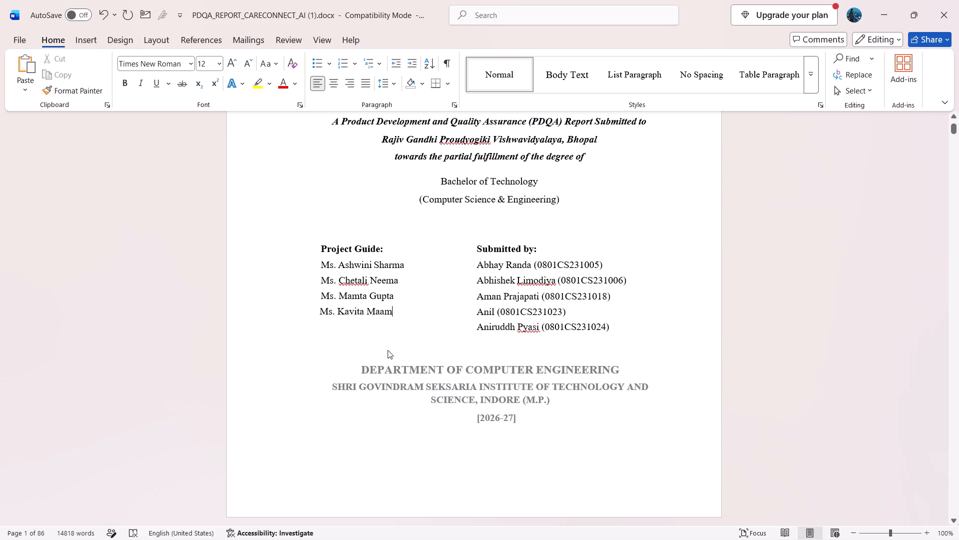
scroll(388, 350, "down", 1)
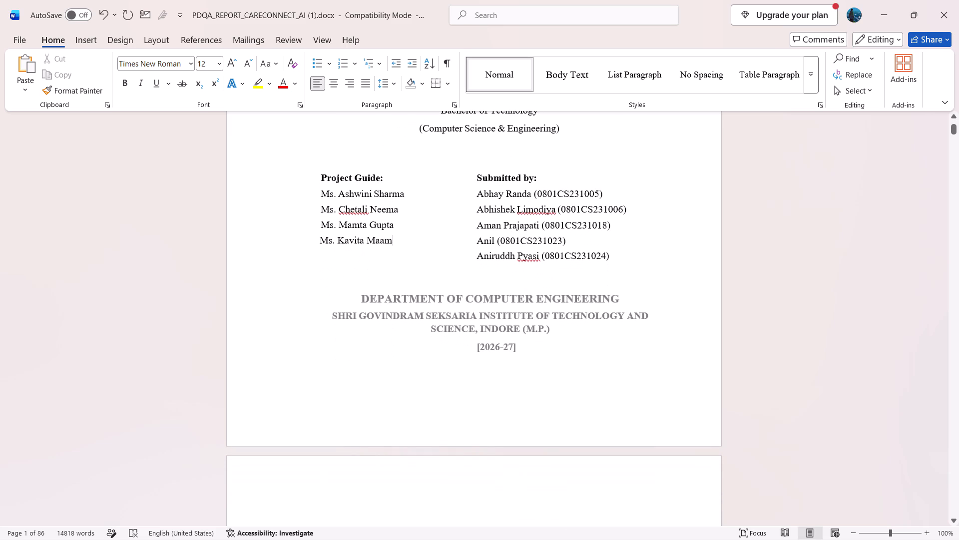
scroll(342, 281, "down", 3)
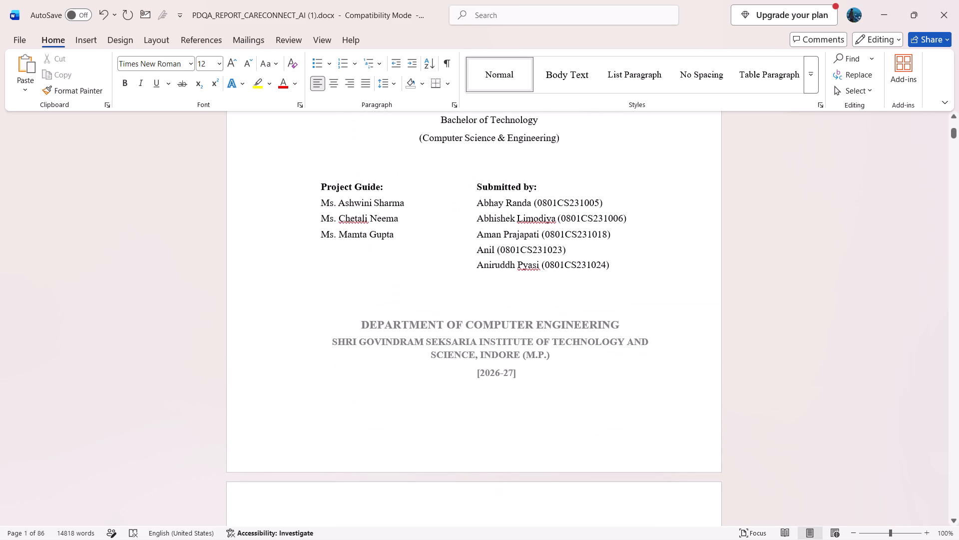
scroll(342, 281, "up", 1)
scroll(342, 281, "right", 2)
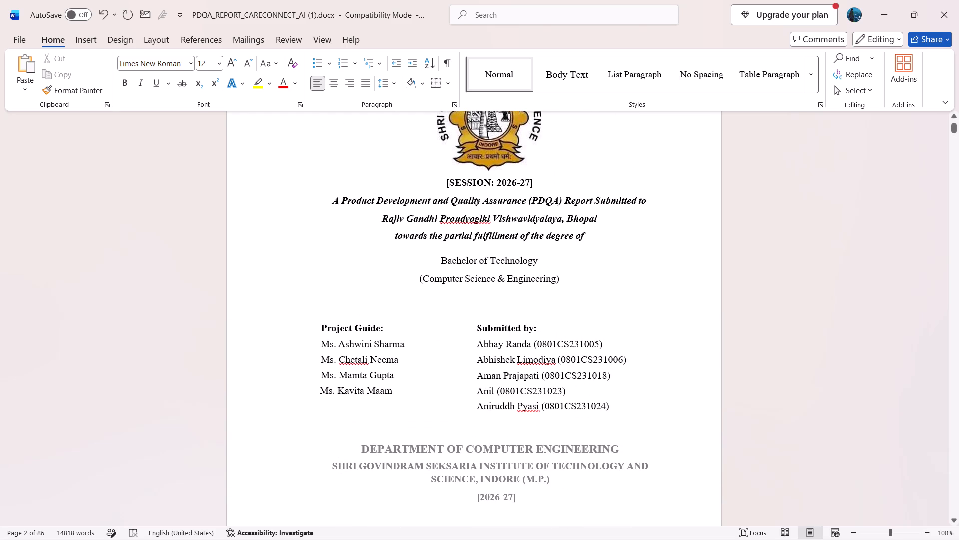
Delete the "[SESSION: 2026-27]" line below the institute logo on the first title page.
scroll(342, 281, "down", 1)
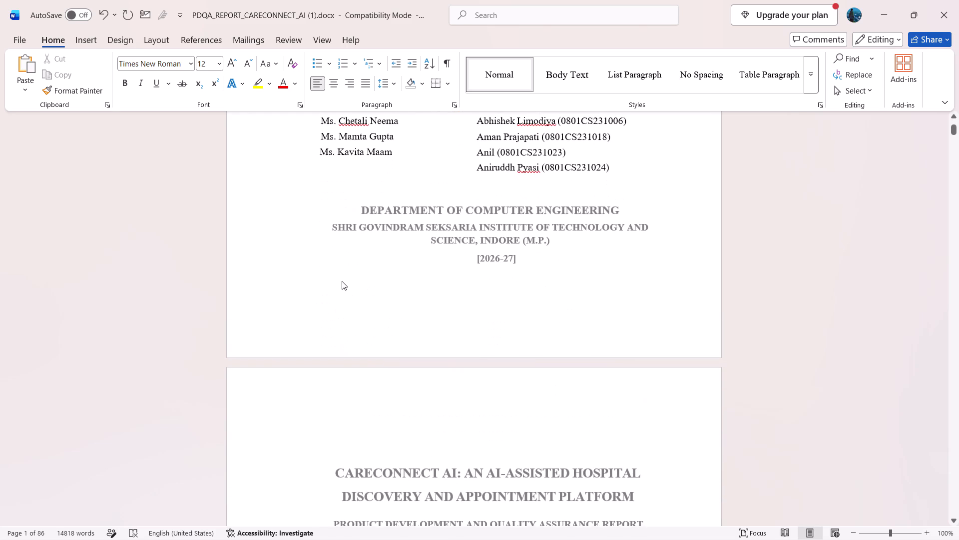
scroll(342, 281, "up", 1)
scroll(342, 281, "right", 1)
scroll(342, 281, "down", 1)
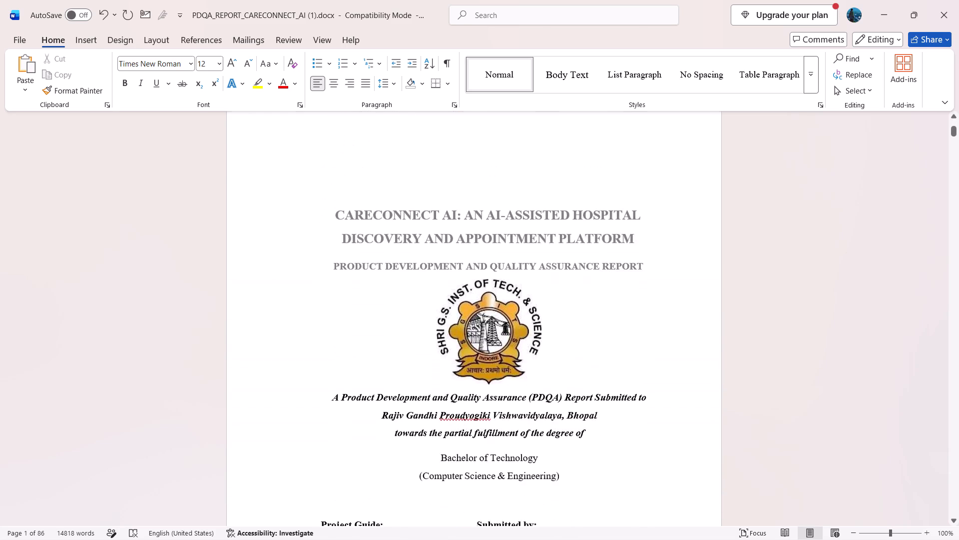
scroll(342, 281, "right", 3)
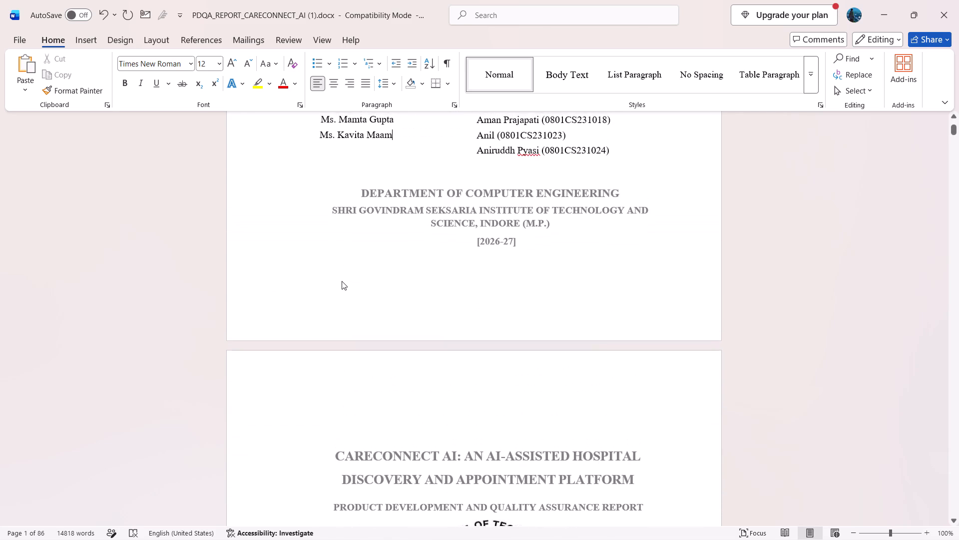
scroll(342, 281, "up", 1)
scroll(454, 354, "up", 1)
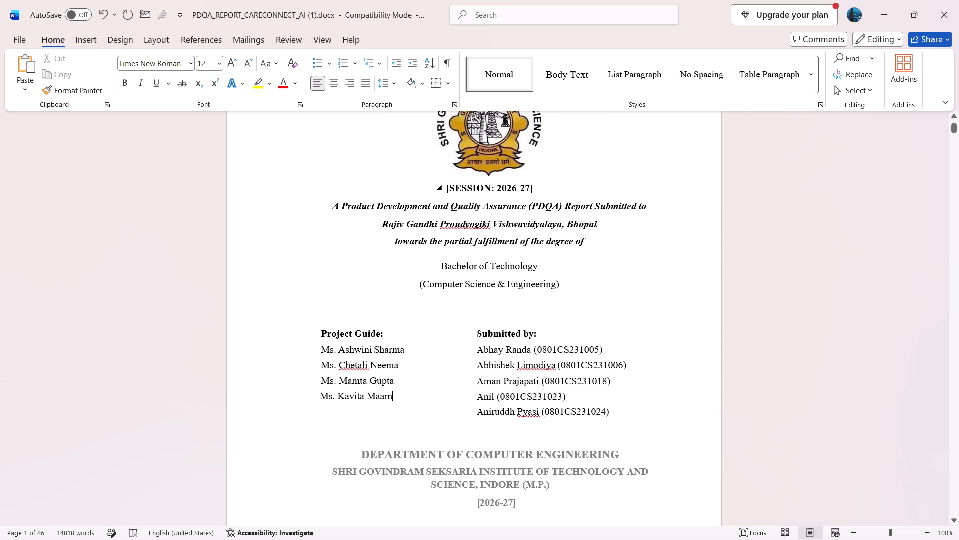
left_click_drag(537, 189, 443, 189)
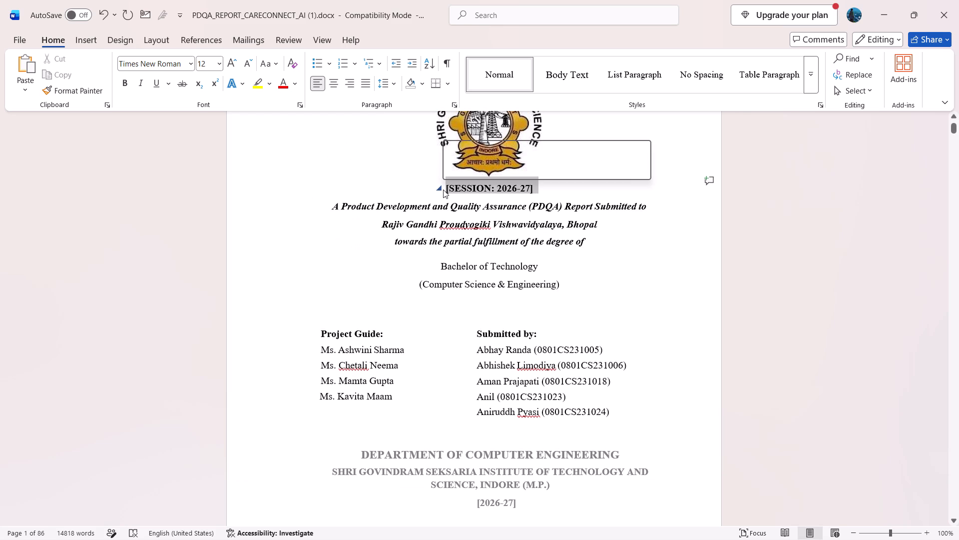
key("BackSpace")
Copy the fourth guide's entry from the first title page to a new line ending the second title page's guide list, with the Normal style.
scroll(432, 255, "down", 1)
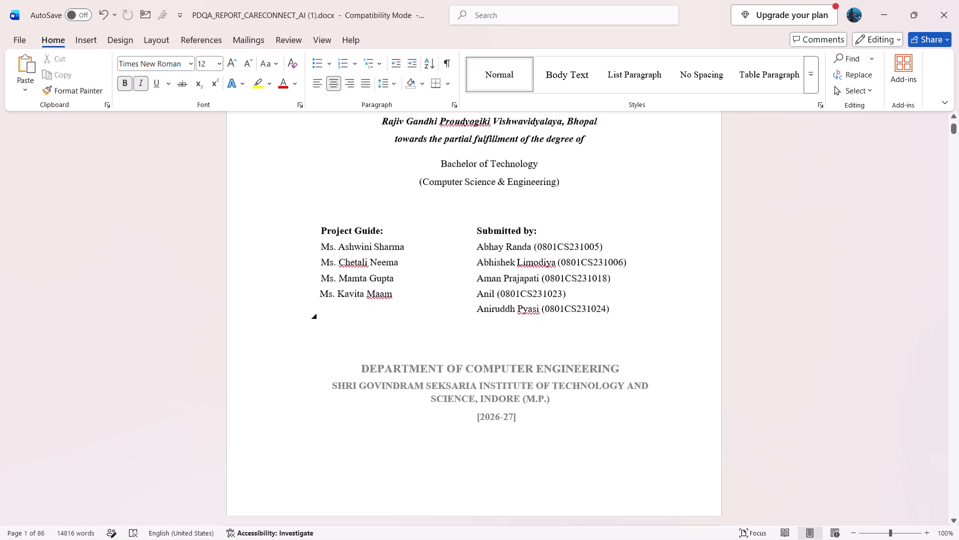
scroll(432, 255, "down", 3)
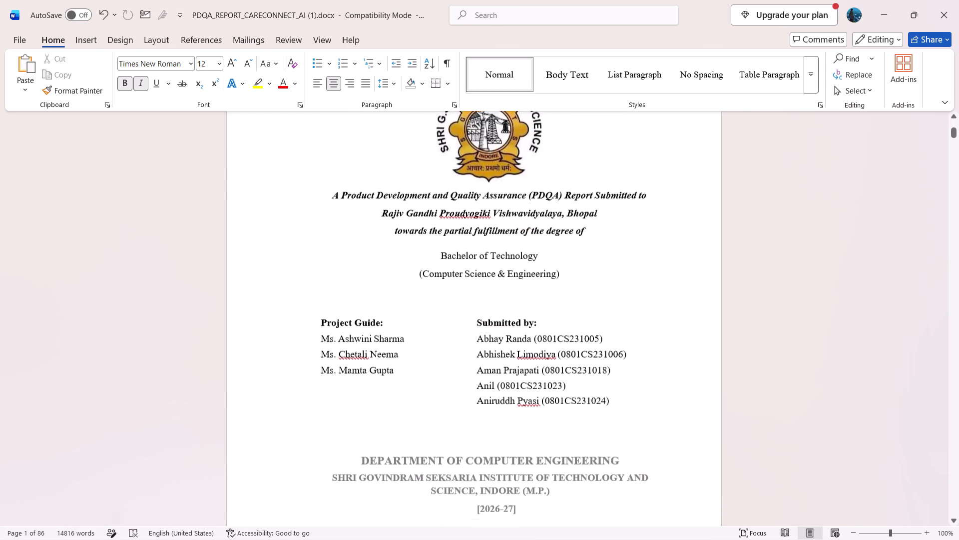
scroll(432, 255, "down", 1)
scroll(397, 206, "up", 1)
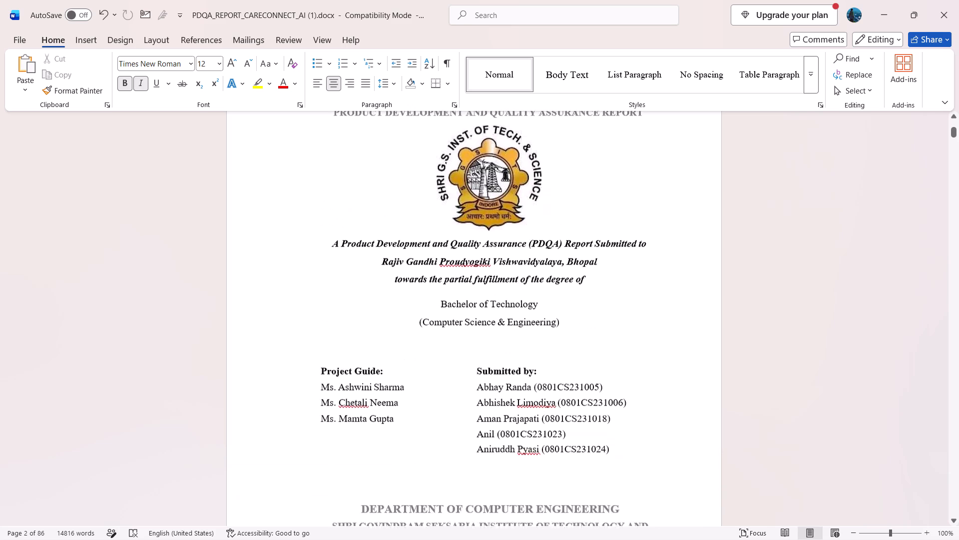
scroll(397, 206, "up", 2)
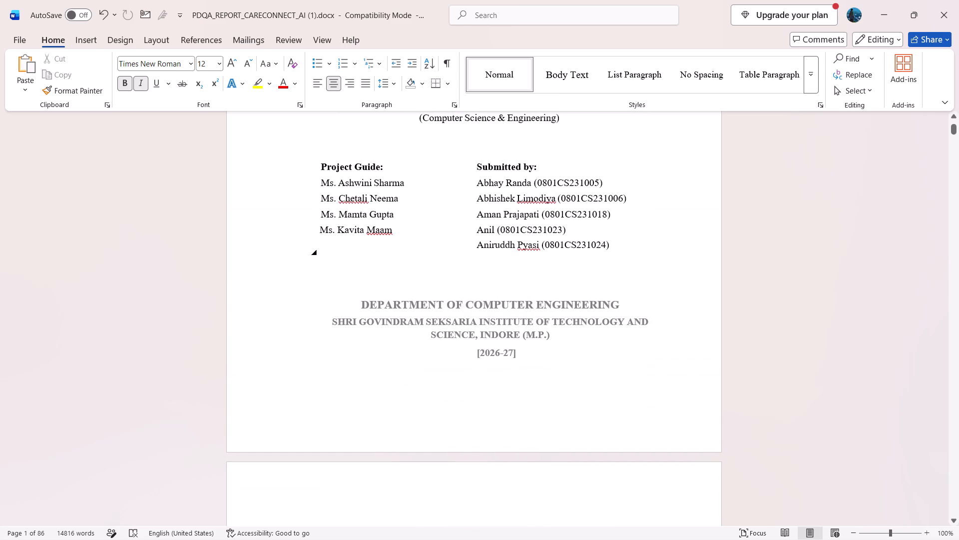
left_click_drag(393, 230, 319, 227)
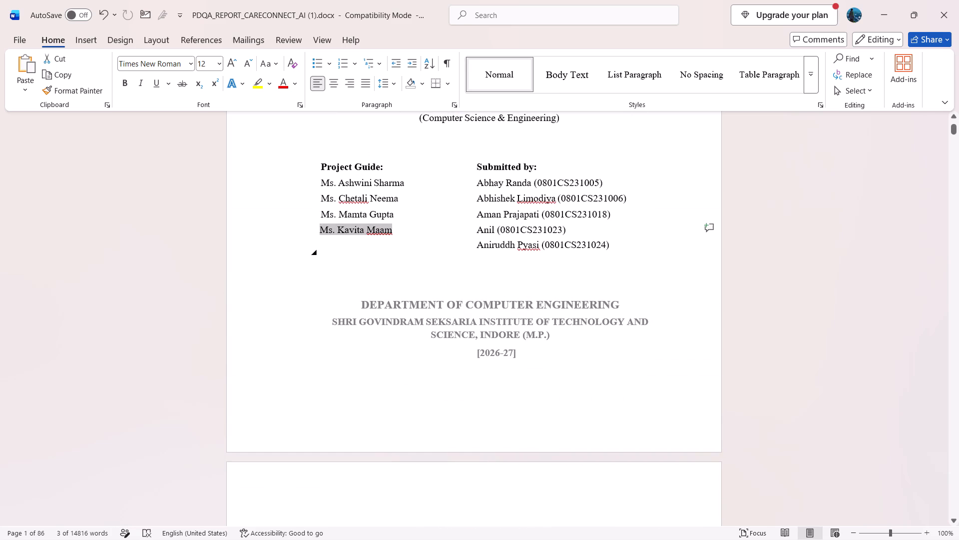
key("ctrl+c")
left_click(328, 252)
scroll(328, 252, "down", 2)
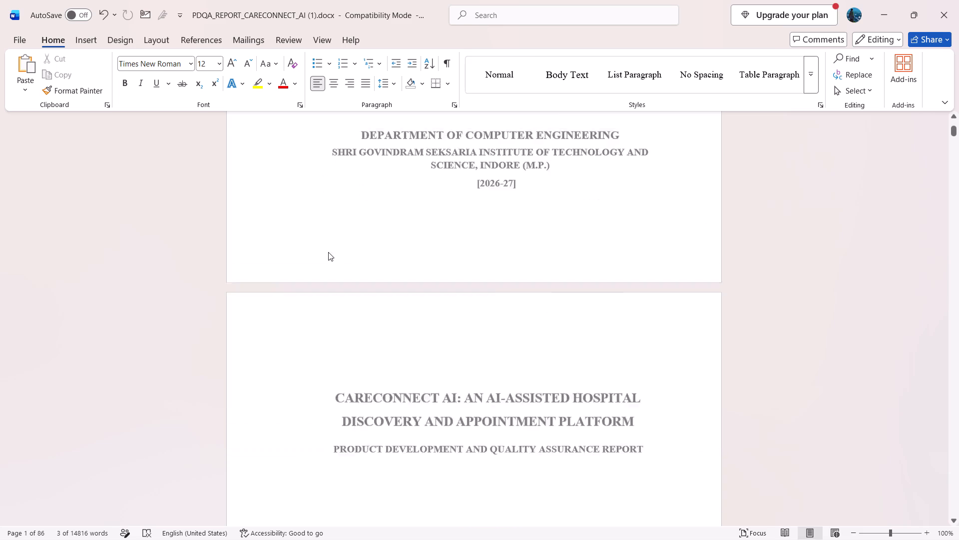
scroll(328, 252, "down", 1)
left_click(398, 315)
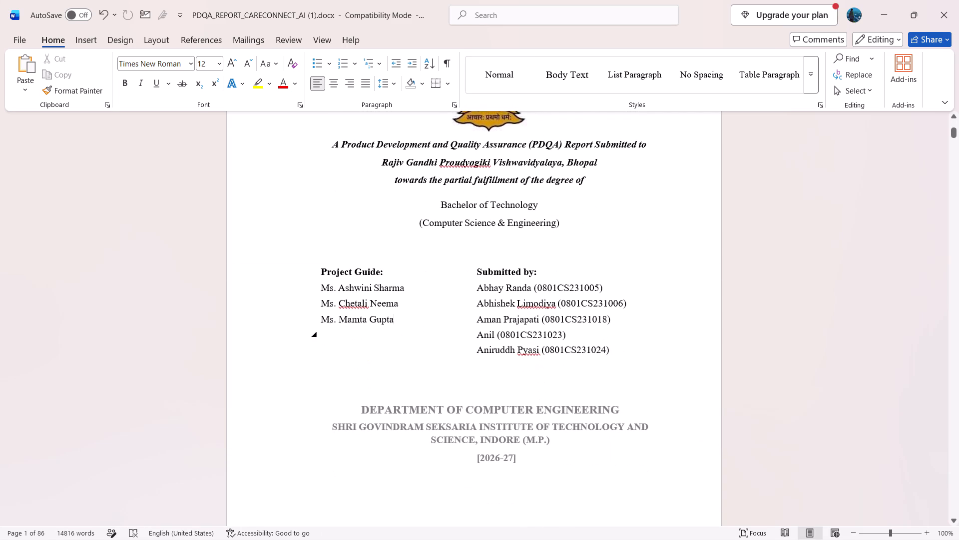
key("Return")
key("ctrl+v")
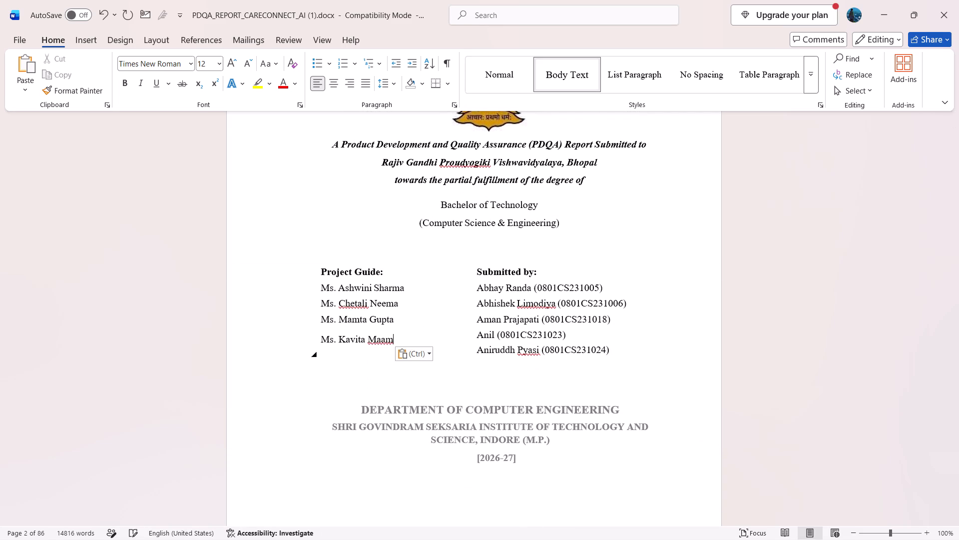
left_click(497, 72)
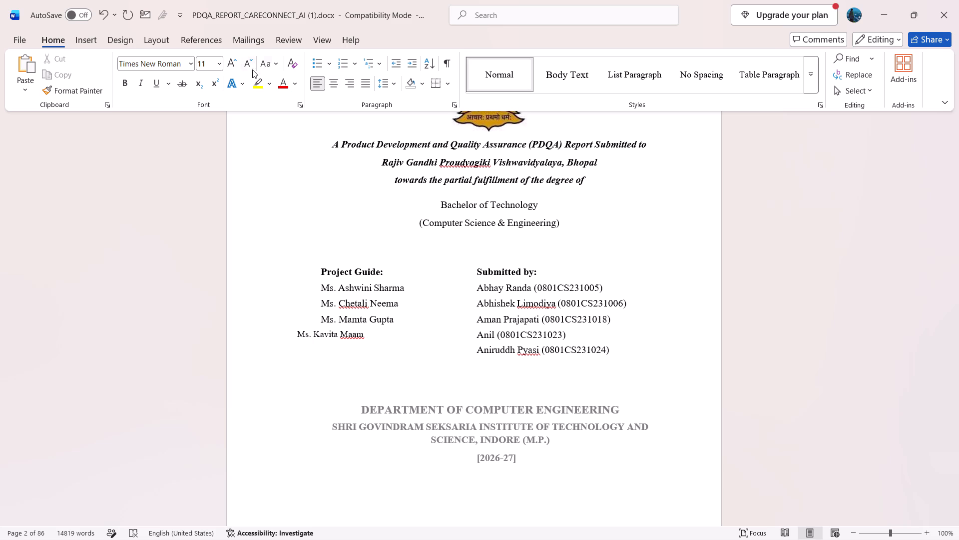
Indent the fourth guide's entry on the second title page with ten leading spaces to line it up with the guides above.
left_click(235, 63)
left_click(299, 333)
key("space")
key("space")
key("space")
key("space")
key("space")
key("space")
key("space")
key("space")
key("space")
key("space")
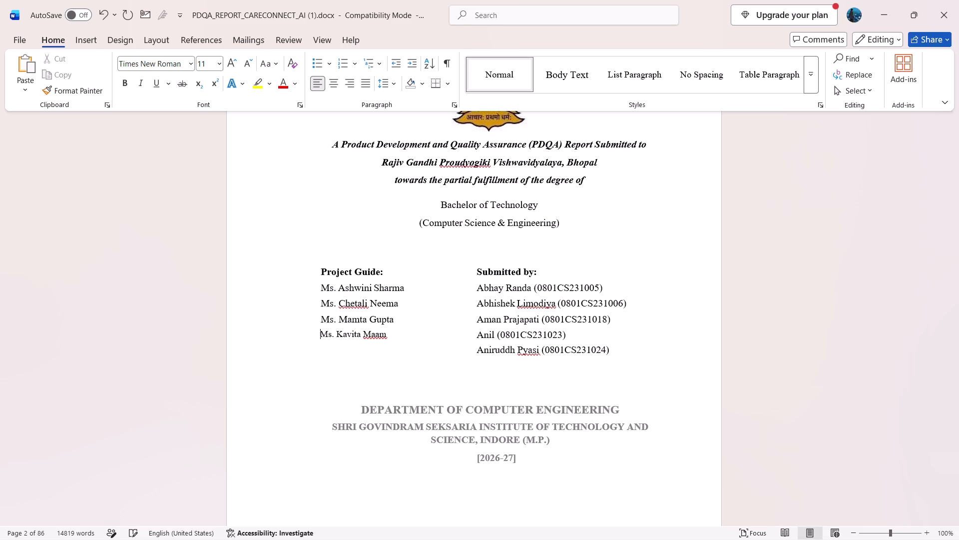
Increase the fourth guide's entry on the second title page to font size 12.
left_click_drag(387, 334, 321, 335)
left_click(423, 293)
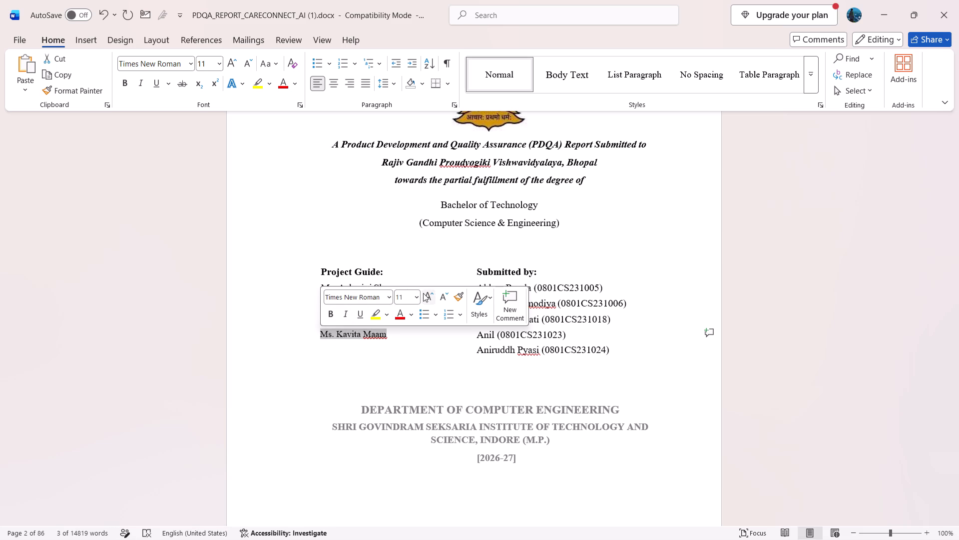
left_click(268, 321)
Paste the fourth guide's entry on a new line ending the Supervisor list on page ii, with the Normal style.
scroll(268, 321, "down", 1)
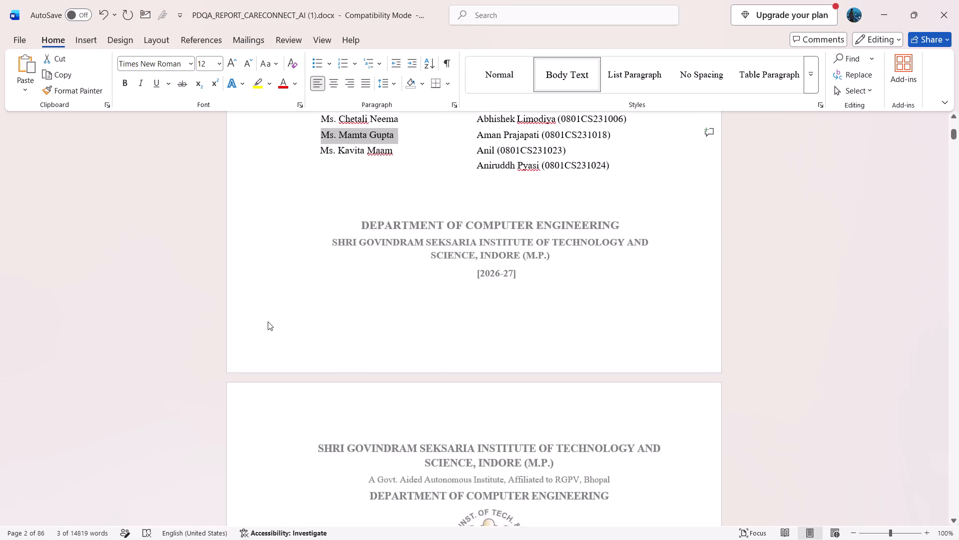
scroll(268, 321, "down", 3)
scroll(322, 265, "up", 1)
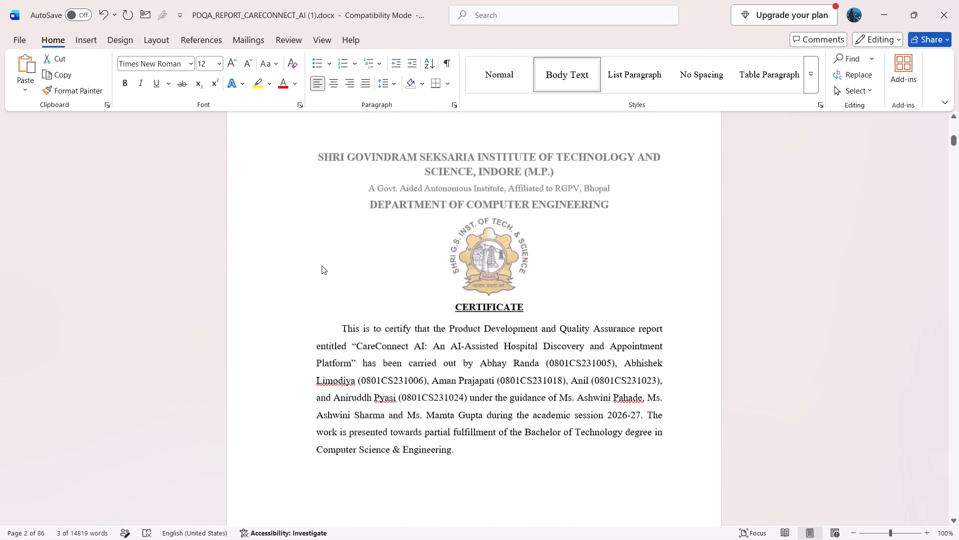
scroll(322, 265, "up", 3)
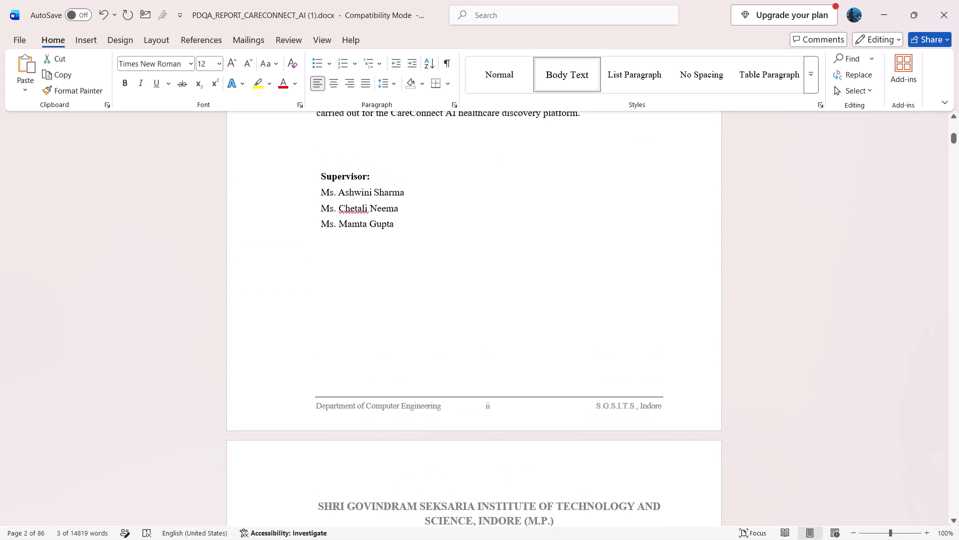
left_click(395, 227)
key("Return")
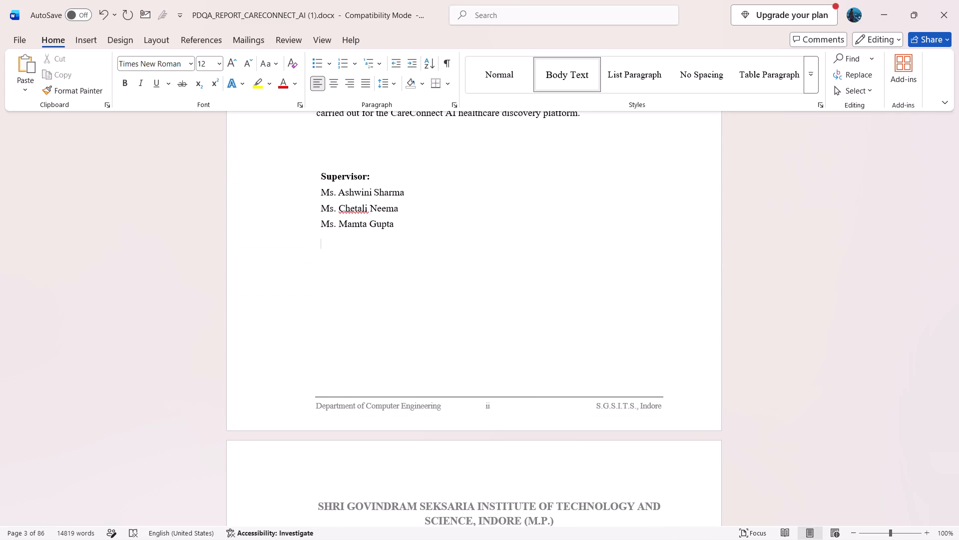
key("ctrl+v")
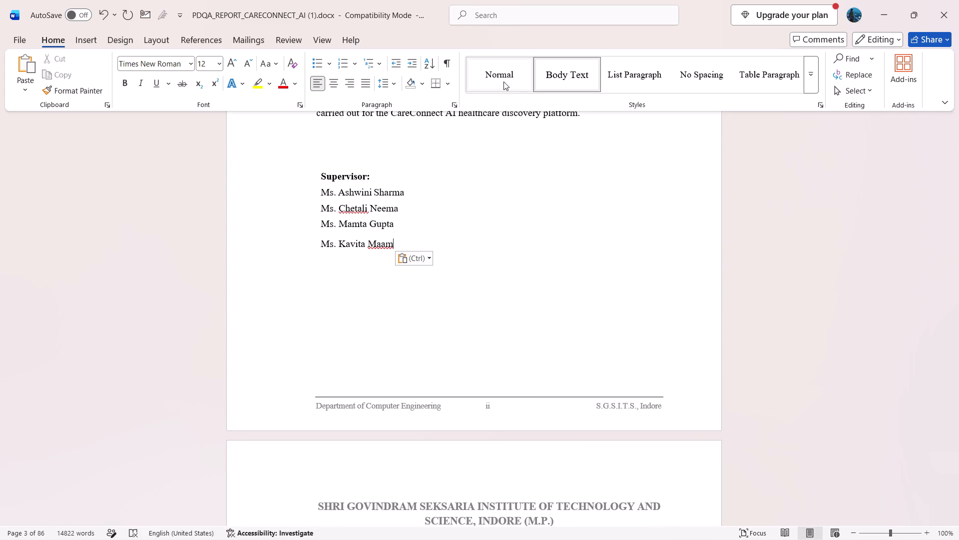
left_click(503, 81)
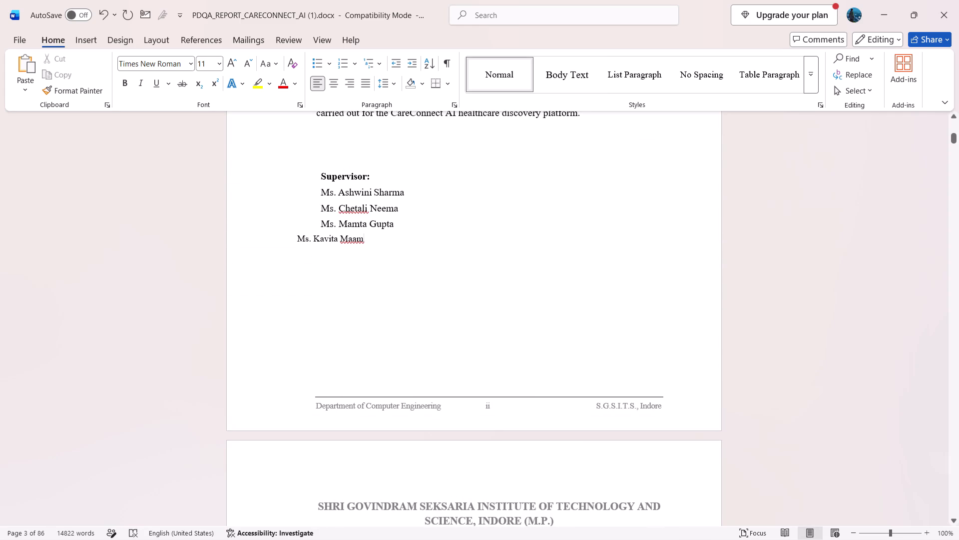
Increase the fourth guide's entry in the page ii Supervisor list to font size 12.
left_click_drag(366, 239, 300, 241)
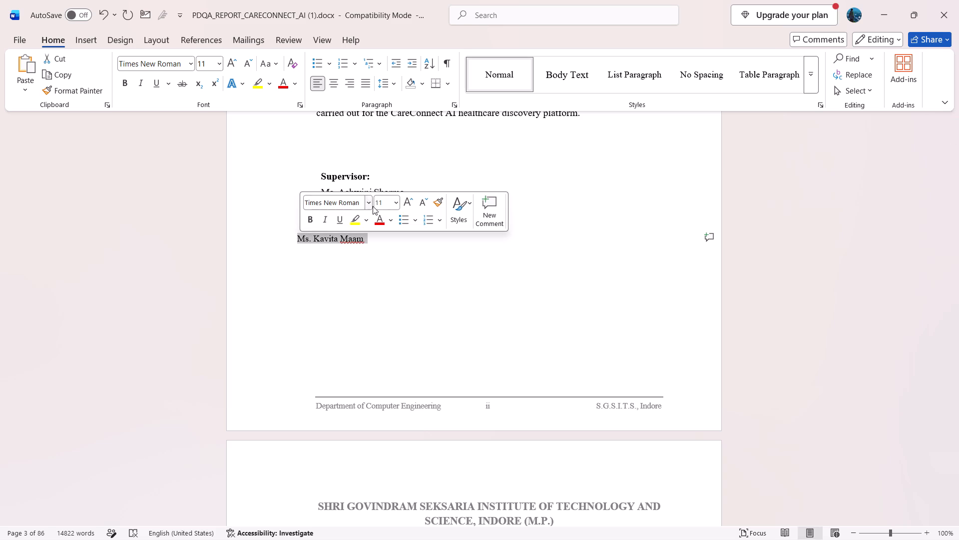
left_click(409, 201)
left_click(314, 280)
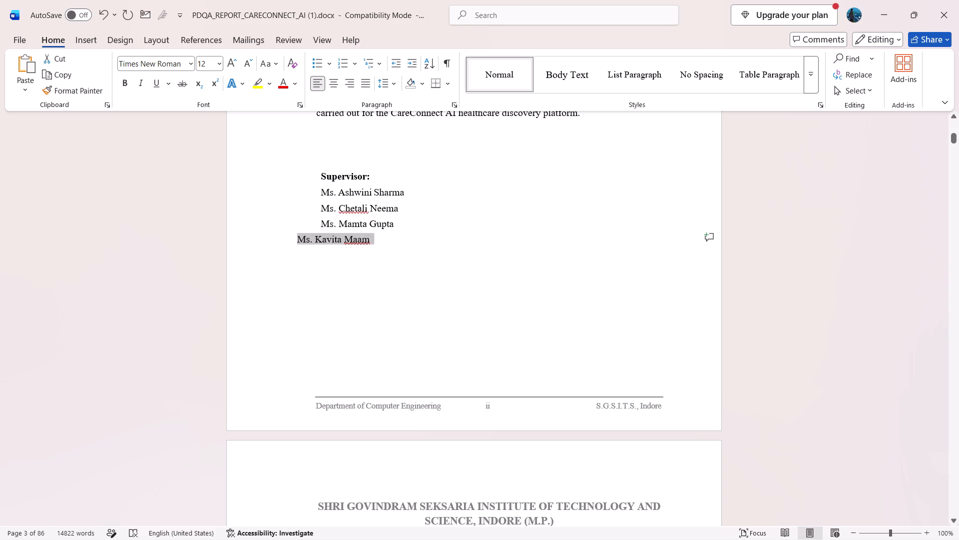
Indent the fourth guide's entry in the Supervisor list with nine leading spaces to line it up with the names above.
left_click(299, 239)
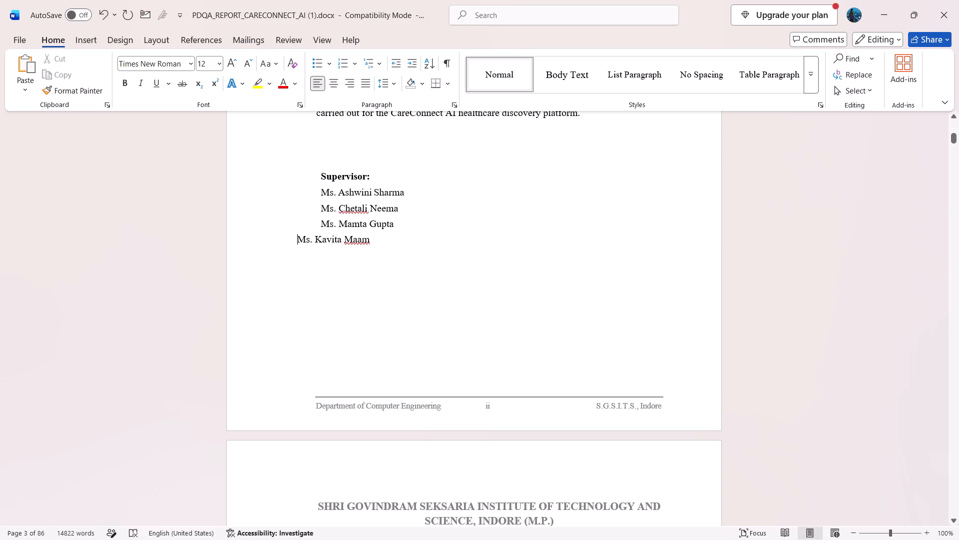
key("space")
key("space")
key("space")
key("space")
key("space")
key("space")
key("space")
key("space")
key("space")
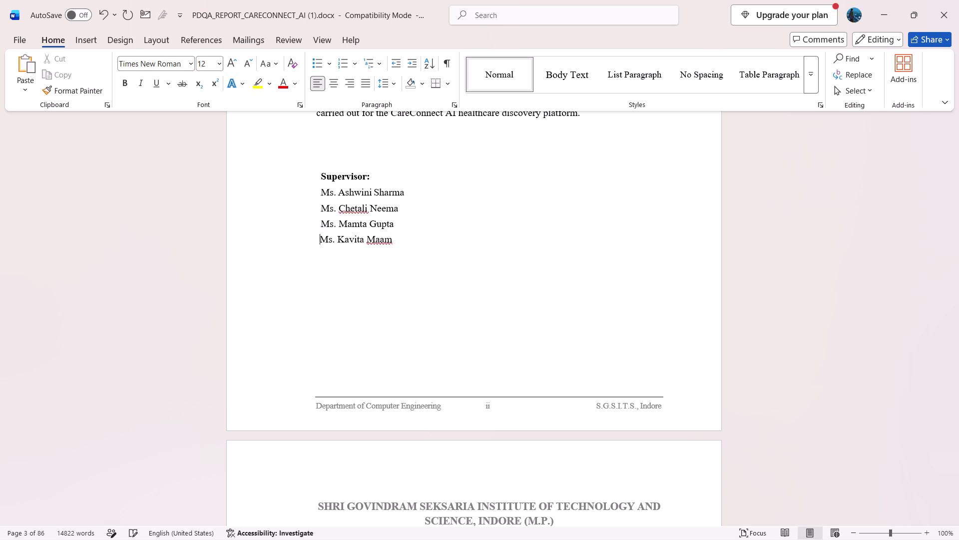
Look through the certificate and declaration pages that follow the Supervisor list for guide names and layout.
scroll(300, 239, "down", 4)
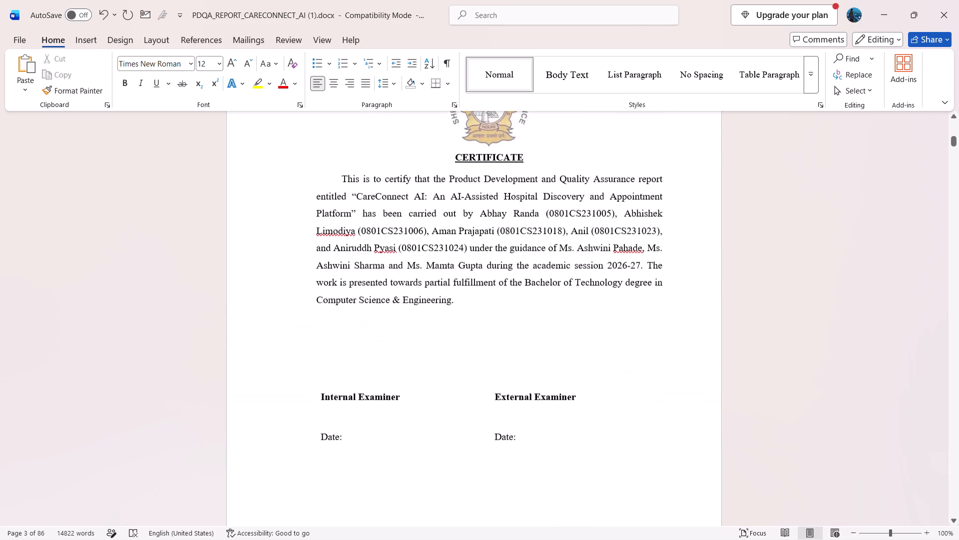
scroll(300, 239, "down", 2)
scroll(300, 239, "up", 1)
scroll(300, 239, "down", 3)
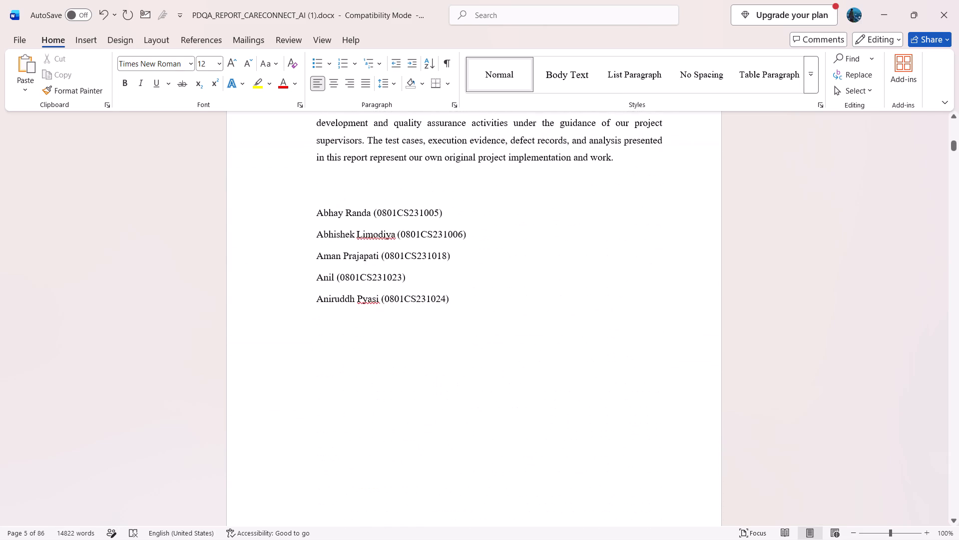
Check the report from the student list before the acknowledgement through the list of tables to the start of Chapter 3.
scroll(300, 239, "up", 2)
scroll(300, 239, "down", 4)
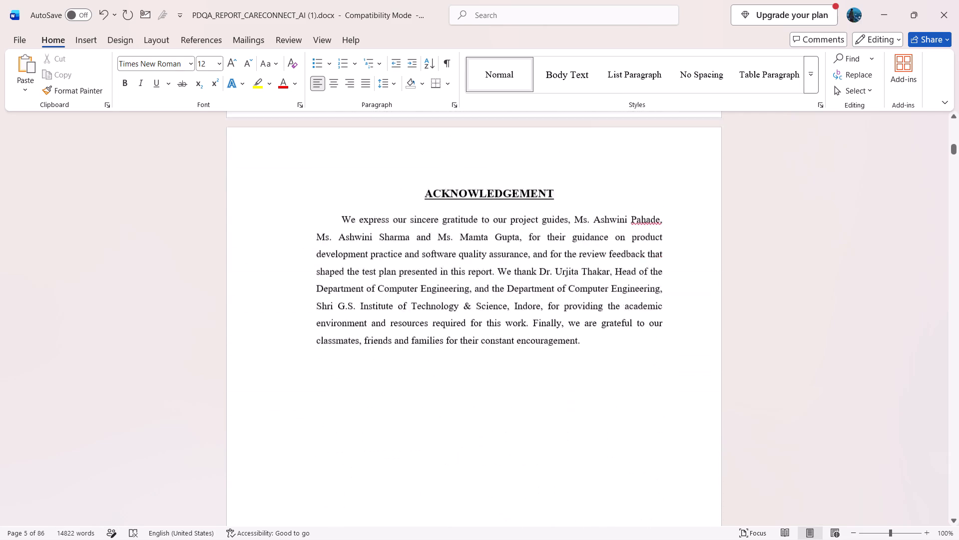
scroll(300, 239, "down", 10)
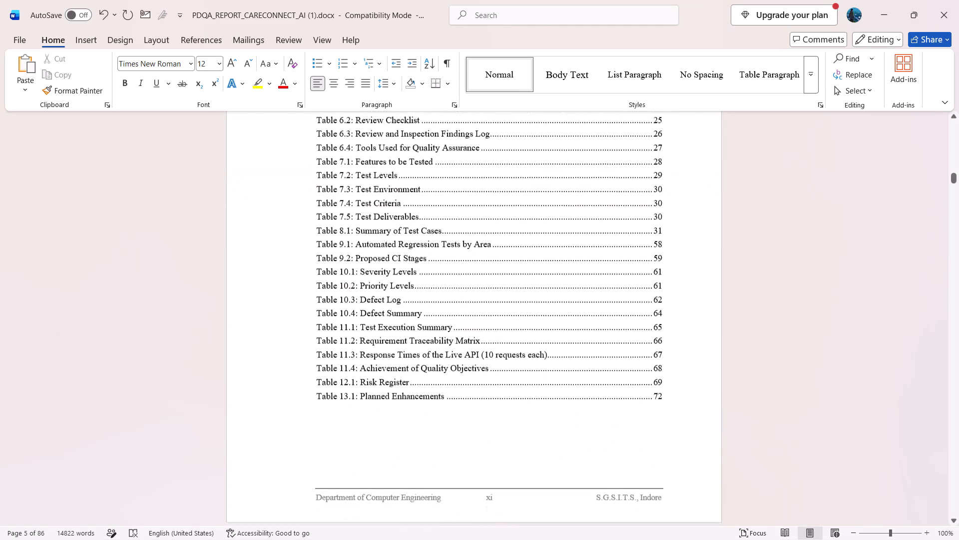
scroll(300, 239, "down", 2)
scroll(300, 239, "left", 1)
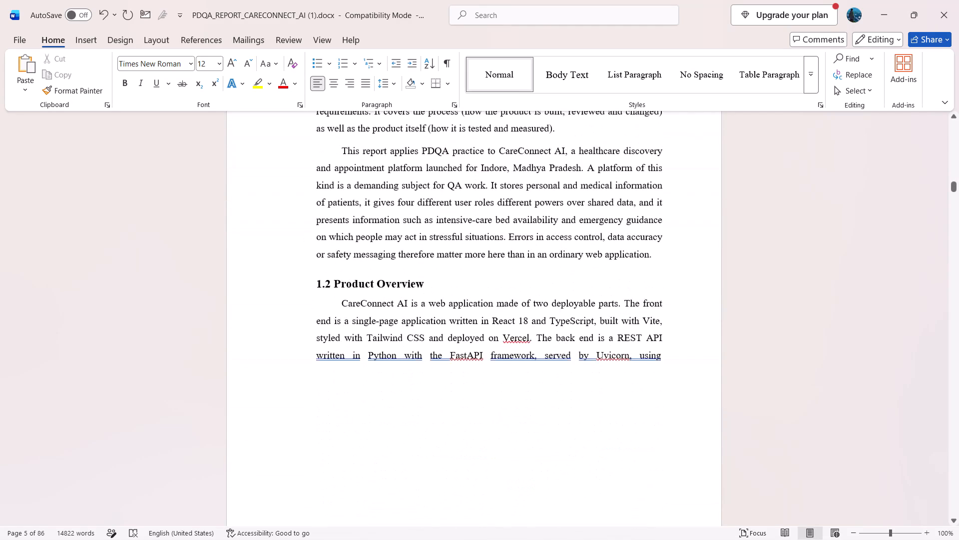
scroll(300, 239, "down", 3)
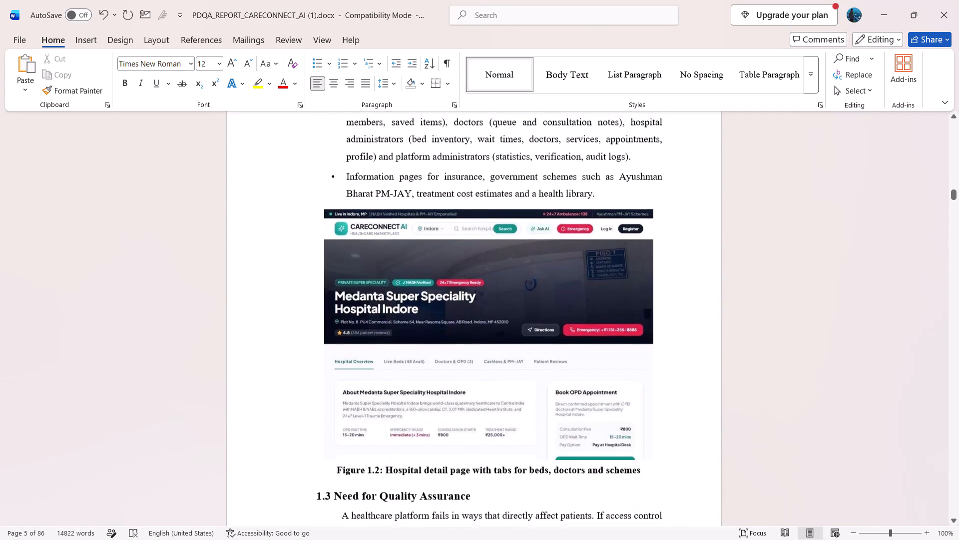
scroll(300, 239, "down", 2)
scroll(300, 239, "left", 2)
scroll(300, 239, "down", 1)
scroll(300, 239, "right", 1)
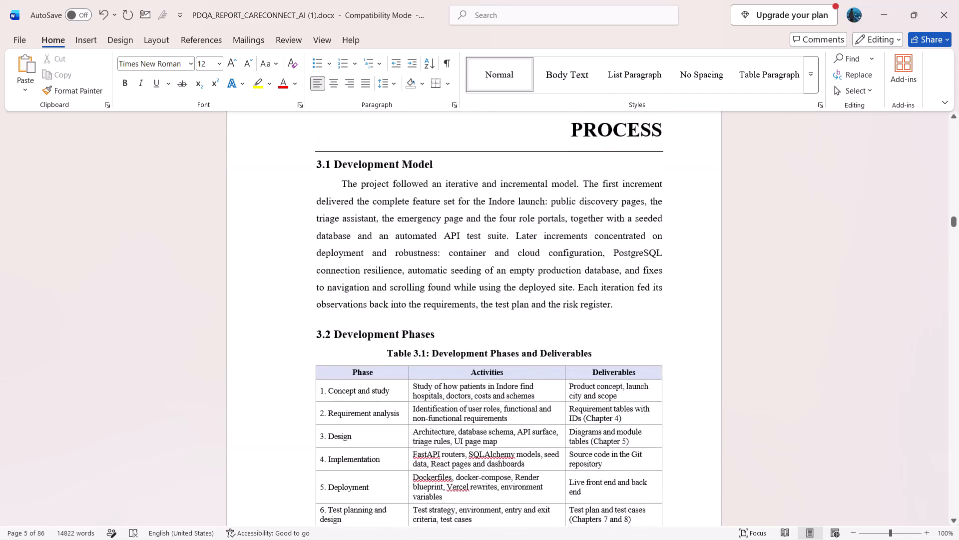
Check the report from the development phases in Chapter 3 to the entity-relationship diagram in Chapter 5.
scroll(300, 239, "down", 4)
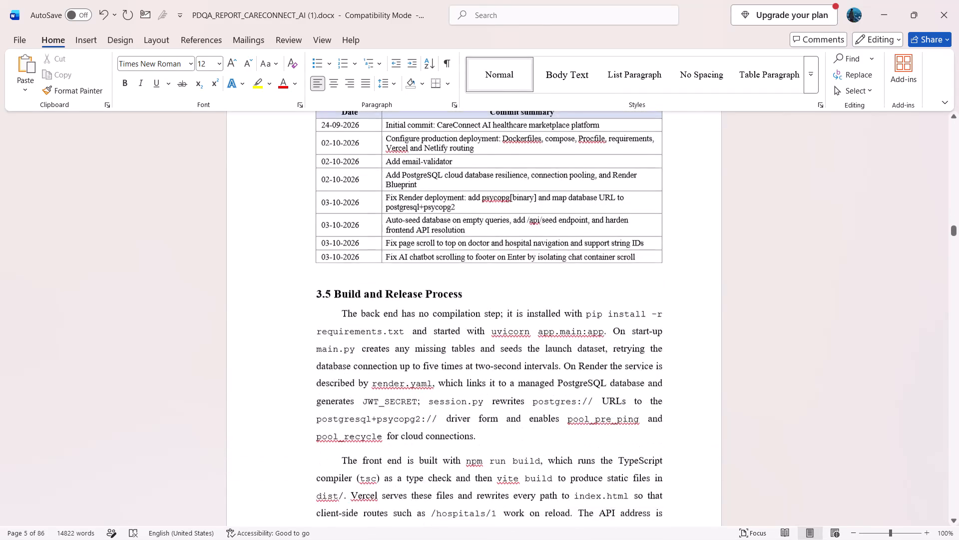
scroll(300, 239, "down", 12)
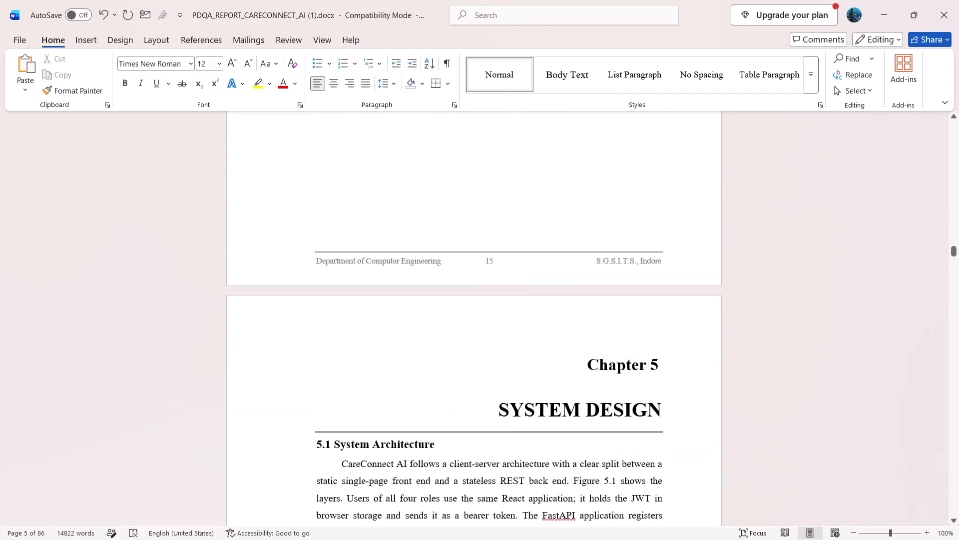
scroll(300, 239, "down", 1)
scroll(300, 239, "left", 1)
scroll(300, 239, "down", 6)
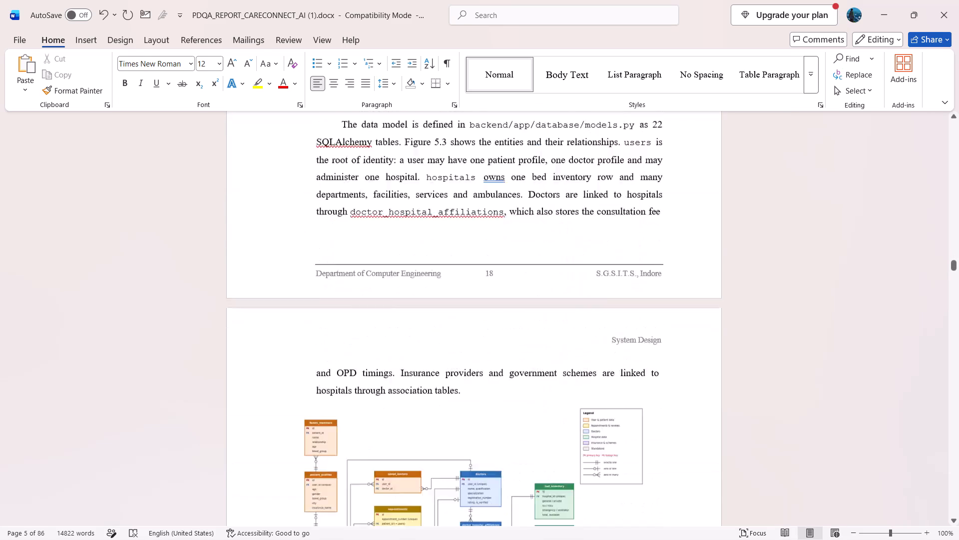
scroll(300, 239, "down", 4)
scroll(300, 239, "right", 3)
scroll(300, 239, "up", 1)
scroll(300, 239, "right", 1)
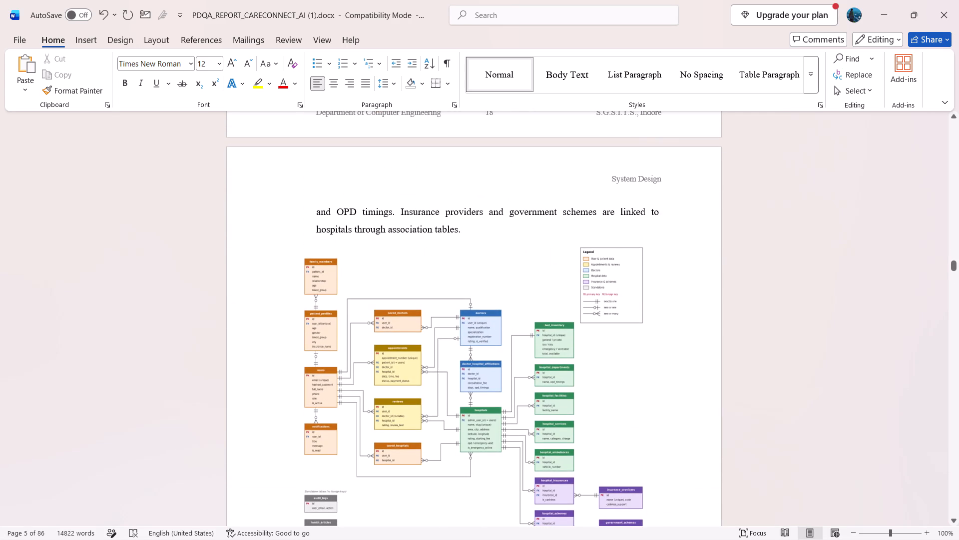
Check the report from the entity-relationship diagram through the rest of Chapter 5 to the start of Chapter 6.
scroll(300, 239, "down", 2)
scroll(300, 239, "left", 1)
scroll(300, 239, "down", 1)
scroll(300, 239, "left", 4)
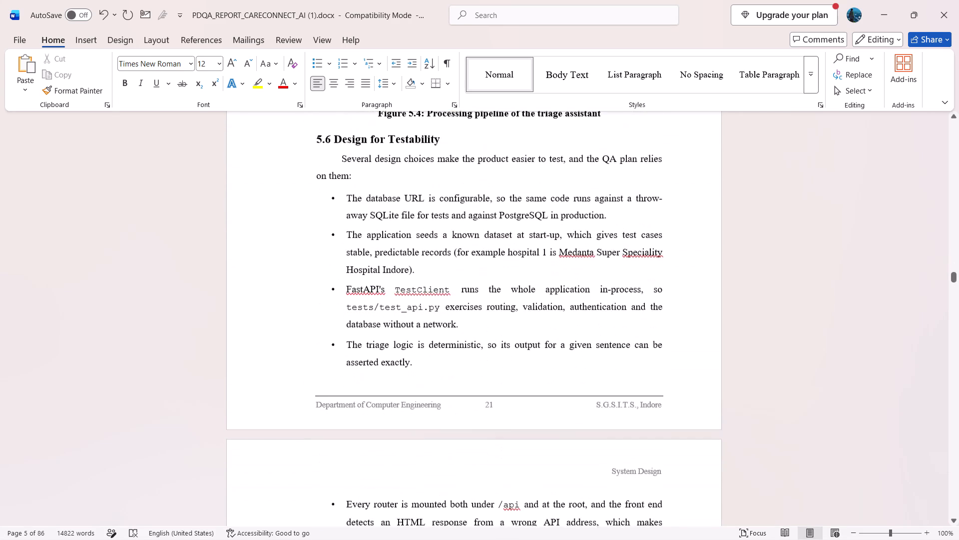
scroll(300, 239, "left", 1)
scroll(300, 239, "down", 4)
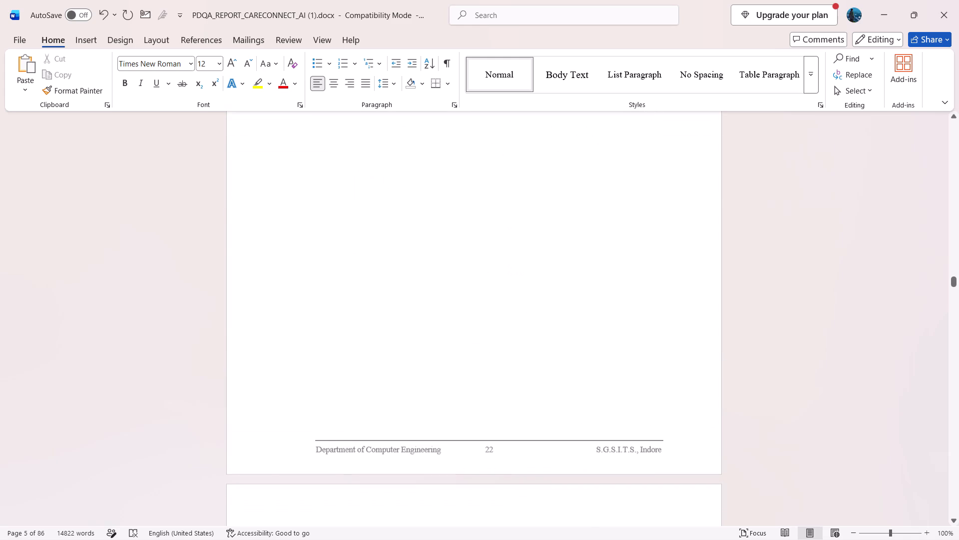
scroll(300, 239, "down", 2)
scroll(300, 239, "up", 2)
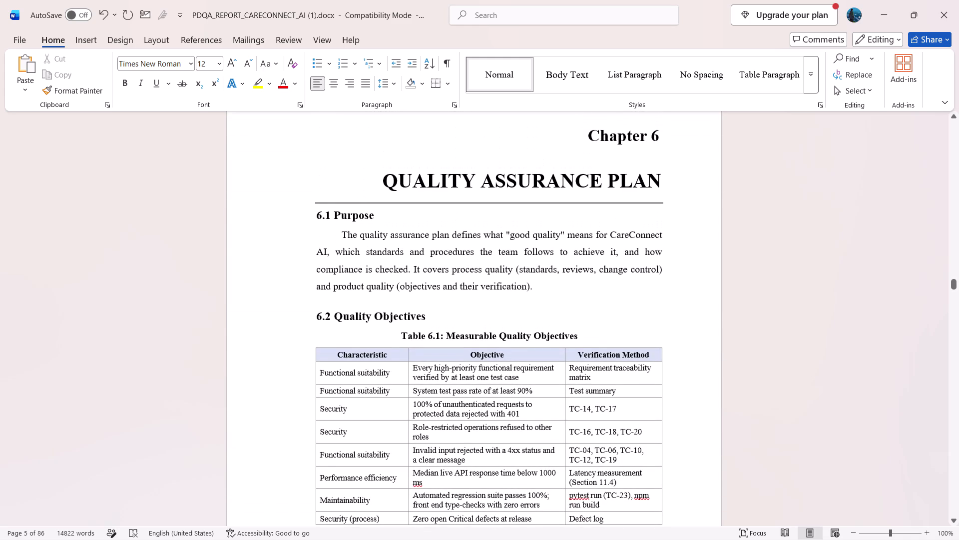
Check the report from the quality objectives in Chapter 6 to the test case evidence figures in Chapter 8.
scroll(300, 239, "down", 5)
scroll(300, 239, "left", 2)
scroll(300, 239, "down", 2)
scroll(300, 239, "left", 4)
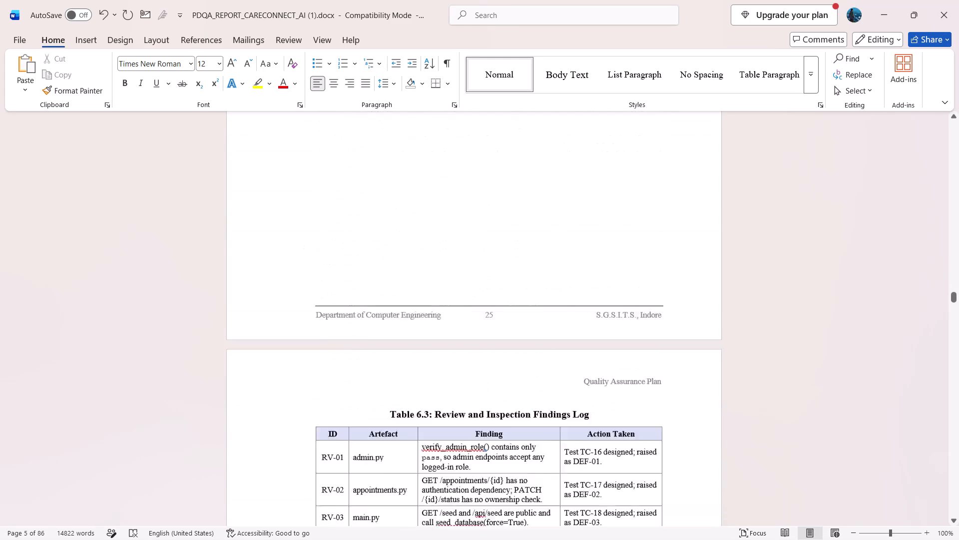
scroll(300, 239, "down", 7)
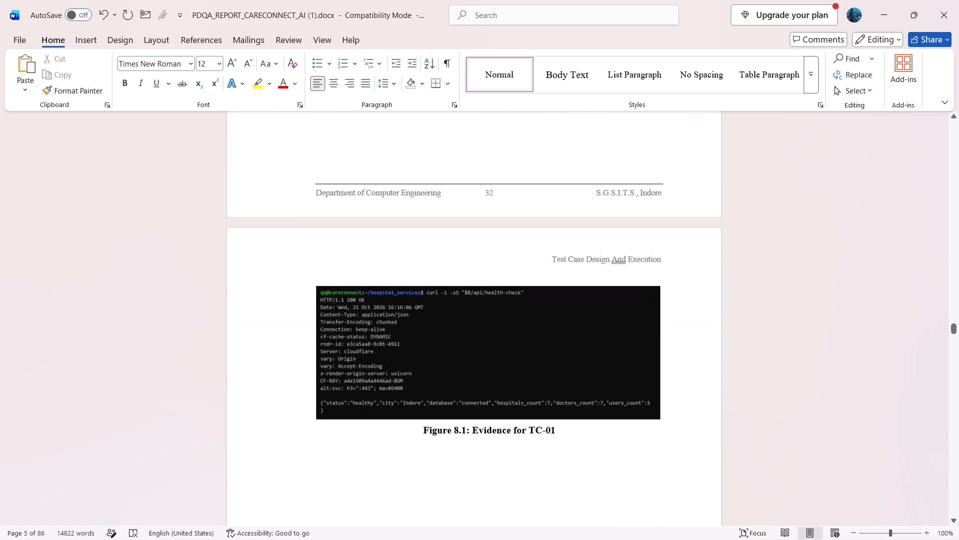
scroll(300, 239, "down", 1)
Save the report as a PDF named "PDQA_REPORT_CARECONNECT_AI_new-new (1).pdf" in the Downloads folder.
left_click(22, 42)
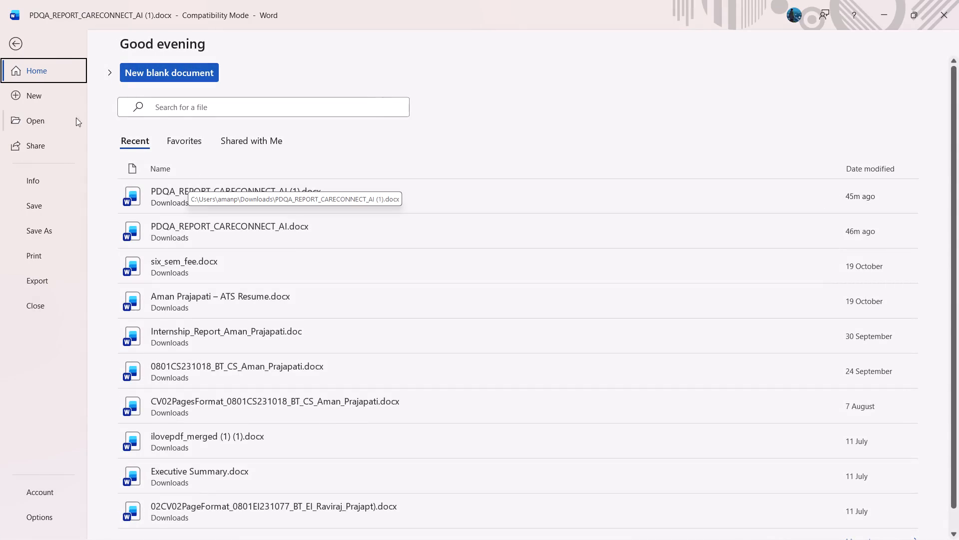
left_click(40, 235)
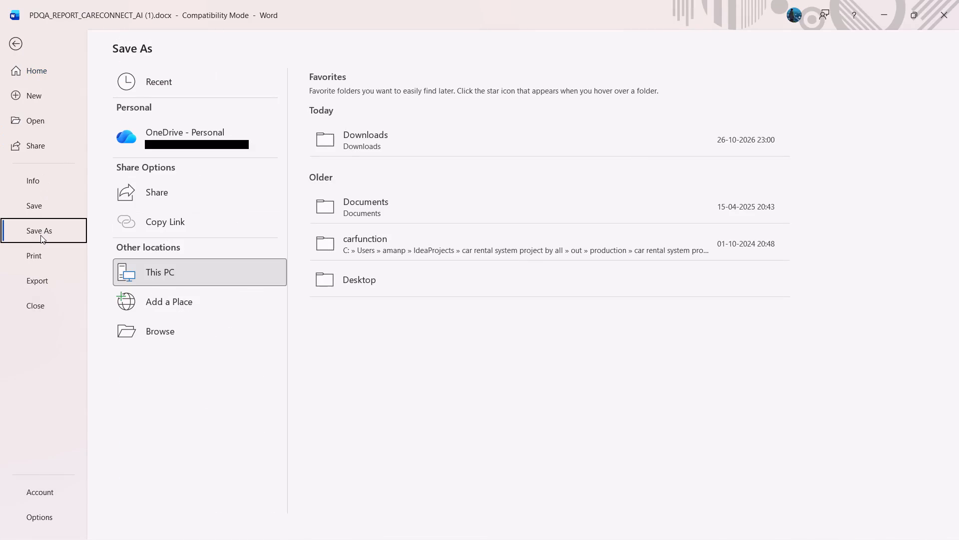
left_click(368, 139)
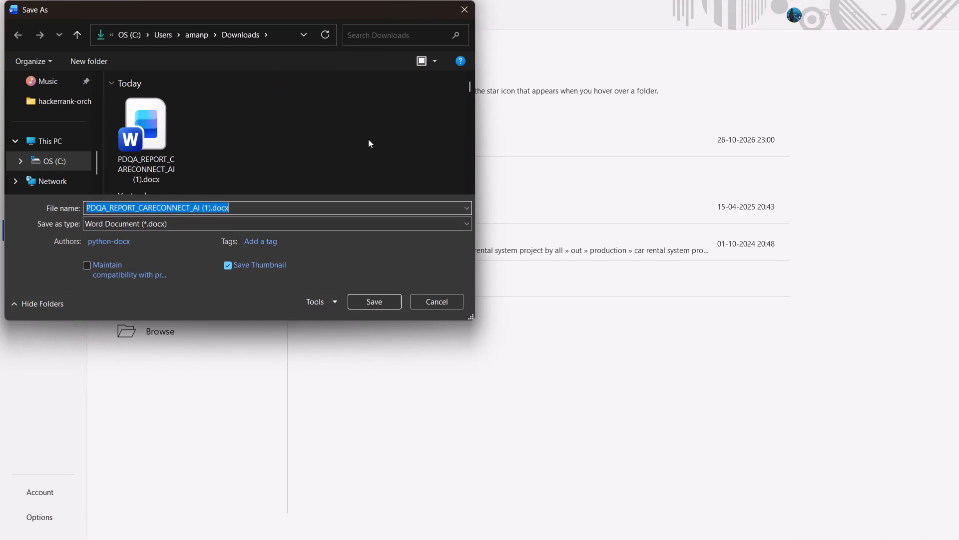
left_click(201, 224)
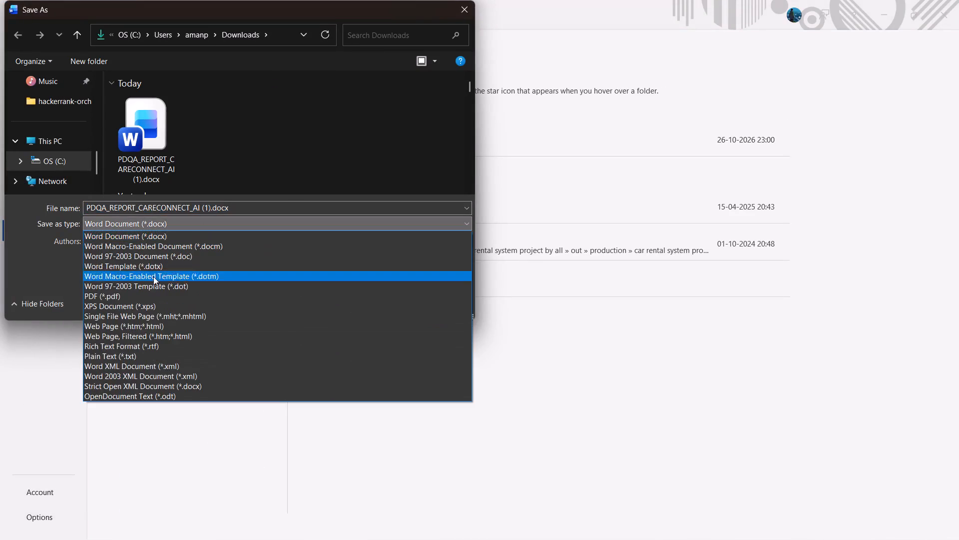
left_click(136, 294)
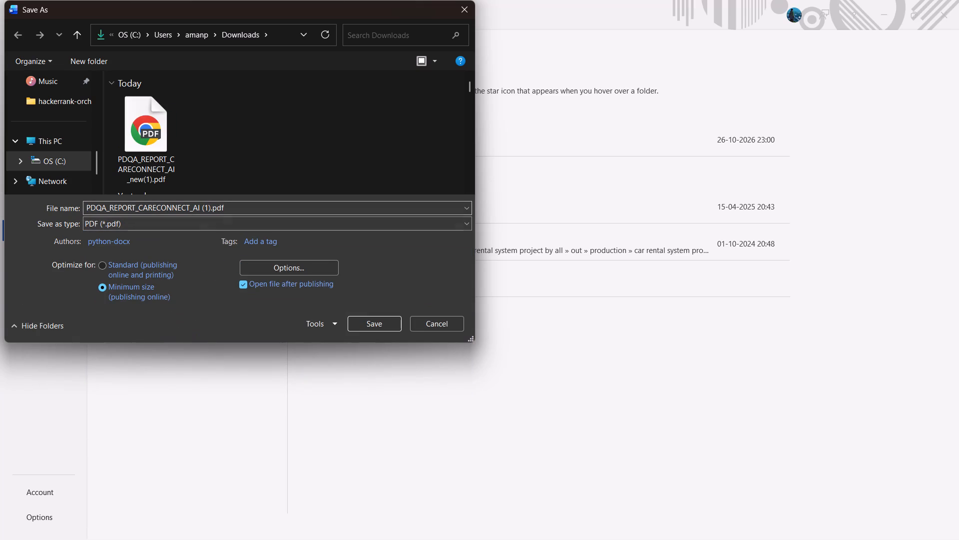
left_click(200, 207)
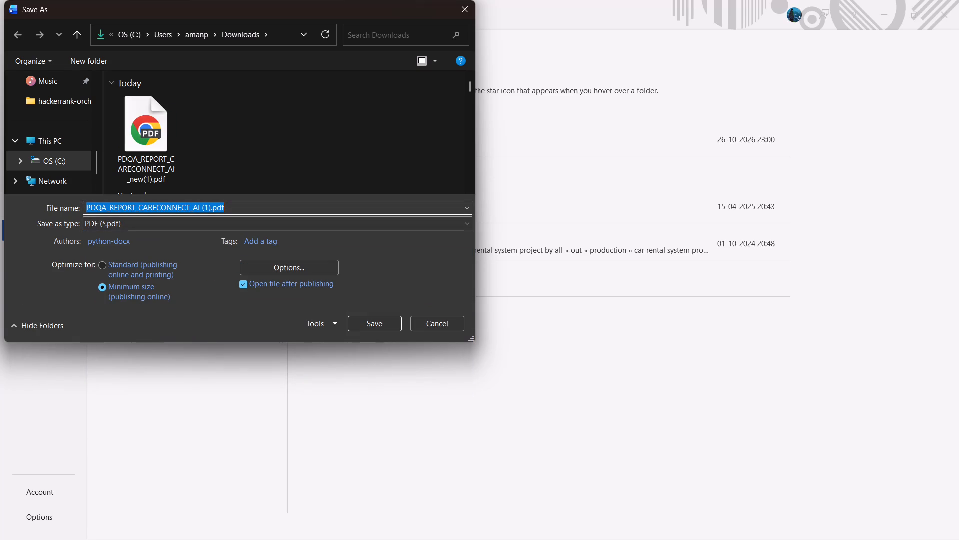
left_click(200, 207)
key("shift+underscore")
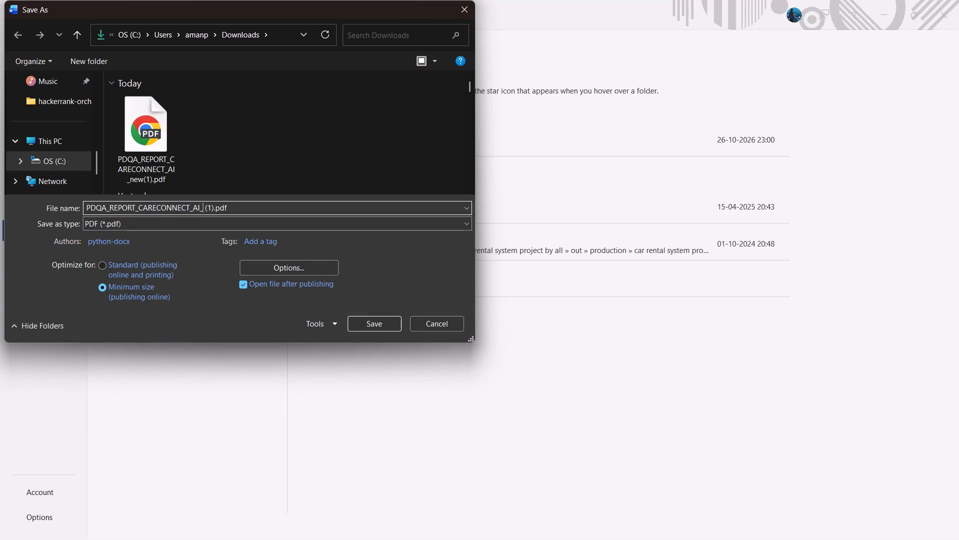
type("new")
key("minus")
type("new")
left_click(367, 330)
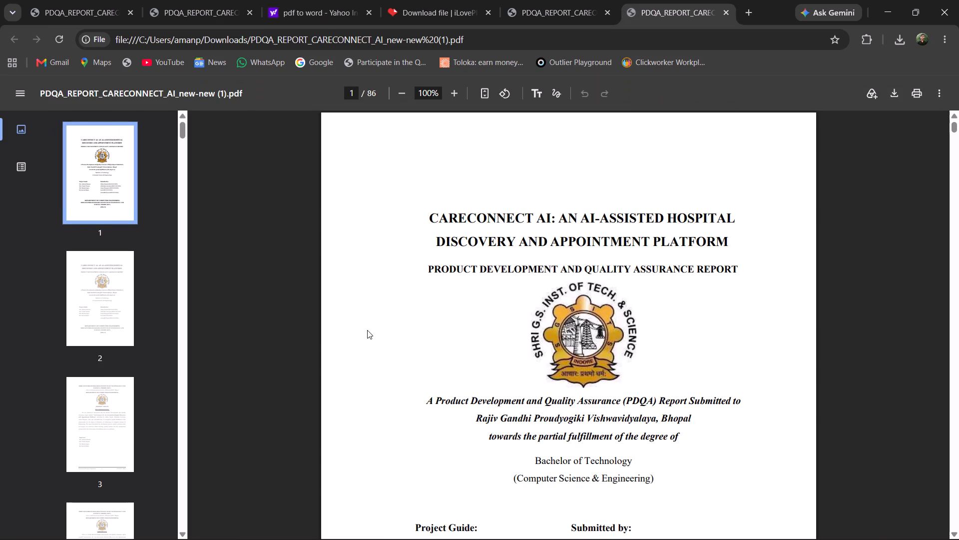
Check the layout and the project guide lists on both title pages of the exported PDF.
scroll(432, 367, "down", 4)
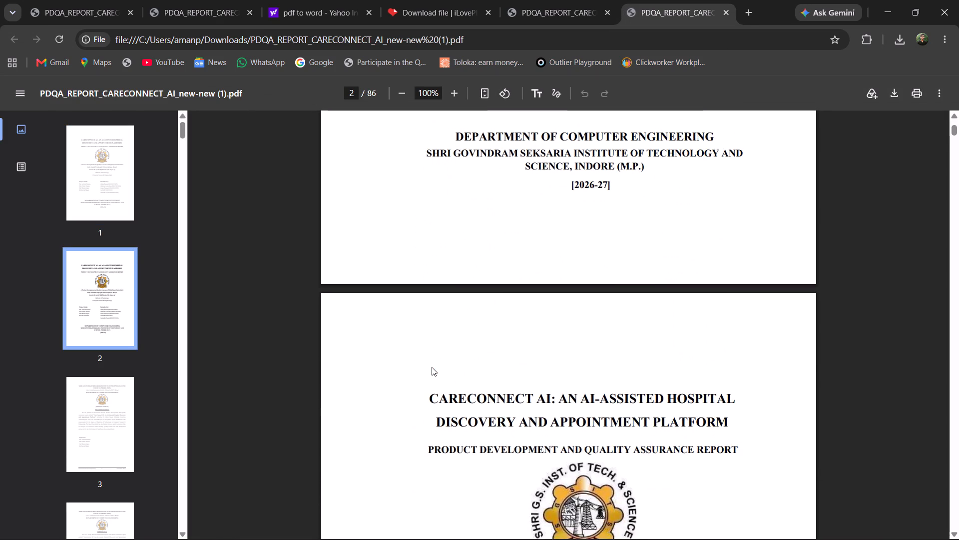
scroll(432, 367, "down", 2)
scroll(432, 367, "up", 3)
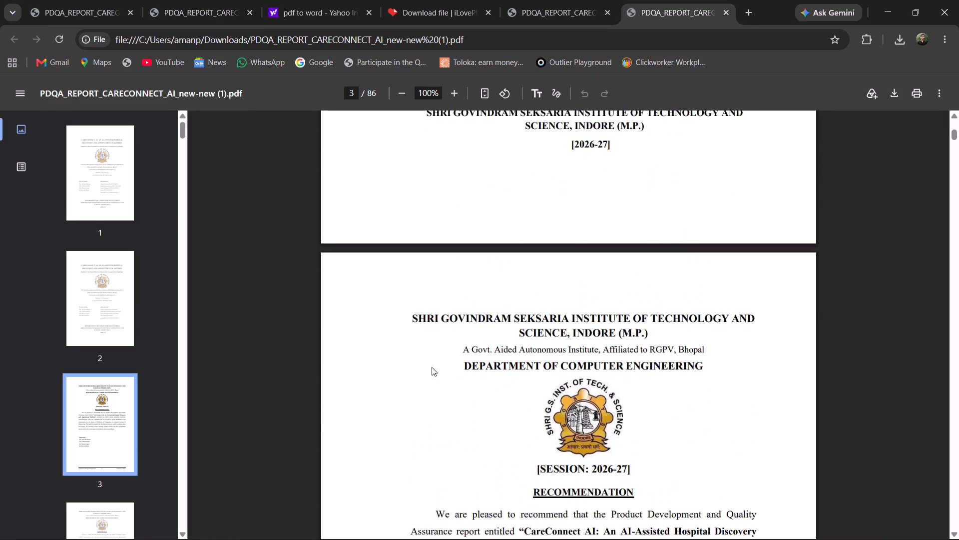
scroll(432, 367, "up", 1)
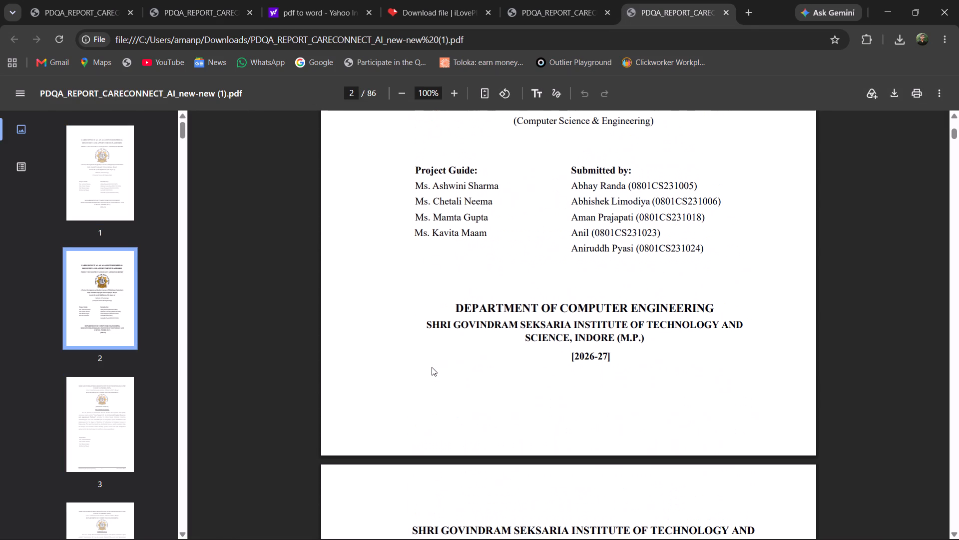
scroll(432, 367, "right", 3)
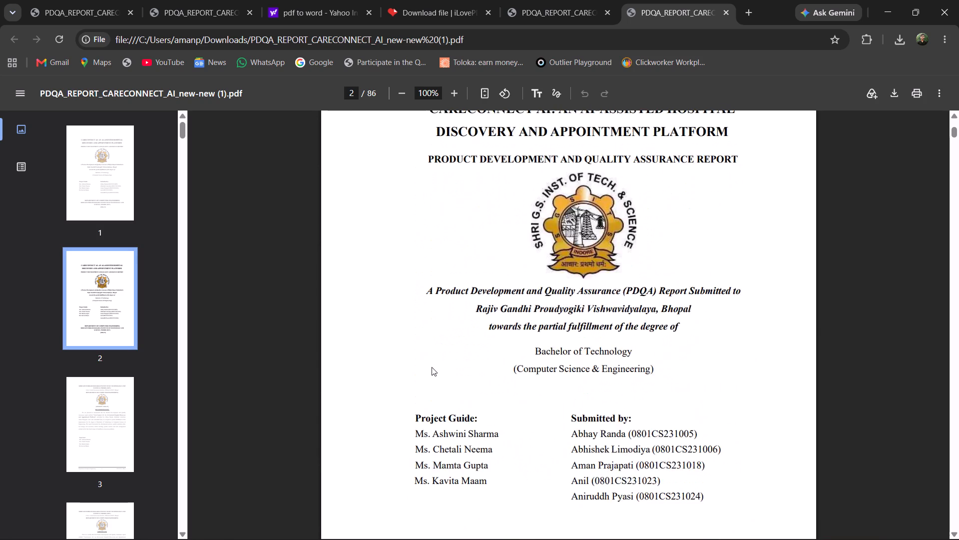
scroll(432, 367, "right", 1)
scroll(432, 367, "up", 1)
scroll(432, 367, "right", 3)
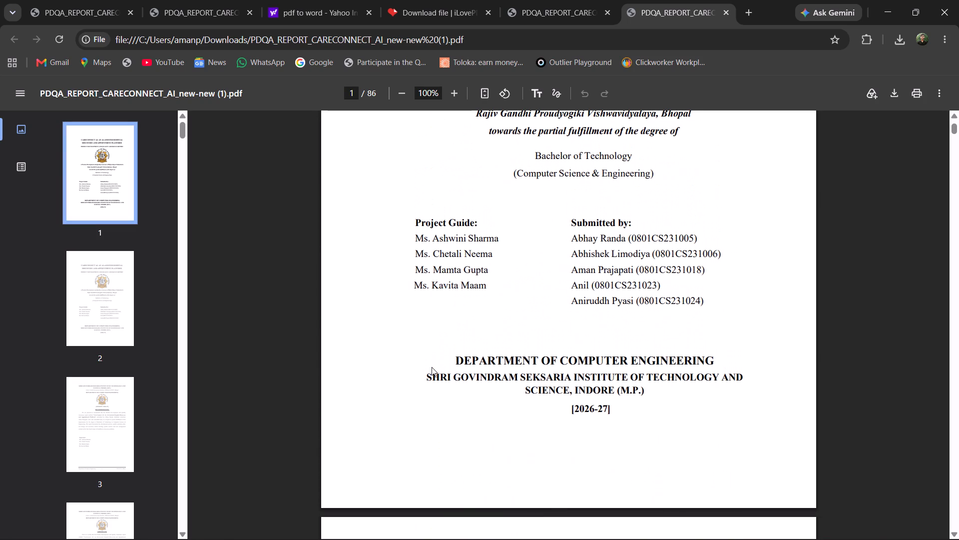
scroll(432, 367, "down", 3)
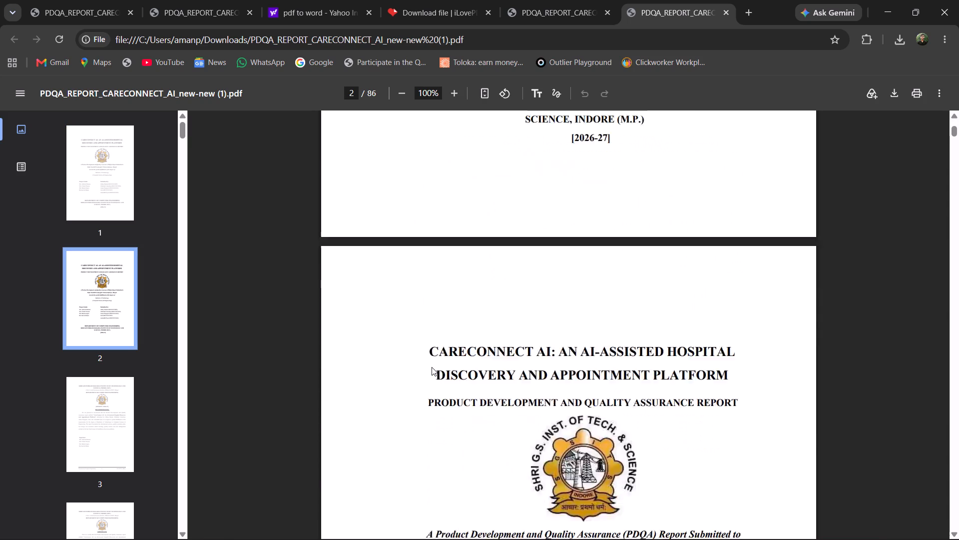
scroll(432, 367, "down", 2)
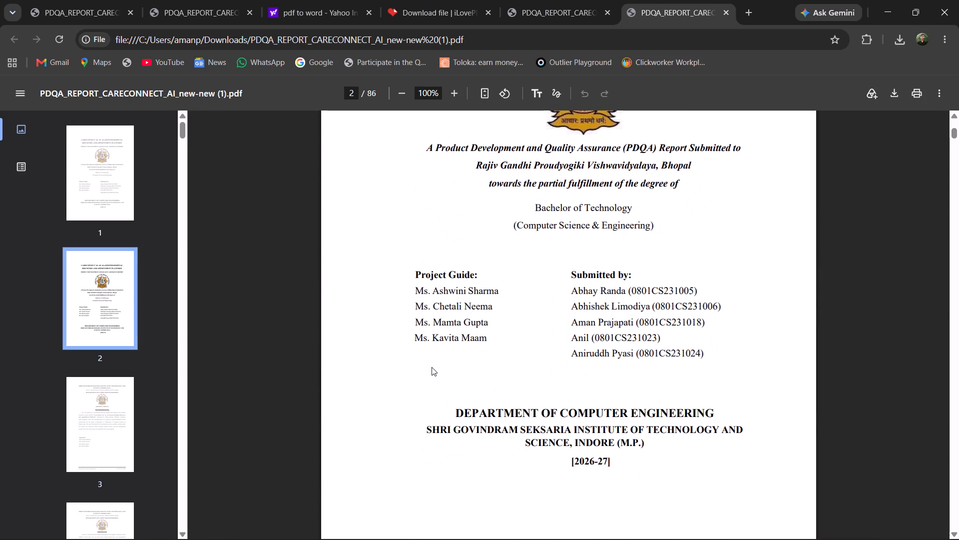
scroll(432, 367, "down", 1)
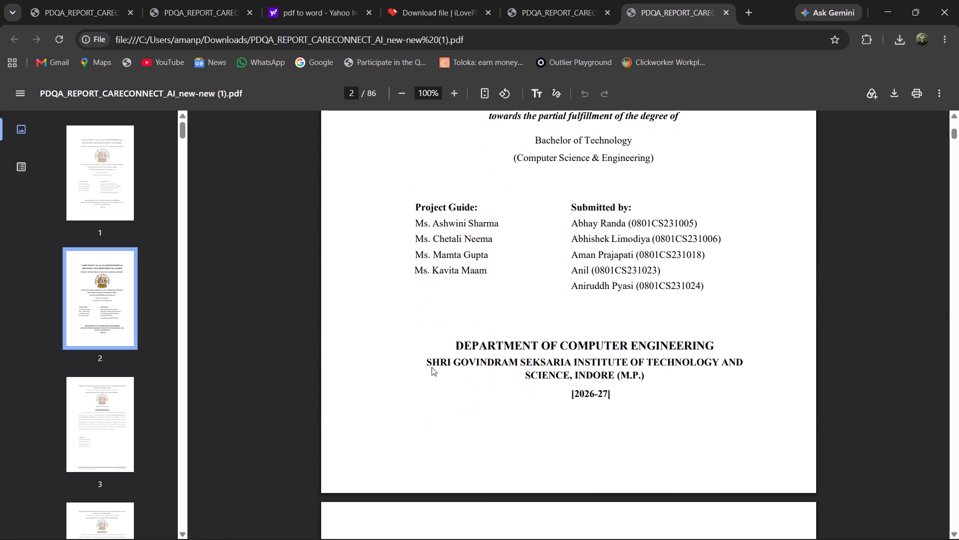
scroll(432, 367, "down", 1)
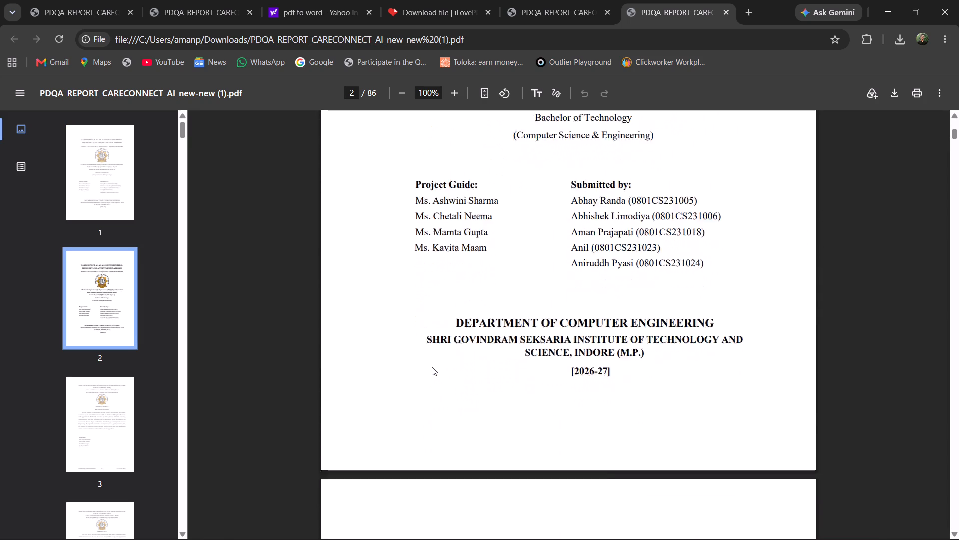
Check the supervisor list on the recommendation page and the text of the certificate page in the PDF.
scroll(432, 367, "down", 4)
scroll(432, 367, "up", 2)
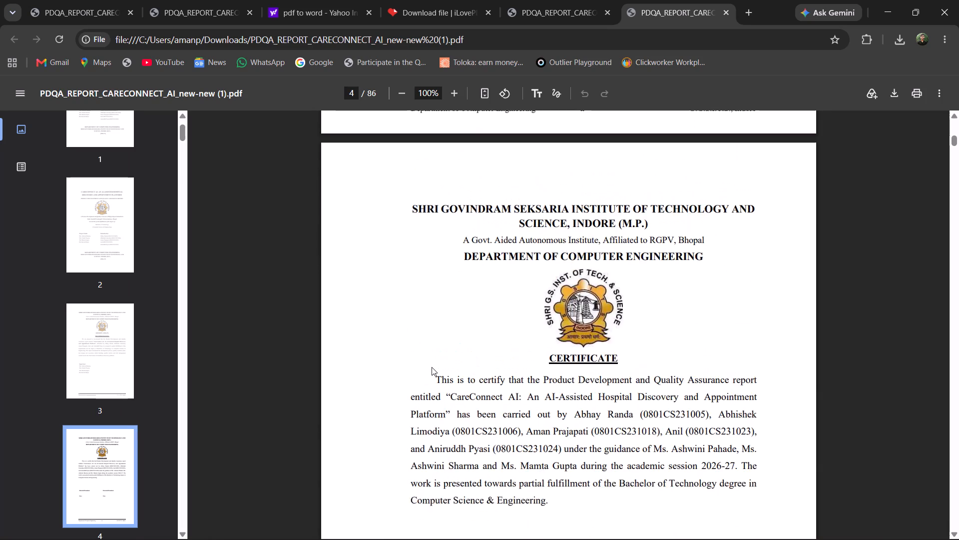
scroll(432, 367, "up", 2)
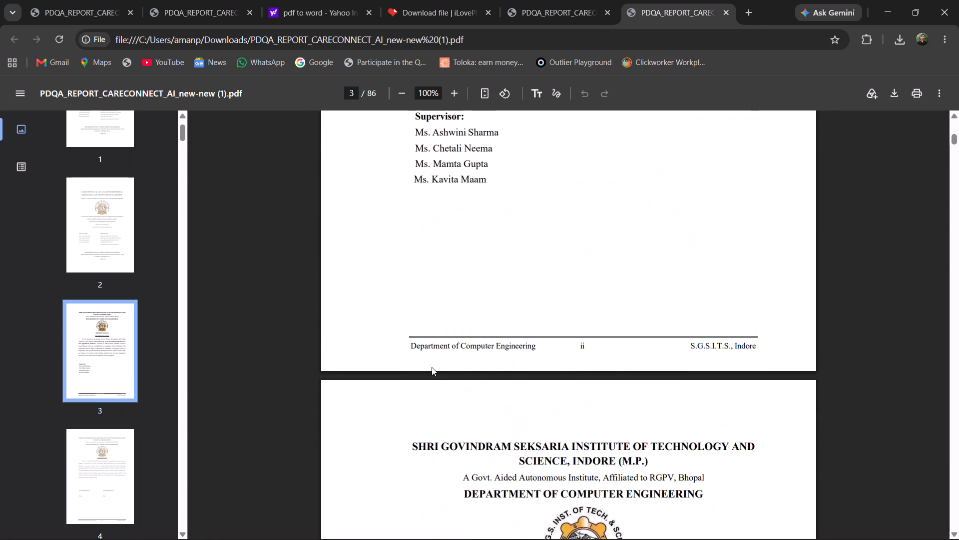
scroll(432, 367, "up", 1)
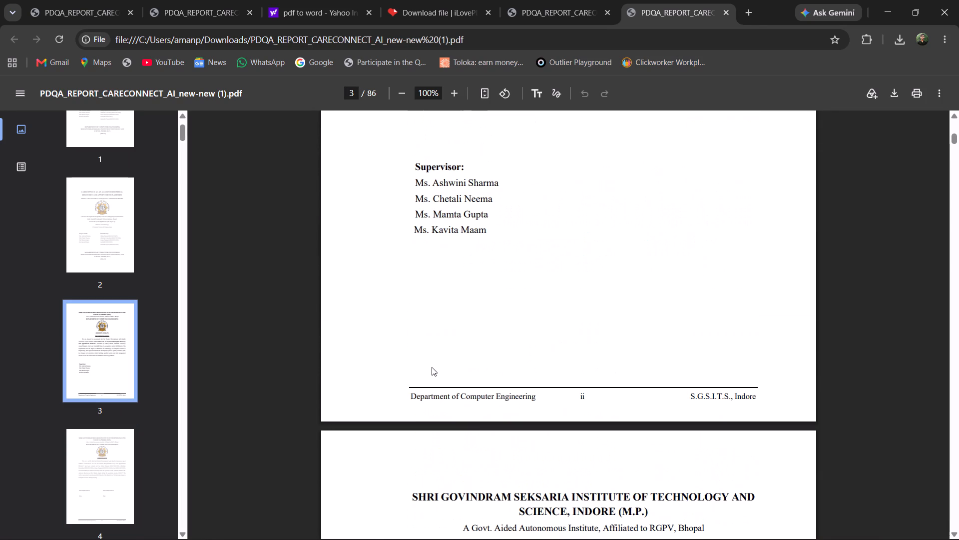
scroll(432, 367, "down", 4)
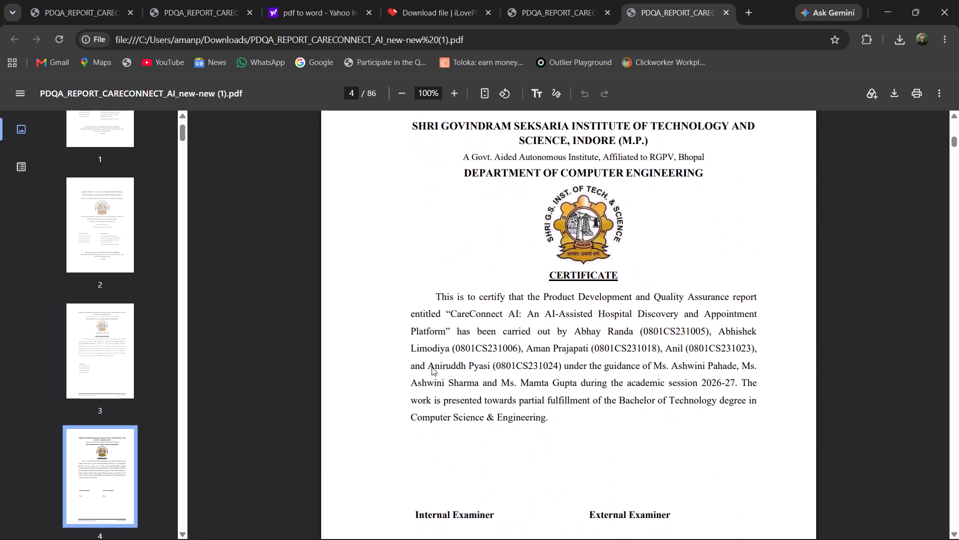
Check the PDF pages from the certificate through the introduction to test case TC-06 in Chapter 8.
scroll(432, 367, "down", 12)
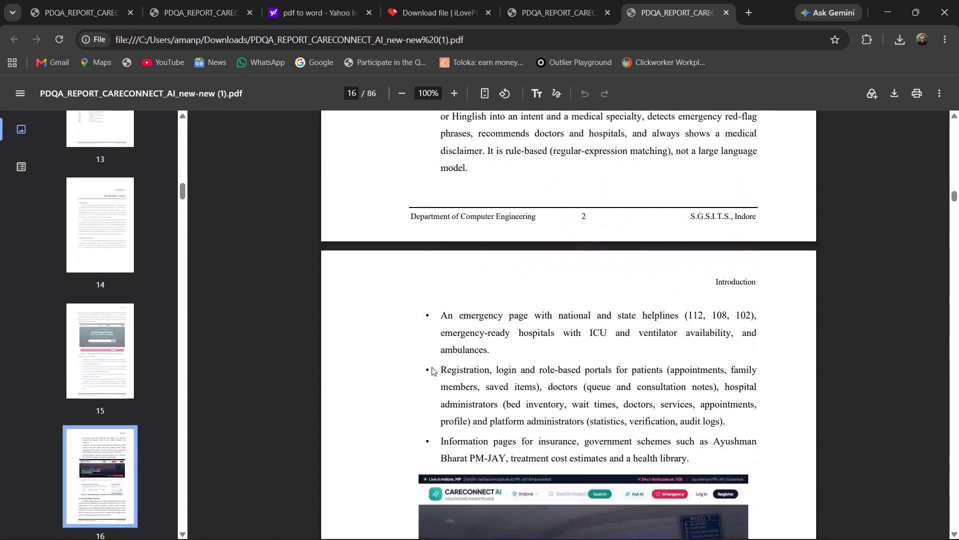
scroll(432, 367, "down", 20)
scroll(432, 367, "down", 11)
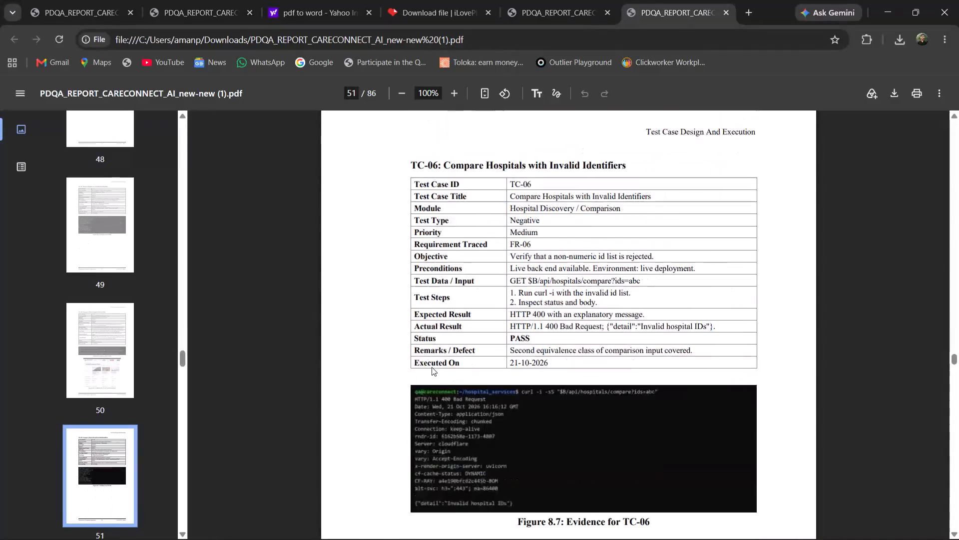
Check the PDF pages from test case TC-06 to Section 9.5 on manual versus automated coverage.
scroll(432, 367, "down", 20)
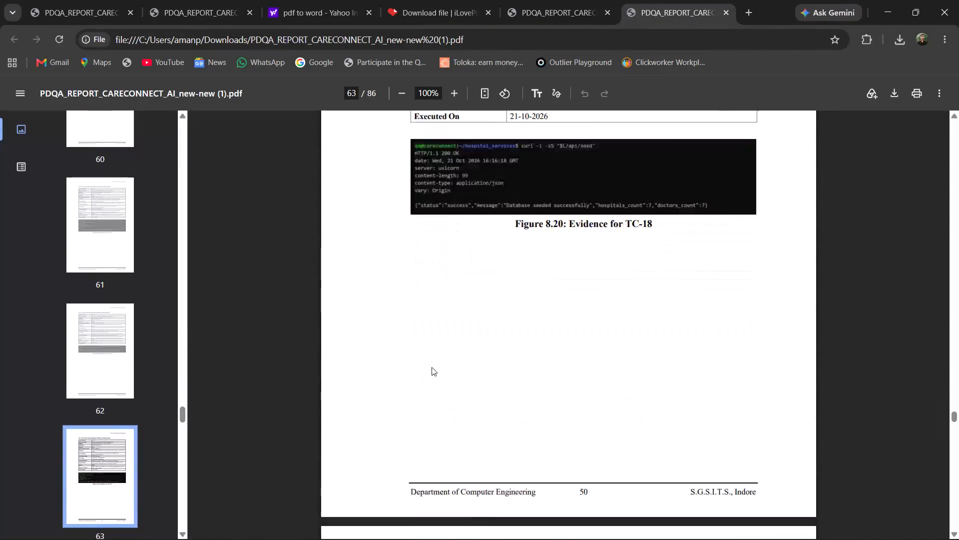
scroll(432, 367, "down", 9)
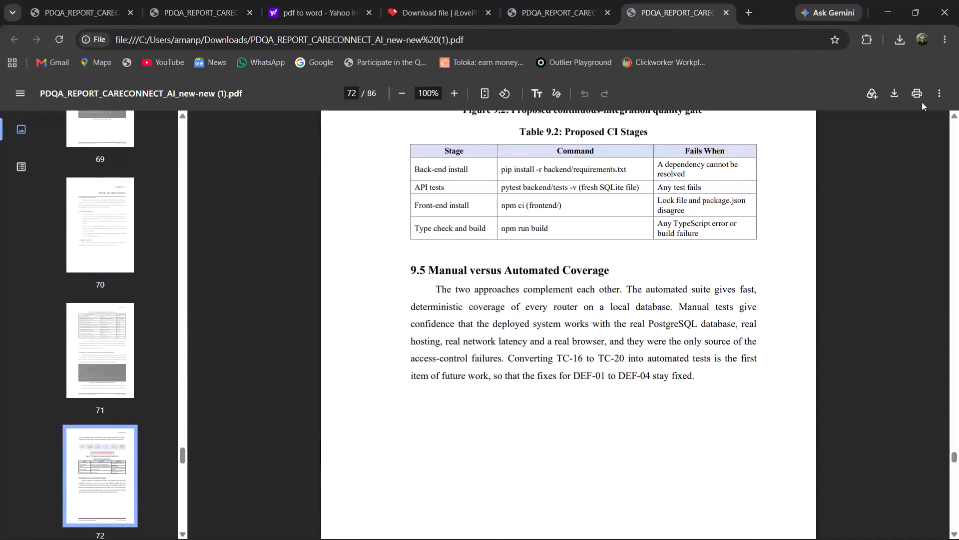
Present the exported PDF in full screen and return to the first title page.
left_click(938, 85)
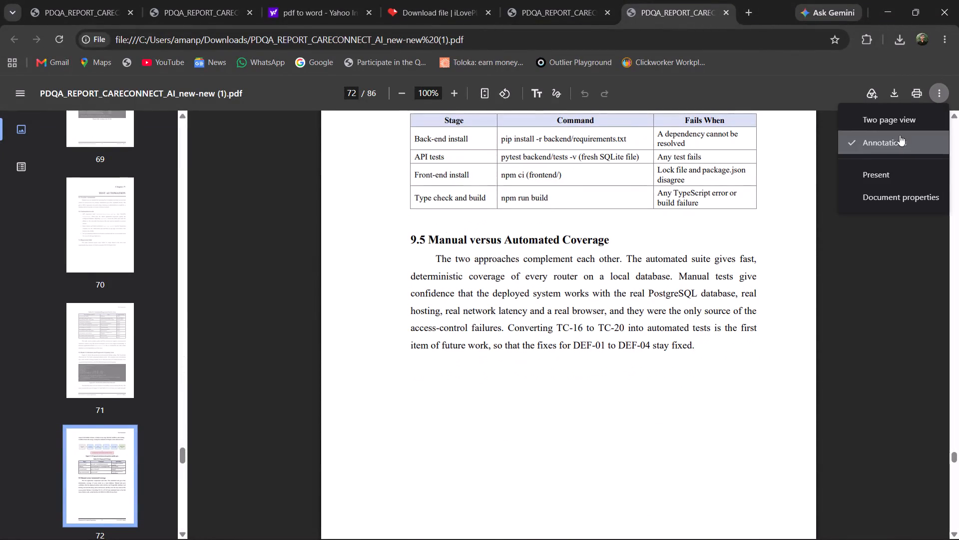
left_click(879, 167)
scroll(570, 267, "up", 1)
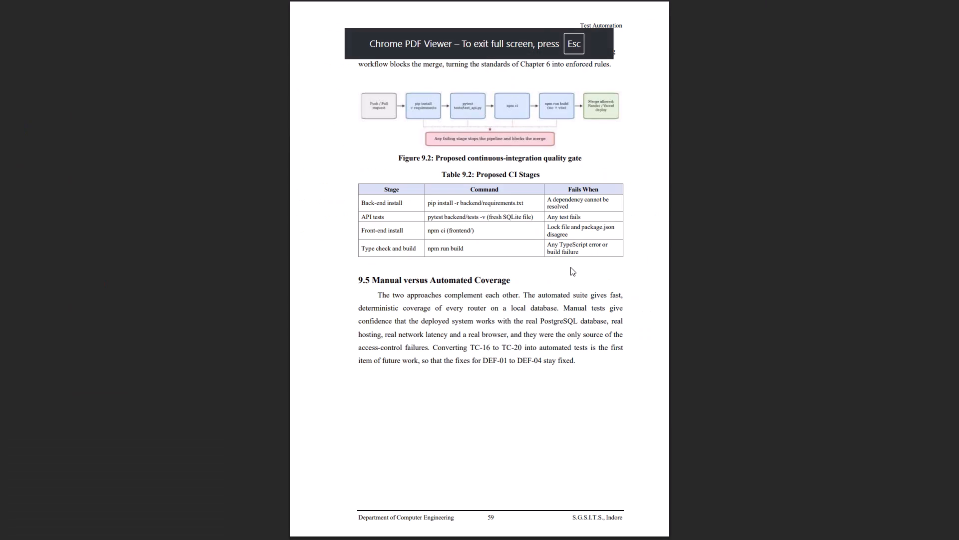
scroll(570, 267, "up", 11)
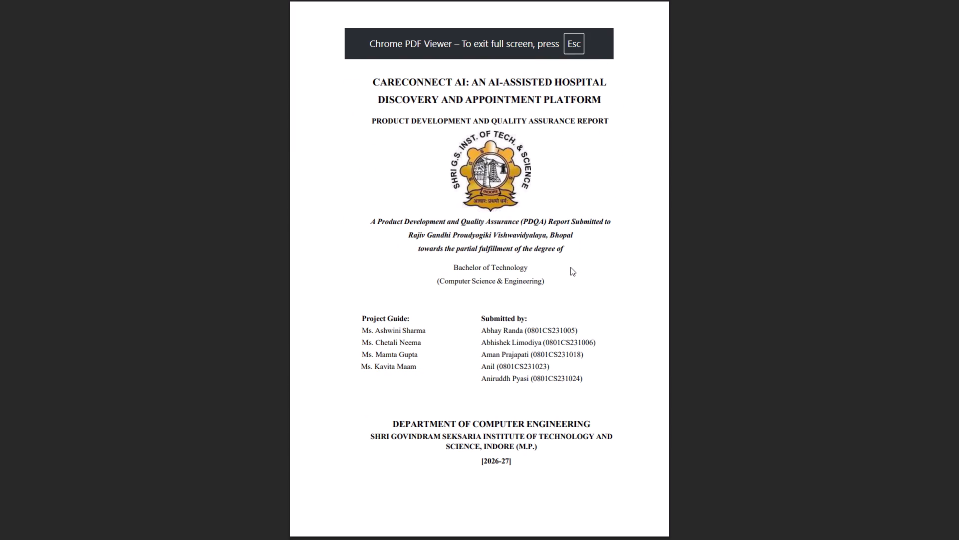
Check the full-screen front matter page by page, from the title page through the contents to the list of abbreviations.
key("Down")
key("Down")
key("Down")
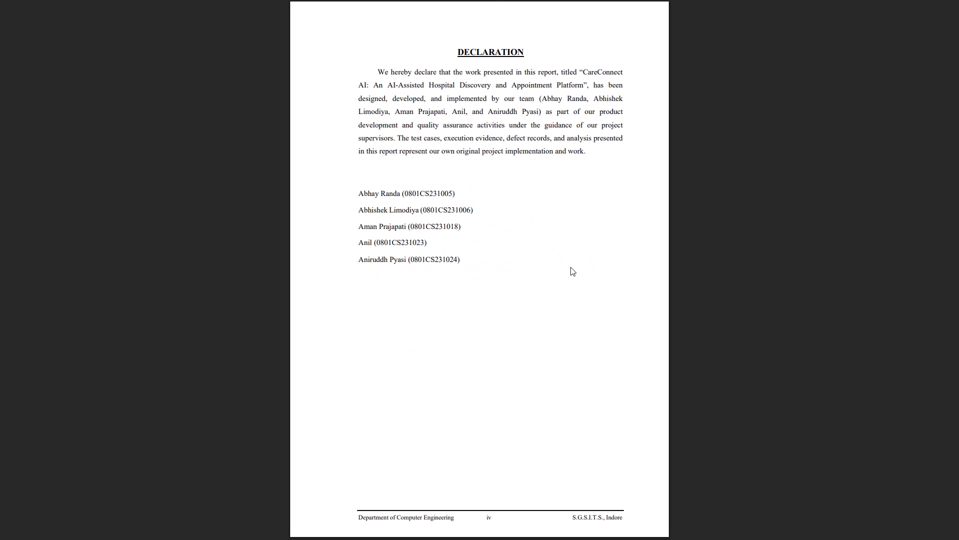
key("Down")
key("Down")
key("Down")
key("Down")
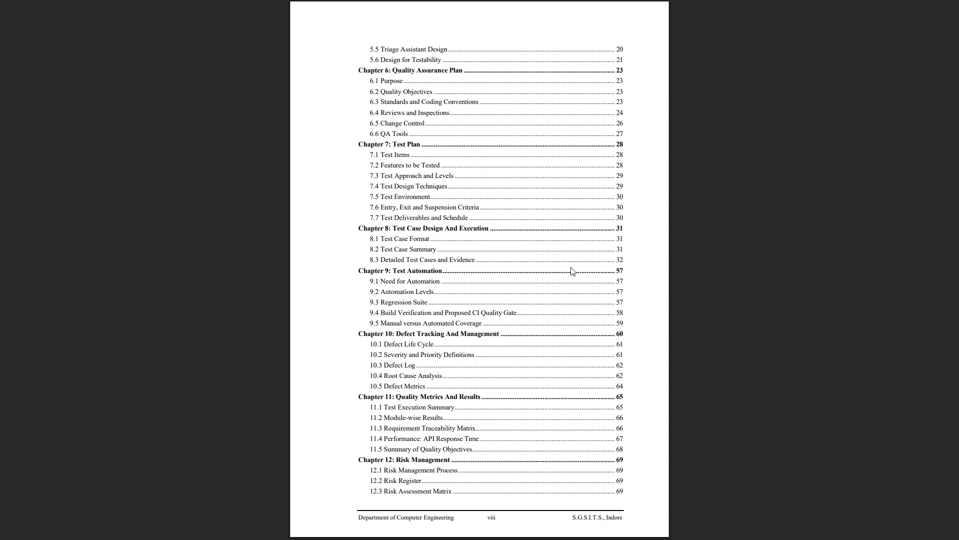
key("Down")
key("Down")
key("Down")
key("Down")
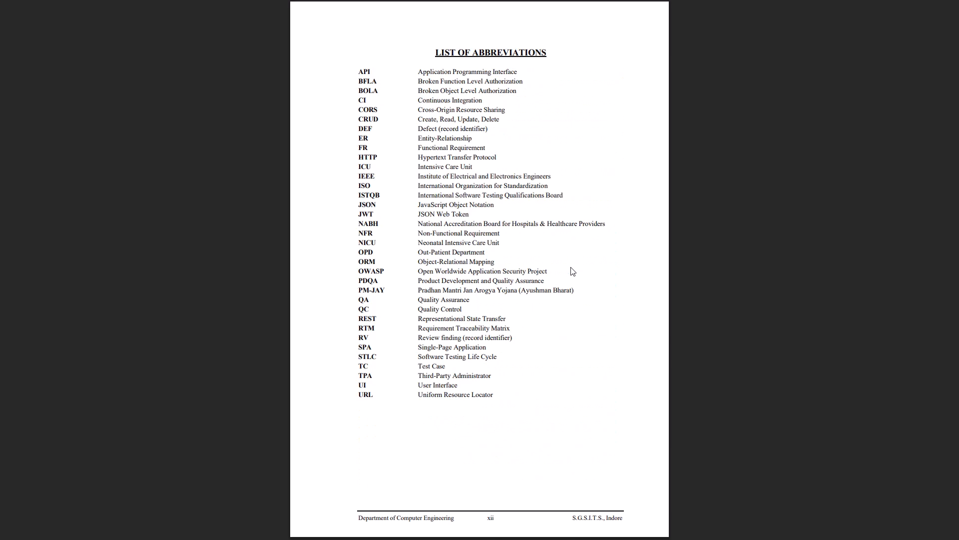
Check the full-screen pages from the introduction to Section 3.5 on the build and release process.
key("Down")
key("Down")
key("Down")
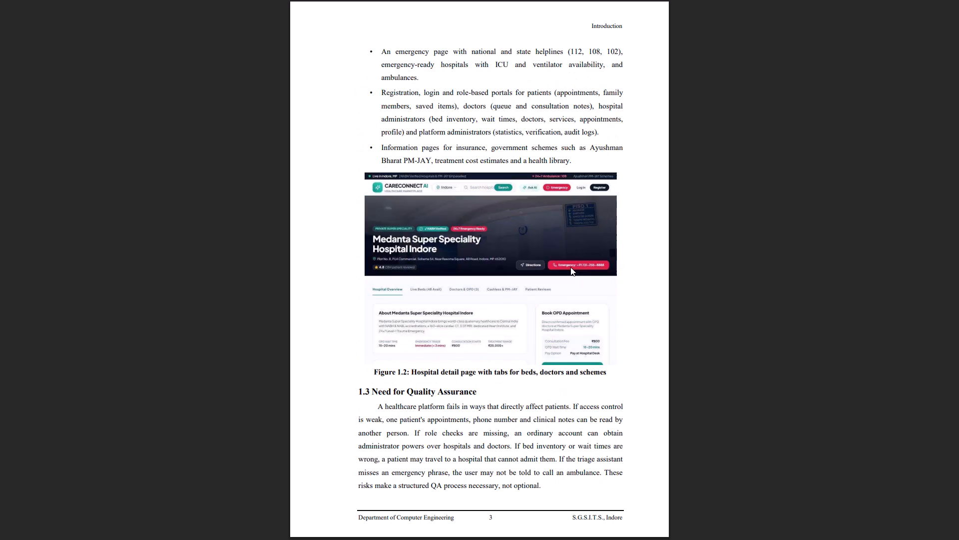
key("Down")
key("Down")
key("Down")
key("Down")
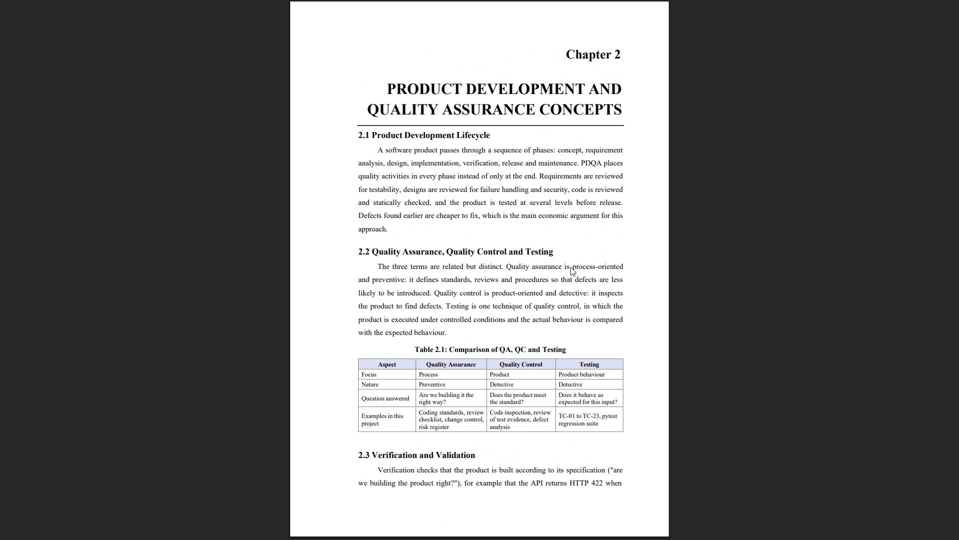
key("Down")
key("Down")
key("Down")
key("Down")
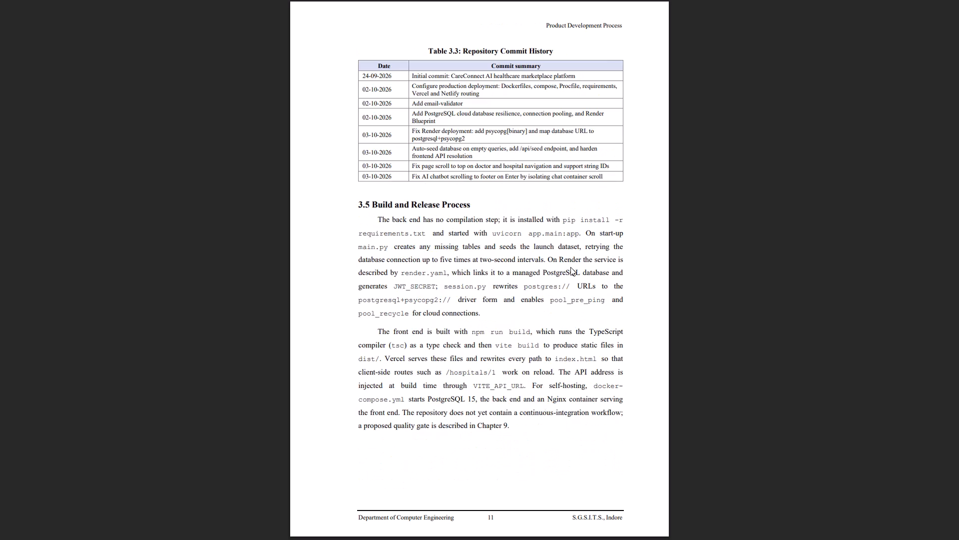
Check the requirement analysis and system design pages in full screen, up to the opening page of Chapter 6.
key("Down")
key("Down")
key("Down")
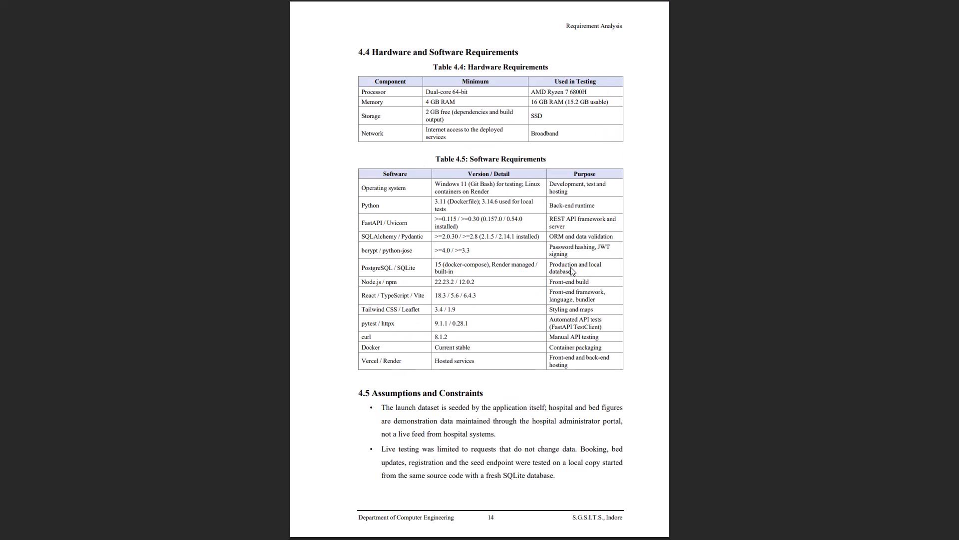
key("Down")
key("Down")
key("Down")
key("Down")
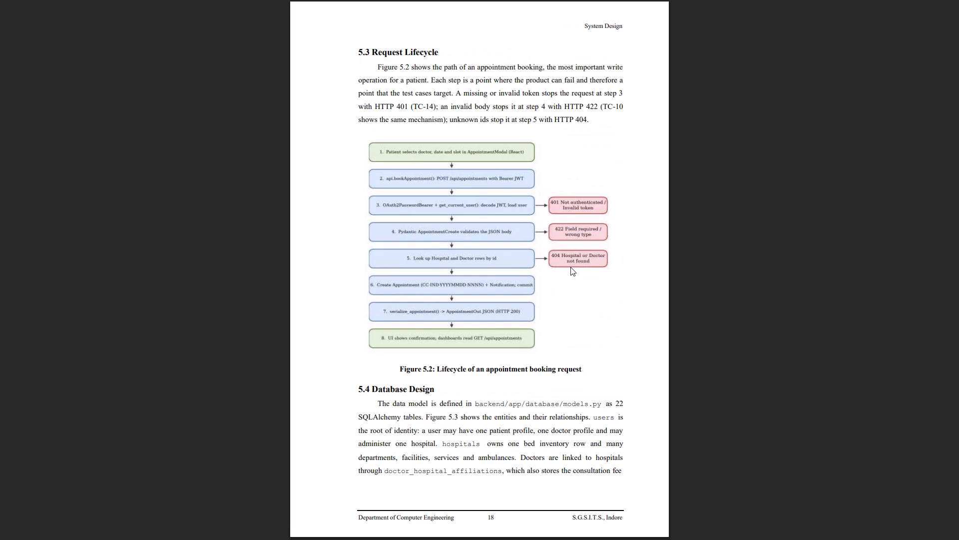
key("Down")
key("Down")
key("Down")
key("Down")
key("Down")
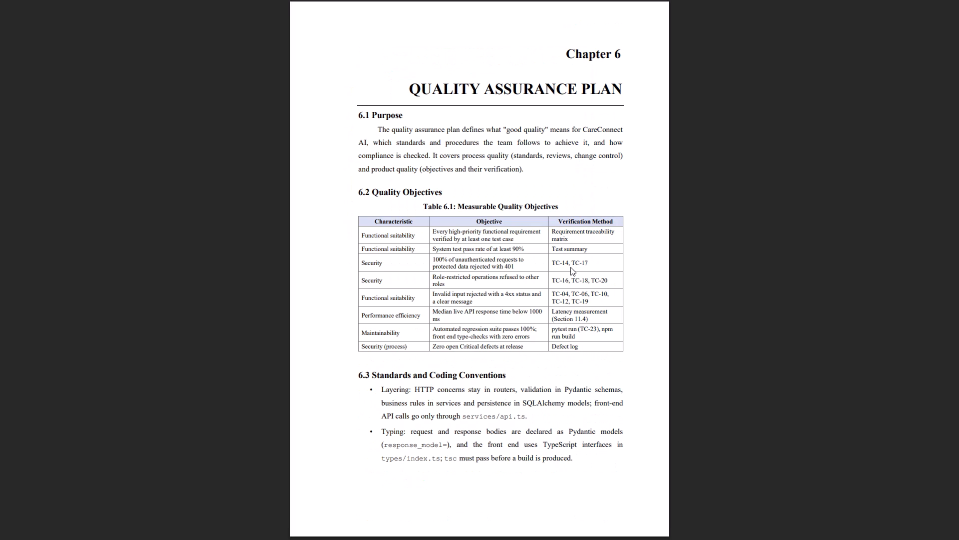
Check the quality assurance plan pages in full screen, up to the features-to-be-tested table in Chapter 7.
key("Down")
key("Down")
key("Down")
key("Down")
key("Down")
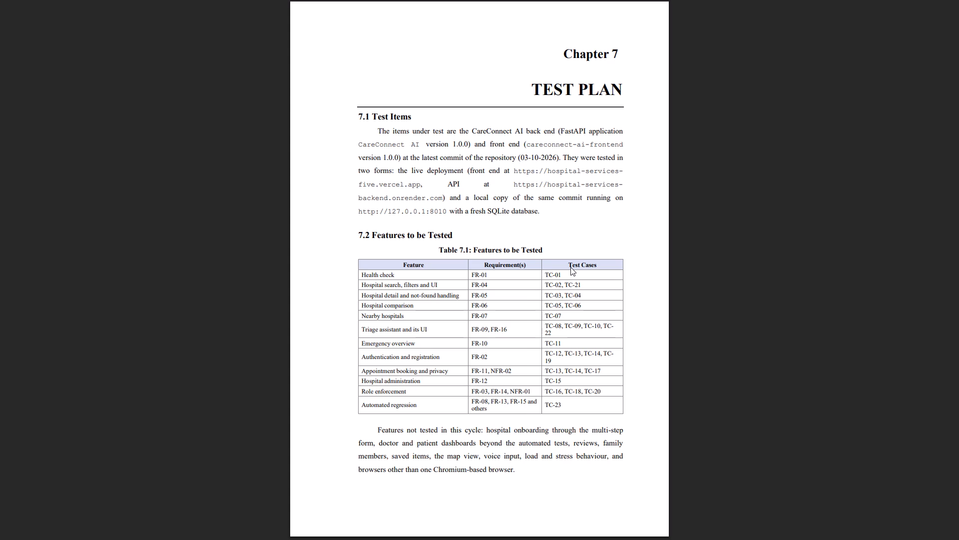
Check the full-screen pages from the rest of the Chapter 7 test plan through detailed test case TC-07 in Chapter 8.
key("Down")
key("Down")
key("Down")
key("Down")
key("Down")
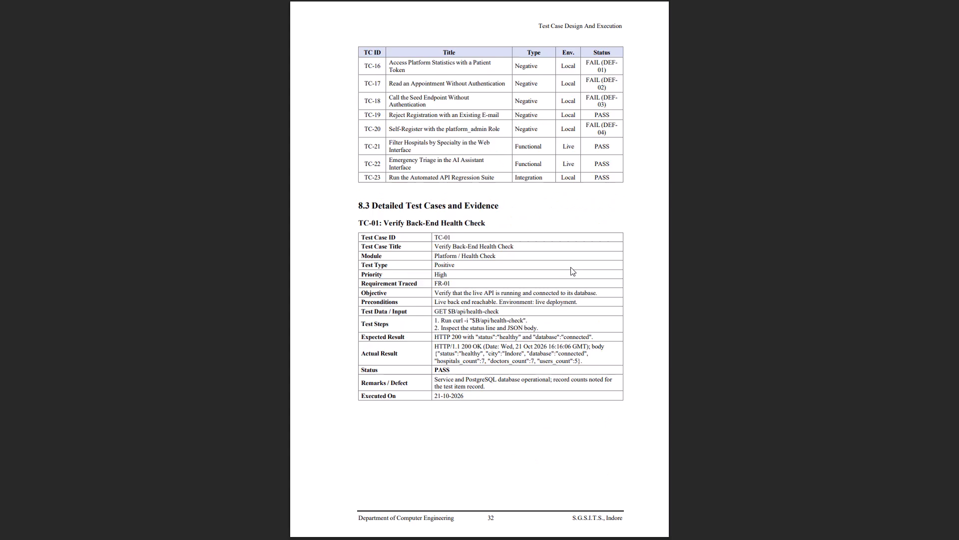
key("Down")
key("Down")
key("Down")
key("Down")
key("Down")
key("Down")
key("Down")
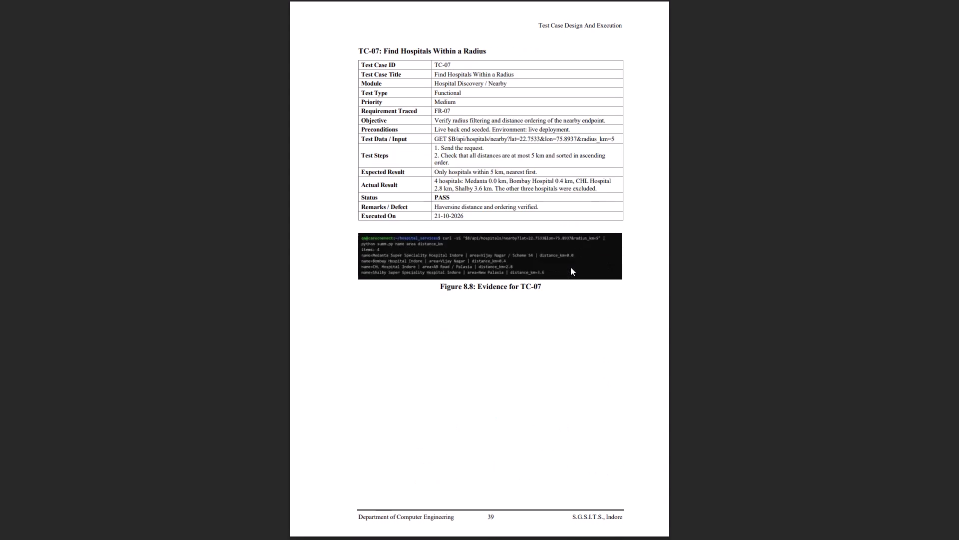
Check the detailed test case and evidence pages in full screen, from TC-08 through TC-19.
key("Down")
key("Down")
key("Down")
key("Down")
key("Down")
key("Down")
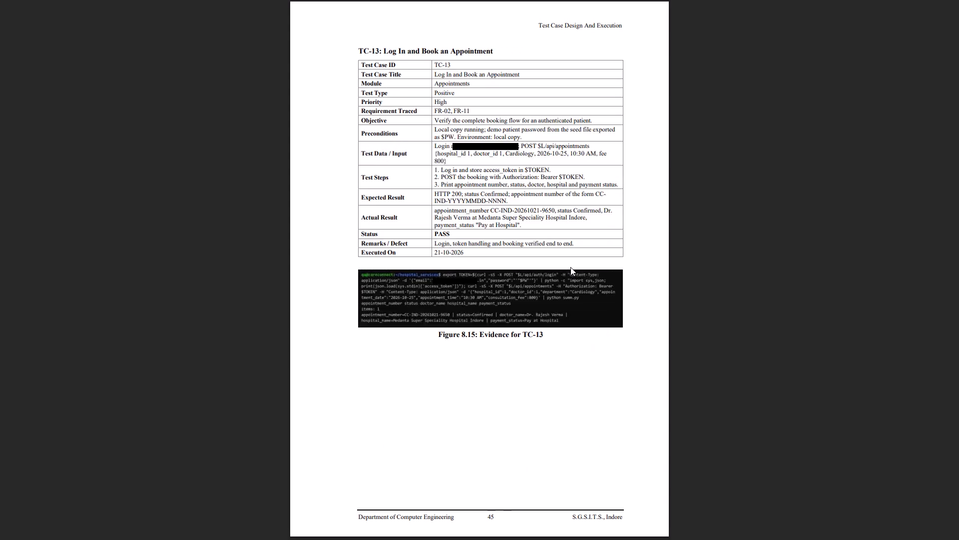